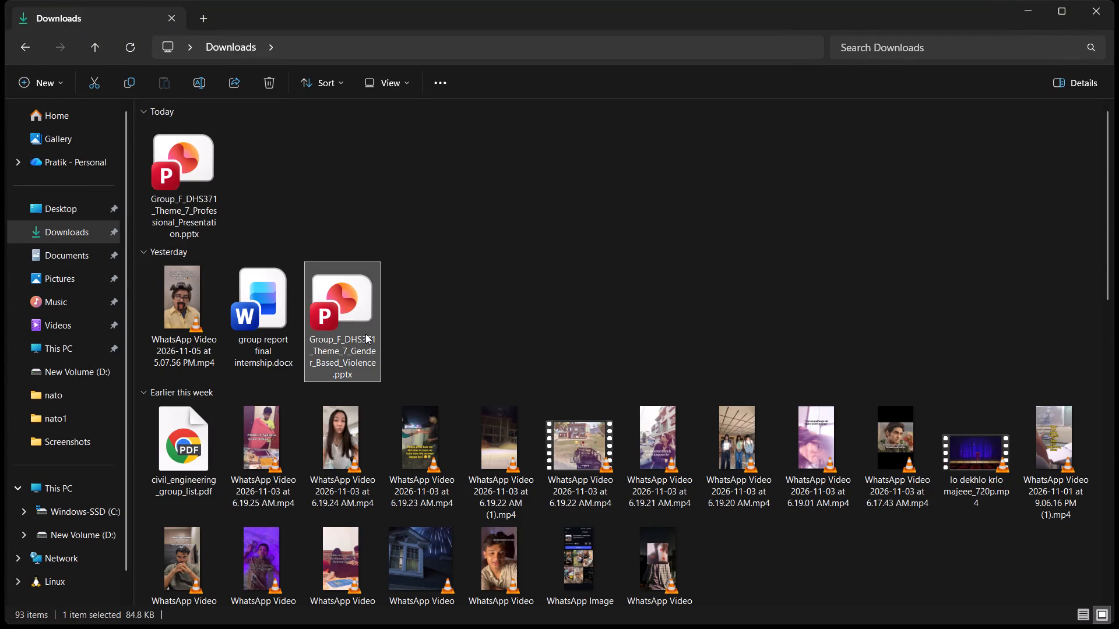
Delete the older Group_F_DHS371_Theme_7_Gender_Based_Violence.pptx file from the Downloads folder.
{"action": "key", "text": "Delete"}
Open Group_F_DHS371_Theme_7_Professional_Presentation.pptx from the Downloads folder in PowerPoint.
{"action": "double_click", "coordinate": [210, 196]}
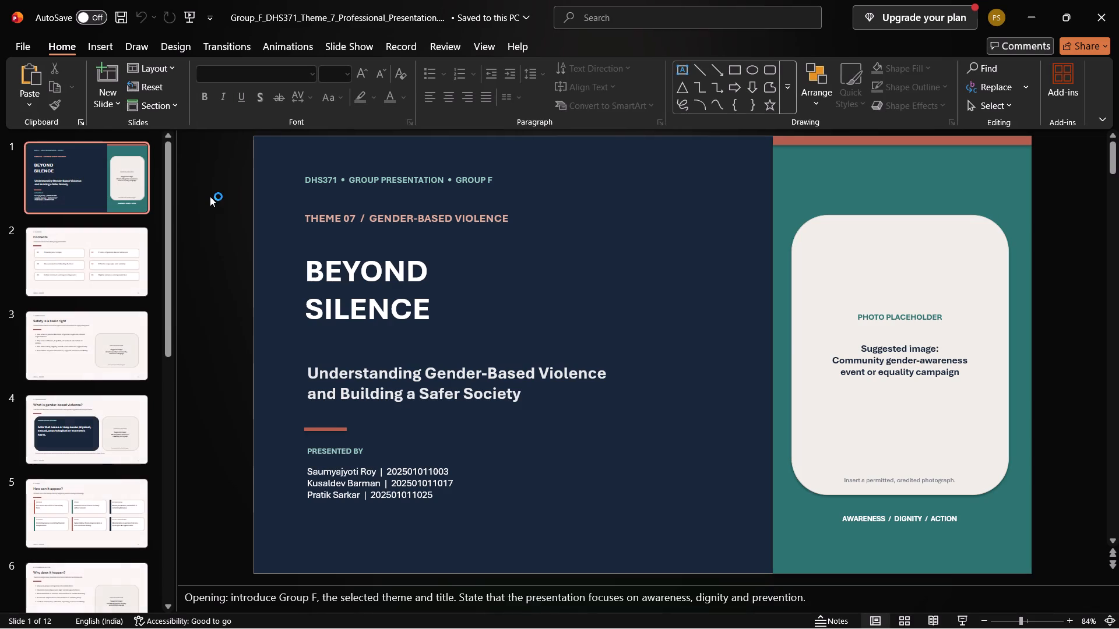
Copy the suggested image text "Community gender-awareness event or equality campaign" from the title slide's photo placeholder.
{"action": "scroll", "coordinate": [628, 313], "scroll_direction": "down", "scroll_amount": 1}
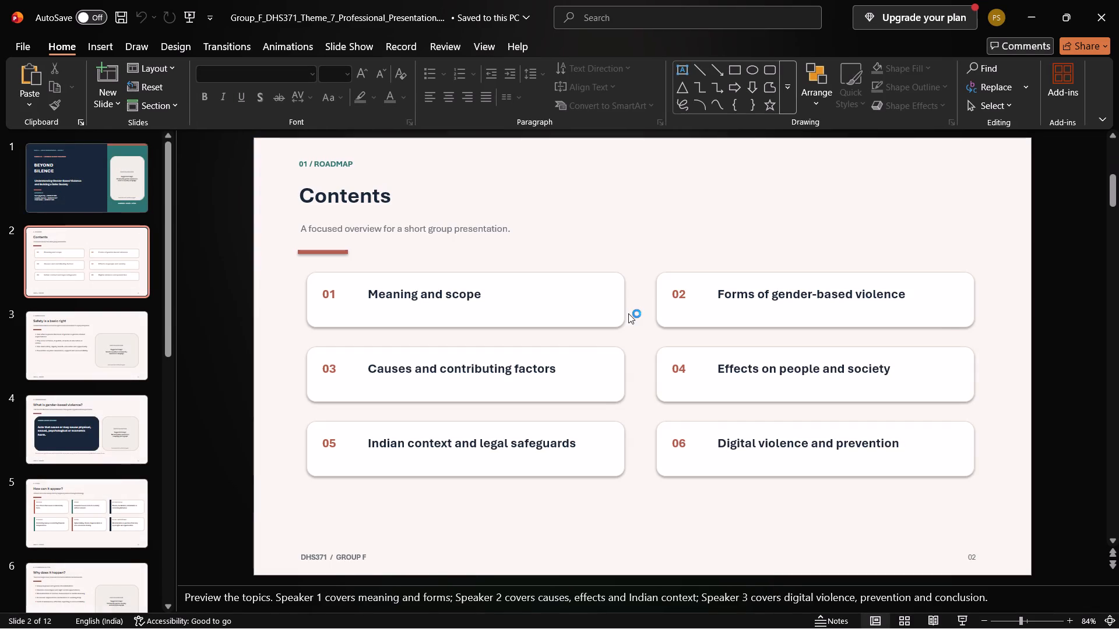
{"action": "scroll", "coordinate": [628, 313], "scroll_direction": "up", "scroll_amount": 2}
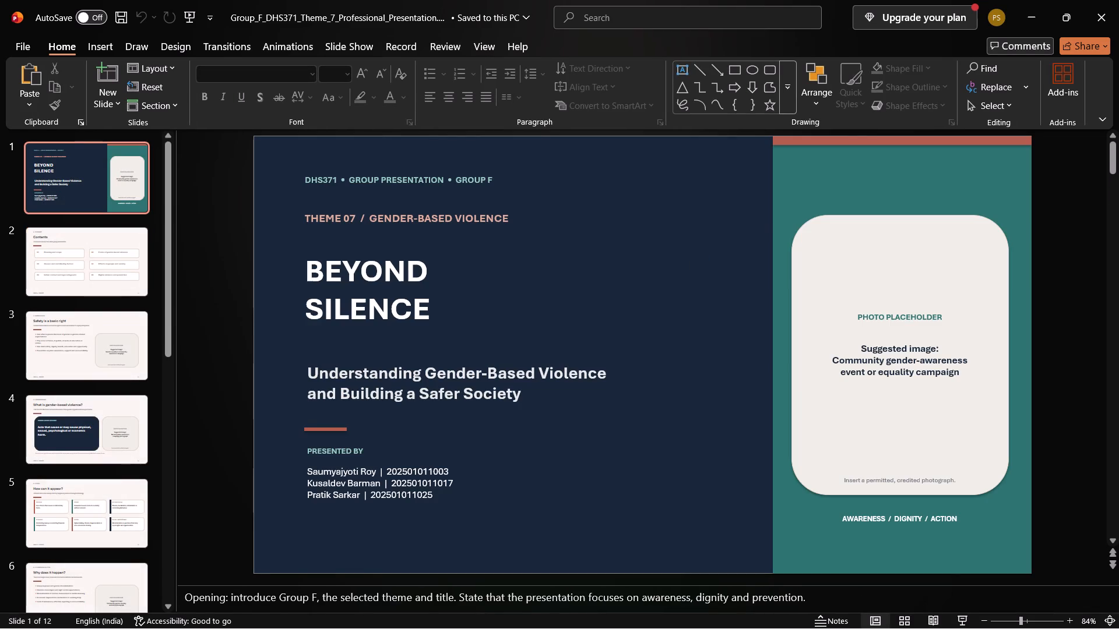
{"action": "left_click_drag", "start_coordinate": [833, 364], "coordinate": [874, 375]}
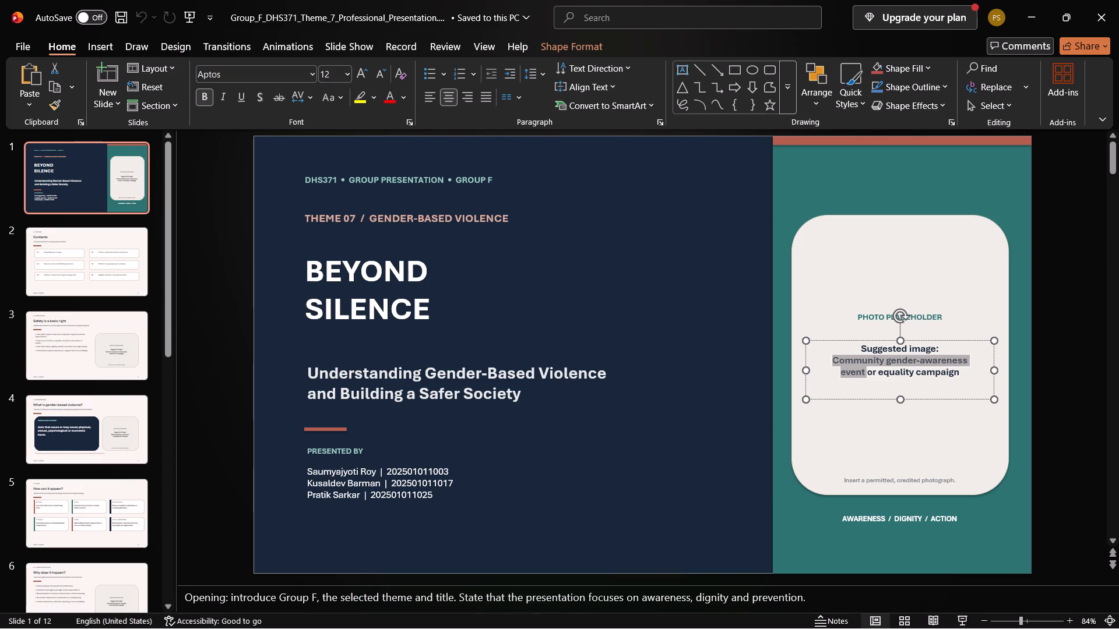
{"action": "left_click_drag", "start_coordinate": [874, 375], "coordinate": [960, 379]}
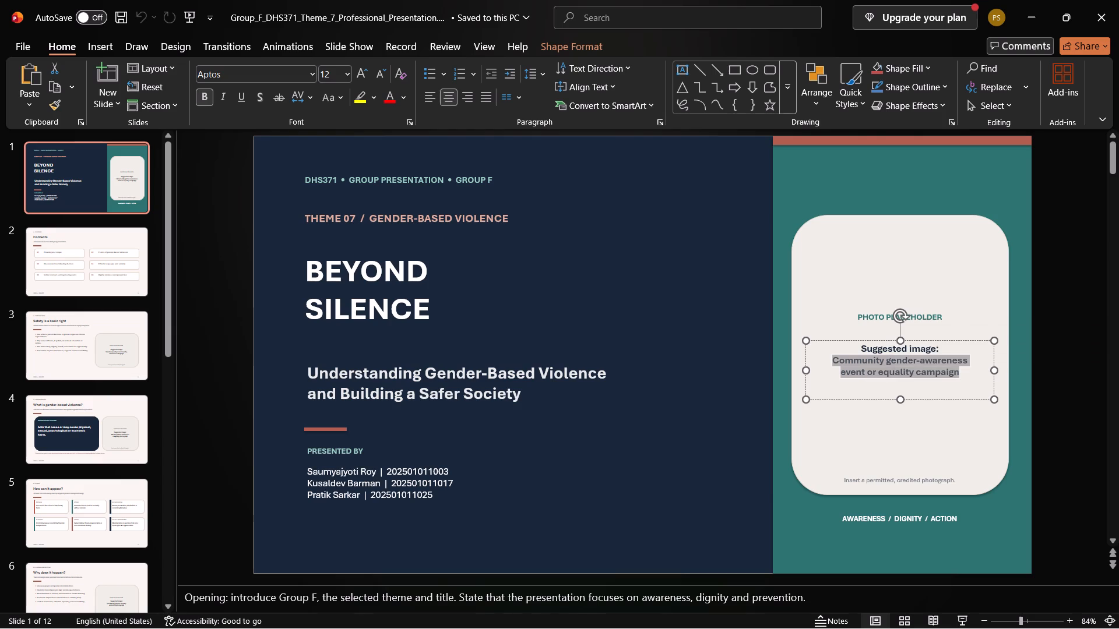
{"action": "key", "text": "ctrl+c"}
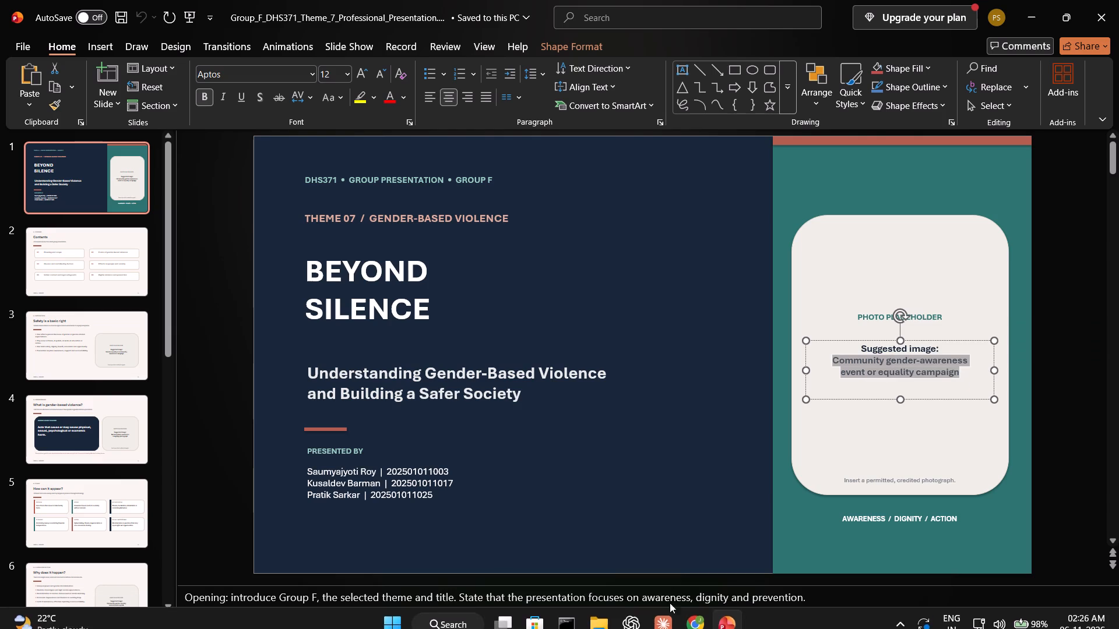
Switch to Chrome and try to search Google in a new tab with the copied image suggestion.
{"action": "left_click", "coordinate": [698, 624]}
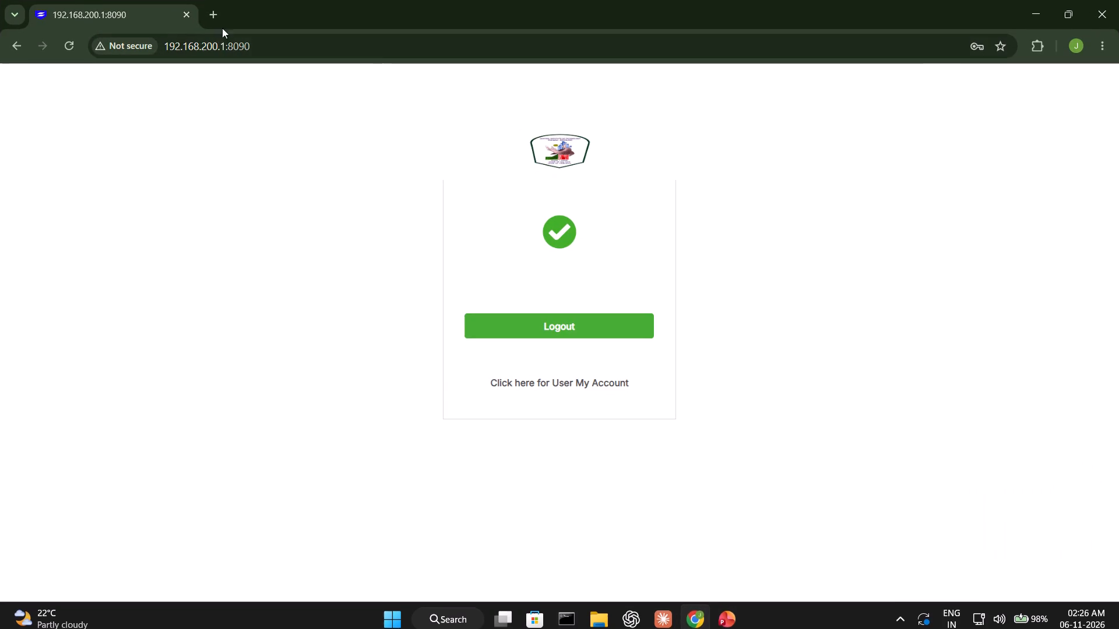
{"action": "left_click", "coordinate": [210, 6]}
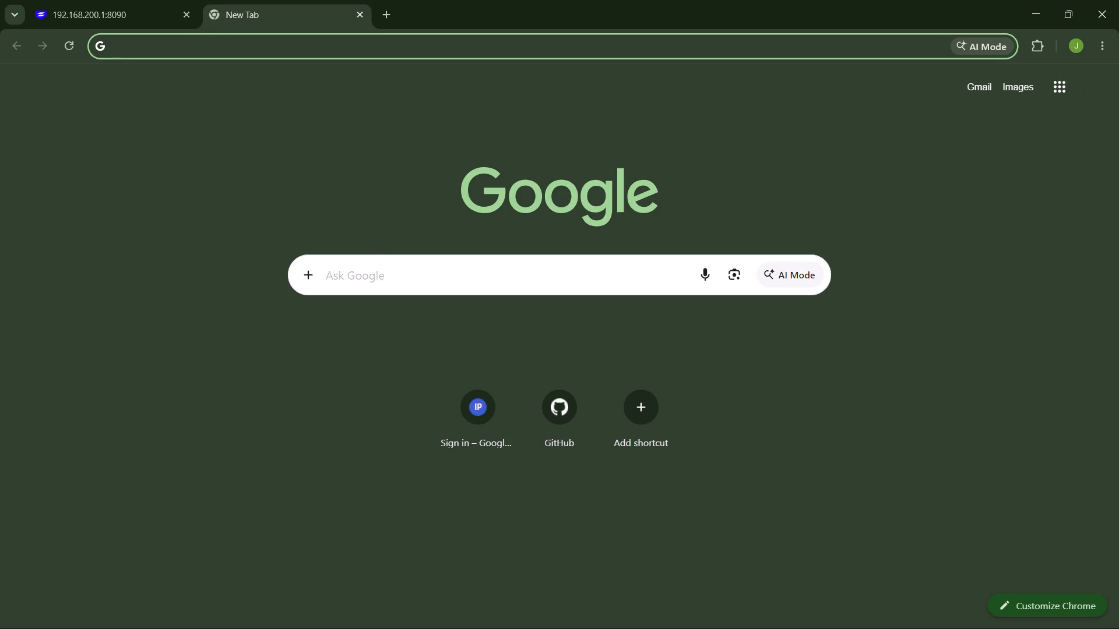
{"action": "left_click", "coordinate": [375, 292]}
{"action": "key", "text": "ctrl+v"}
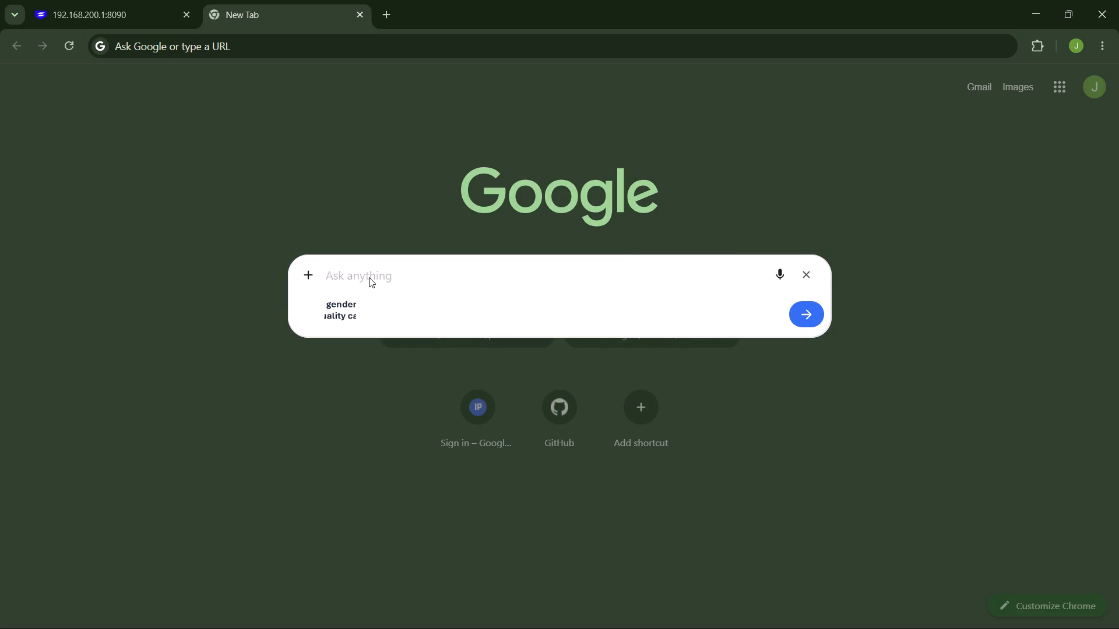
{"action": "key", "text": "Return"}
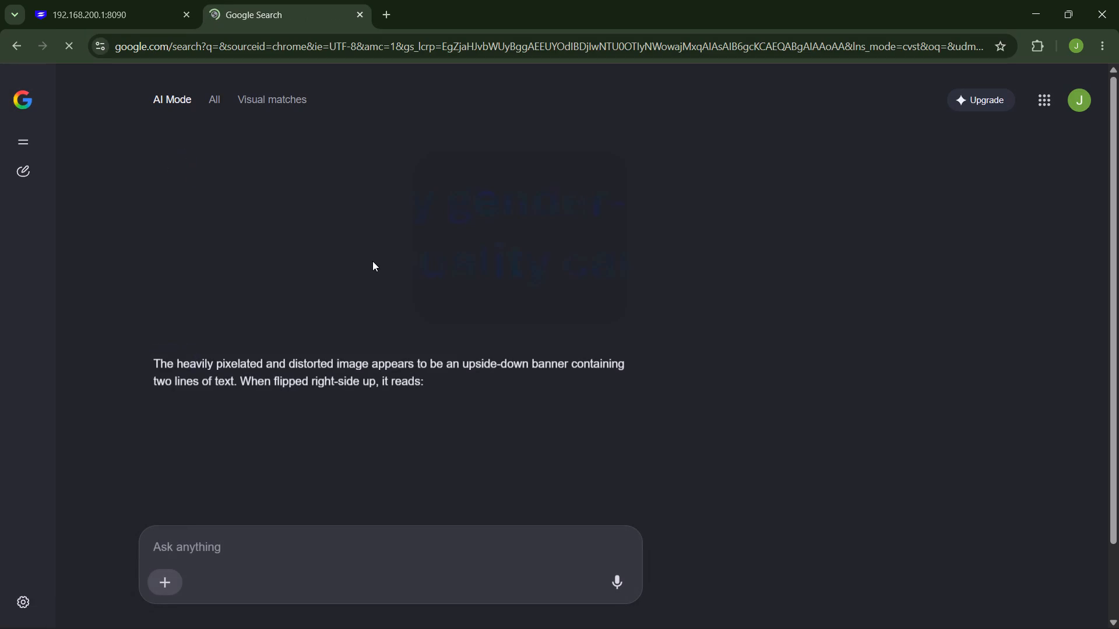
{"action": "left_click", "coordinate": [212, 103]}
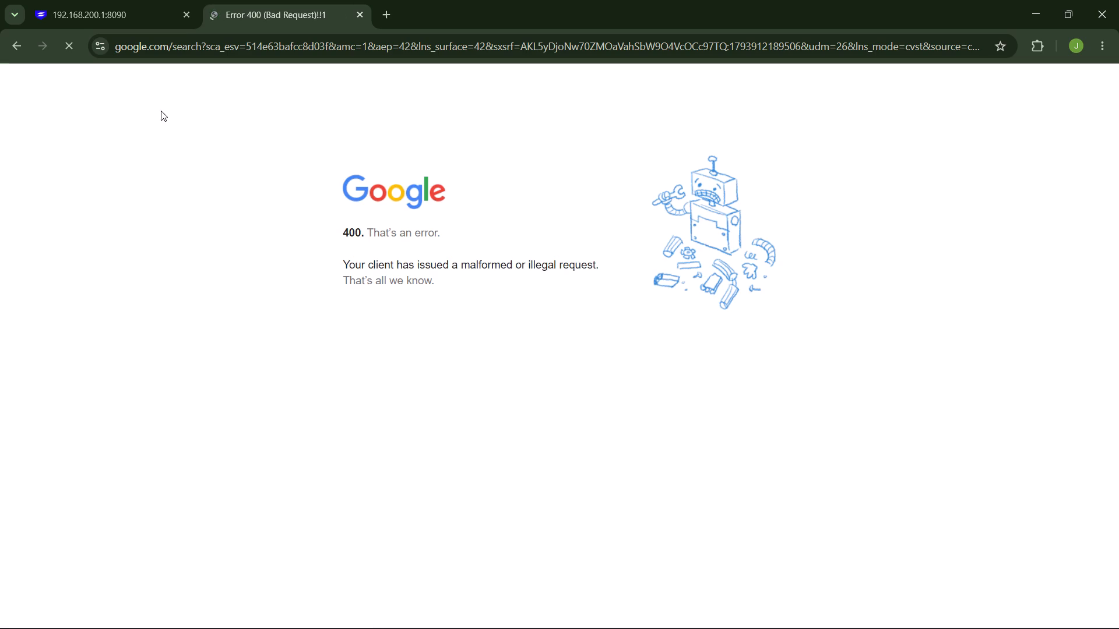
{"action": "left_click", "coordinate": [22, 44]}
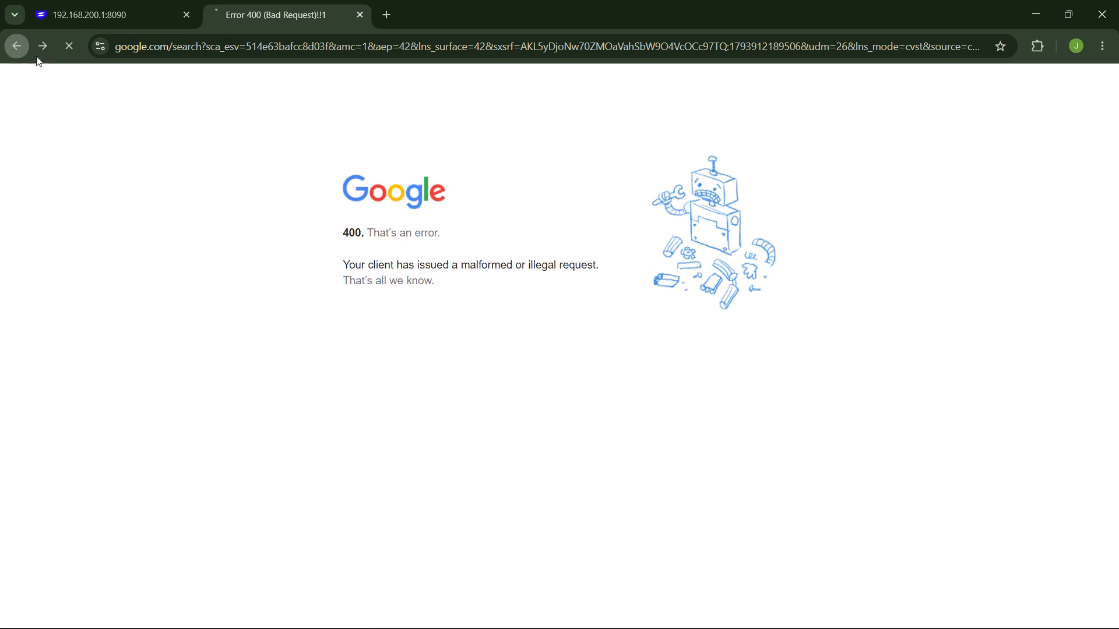
Replace the failed tab with a new one and search Google Images for "Community gender-awareness event or equality campaign image".
{"action": "left_click", "coordinate": [385, 11]}
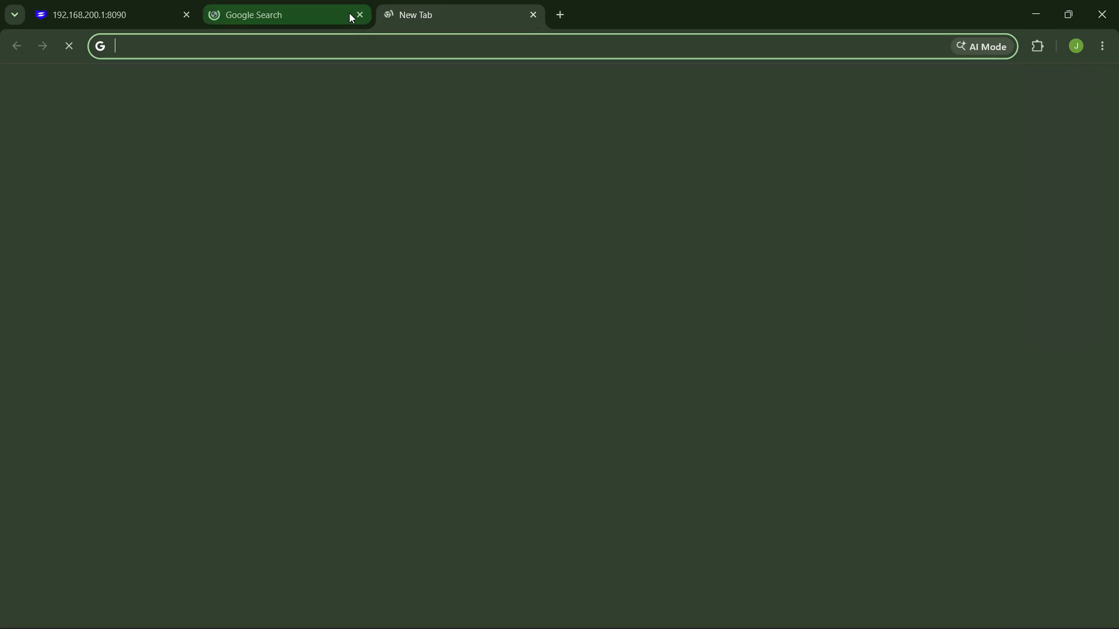
{"action": "left_click", "coordinate": [361, 13]}
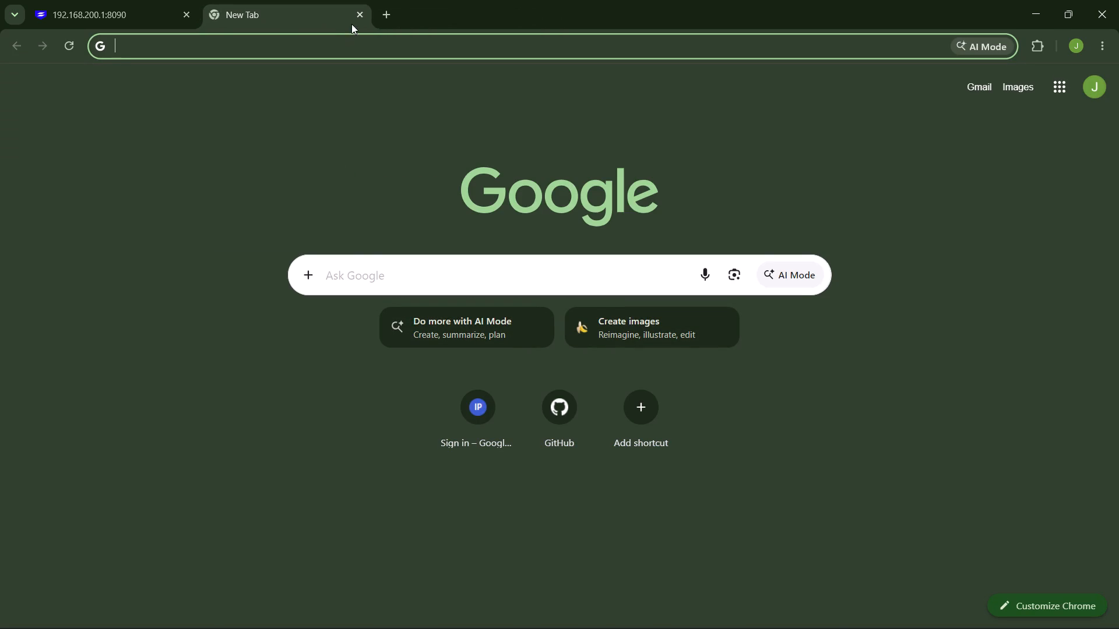
{"action": "key", "text": "ctrl+v"}
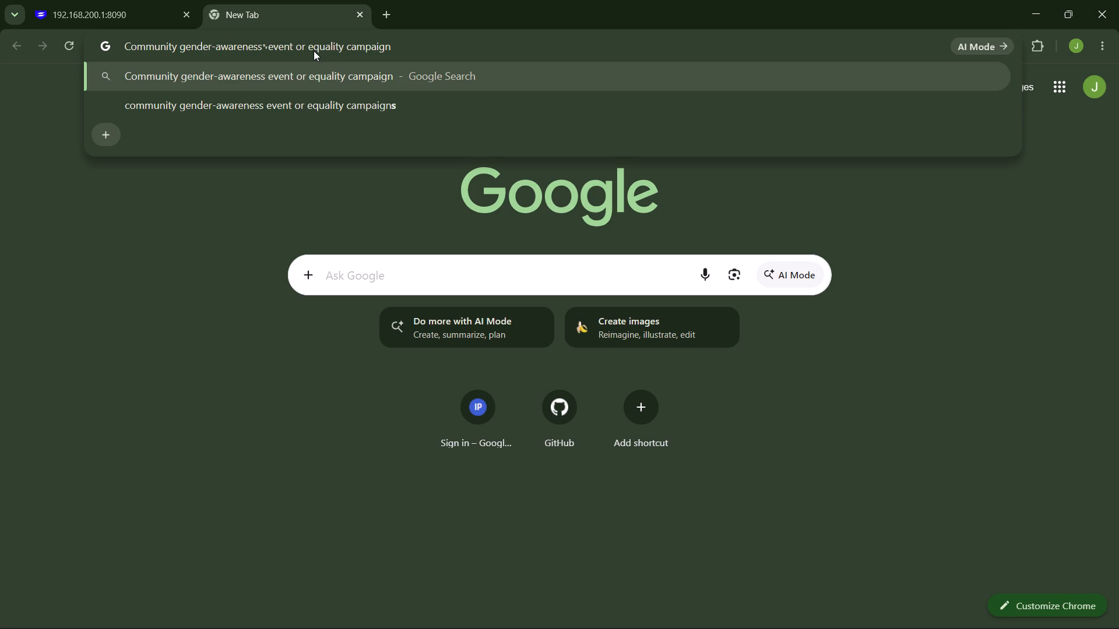
{"action": "key", "text": "space"}
{"action": "type", "text": "im"}
{"action": "type", "text": "age"}
{"action": "key", "text": "Return"}
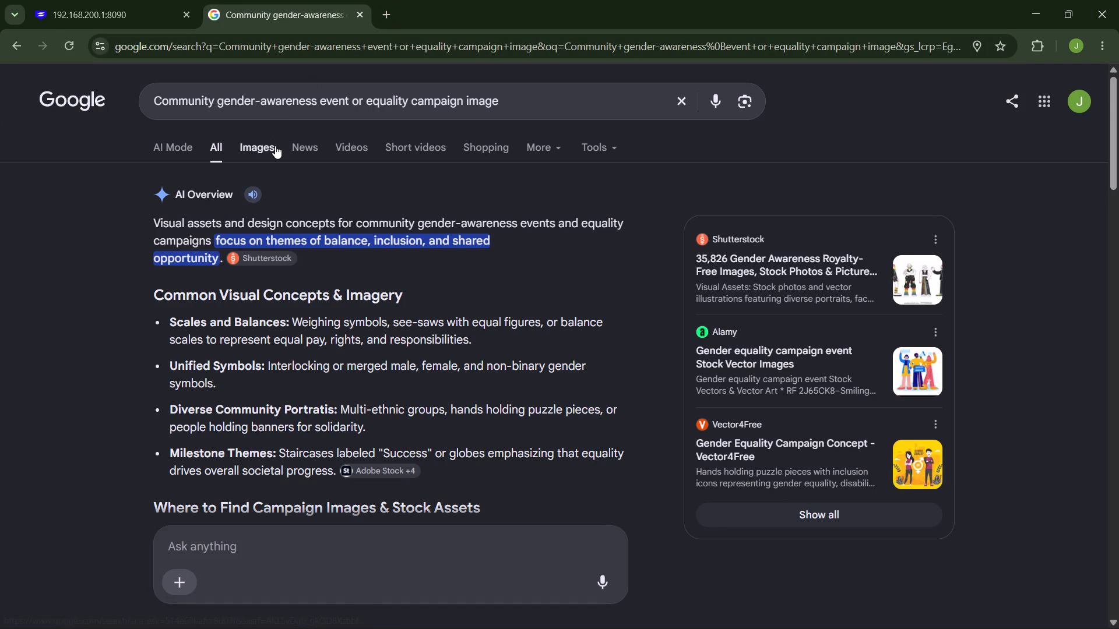
{"action": "left_click", "coordinate": [275, 146]}
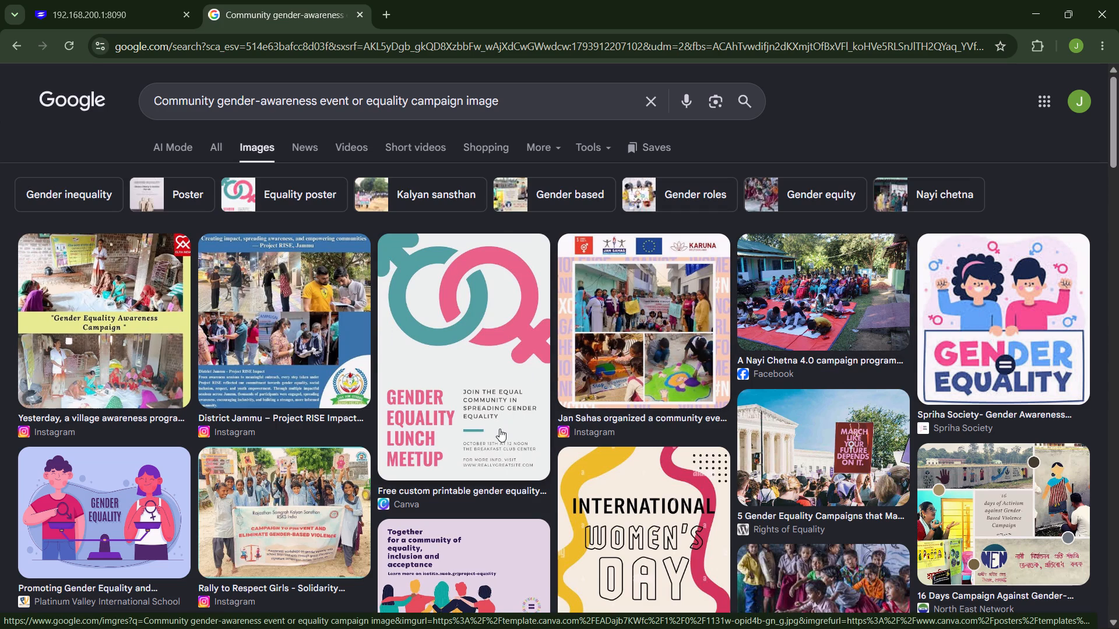
Browse the image results for a picture suited to the title slide's photo placeholder.
{"action": "scroll", "coordinate": [575, 374], "scroll_direction": "down", "scroll_amount": 3}
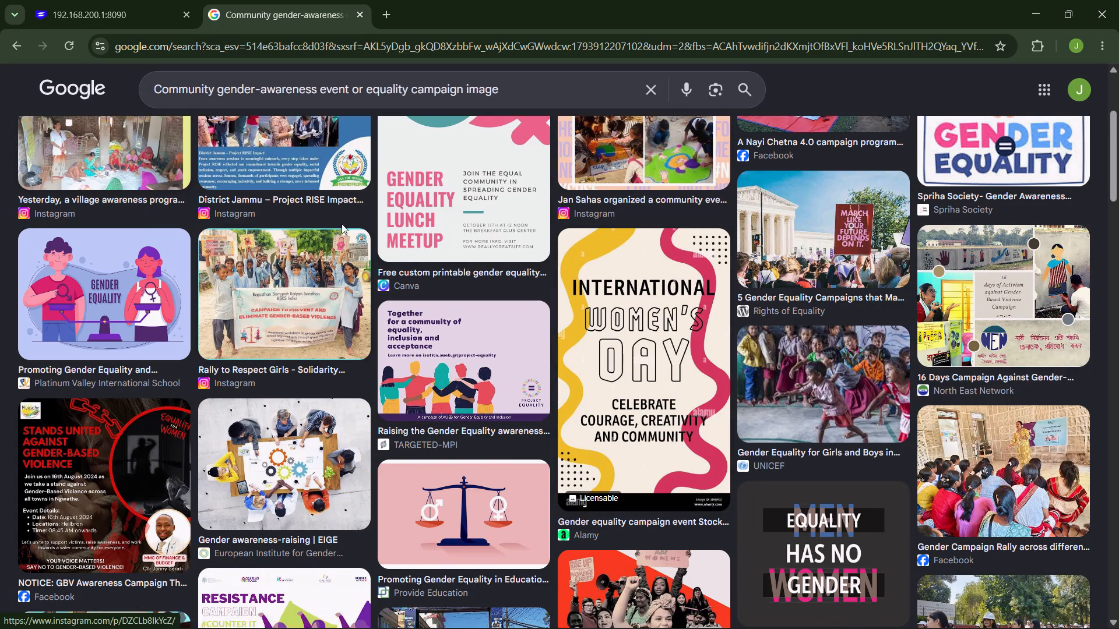
{"action": "scroll", "coordinate": [1085, 224], "scroll_direction": "down", "scroll_amount": 1}
{"action": "scroll", "coordinate": [1085, 224], "scroll_direction": "up", "scroll_amount": 4}
{"action": "scroll", "coordinate": [1012, 288], "scroll_direction": "down", "scroll_amount": 2}
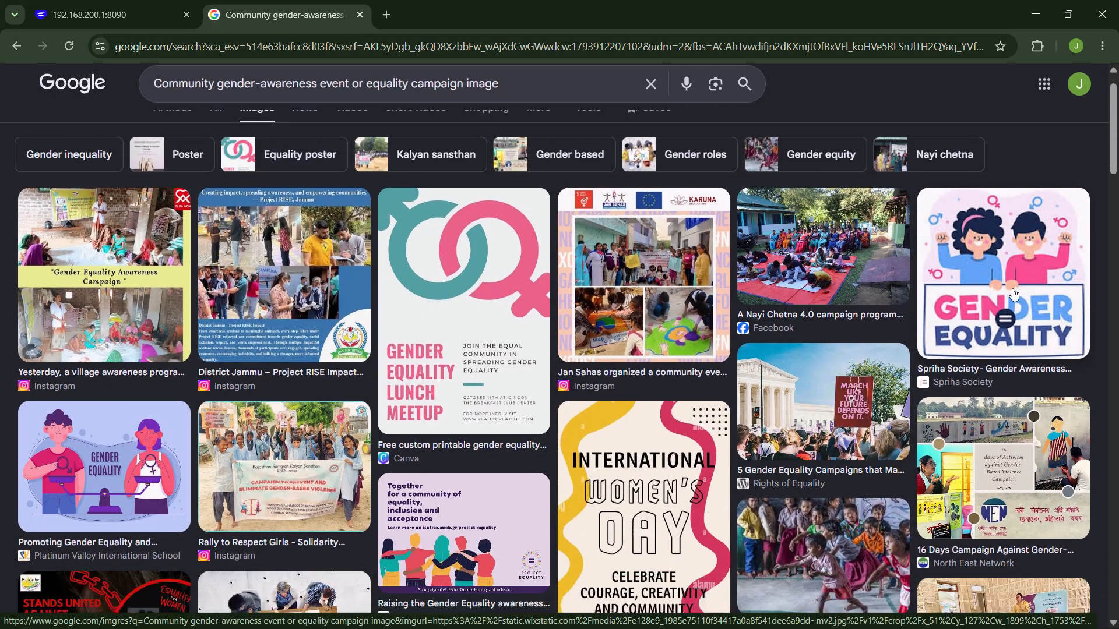
{"action": "scroll", "coordinate": [1012, 288], "scroll_direction": "down", "scroll_amount": 3}
{"action": "scroll", "coordinate": [1012, 288], "scroll_direction": "up", "scroll_amount": 7}
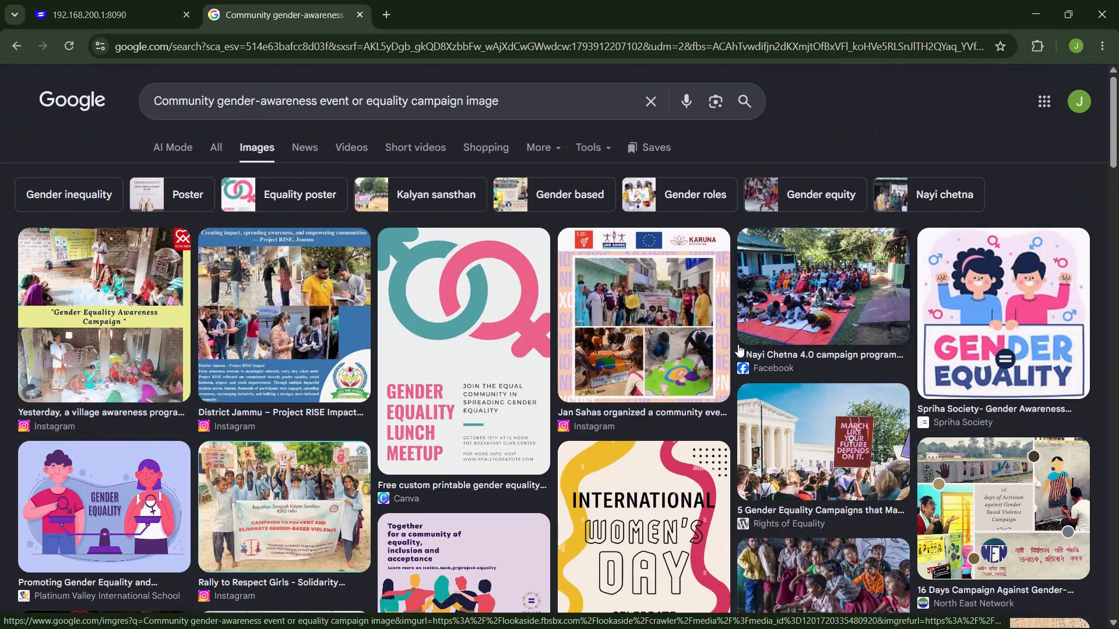
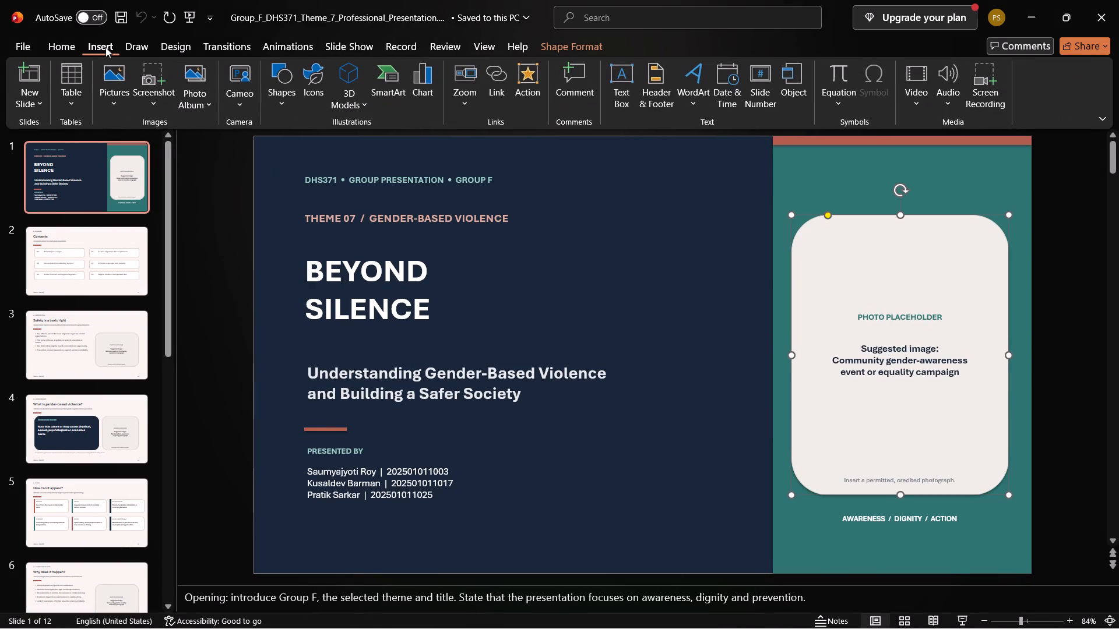
{"action": "left_click", "coordinate": [114, 77]}
{"action": "left_click", "coordinate": [125, 147]}
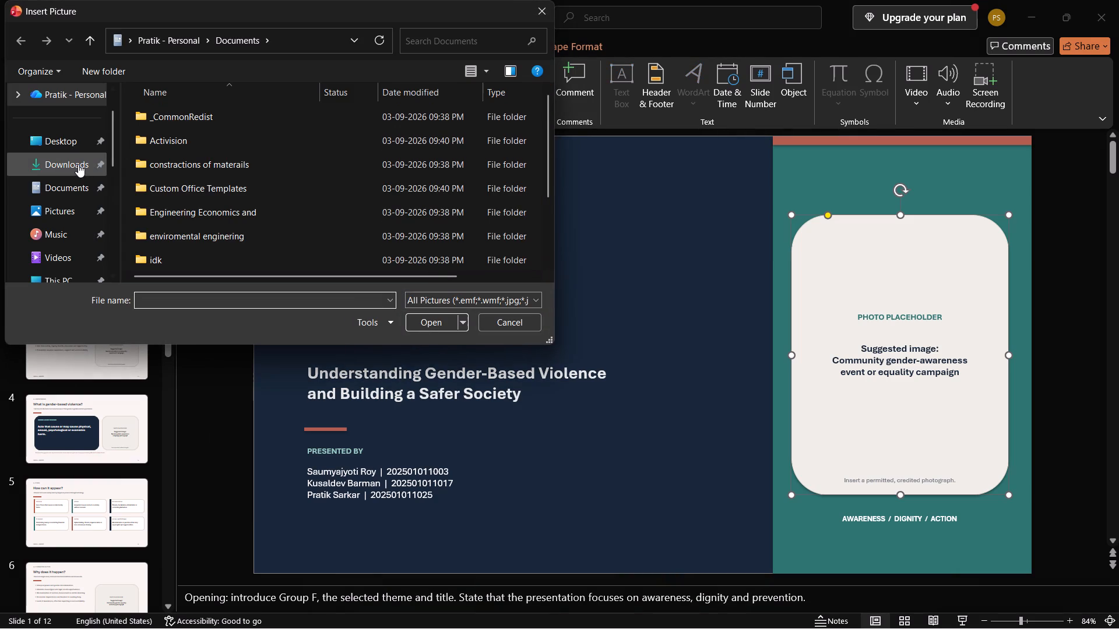
{"action": "left_click", "coordinate": [78, 165]}
{"action": "left_click_drag", "start_coordinate": [194, 146], "coordinate": [754, 284]}
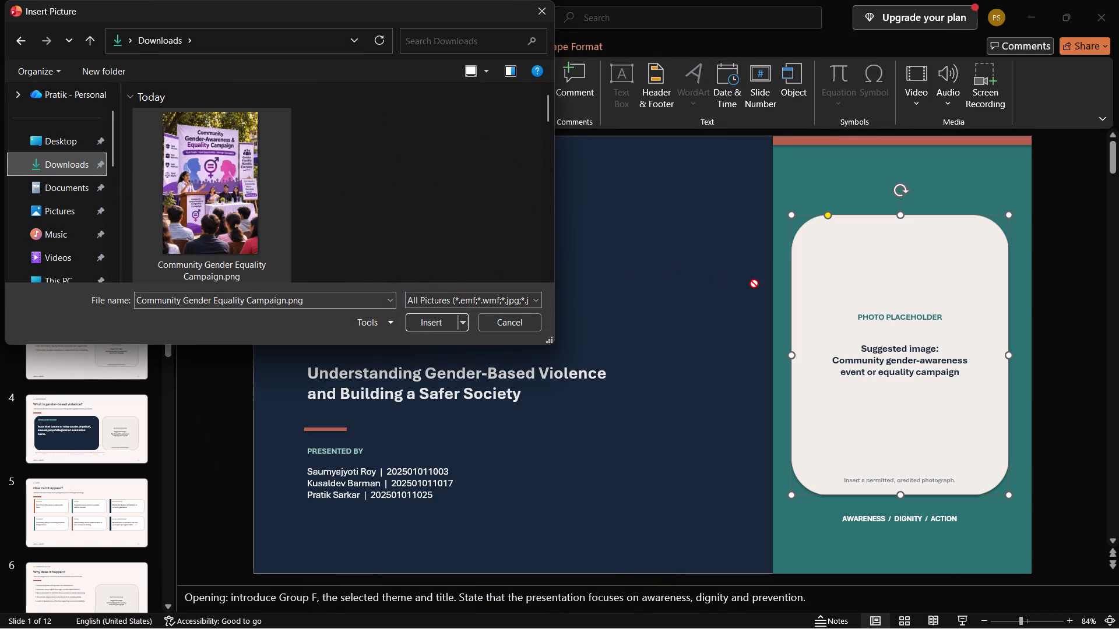
{"action": "left_click_drag", "start_coordinate": [754, 284], "coordinate": [855, 297]}
{"action": "left_click", "coordinate": [203, 183]}
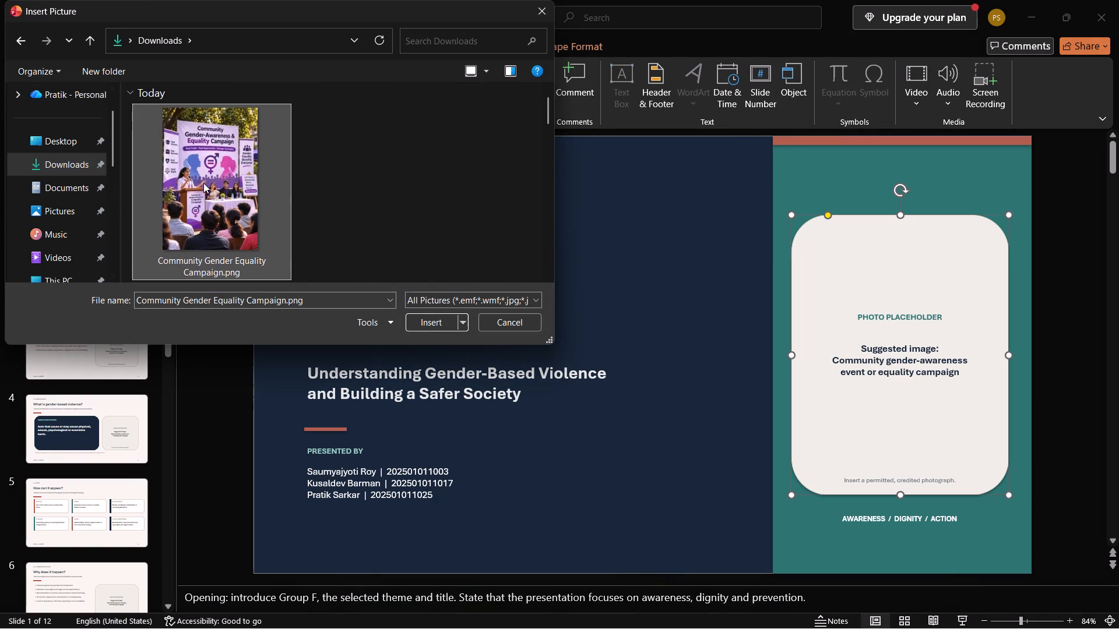
{"action": "left_click", "coordinate": [435, 328]}
Shrink the campaign picture to about 11.24 by 7.49 cm and centre it over the title slide's photo placeholder.
{"action": "left_click_drag", "start_coordinate": [608, 291], "coordinate": [738, 210]}
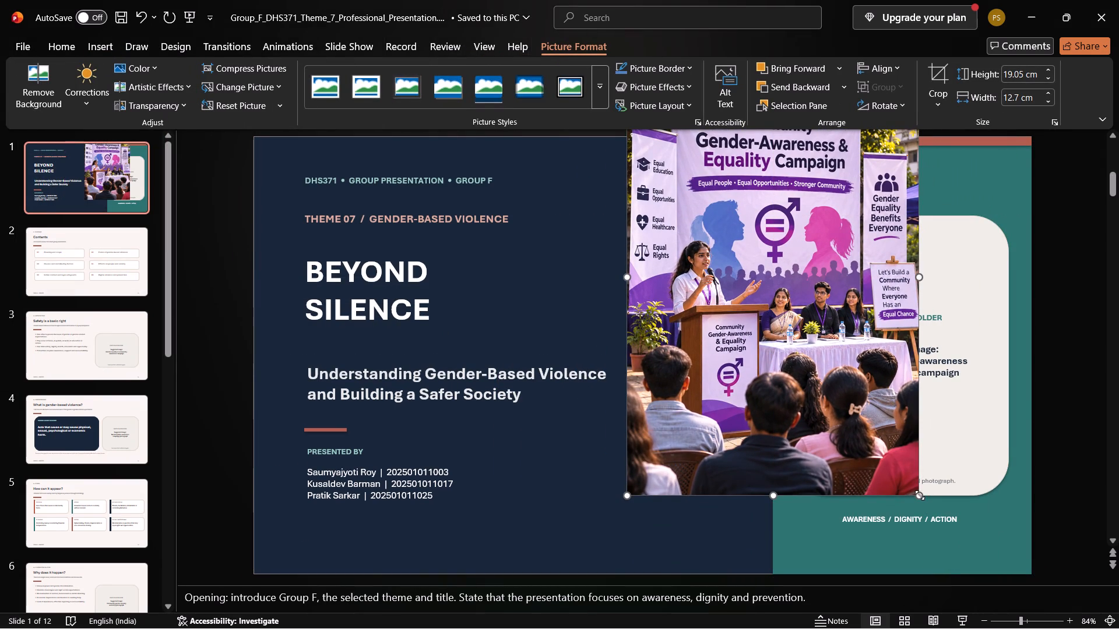
{"action": "left_click_drag", "start_coordinate": [920, 495], "coordinate": [799, 256]}
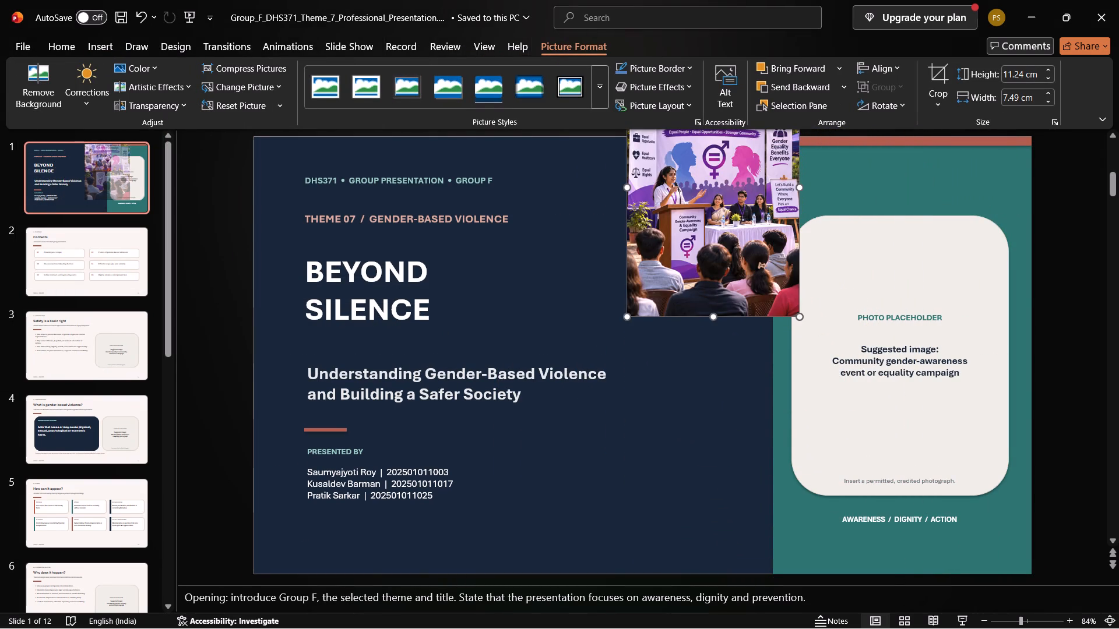
{"action": "left_click_drag", "start_coordinate": [720, 220], "coordinate": [902, 383]}
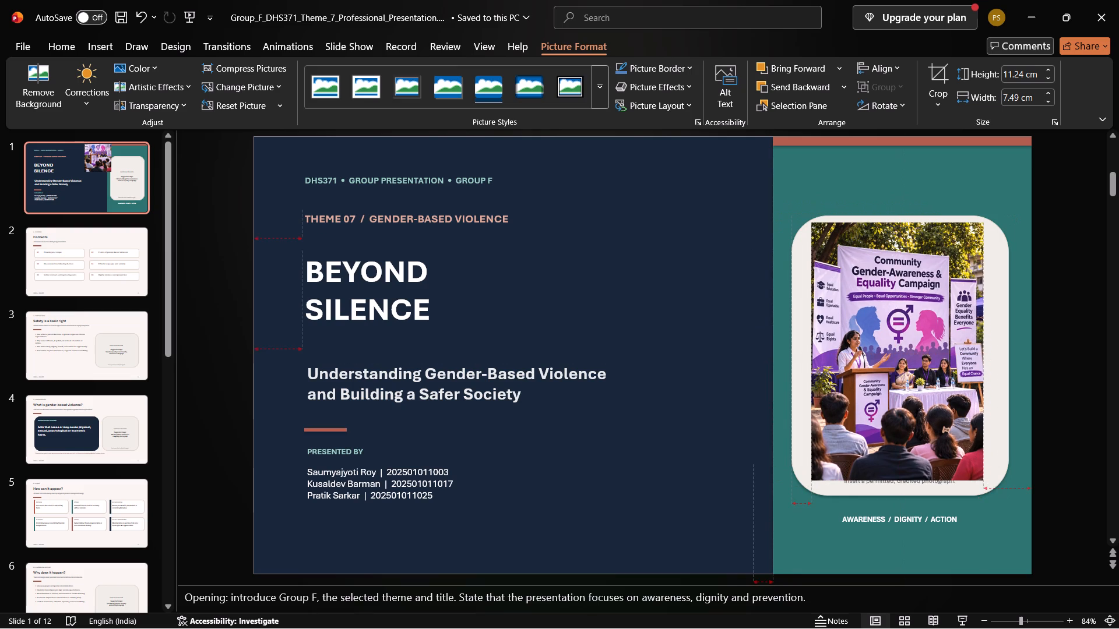
{"action": "left_click_drag", "start_coordinate": [902, 383], "coordinate": [909, 458]}
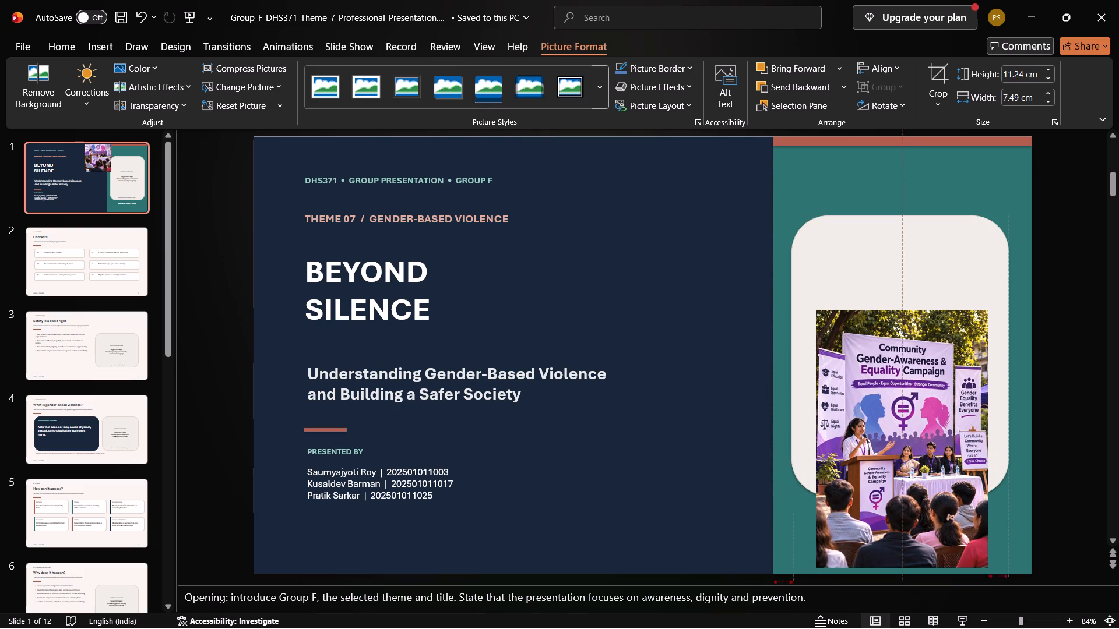
{"action": "left_click_drag", "start_coordinate": [909, 458], "coordinate": [905, 395]}
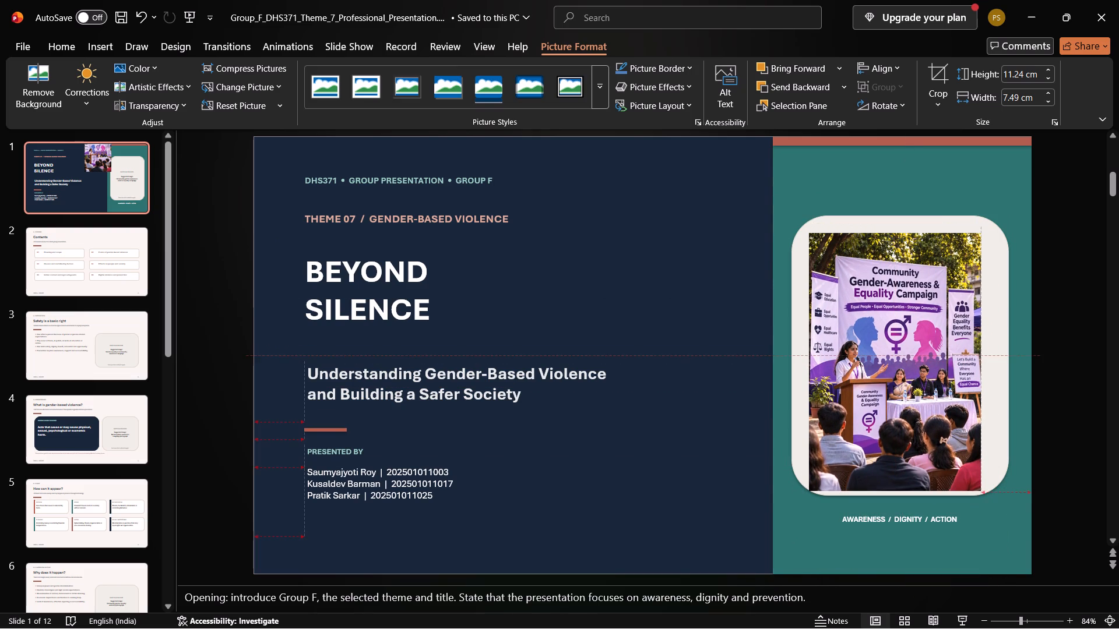
{"action": "left_click_drag", "start_coordinate": [905, 395], "coordinate": [907, 393]}
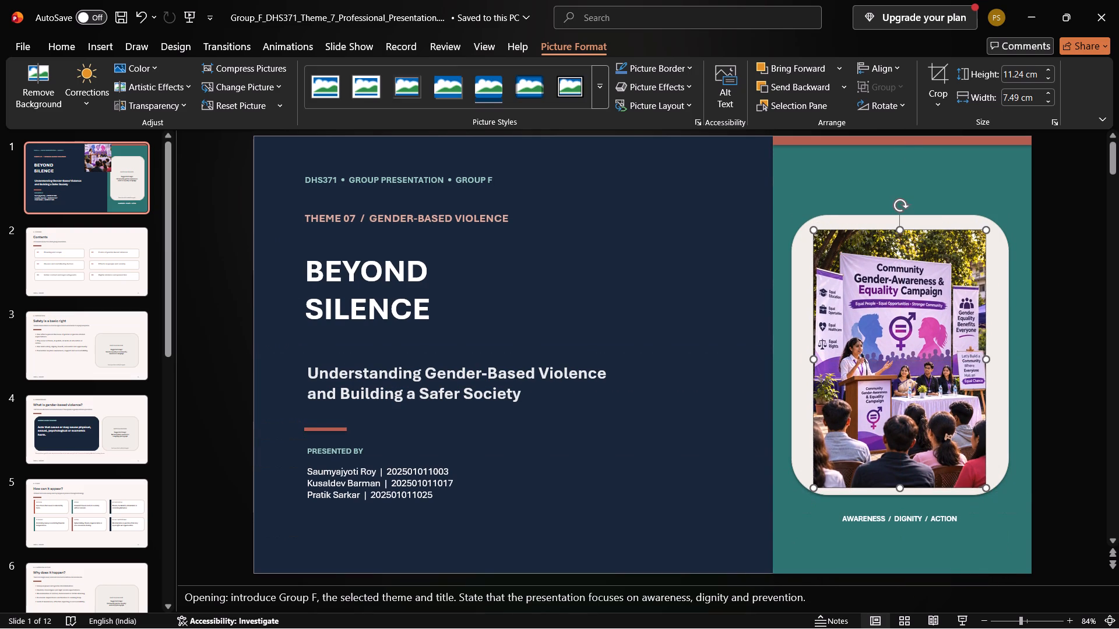
Move the teal background panel from behind the picture to the middle of the title slide.
{"action": "left_click", "coordinate": [822, 189]}
{"action": "left_click_drag", "start_coordinate": [822, 189], "coordinate": [589, 182]}
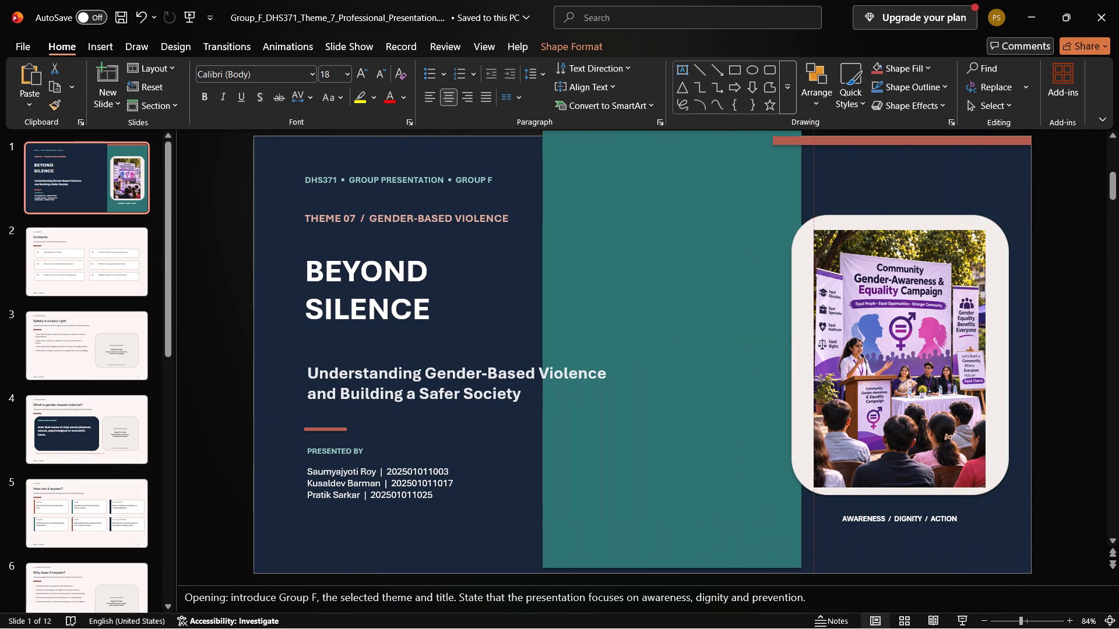
{"action": "left_click_drag", "start_coordinate": [589, 182], "coordinate": [537, 186]}
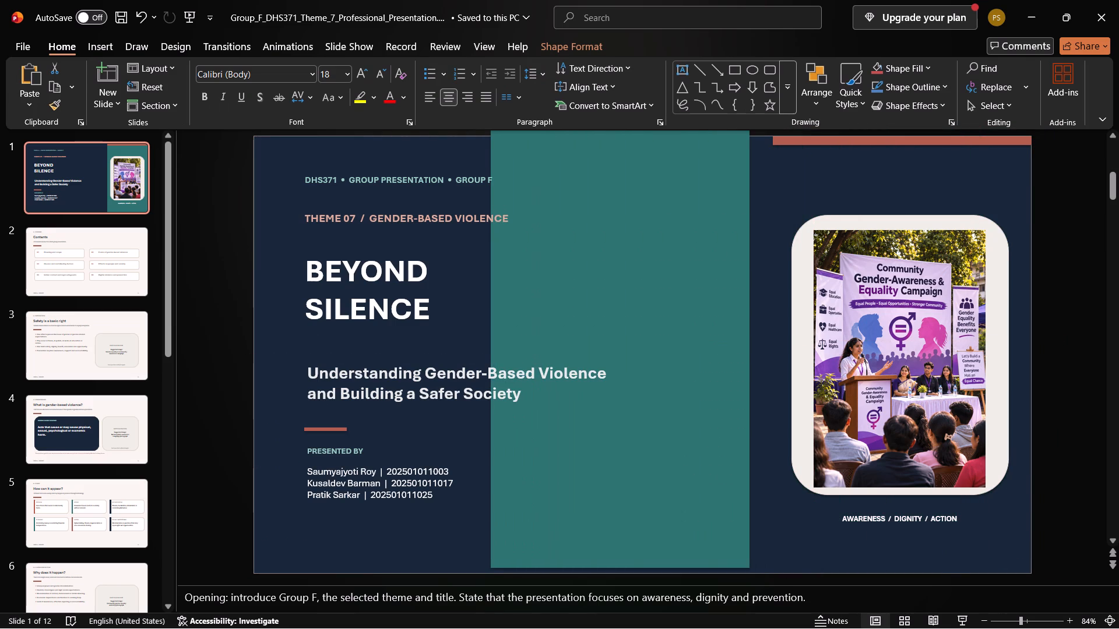
{"action": "left_click_drag", "start_coordinate": [537, 186], "coordinate": [535, 186]}
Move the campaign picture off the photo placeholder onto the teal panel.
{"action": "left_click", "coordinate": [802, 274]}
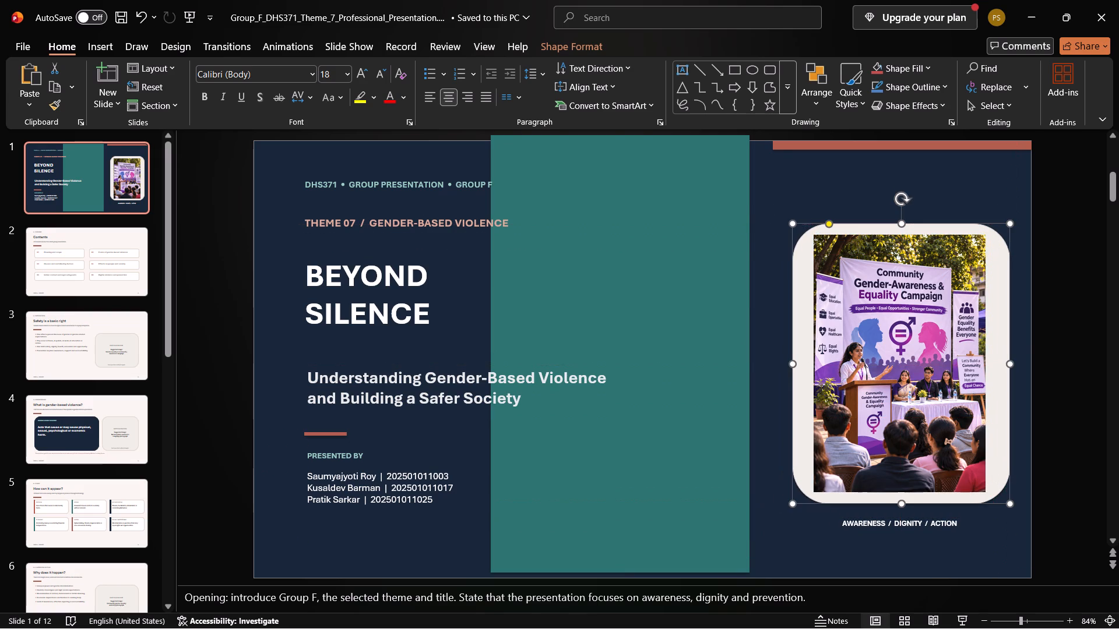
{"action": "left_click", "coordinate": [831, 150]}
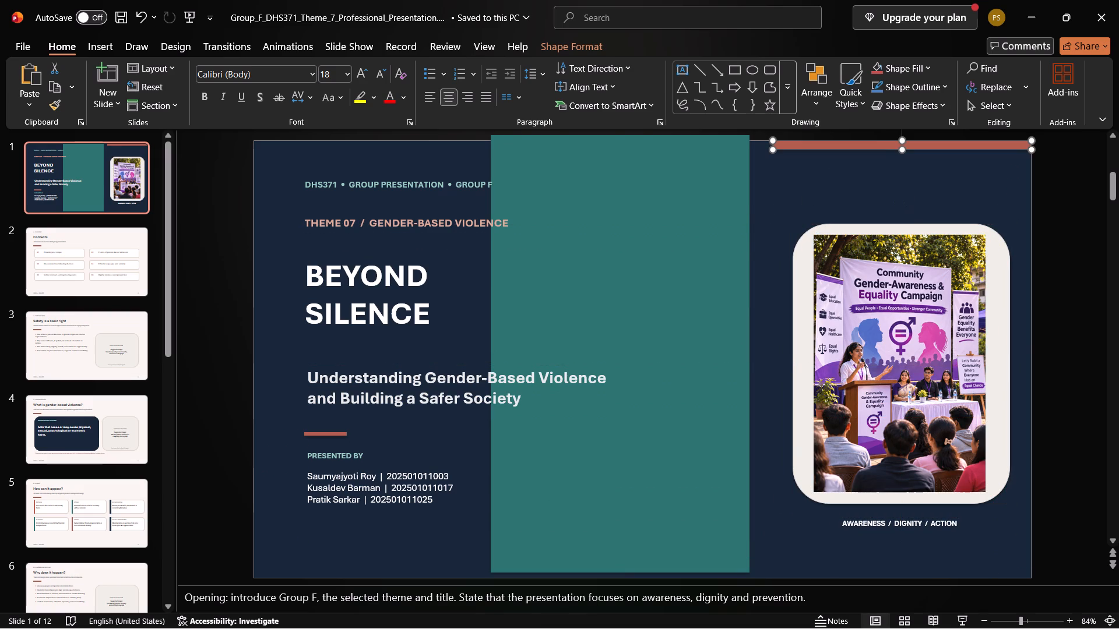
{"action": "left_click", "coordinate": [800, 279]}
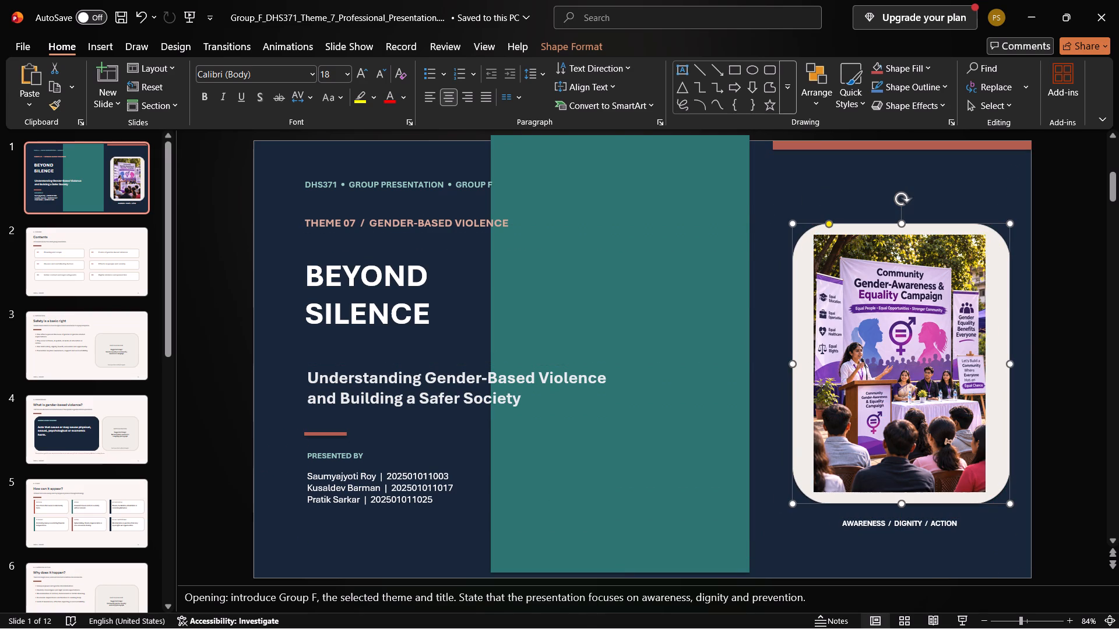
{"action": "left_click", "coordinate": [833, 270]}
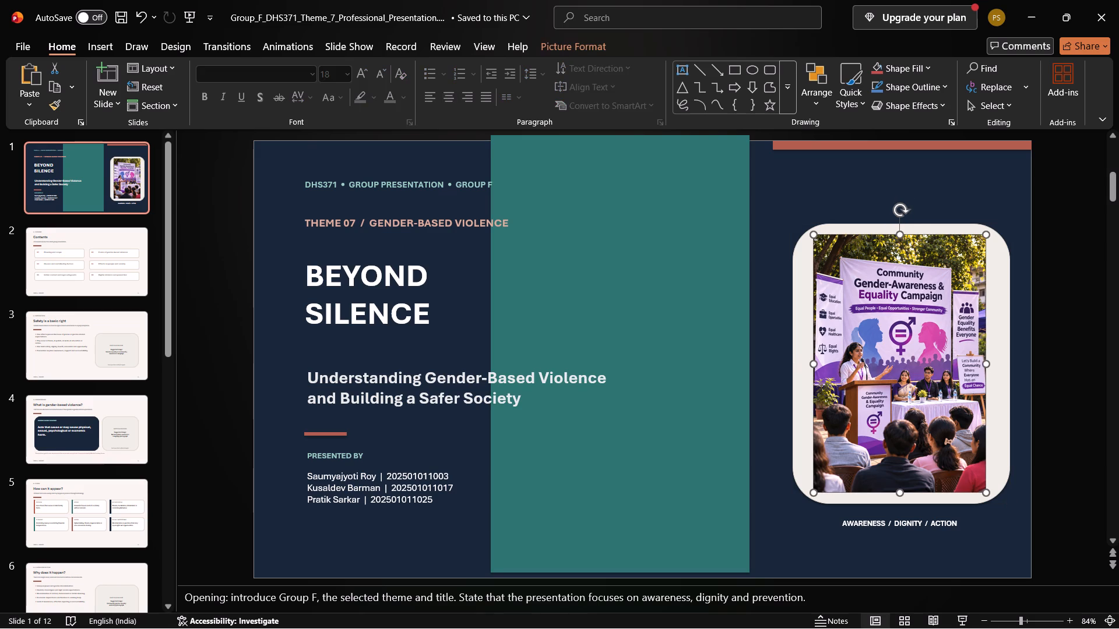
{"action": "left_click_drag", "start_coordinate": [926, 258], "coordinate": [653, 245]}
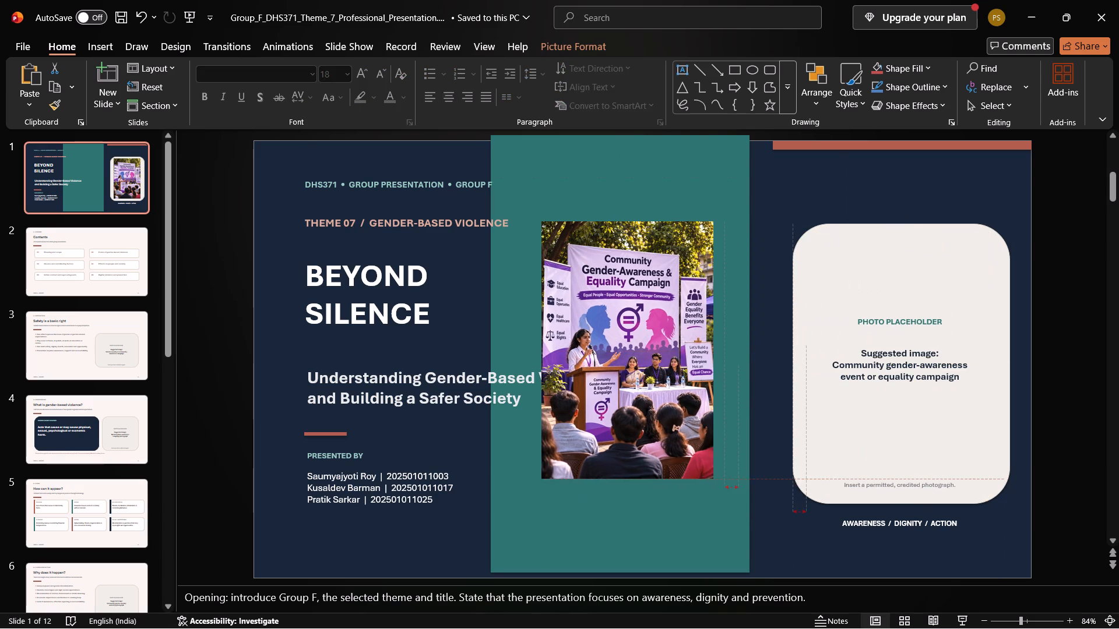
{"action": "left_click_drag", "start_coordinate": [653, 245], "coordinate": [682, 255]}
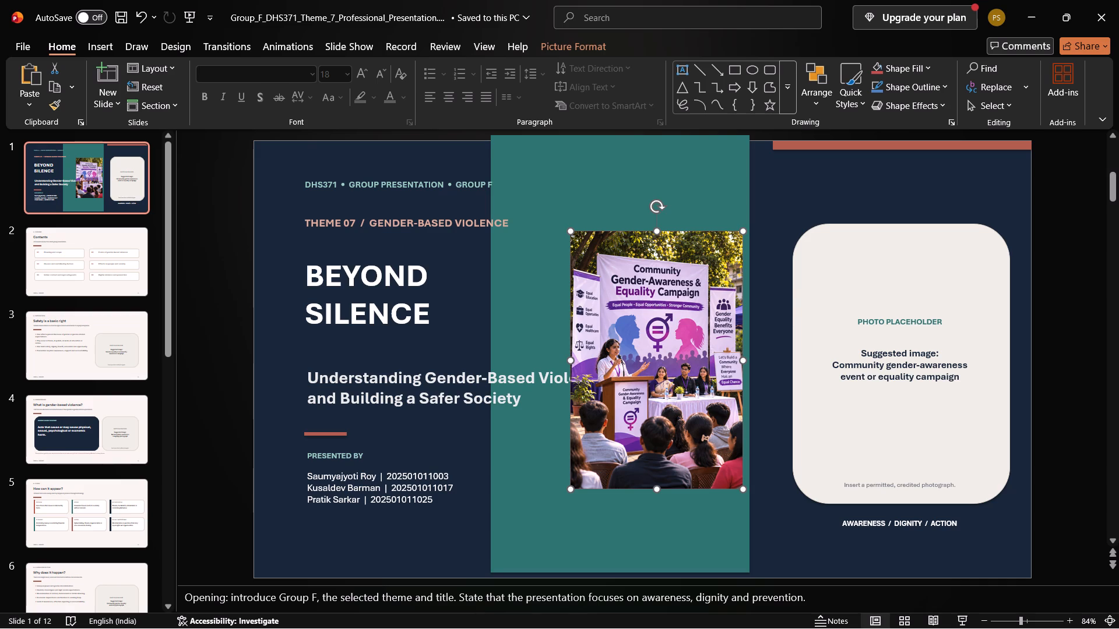
Crop the campaign picture to a rounded rectangle shape.
{"action": "left_click", "coordinate": [696, 335]}
{"action": "right_click", "coordinate": [696, 335]}
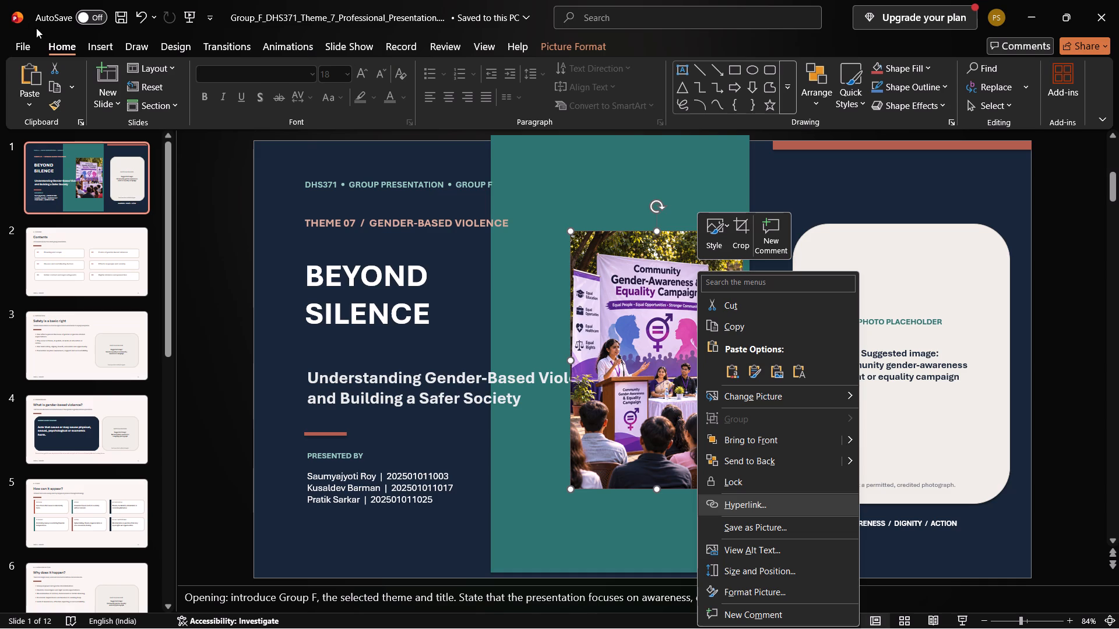
{"action": "left_click", "coordinate": [582, 47]}
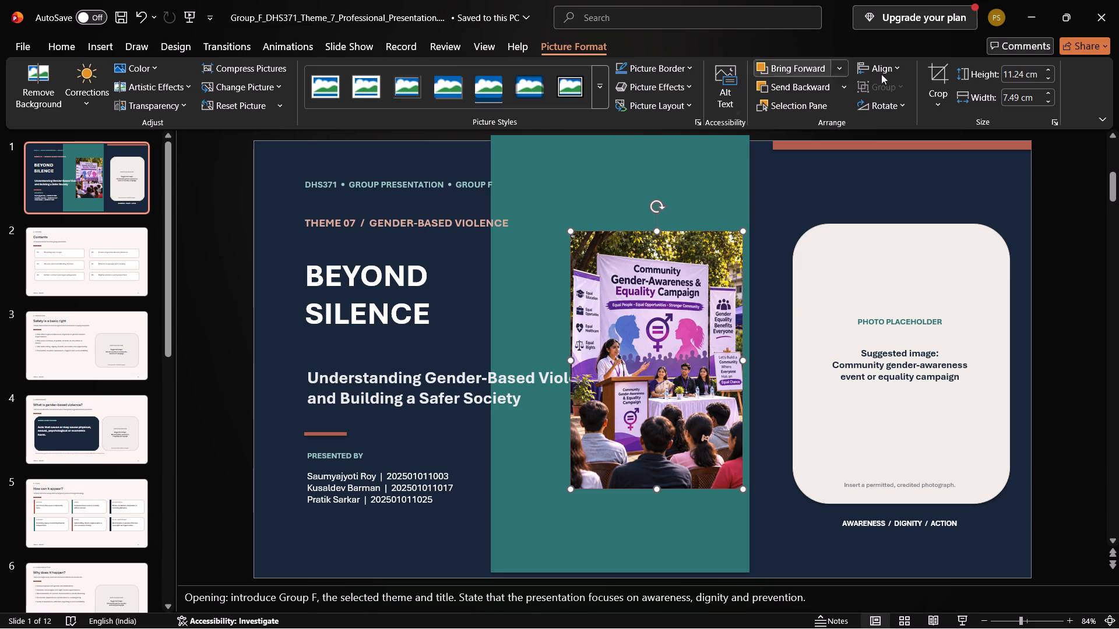
{"action": "left_click", "coordinate": [936, 99]}
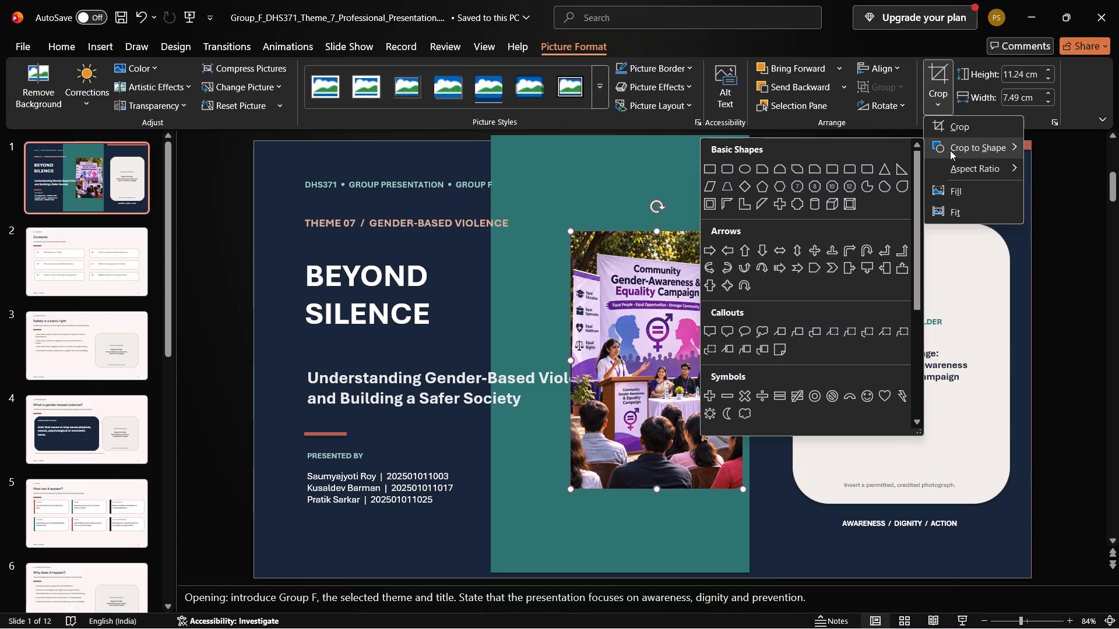
{"action": "left_click", "coordinate": [722, 164]}
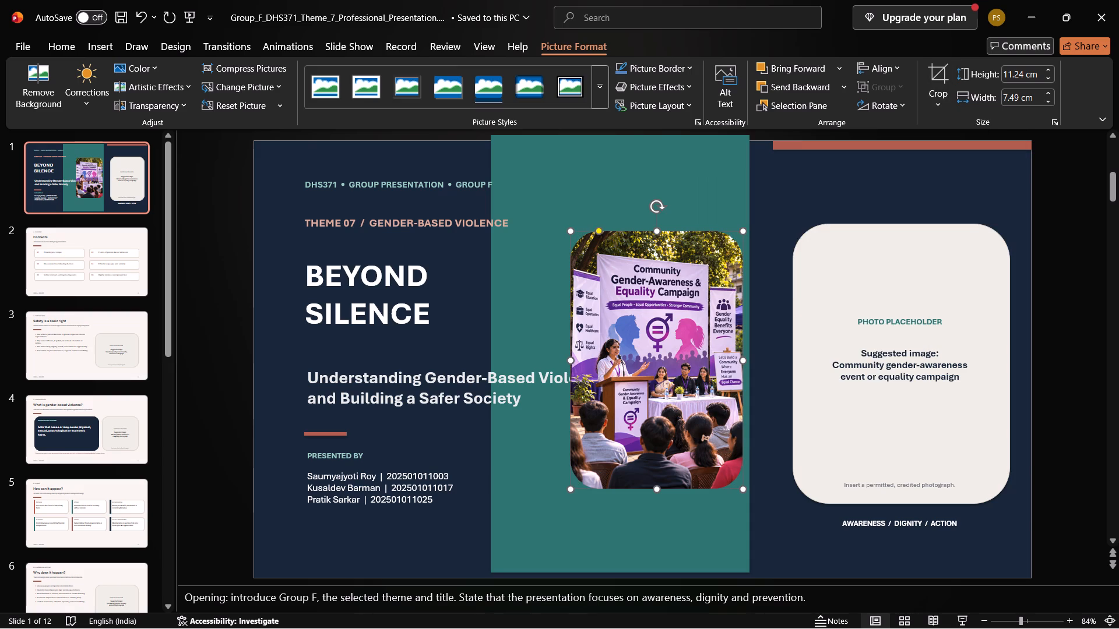
Move the rounded picture back over the photo placeholder and shift the placeholder card so it frames the picture.
{"action": "left_click_drag", "start_coordinate": [634, 312], "coordinate": [863, 300]}
{"action": "left_click_drag", "start_coordinate": [967, 473], "coordinate": [986, 485]}
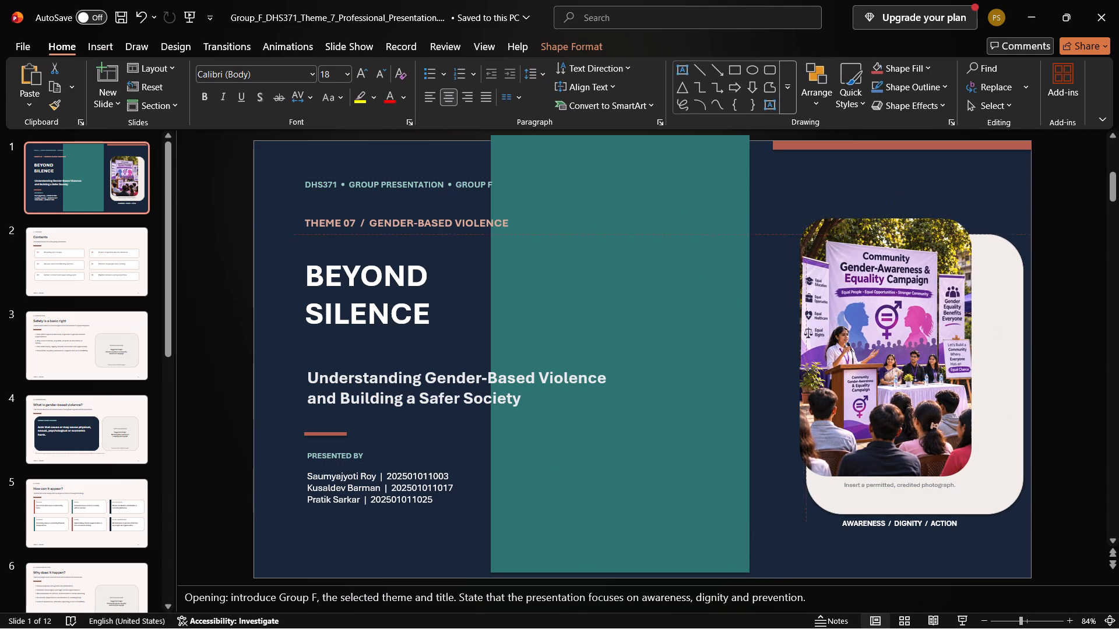
{"action": "left_click_drag", "start_coordinate": [986, 485], "coordinate": [960, 458]}
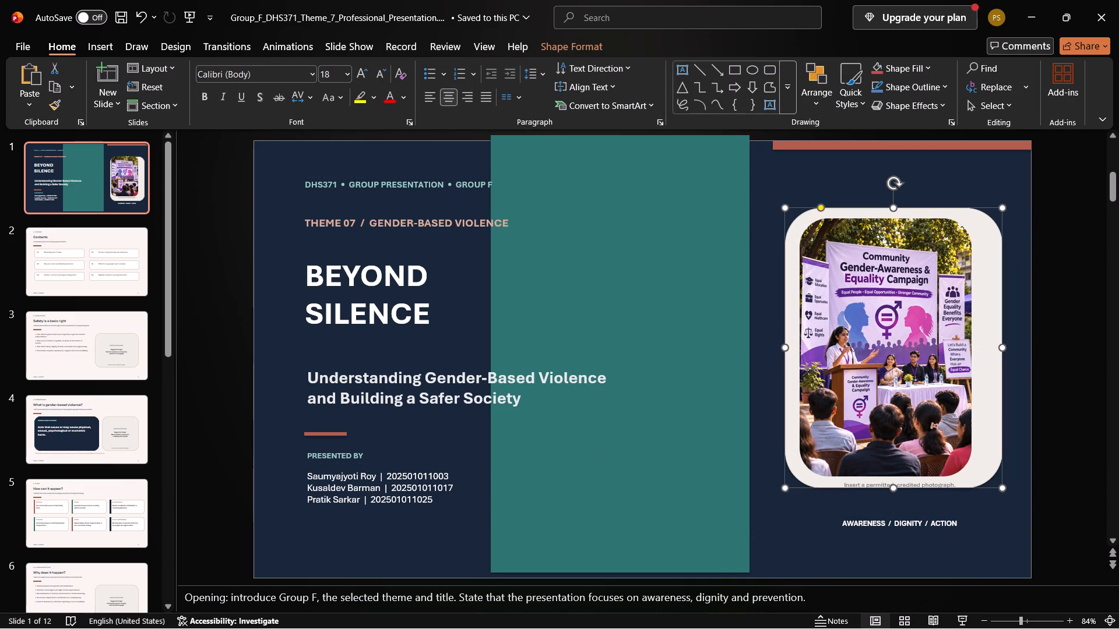
Enlarge the rounded campaign picture proportionally to nearly the full width of the placeholder card.
{"action": "left_click", "coordinate": [937, 409]}
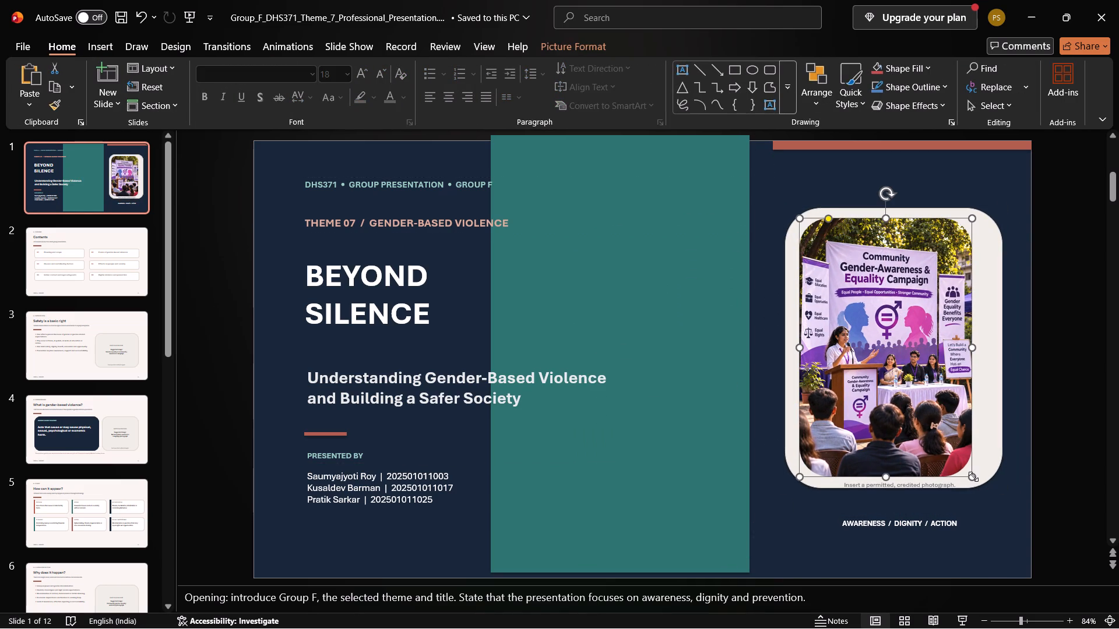
{"action": "left_click_drag", "start_coordinate": [973, 476], "coordinate": [990, 479]}
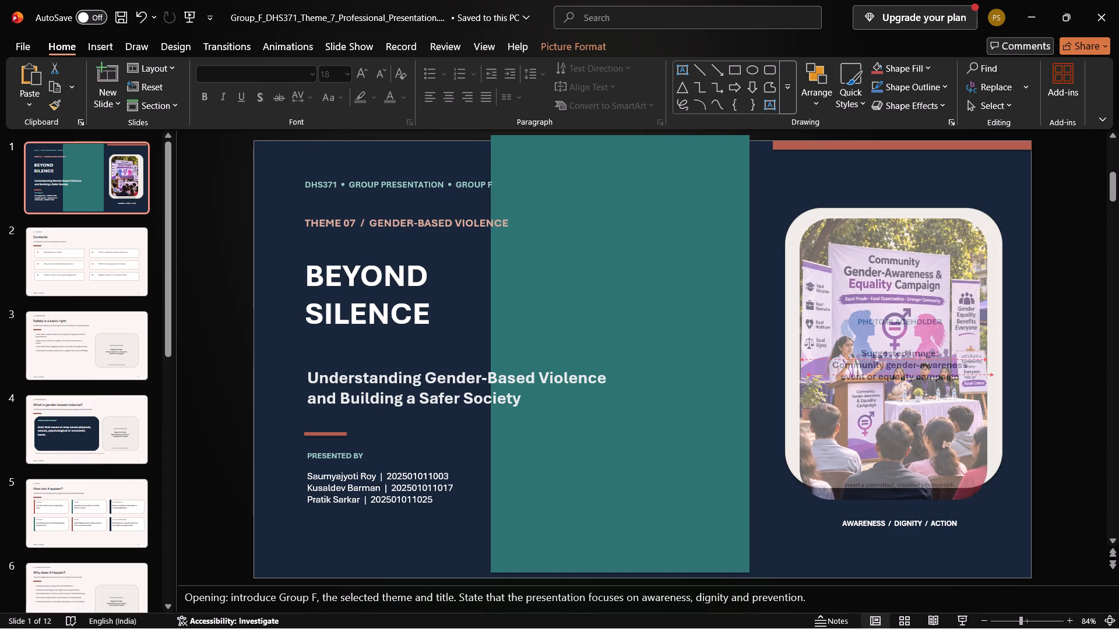
{"action": "left_click_drag", "start_coordinate": [990, 479], "coordinate": [994, 479]}
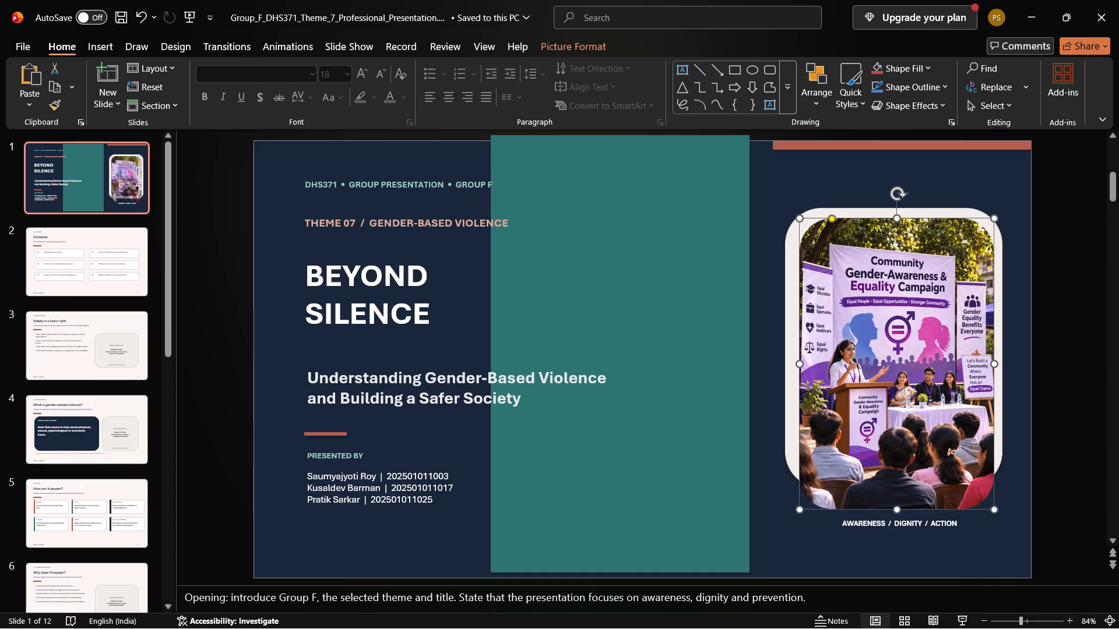
Nudge the campaign picture up within its card and move the teal panel back behind it, flush with the slide's right edge.
{"action": "left_click_drag", "start_coordinate": [933, 345], "coordinate": [925, 327]}
{"action": "left_click_drag", "start_coordinate": [678, 363], "coordinate": [951, 368]}
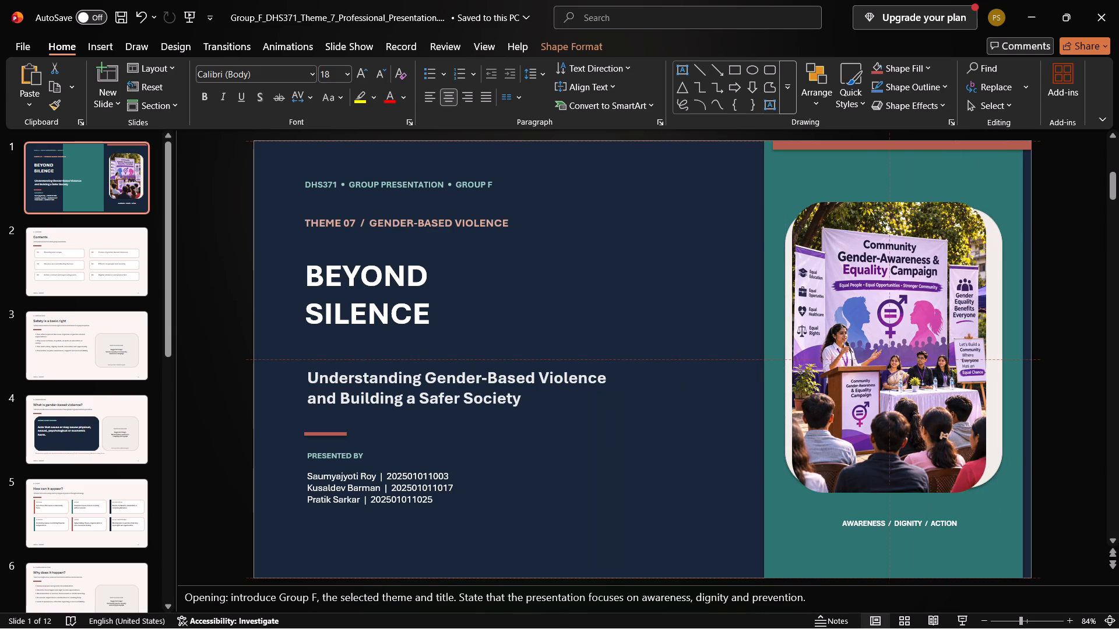
{"action": "left_click_drag", "start_coordinate": [951, 368], "coordinate": [962, 367]}
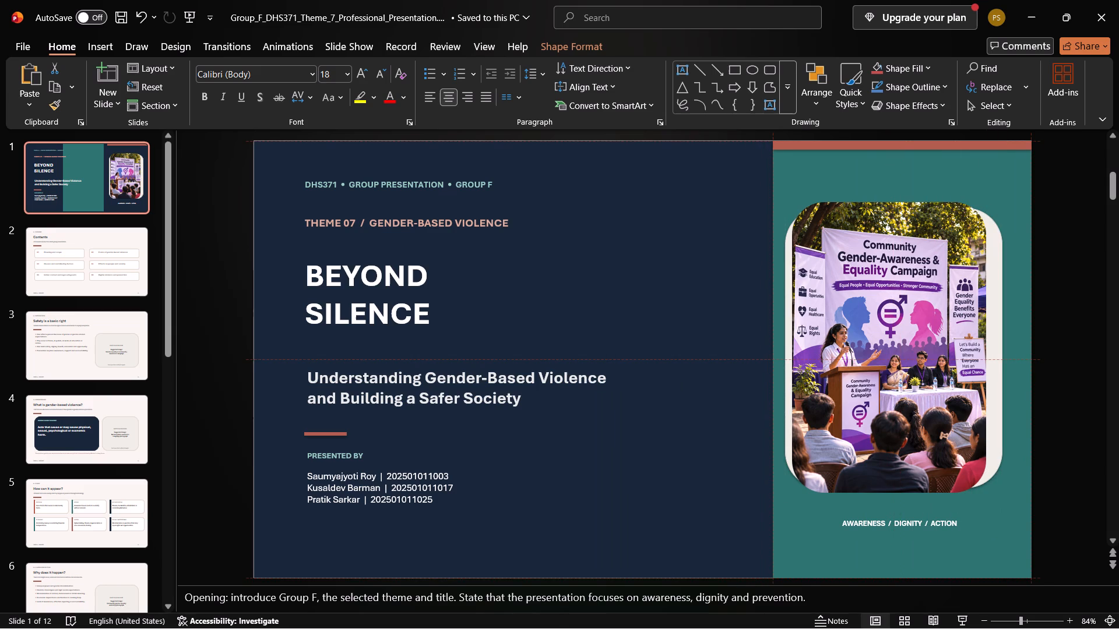
{"action": "left_click_drag", "start_coordinate": [962, 367], "coordinate": [962, 367]}
Enlarge the campaign picture proportionally and reposition it so it covers nearly all of the placeholder card.
{"action": "left_click", "coordinate": [895, 327]}
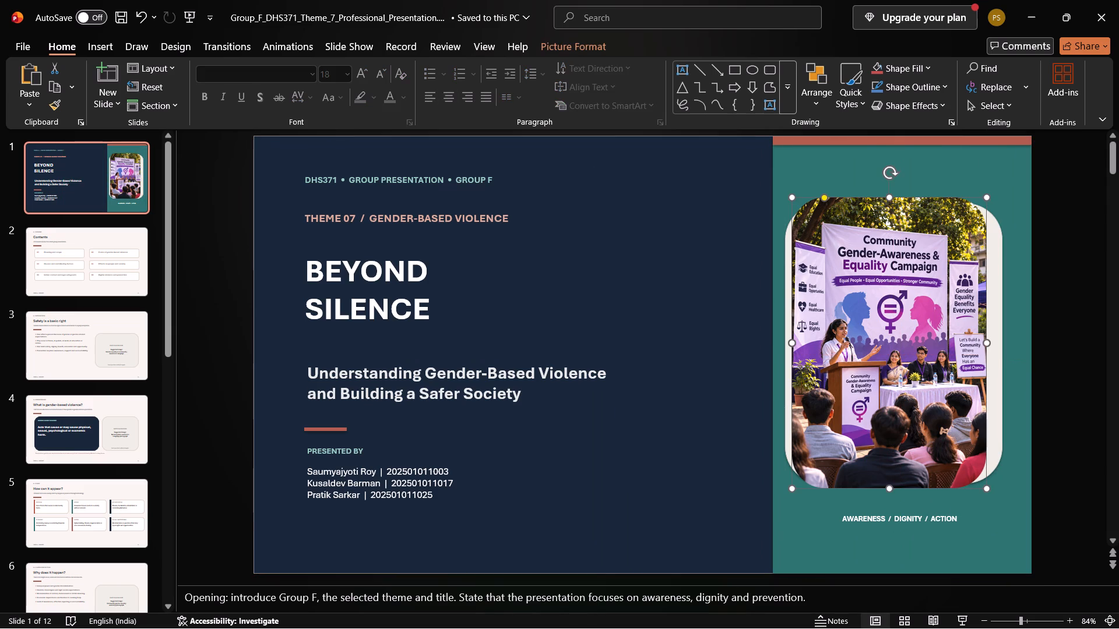
{"action": "left_click_drag", "start_coordinate": [986, 483], "coordinate": [993, 493]}
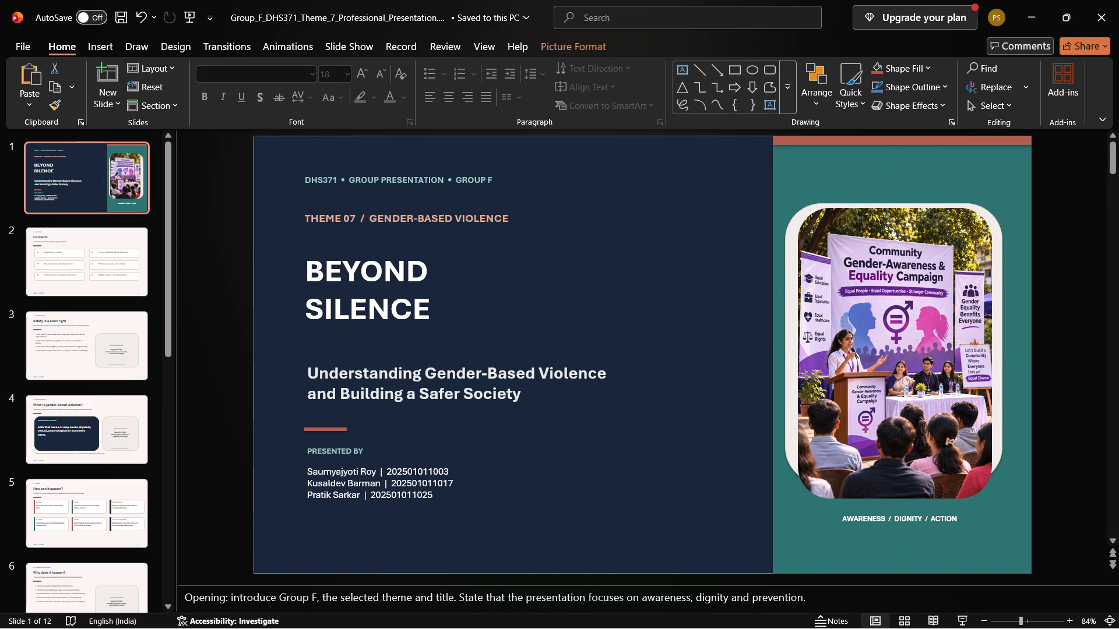
{"action": "left_click_drag", "start_coordinate": [993, 493], "coordinate": [993, 482]}
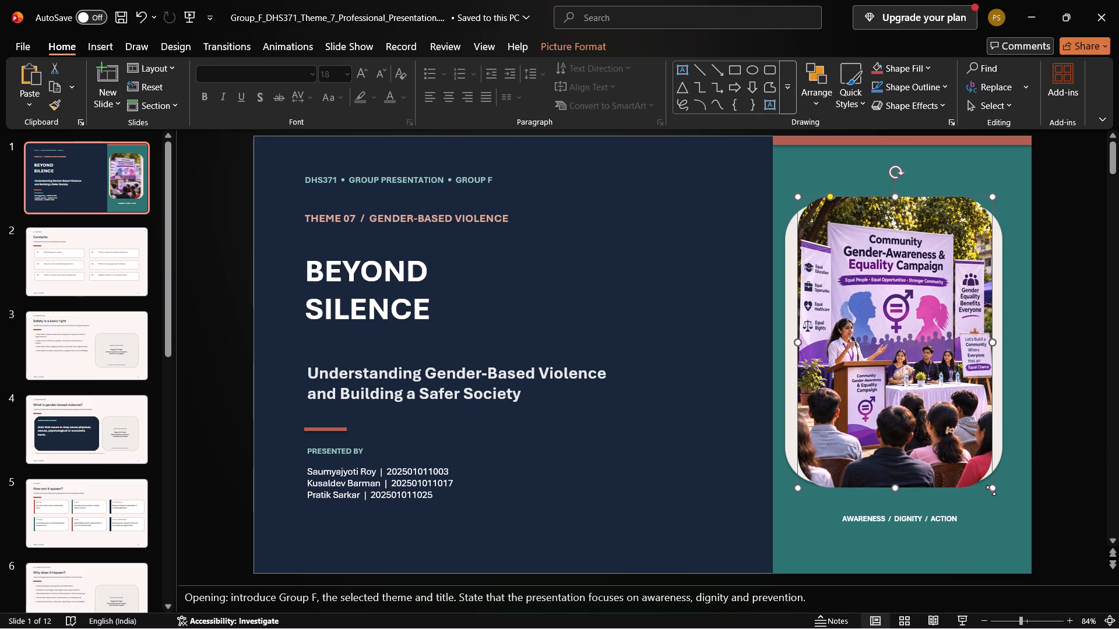
{"action": "left_click_drag", "start_coordinate": [991, 490], "coordinate": [1007, 496]}
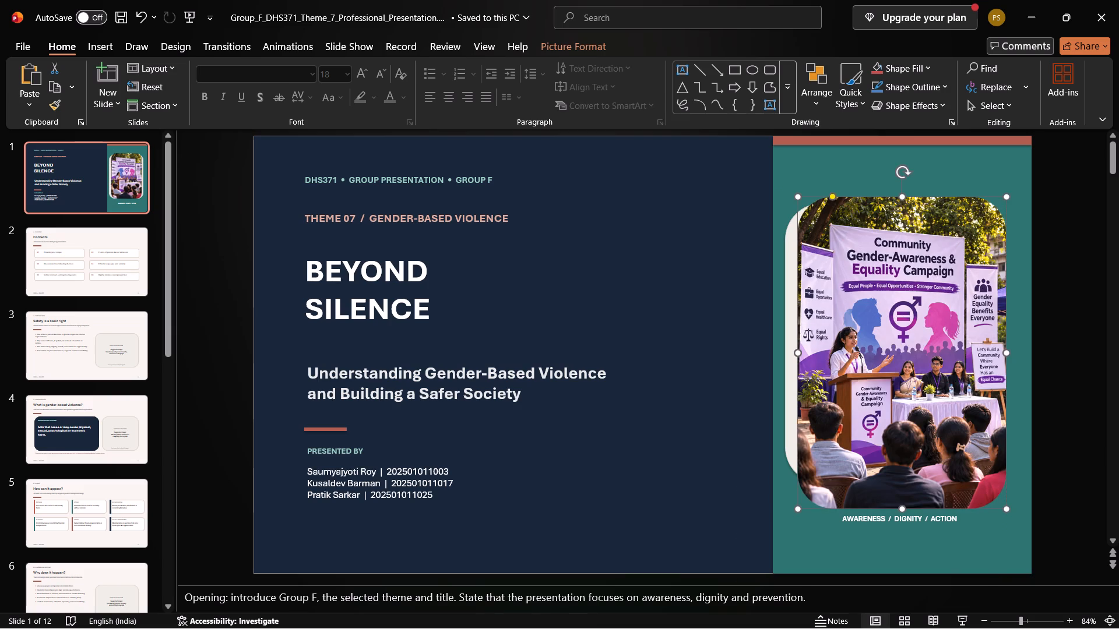
{"action": "left_click_drag", "start_coordinate": [977, 457], "coordinate": [968, 446]}
Delete the photo placeholder card behind the campaign picture.
{"action": "left_click", "coordinate": [1001, 430]}
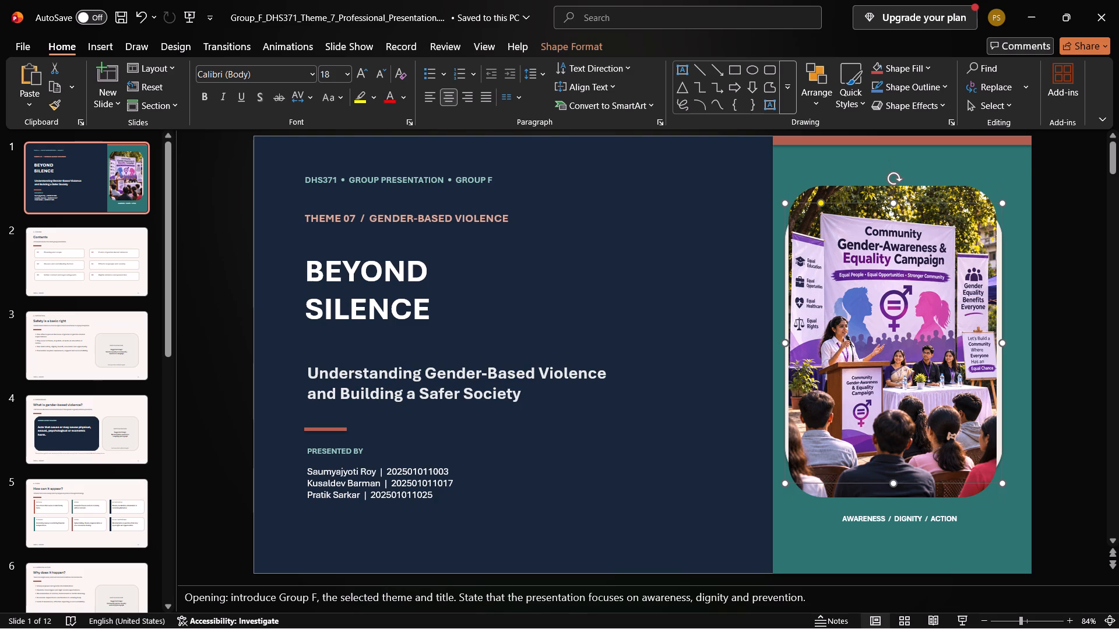
{"action": "key", "text": "Delete"}
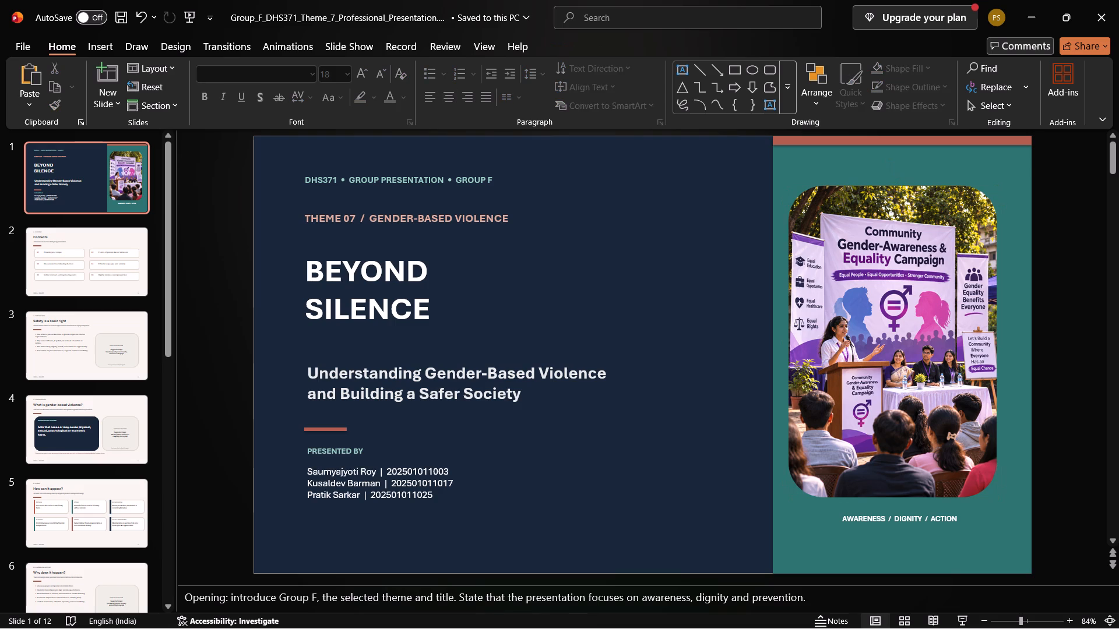
Move the campaign picture to roughly the middle of the teal panel, above the AWARENESS / DIGNITY / ACTION caption.
{"action": "left_click", "coordinate": [949, 364]}
{"action": "left_click_drag", "start_coordinate": [949, 364], "coordinate": [962, 367]}
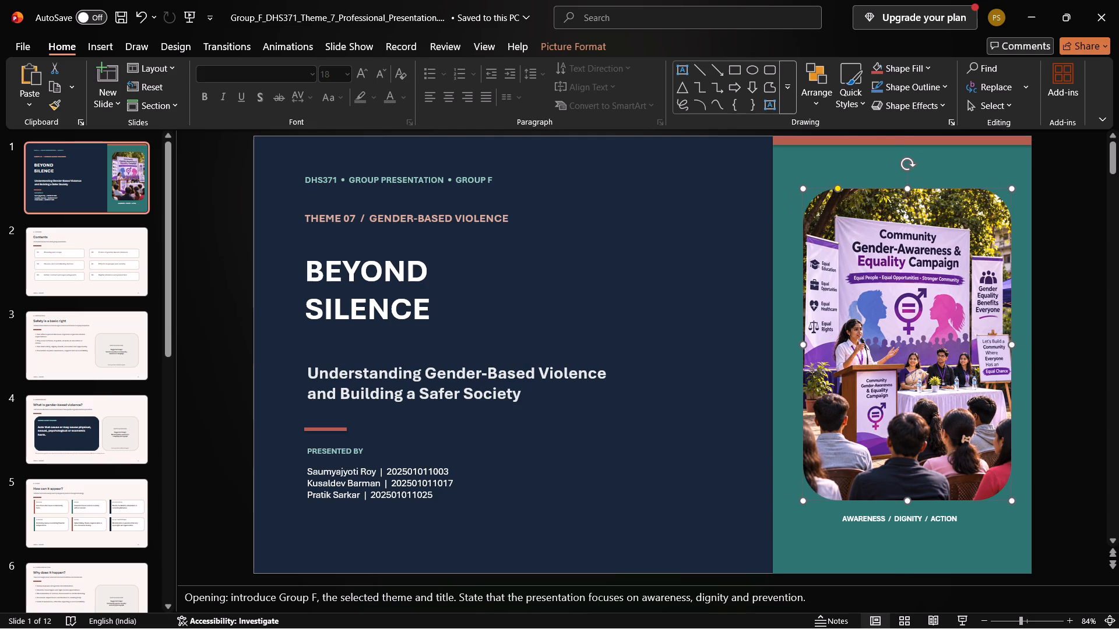
{"action": "left_click", "coordinate": [815, 537]}
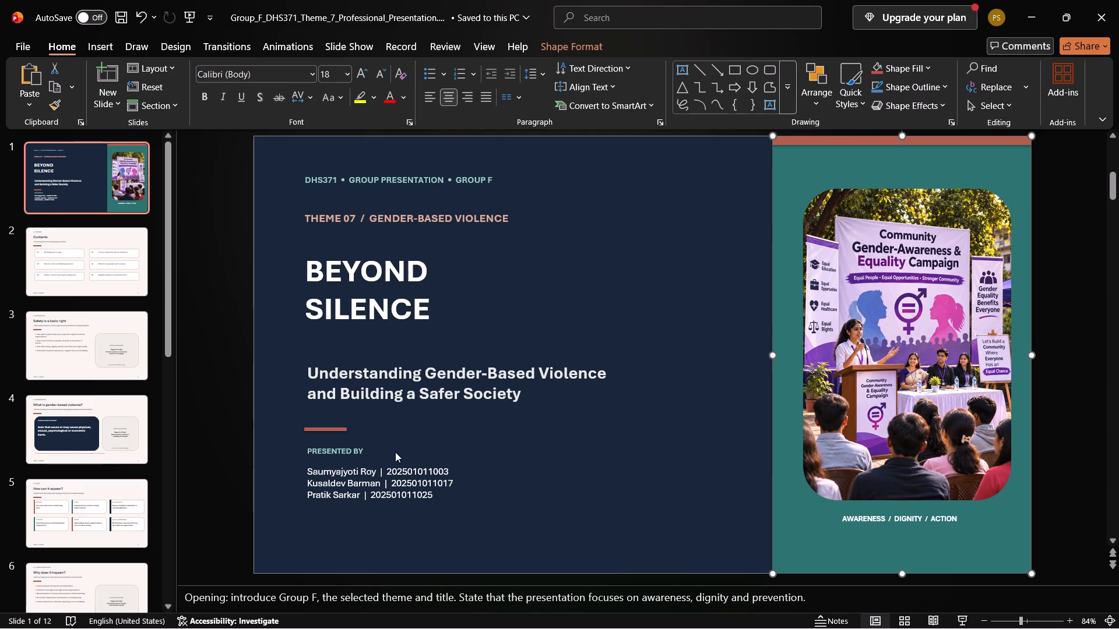
{"action": "left_click", "coordinate": [526, 252]}
{"action": "left_click", "coordinate": [614, 181]}
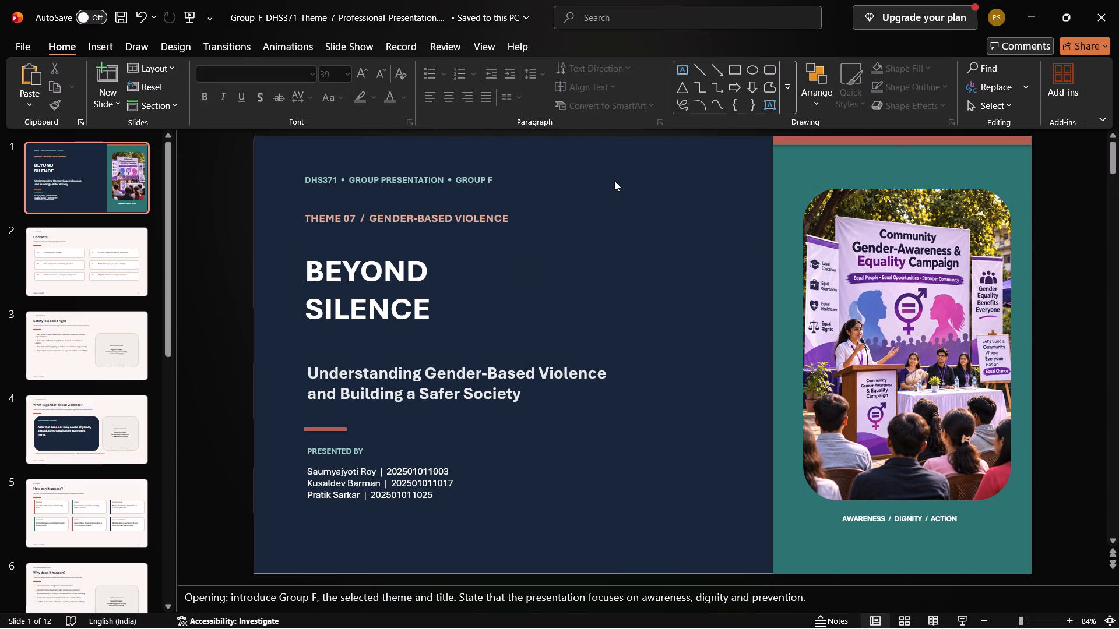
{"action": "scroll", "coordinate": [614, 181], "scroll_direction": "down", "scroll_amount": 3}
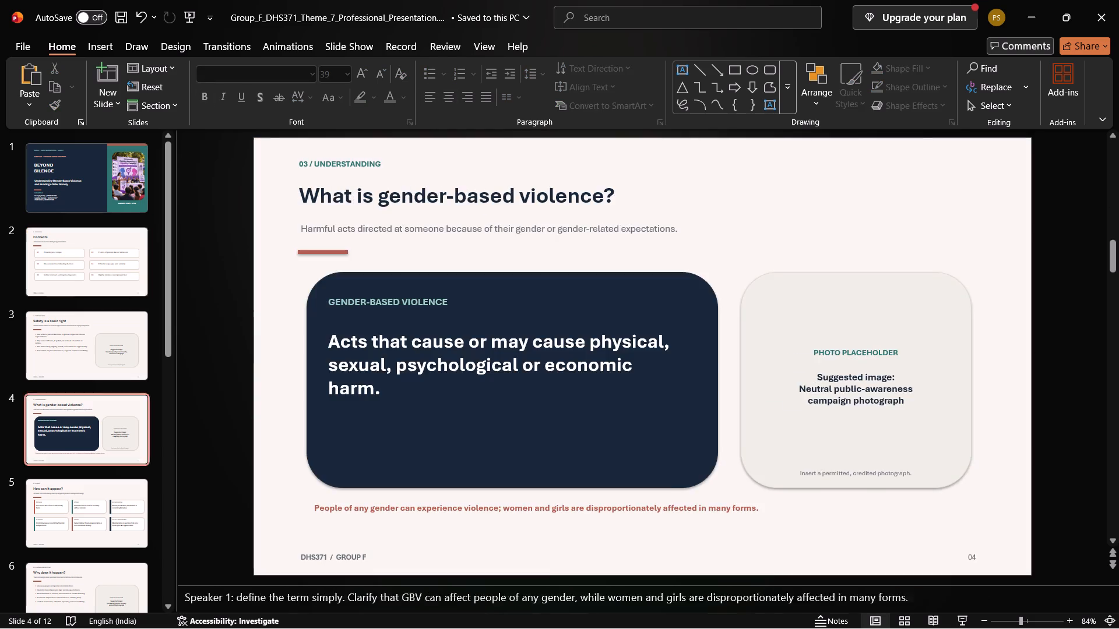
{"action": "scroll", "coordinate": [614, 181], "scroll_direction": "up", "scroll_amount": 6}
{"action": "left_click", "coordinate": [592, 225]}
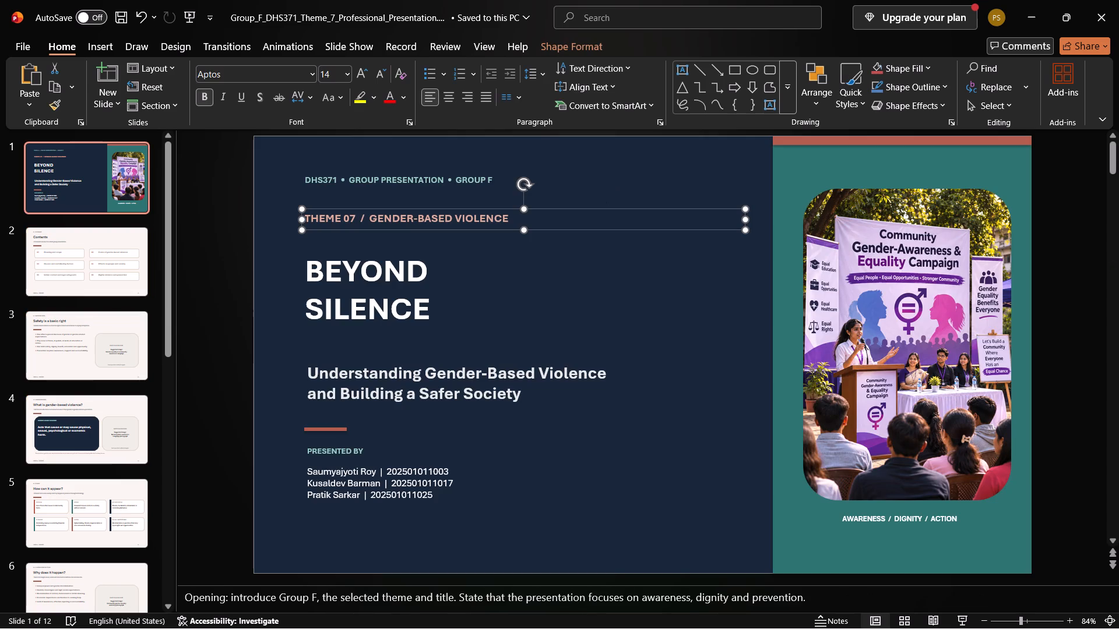
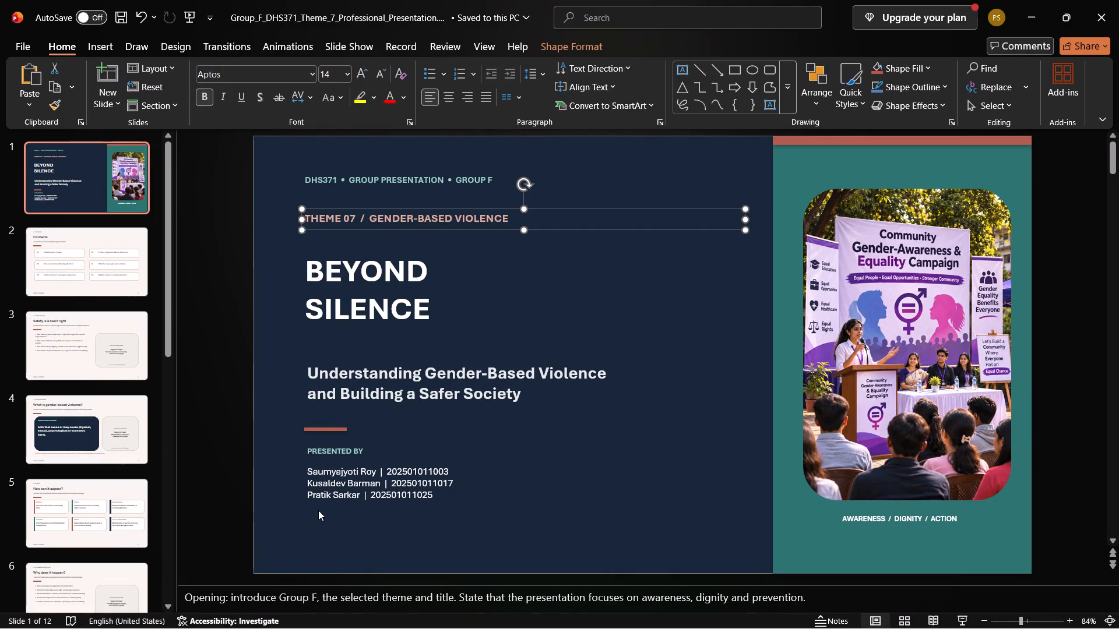
Widen the PRESENTED BY text box on the title slide slightly toward the teal panel.
{"action": "left_click", "coordinate": [330, 446]}
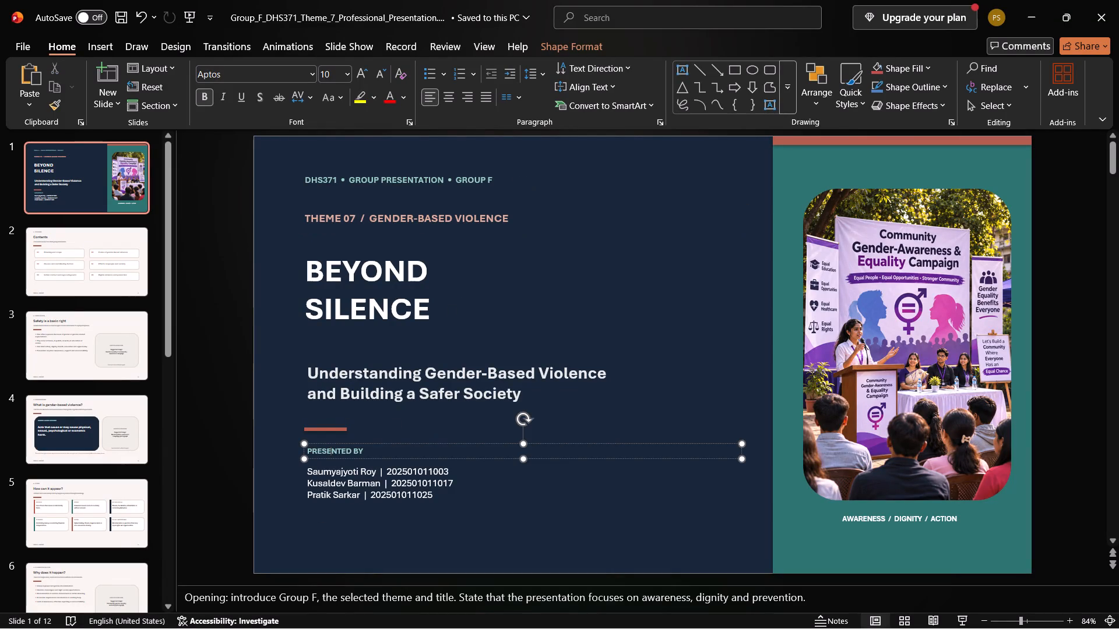
{"action": "left_click_drag", "start_coordinate": [742, 461], "coordinate": [747, 462]}
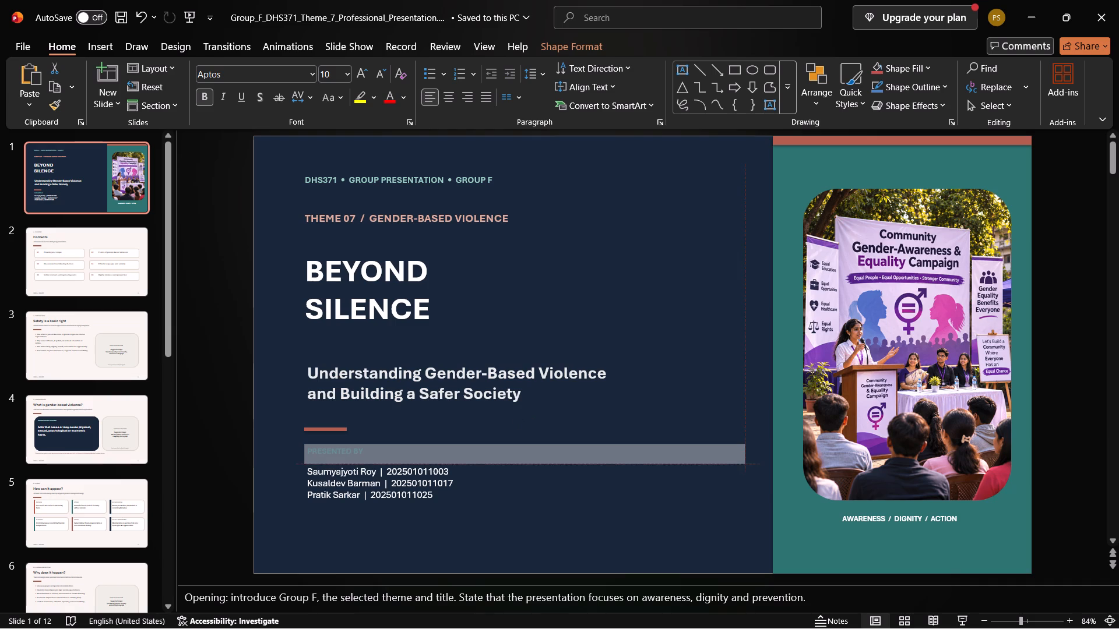
{"action": "left_click_drag", "start_coordinate": [747, 462], "coordinate": [749, 462]}
{"action": "left_click", "coordinate": [377, 453]}
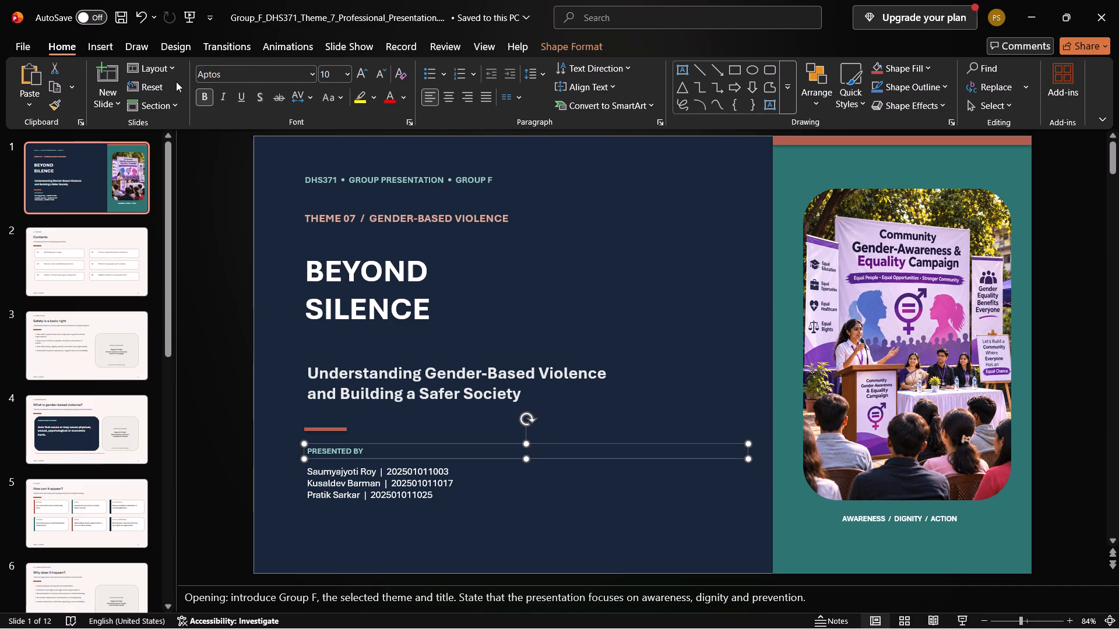
Review the finished title slide against the Contents and "Safety is a basic right" slides.
{"action": "left_click", "coordinate": [40, 250]}
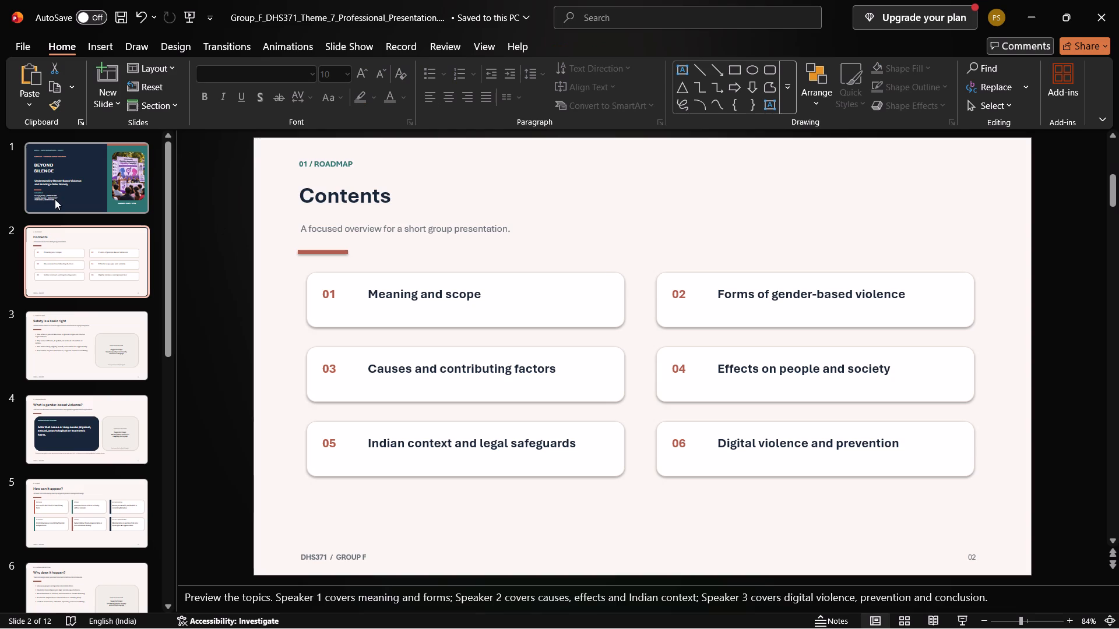
{"action": "left_click", "coordinate": [55, 189]}
{"action": "left_click", "coordinate": [79, 341]}
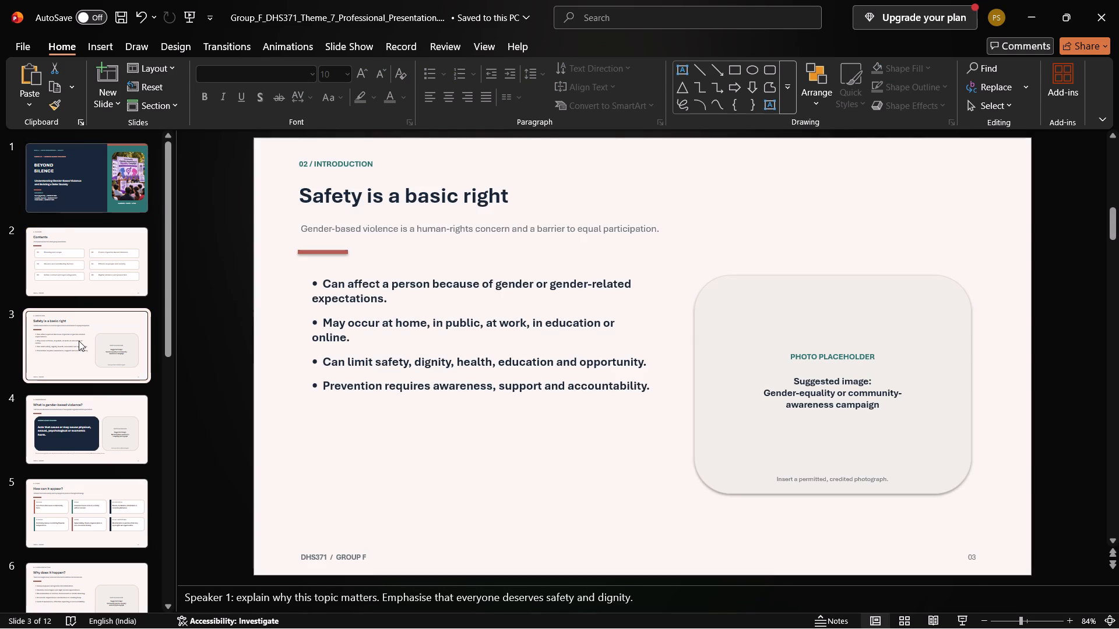
{"action": "left_click", "coordinate": [103, 165]}
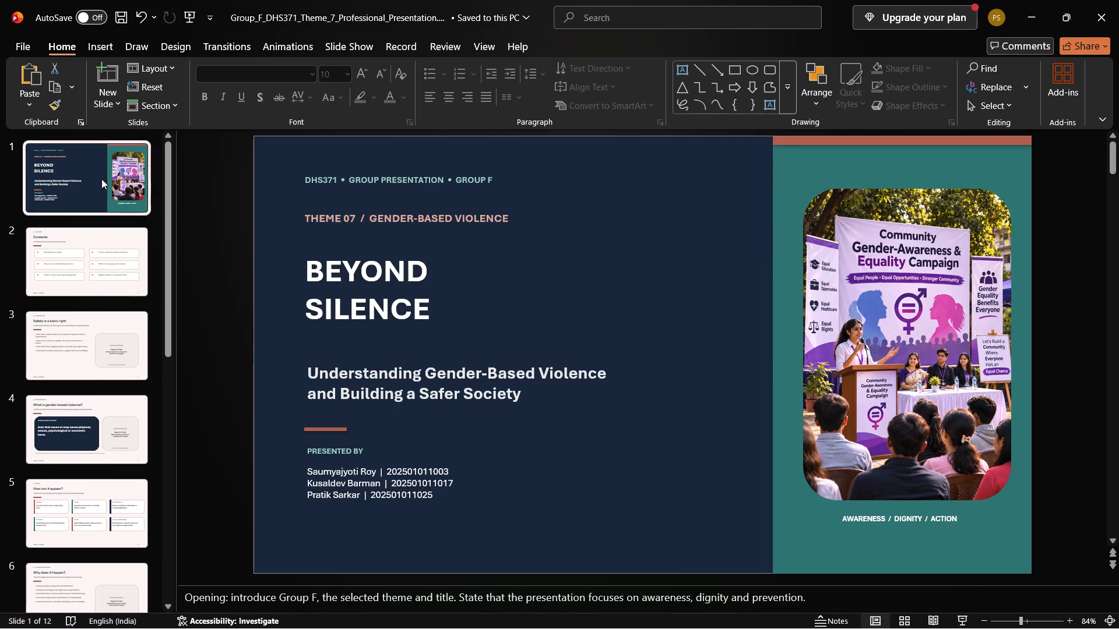
{"action": "left_click", "coordinate": [98, 264]}
{"action": "left_click", "coordinate": [92, 179]}
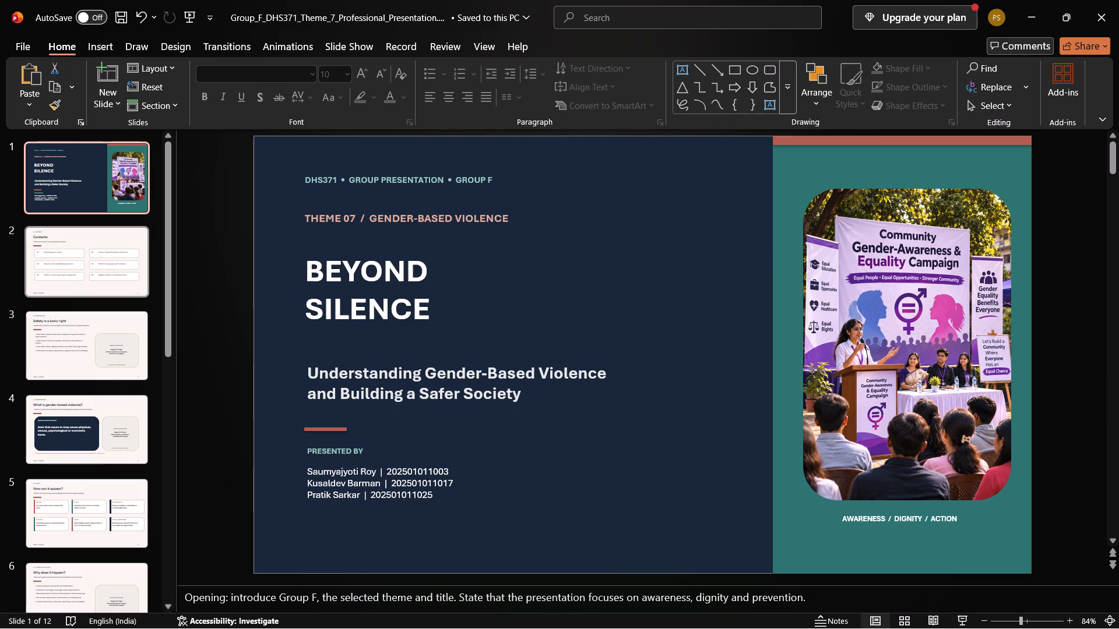
{"action": "left_click", "coordinate": [615, 239]}
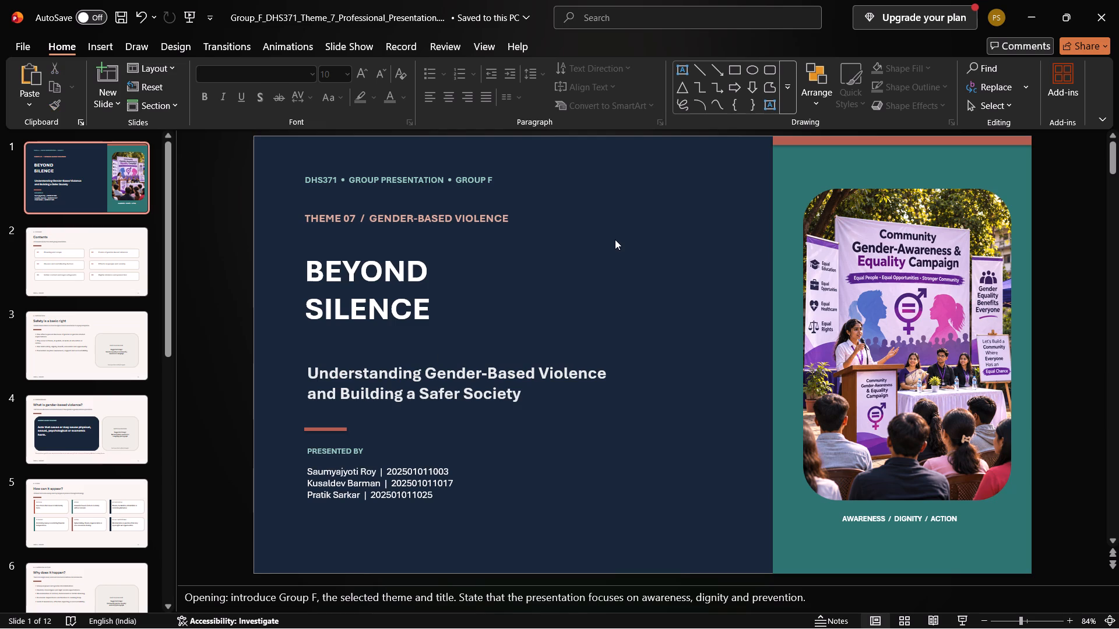
{"action": "left_click", "coordinate": [803, 174]}
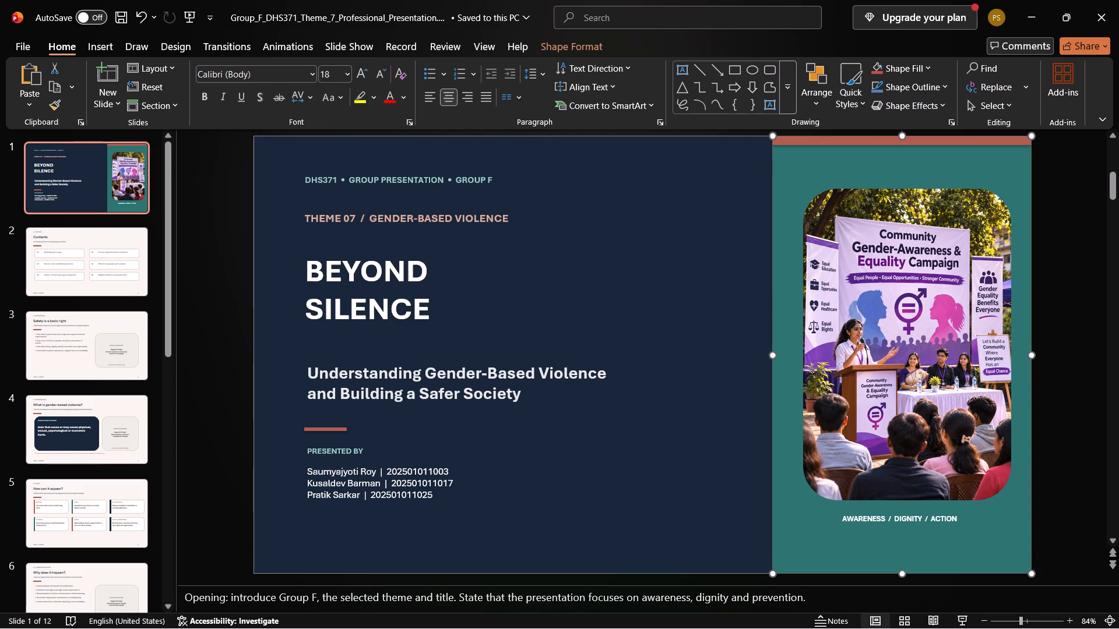
{"action": "left_click", "coordinate": [794, 182]}
{"action": "left_click", "coordinate": [120, 262]}
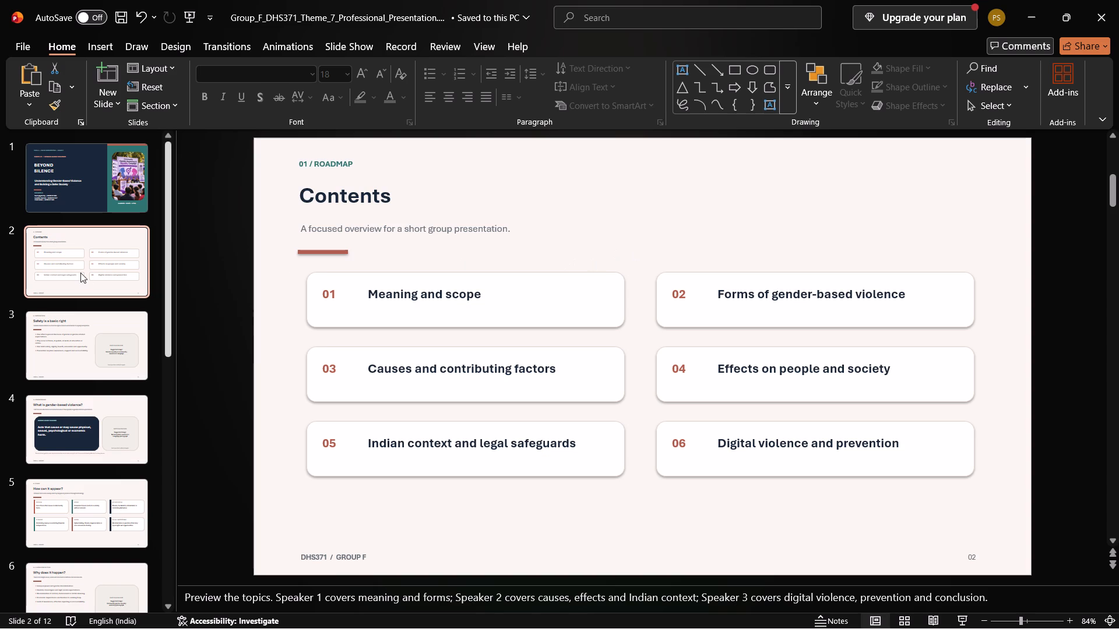
Copy the suggested-image text from the photo placeholder on the "Safety is a basic right" slide.
{"action": "left_click", "coordinate": [77, 340]}
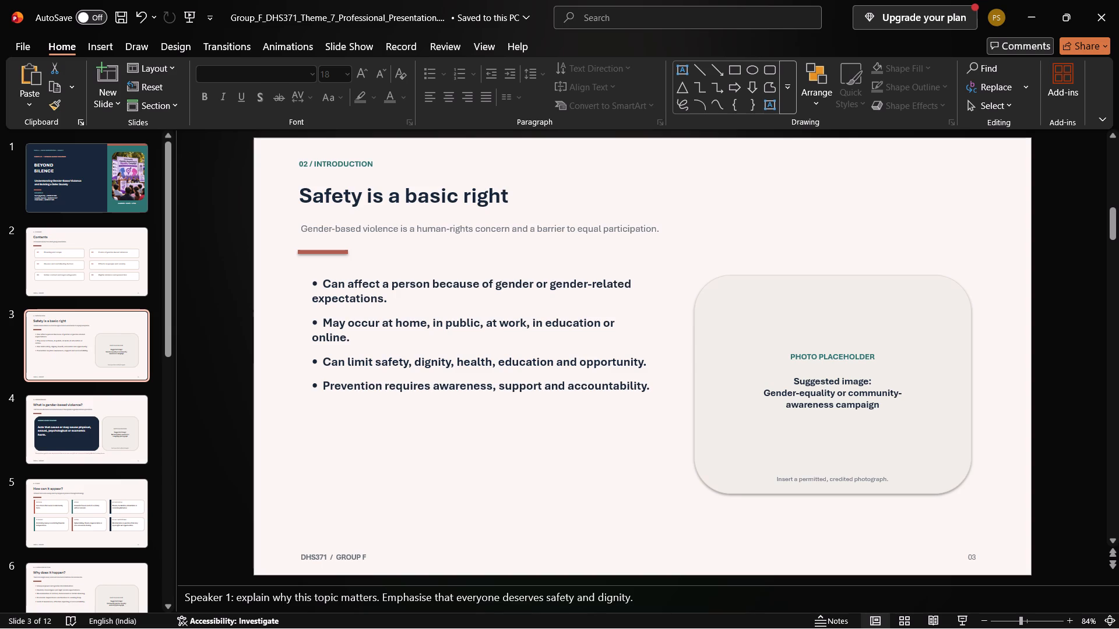
{"action": "left_click_drag", "start_coordinate": [790, 376], "coordinate": [877, 408]}
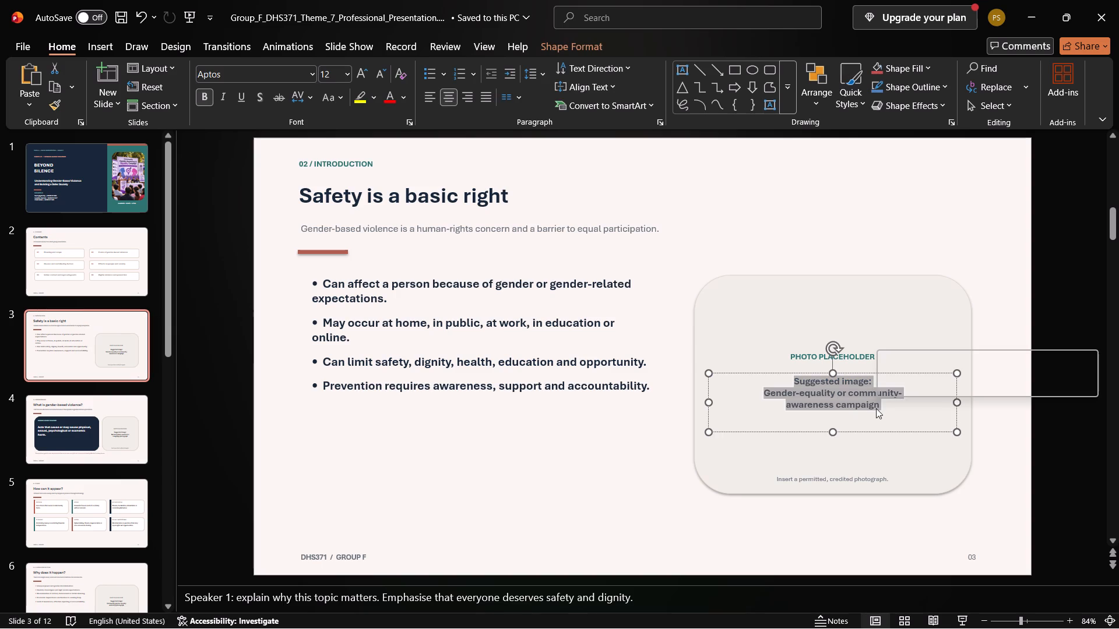
{"action": "key", "text": "ctrl+c"}
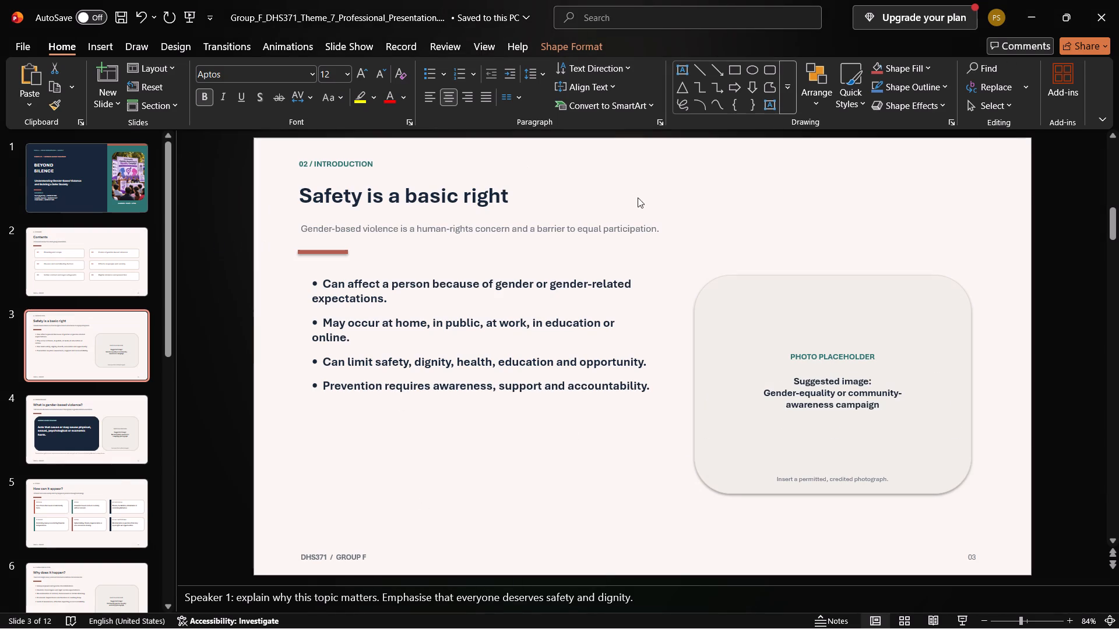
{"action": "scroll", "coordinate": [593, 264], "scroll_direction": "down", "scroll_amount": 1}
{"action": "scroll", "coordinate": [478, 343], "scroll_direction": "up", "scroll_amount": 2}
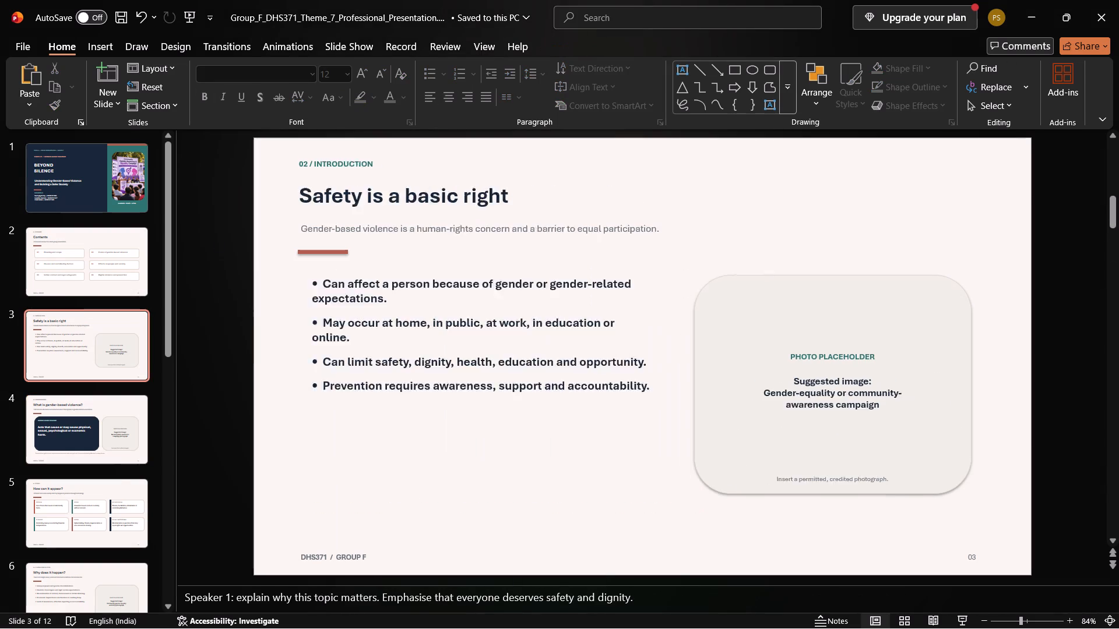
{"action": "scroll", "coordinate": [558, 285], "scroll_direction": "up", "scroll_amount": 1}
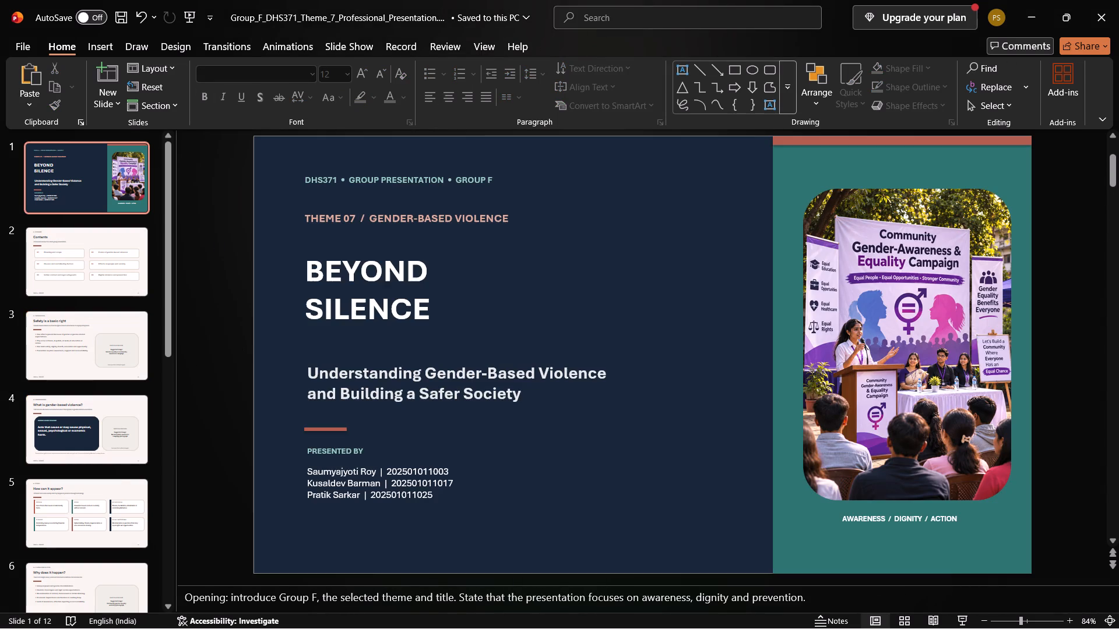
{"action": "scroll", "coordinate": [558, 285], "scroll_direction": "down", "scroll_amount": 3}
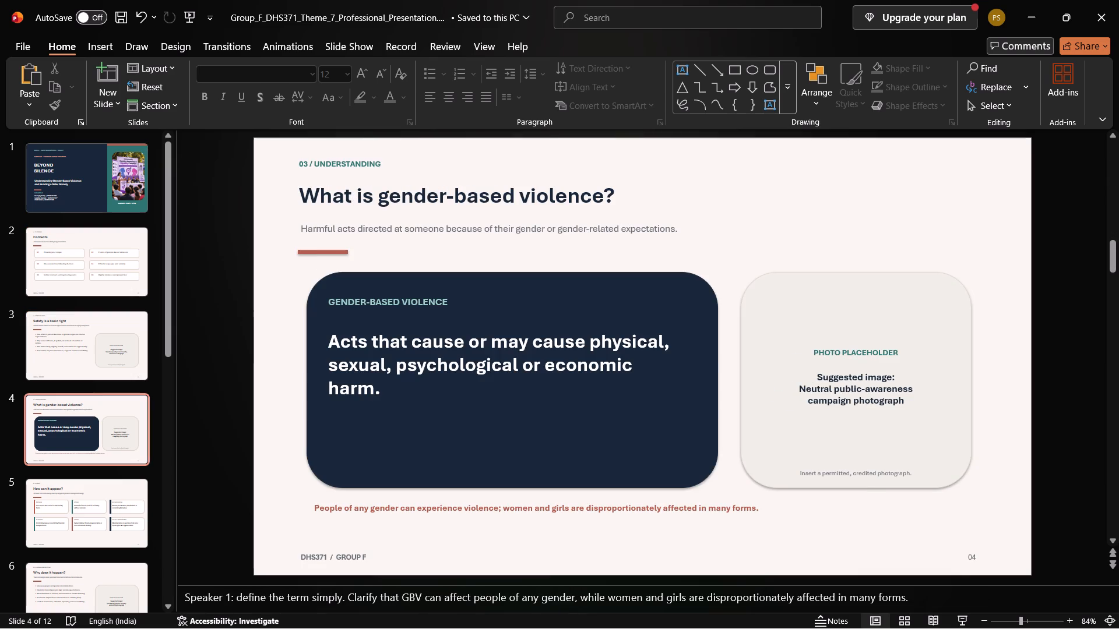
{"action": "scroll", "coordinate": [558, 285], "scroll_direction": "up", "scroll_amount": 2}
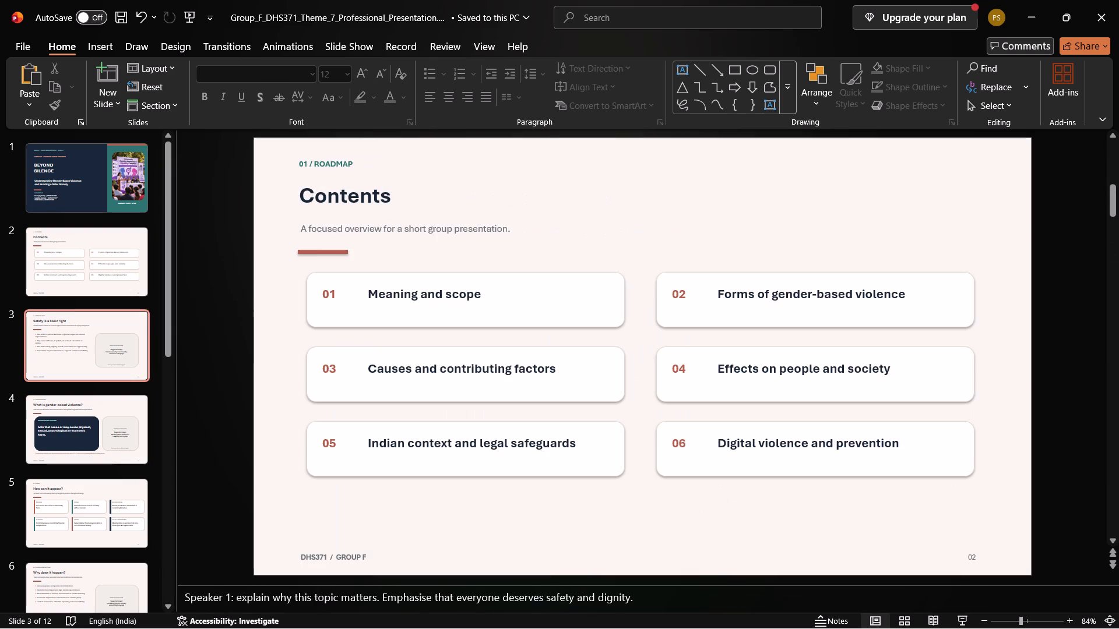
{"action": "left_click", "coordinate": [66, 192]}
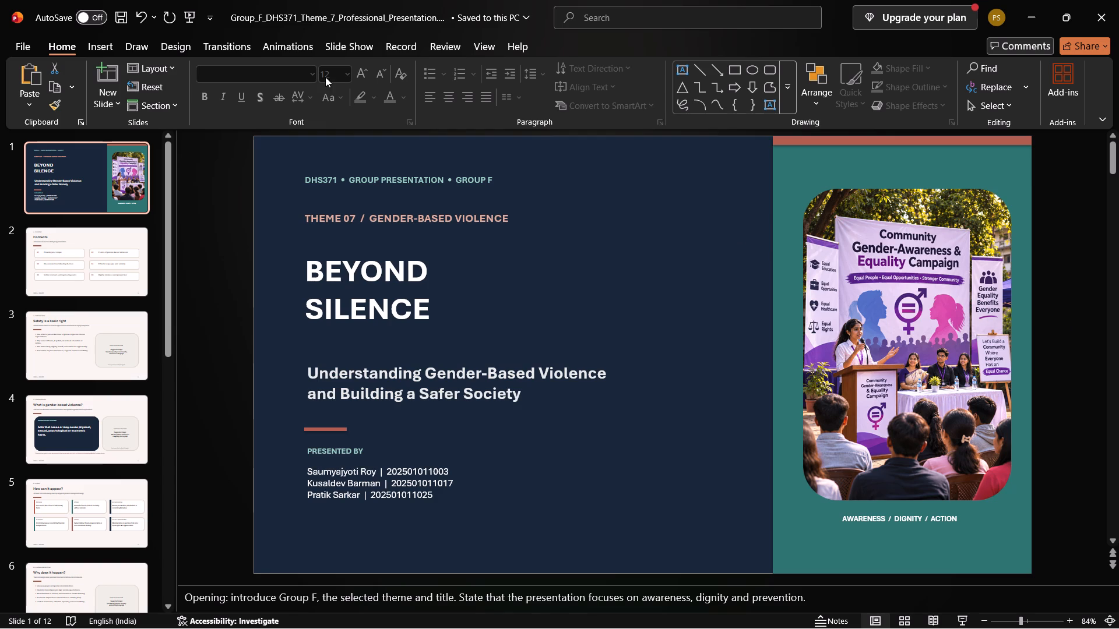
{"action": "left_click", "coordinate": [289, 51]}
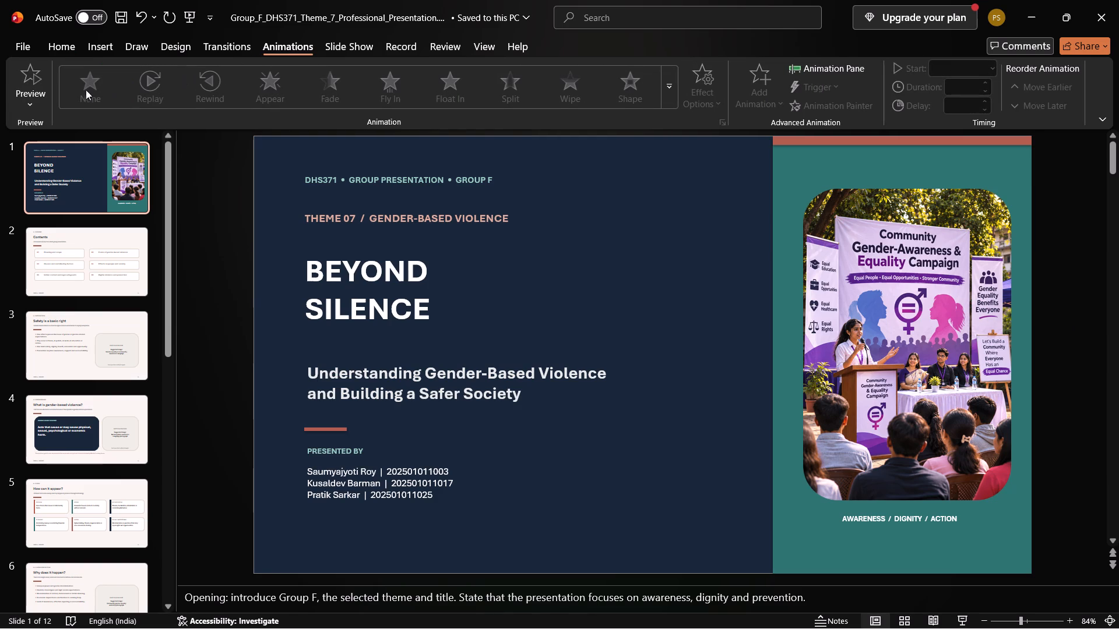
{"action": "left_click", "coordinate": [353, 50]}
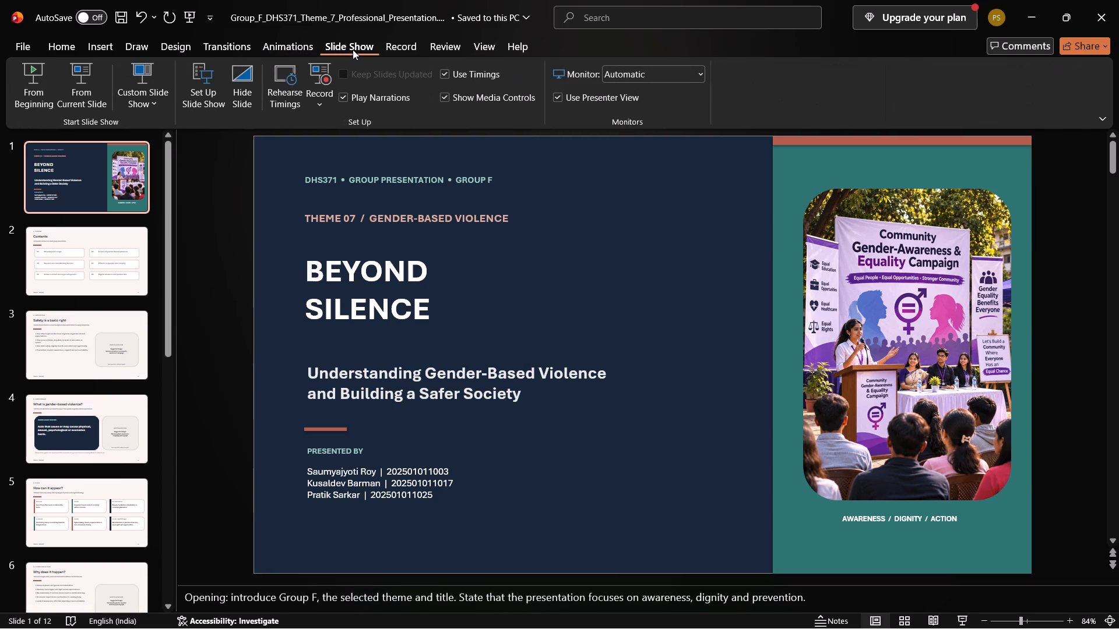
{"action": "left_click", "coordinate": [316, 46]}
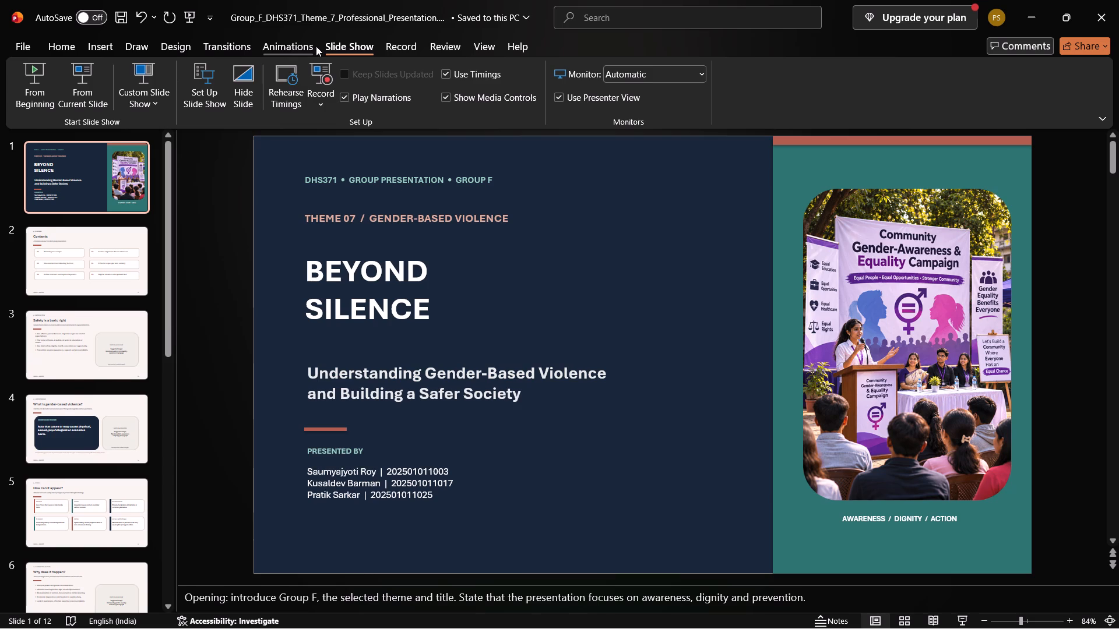
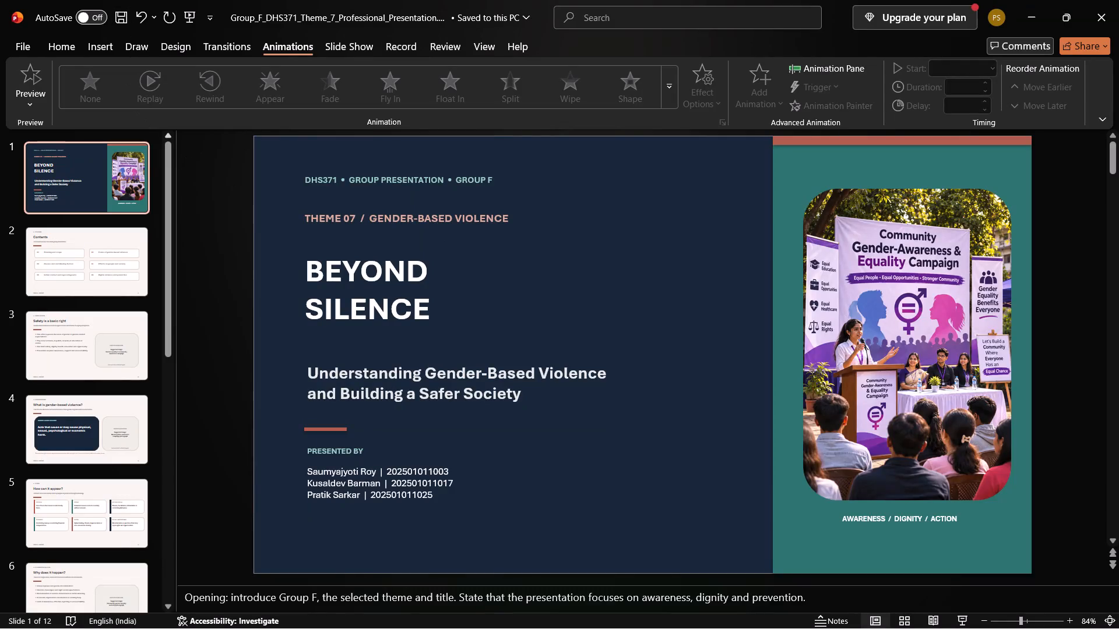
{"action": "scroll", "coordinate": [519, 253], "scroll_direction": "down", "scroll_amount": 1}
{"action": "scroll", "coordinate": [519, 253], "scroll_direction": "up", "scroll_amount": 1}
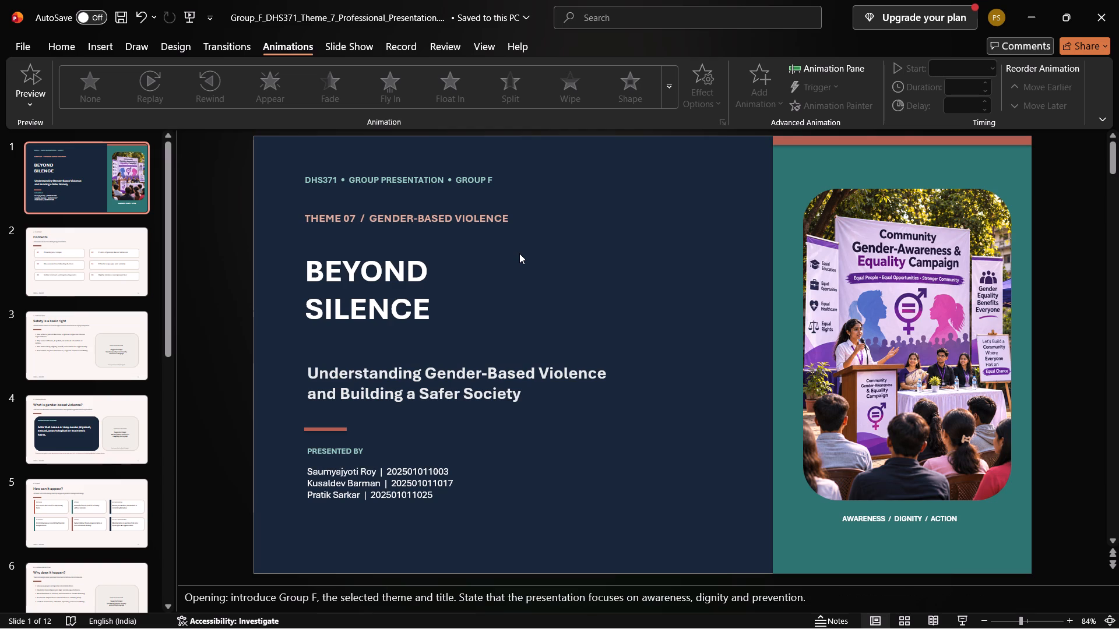
Minimize the presentation and close the Downloads folder window.
{"action": "left_click", "coordinate": [1031, 10]}
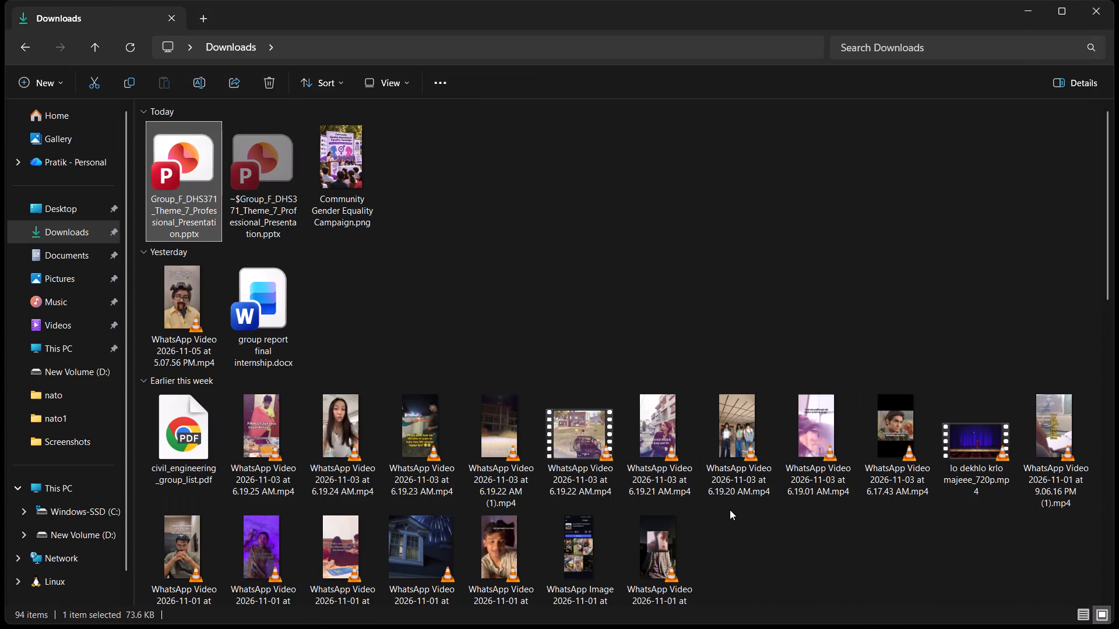
{"action": "left_click", "coordinate": [1091, 15]}
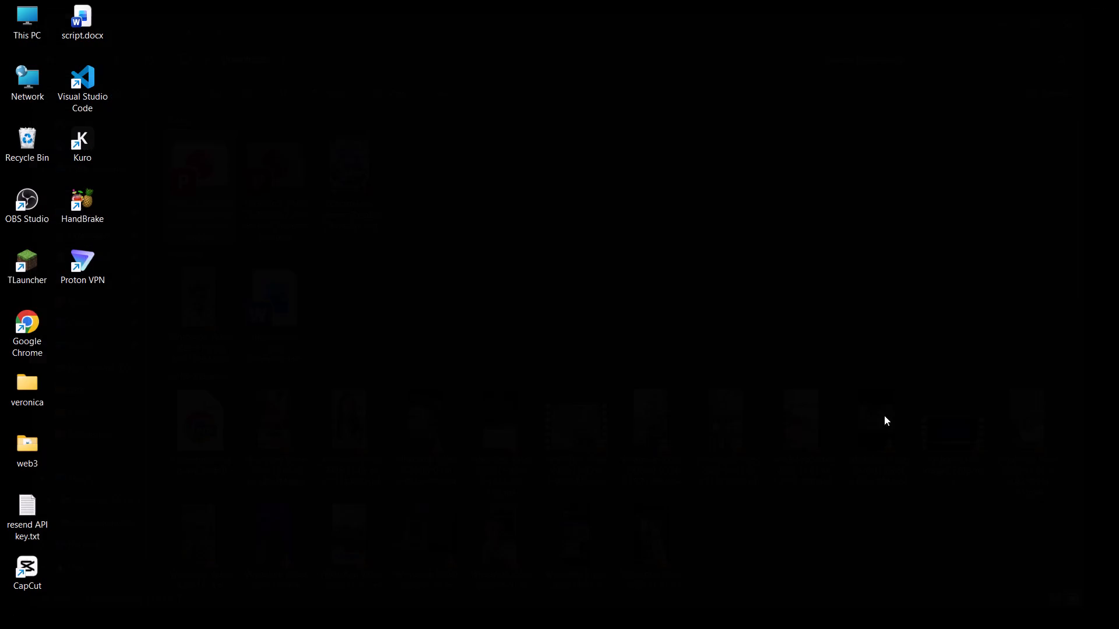
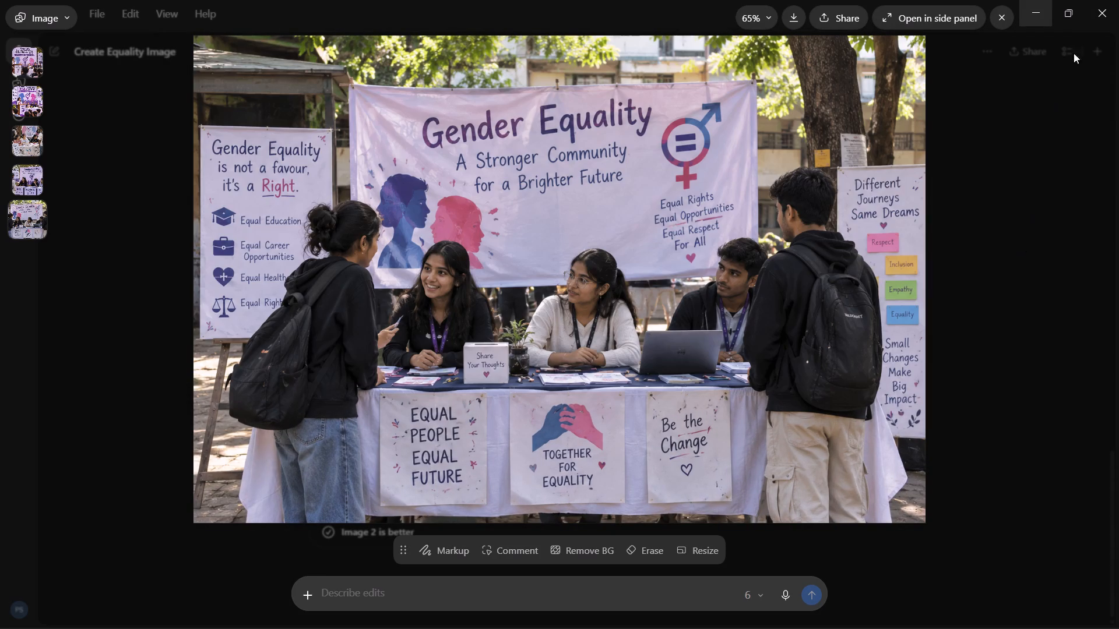
{"action": "left_click", "coordinate": [1112, 26]}
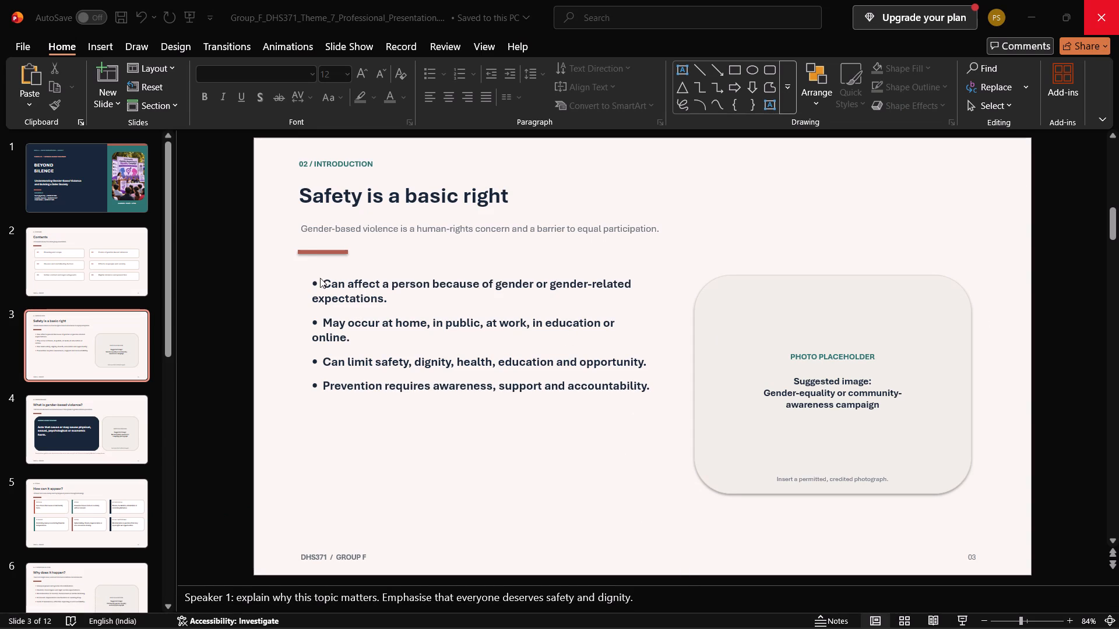
Insert the picture Gender Equality Community Outreach Booth.png from Downloads on slide 3, "Safety is a basic right", in PowerPoint.
{"action": "left_click", "coordinate": [104, 50]}
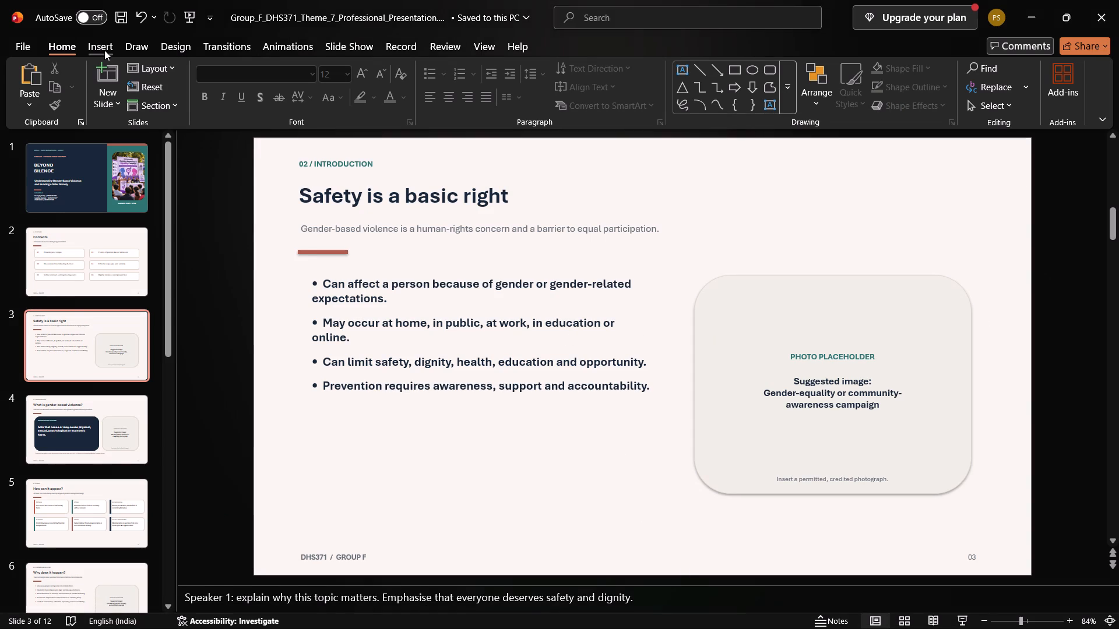
{"action": "left_click", "coordinate": [104, 50]}
{"action": "left_click", "coordinate": [127, 101]}
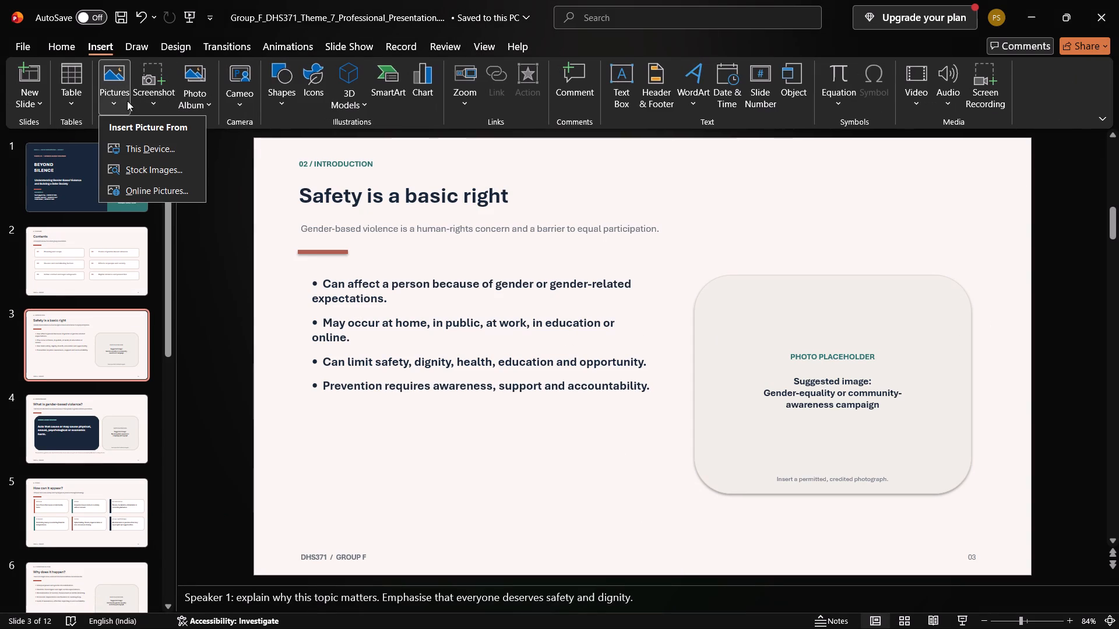
{"action": "left_click", "coordinate": [140, 143]}
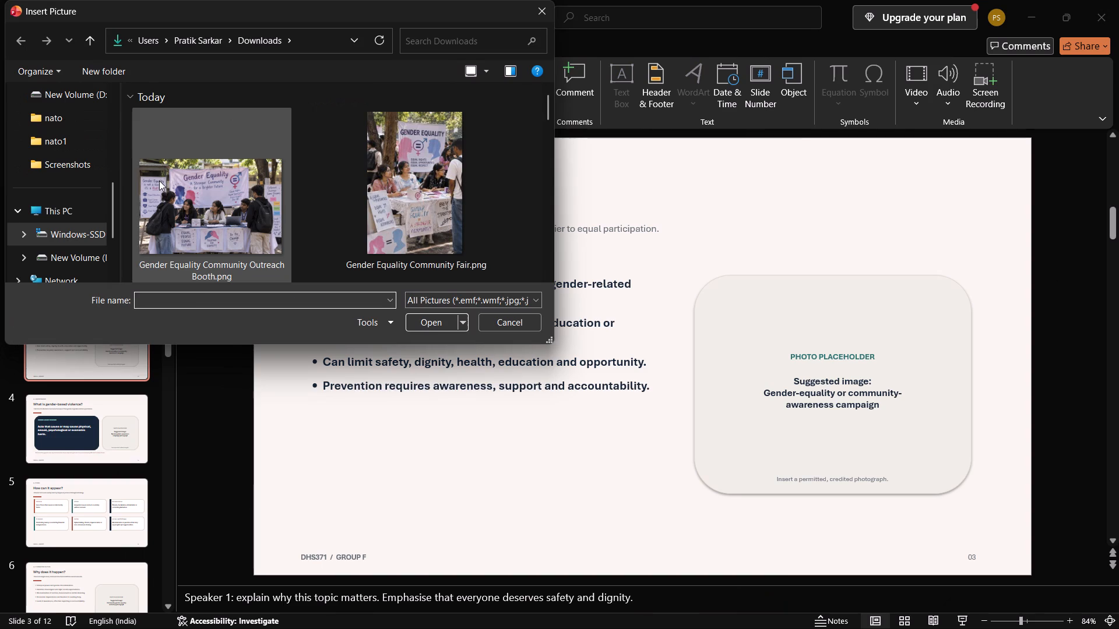
{"action": "left_click", "coordinate": [159, 181]}
{"action": "left_click", "coordinate": [430, 318]}
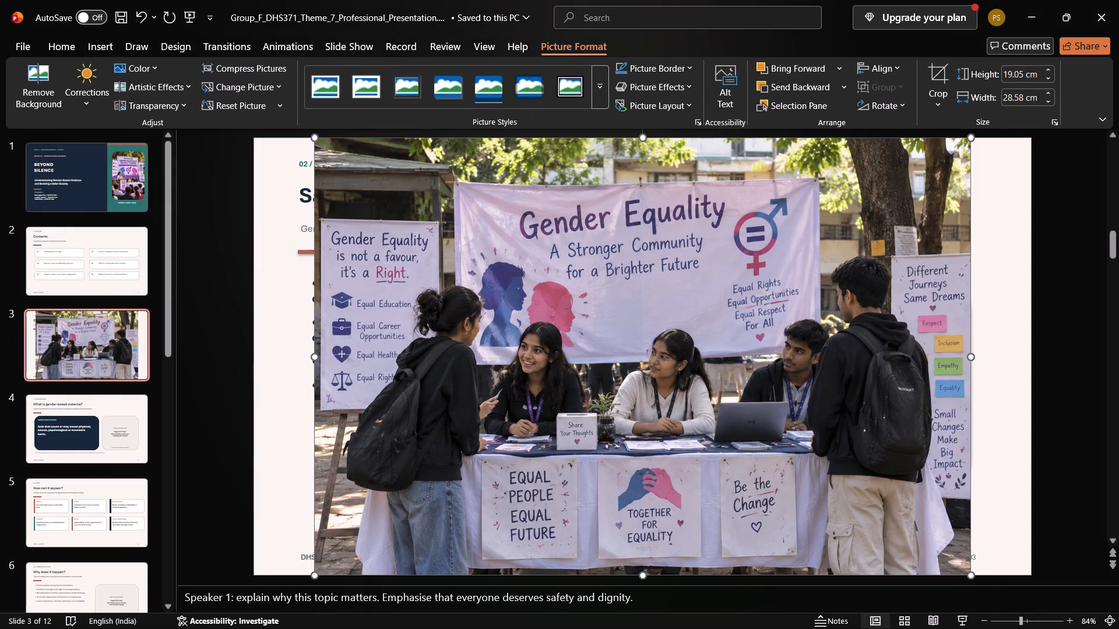
Crop the outreach booth picture on slide 3 to a rounded rectangle shape.
{"action": "left_click", "coordinate": [738, 267]}
{"action": "left_click", "coordinate": [939, 96]}
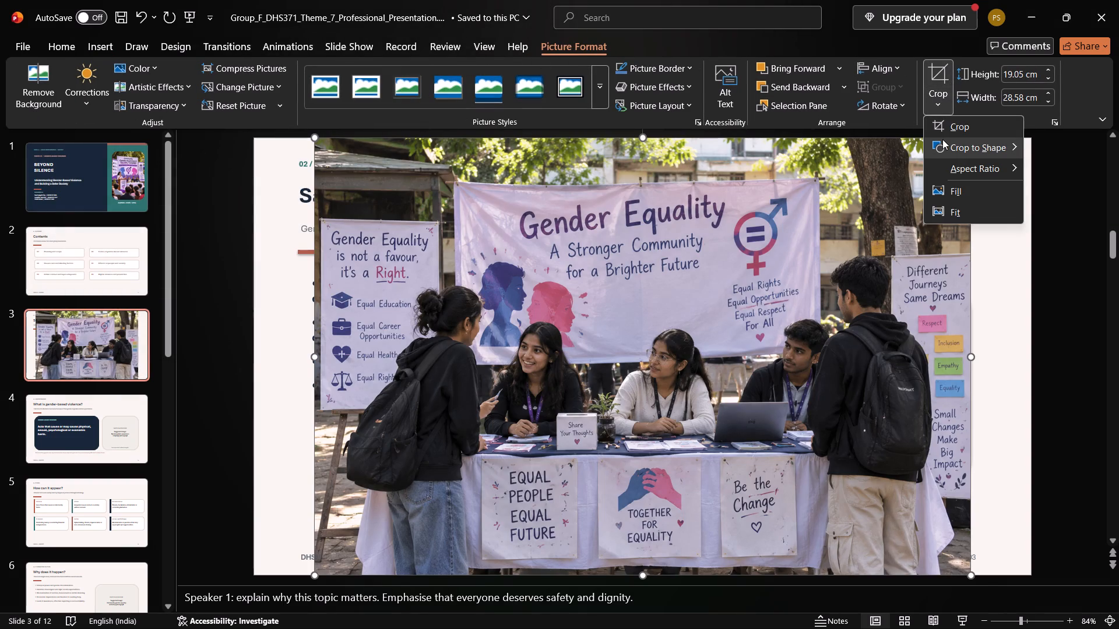
{"action": "left_click", "coordinate": [942, 139]}
{"action": "left_click", "coordinate": [734, 171]}
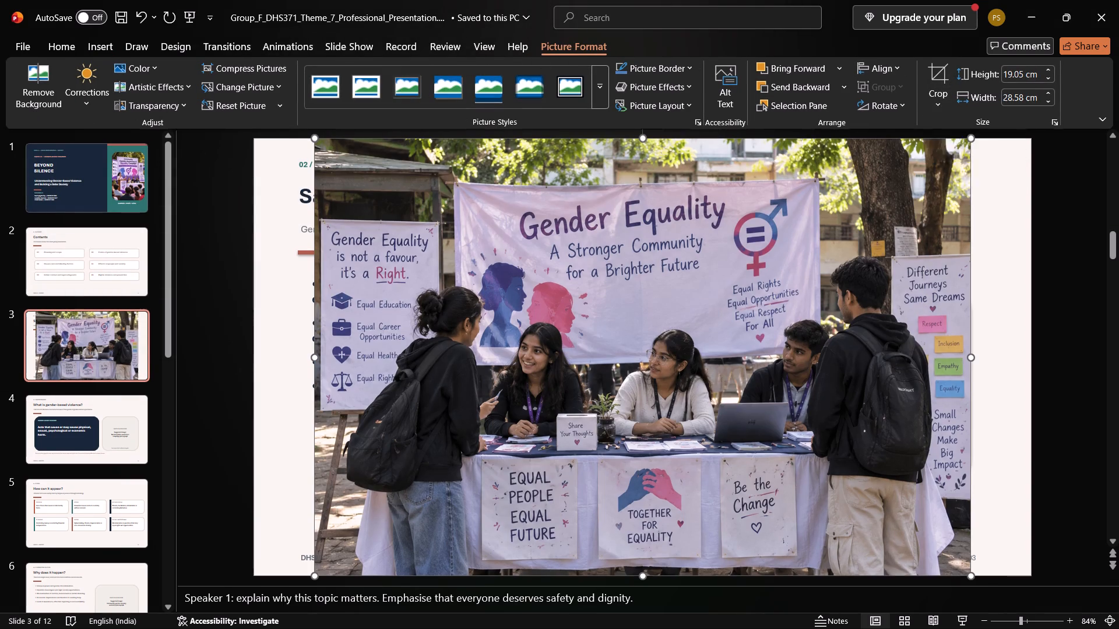
Shrink the rounded picture to about 8.45 × 12.67 cm and move it over the photo placeholder on slide 3.
{"action": "left_click_drag", "start_coordinate": [769, 275], "coordinate": [734, 245]}
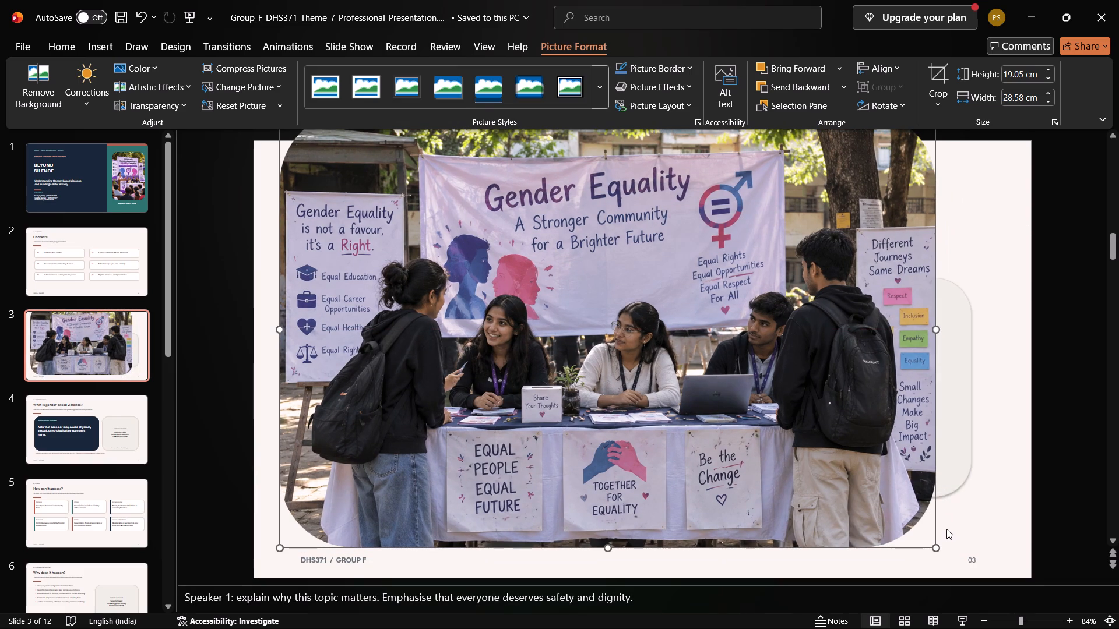
{"action": "left_click_drag", "start_coordinate": [936, 549], "coordinate": [828, 433]}
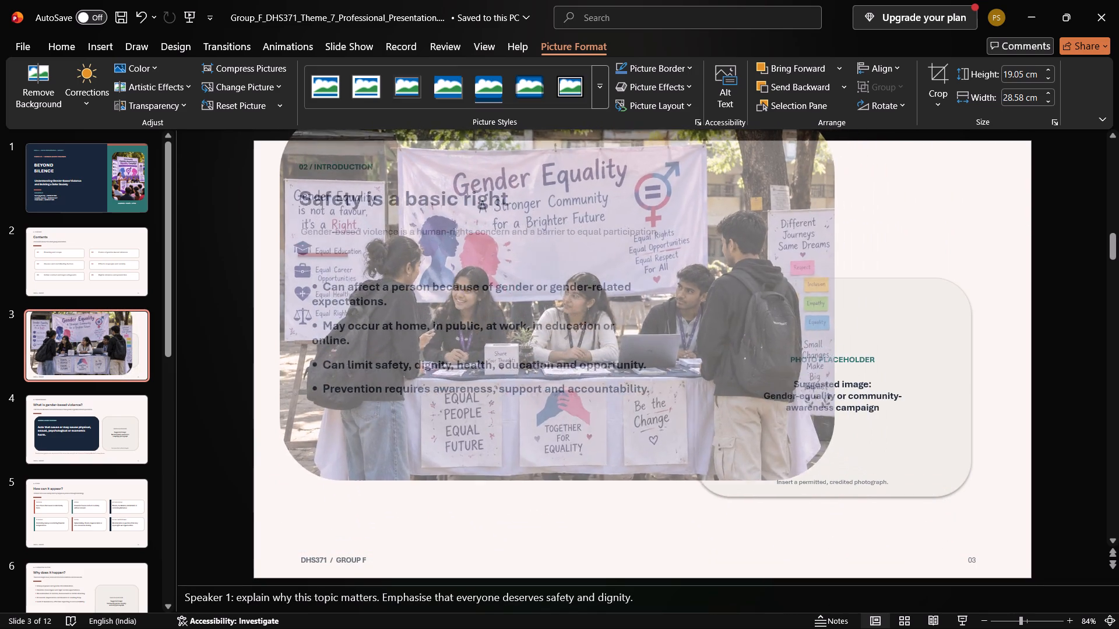
{"action": "left_click_drag", "start_coordinate": [828, 433], "coordinate": [673, 241]}
{"action": "left_click_drag", "start_coordinate": [606, 236], "coordinate": [774, 354]}
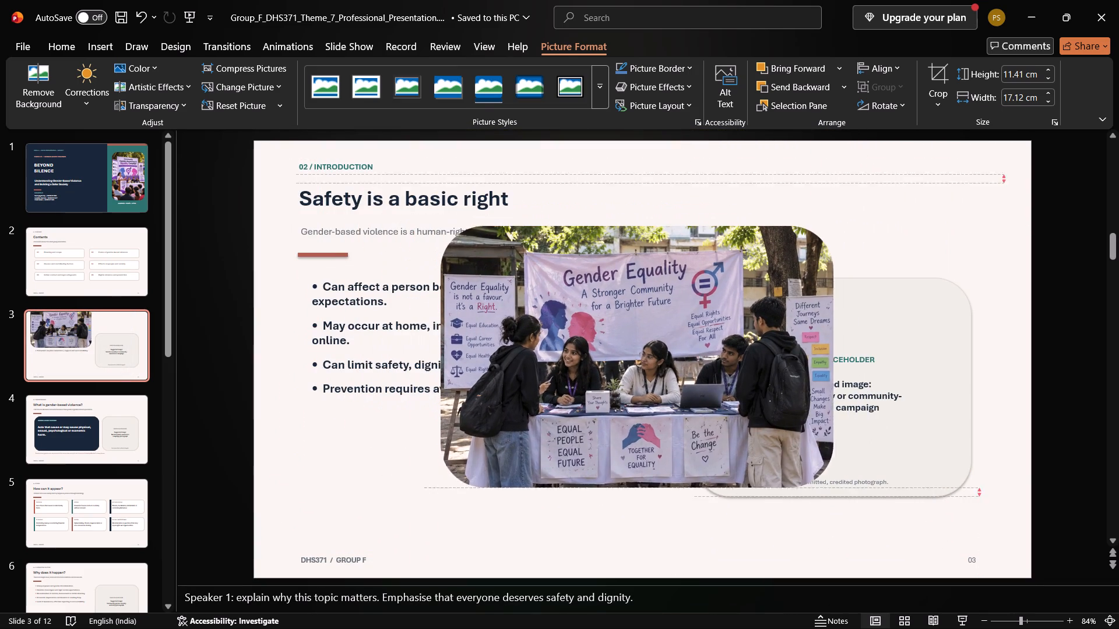
{"action": "left_click_drag", "start_coordinate": [774, 354], "coordinate": [749, 338]}
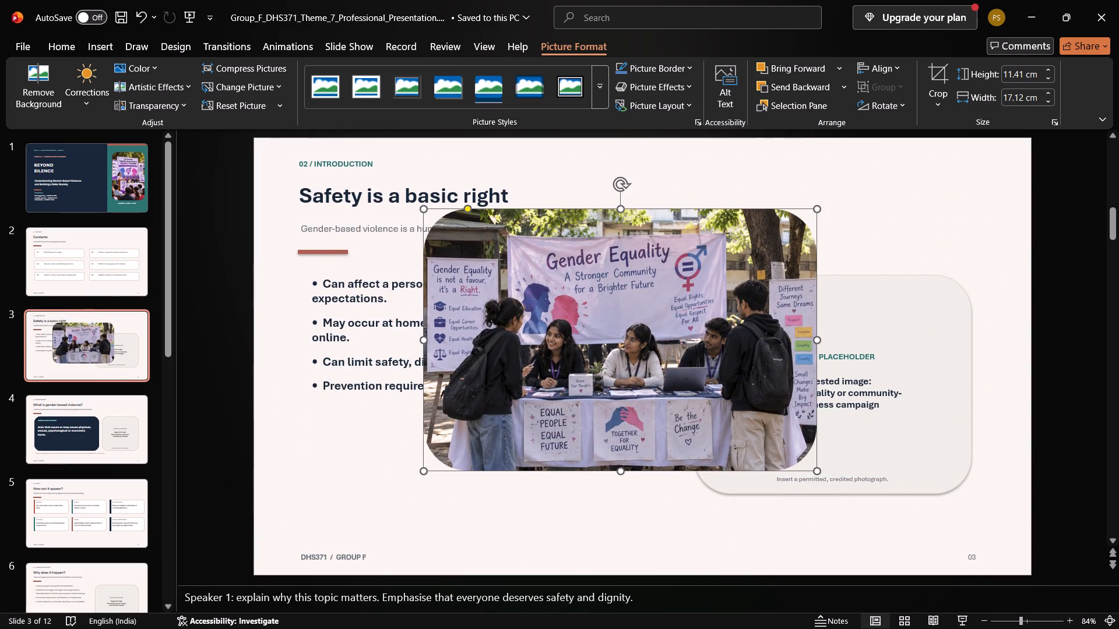
{"action": "left_click_drag", "start_coordinate": [817, 470], "coordinate": [738, 367]}
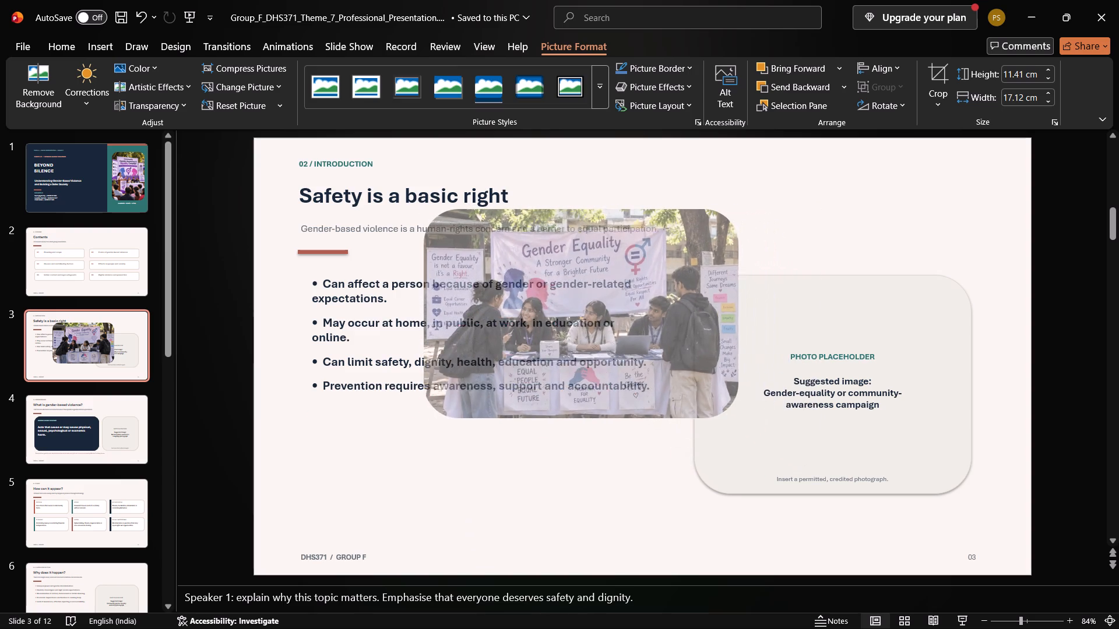
{"action": "left_click_drag", "start_coordinate": [738, 367], "coordinate": [714, 331]}
{"action": "left_click_drag", "start_coordinate": [667, 307], "coordinate": [878, 346]}
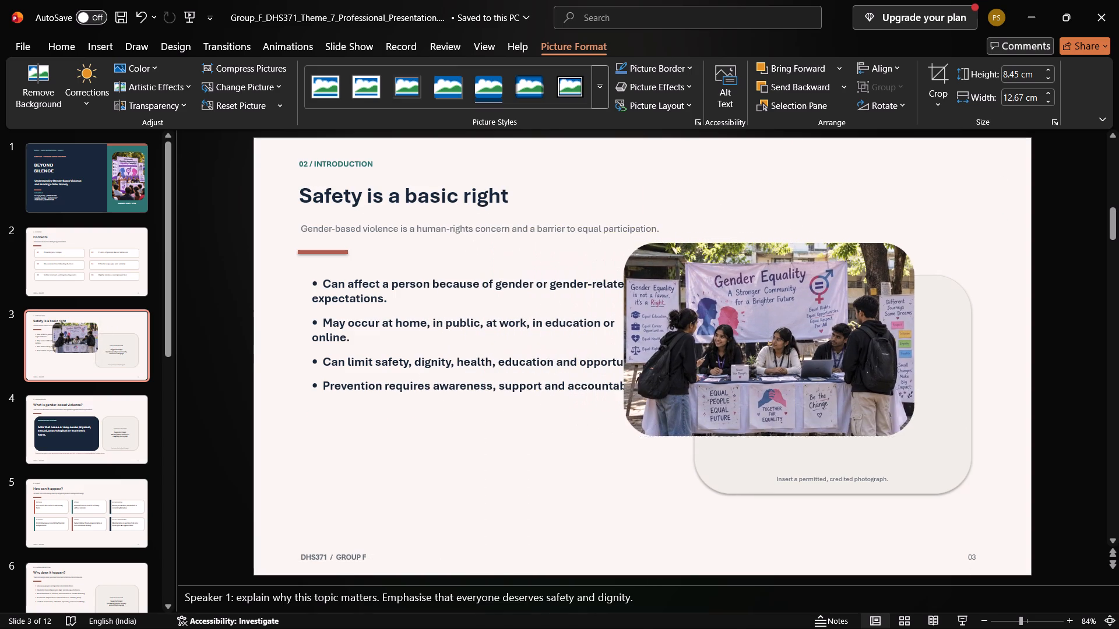
{"action": "left_click_drag", "start_coordinate": [878, 346], "coordinate": [938, 375]}
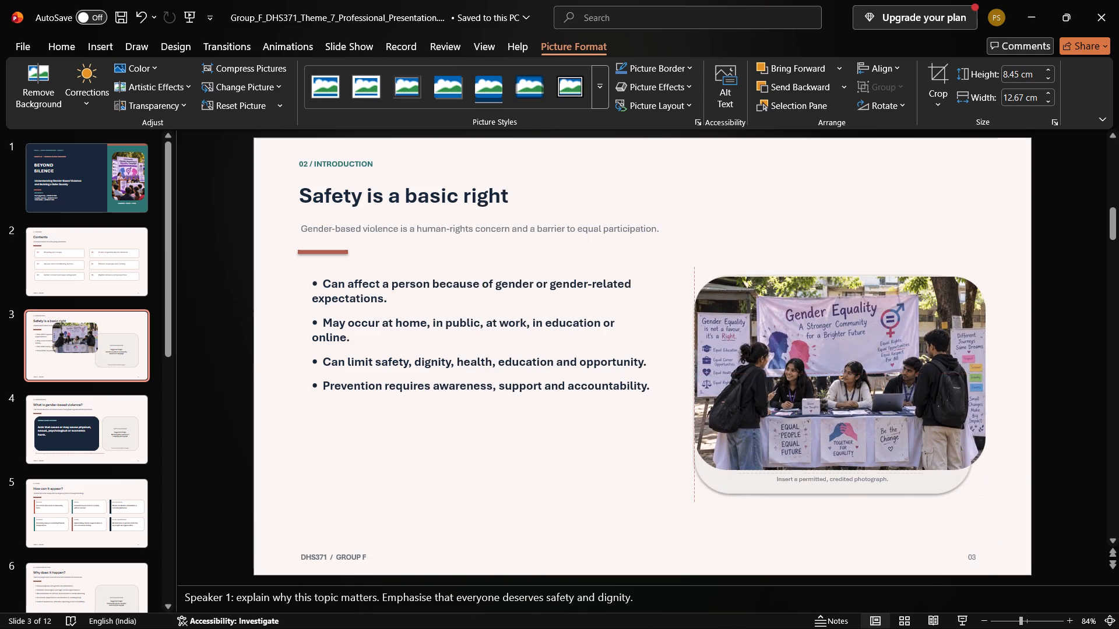
{"action": "left_click_drag", "start_coordinate": [938, 375], "coordinate": [933, 377]}
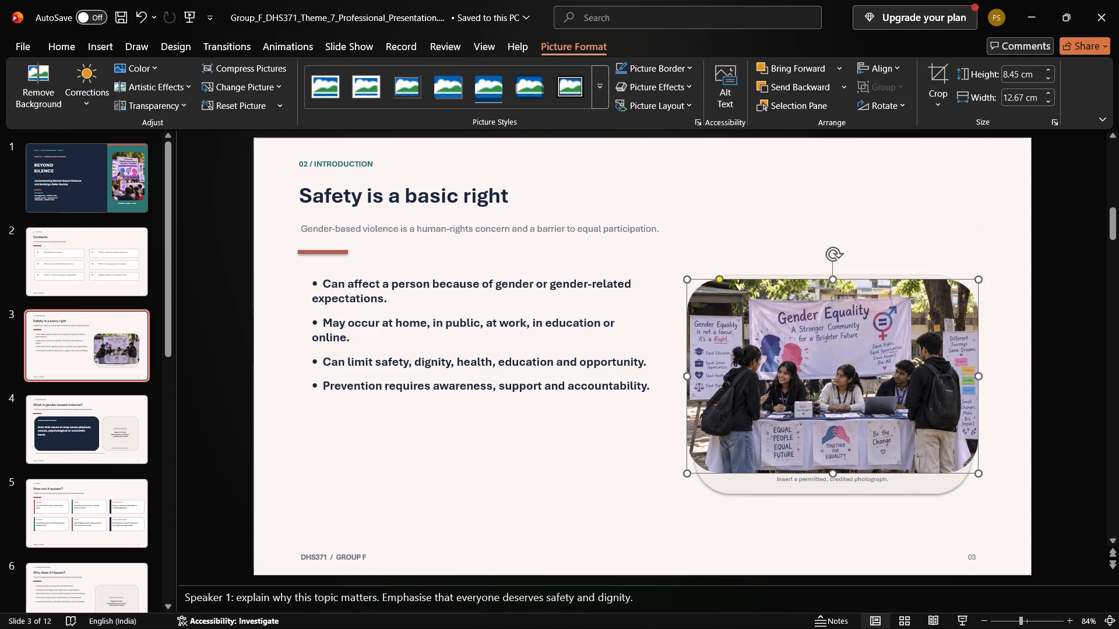
Delete the rounded photo placeholder shape behind the picture on slide 3.
{"action": "left_click", "coordinate": [856, 491]}
{"action": "key", "text": "Delete"}
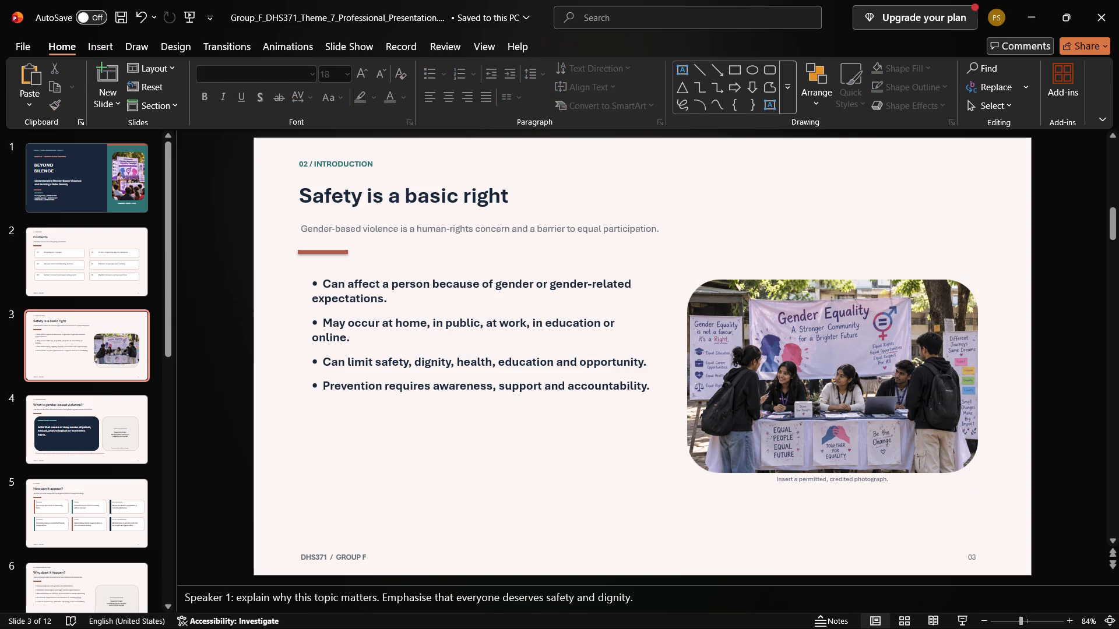
Enlarge the outreach booth picture and position it beside the bullet list, covering the leftover "Insert a permitted, credited photograph" caption.
{"action": "left_click_drag", "start_coordinate": [898, 411], "coordinate": [887, 362]}
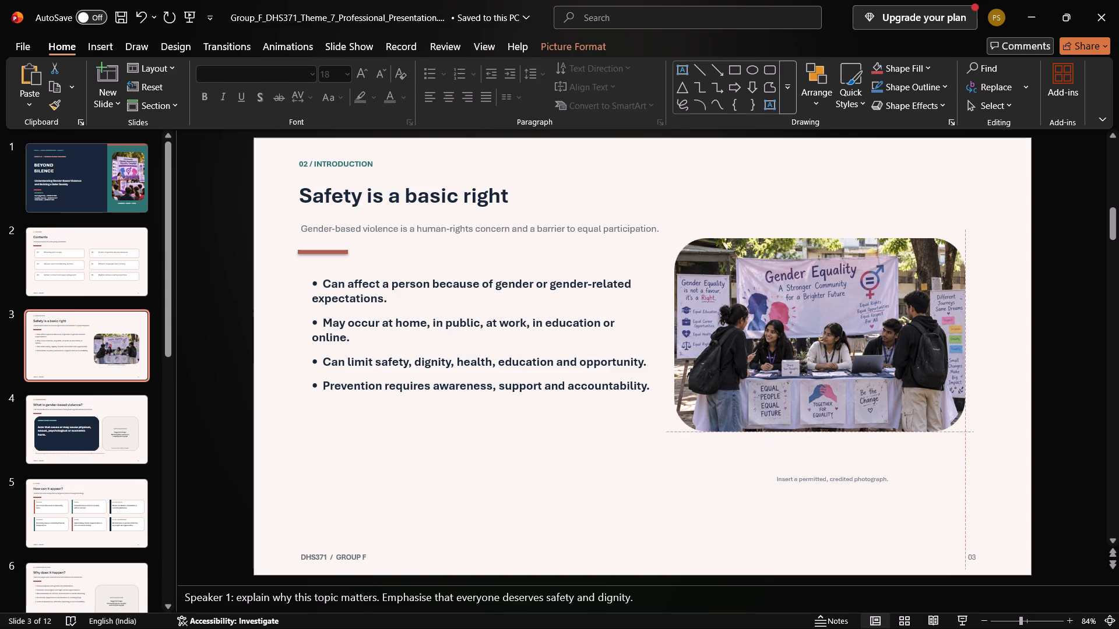
{"action": "left_click_drag", "start_coordinate": [887, 362], "coordinate": [904, 423]}
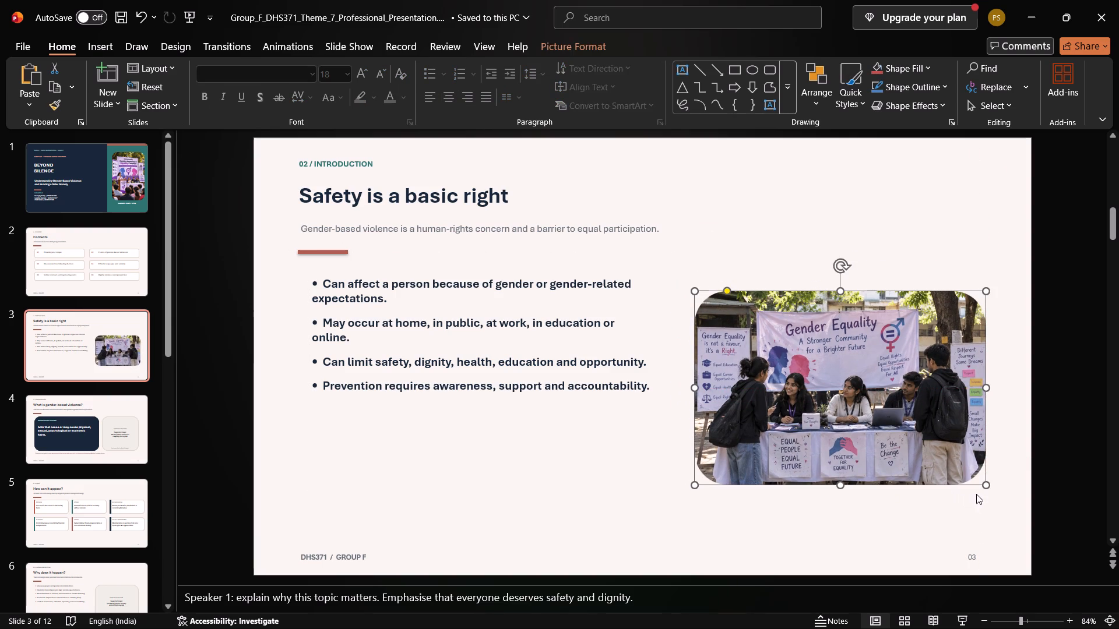
{"action": "left_click_drag", "start_coordinate": [983, 483], "coordinate": [1001, 515]}
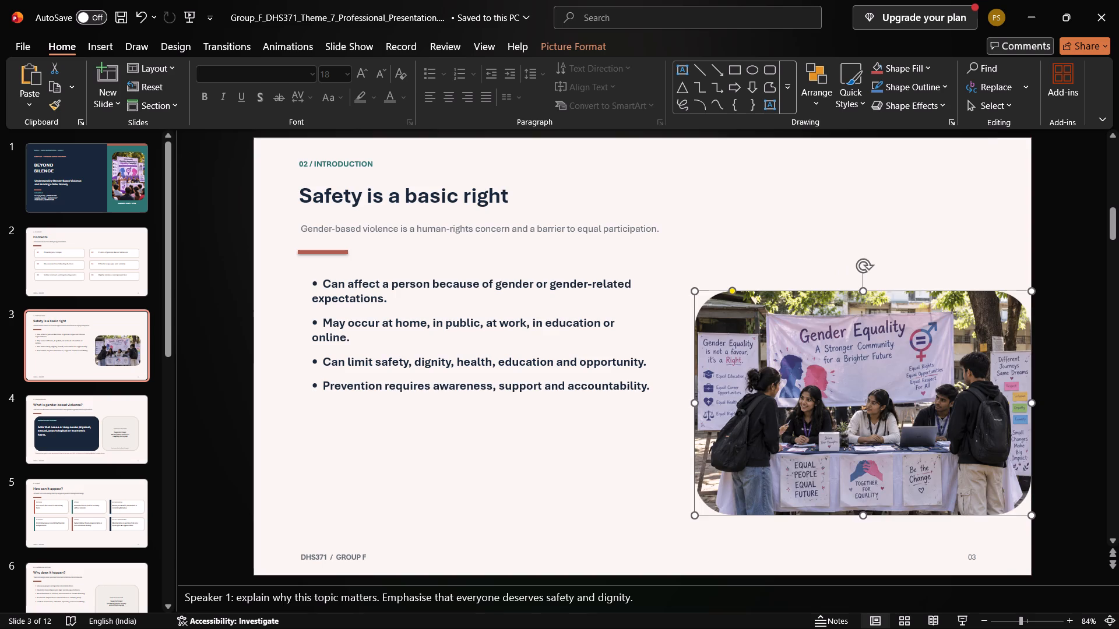
{"action": "left_click_drag", "start_coordinate": [976, 469], "coordinate": [965, 461]}
{"action": "left_click", "coordinate": [808, 207]}
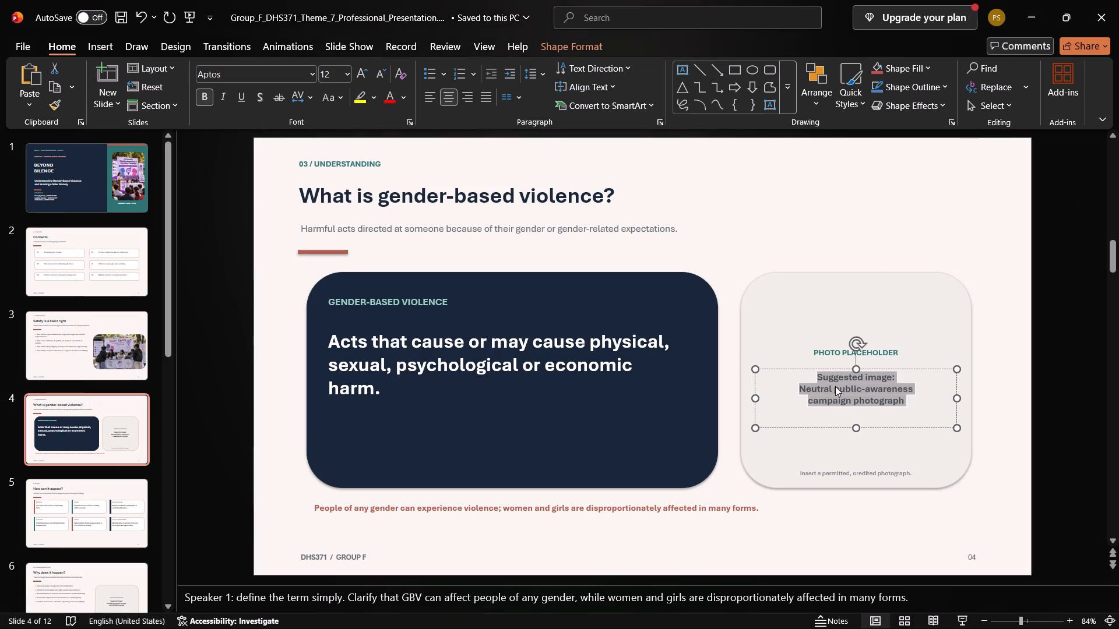
Insert the picture "Clean Community Awareness Fair.png" from Downloads onto slide 4, "What is gender-based violence?".
{"action": "left_click", "coordinate": [807, 330]}
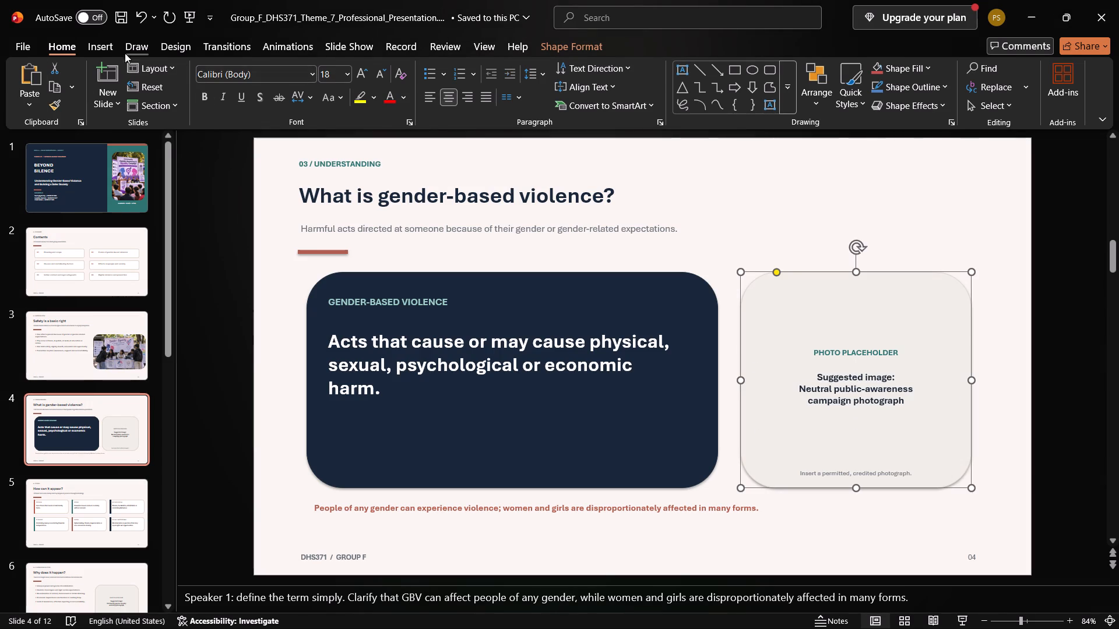
{"action": "left_click", "coordinate": [94, 50]}
{"action": "left_click", "coordinate": [122, 88]}
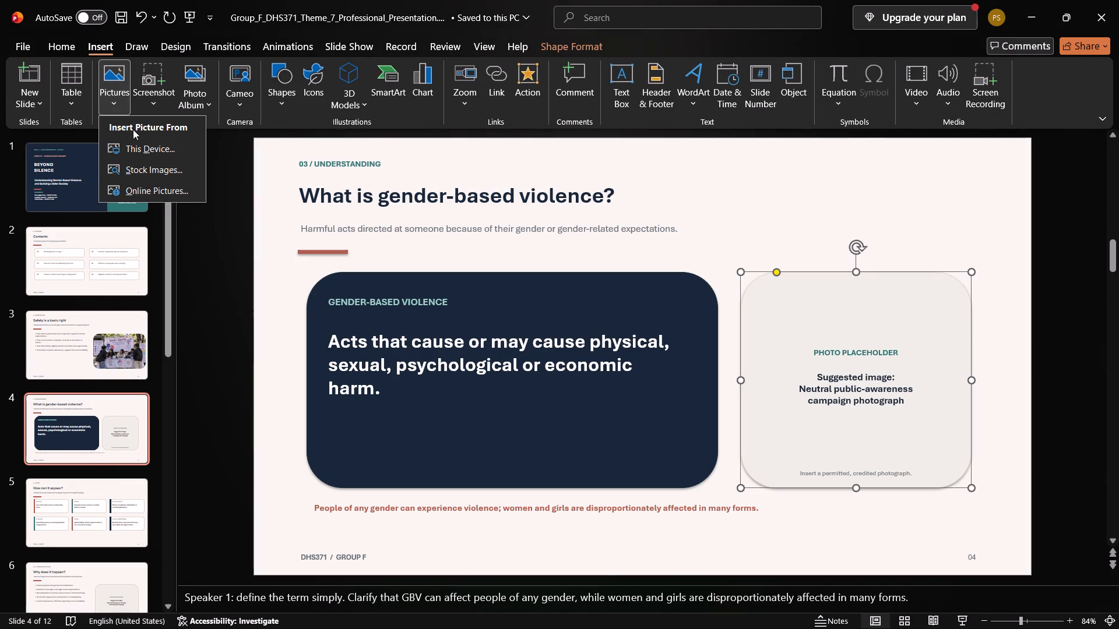
{"action": "left_click", "coordinate": [139, 145]}
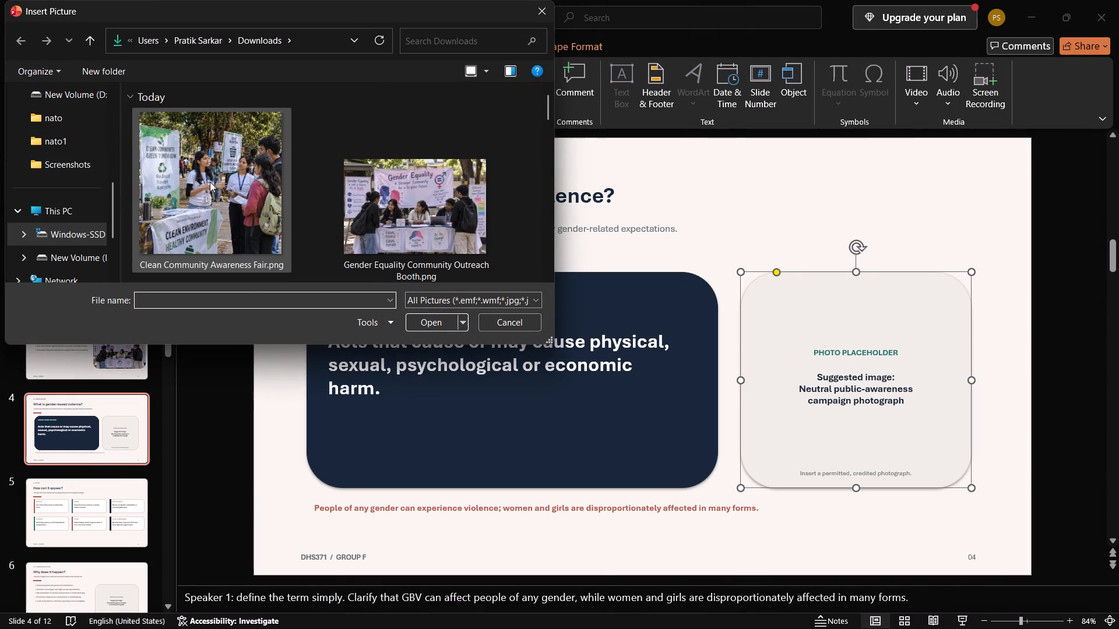
{"action": "left_click", "coordinate": [210, 182]}
{"action": "left_click", "coordinate": [421, 321]}
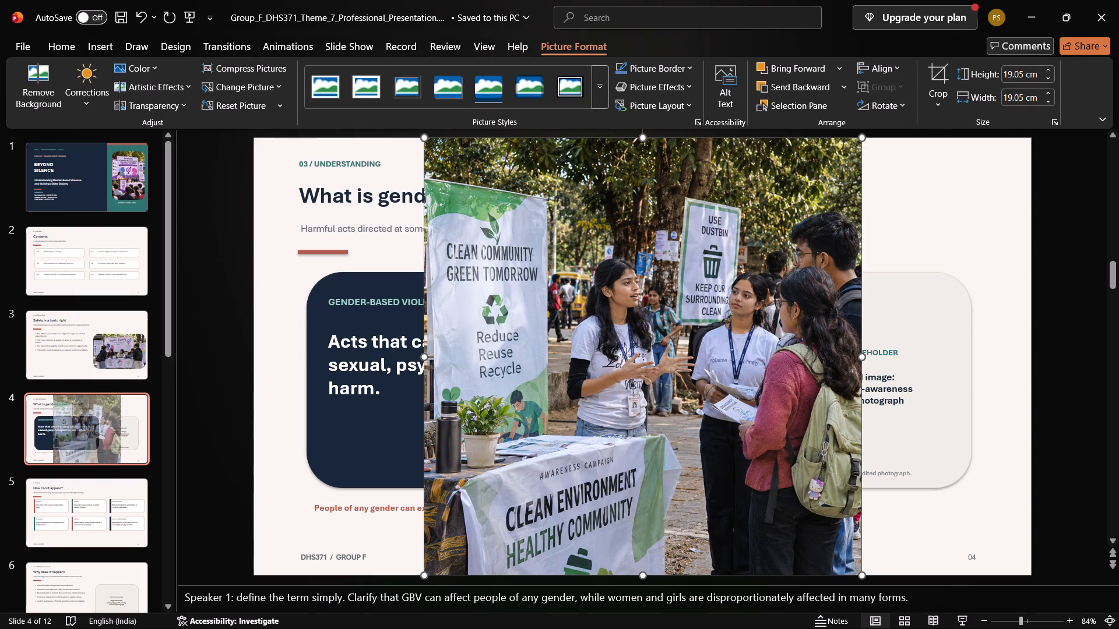
Crop the inserted campaign picture to a rounded rectangle shape.
{"action": "left_click", "coordinate": [944, 94]}
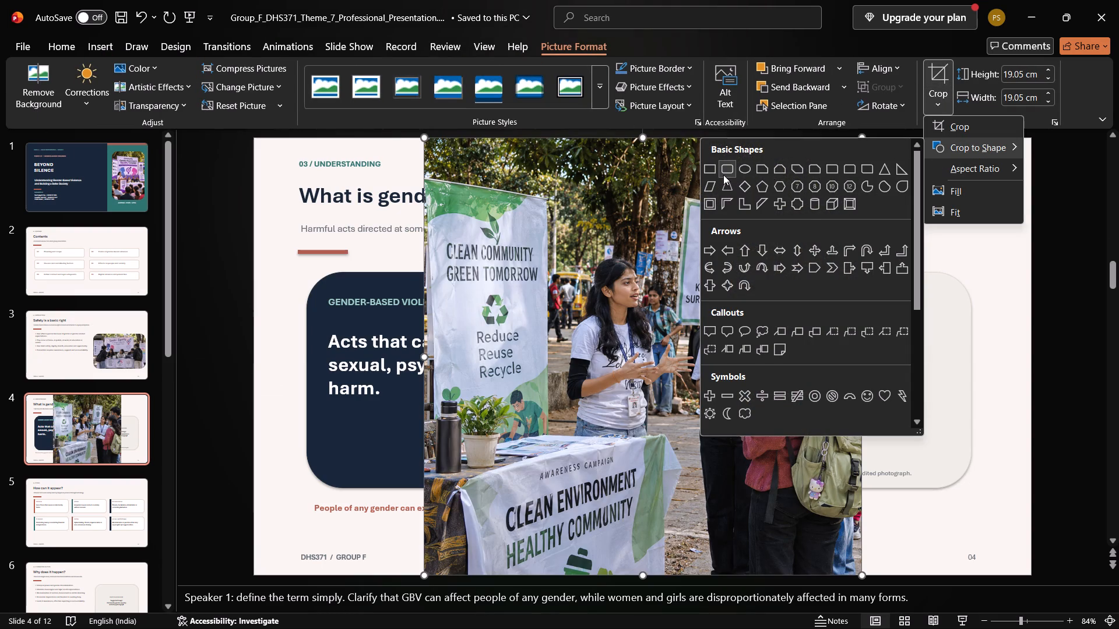
{"action": "left_click", "coordinate": [723, 175]}
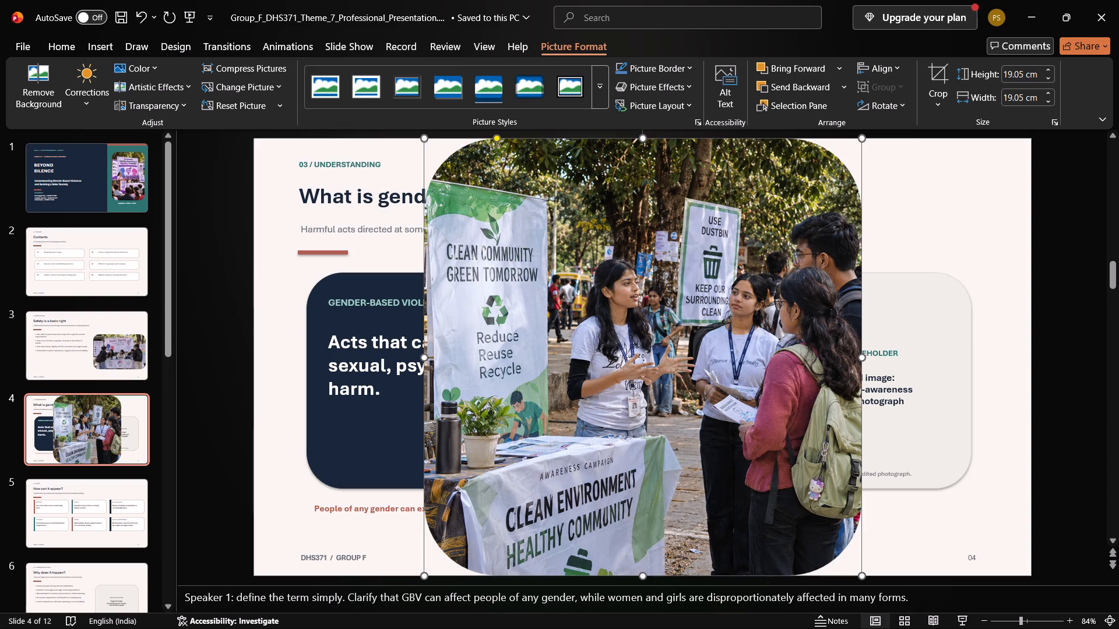
Shrink the campaign picture to about 9.56 cm square and place it over slide 4's photo placeholder.
{"action": "left_click_drag", "start_coordinate": [861, 571], "coordinate": [836, 558]}
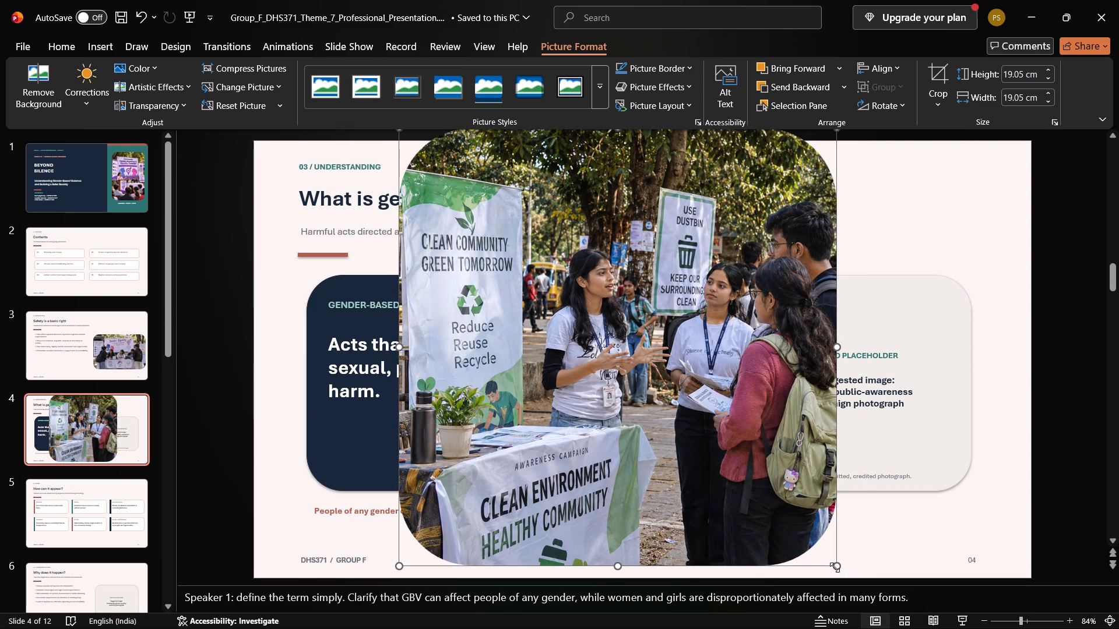
{"action": "left_click_drag", "start_coordinate": [835, 567], "coordinate": [618, 196]}
{"action": "left_click_drag", "start_coordinate": [573, 208], "coordinate": [919, 364]}
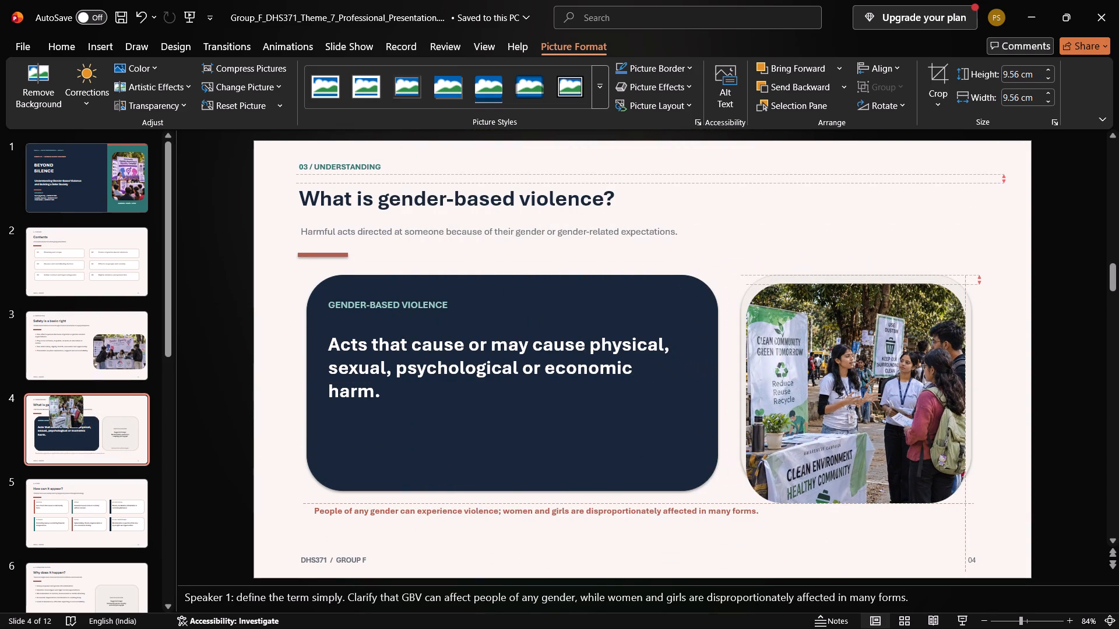
{"action": "left_click_drag", "start_coordinate": [919, 364], "coordinate": [930, 353]}
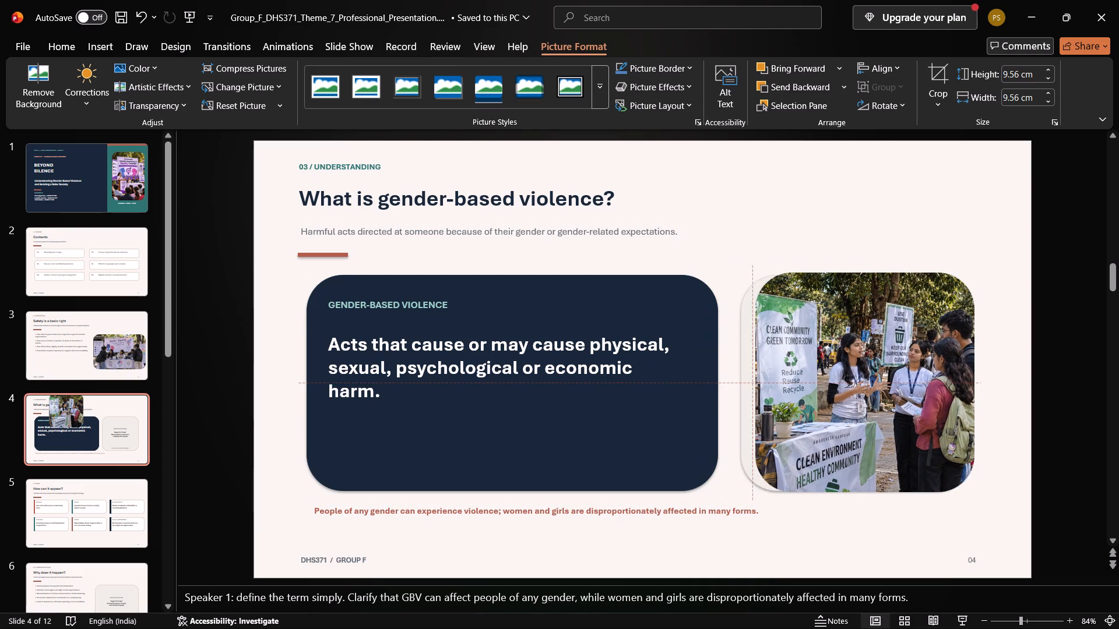
{"action": "left_click_drag", "start_coordinate": [930, 353], "coordinate": [919, 355]}
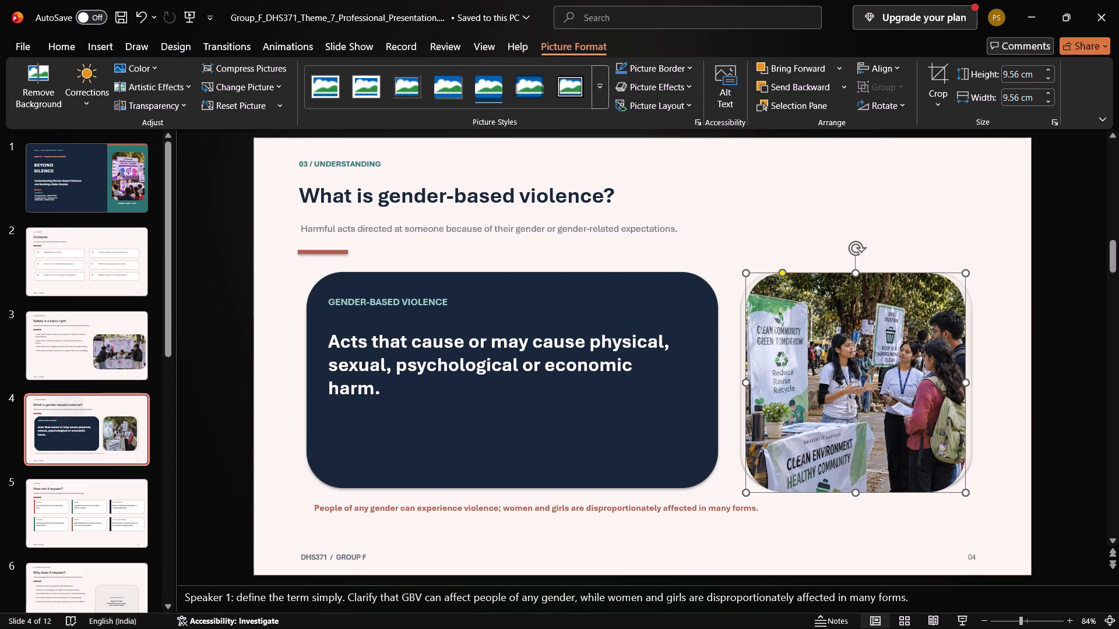
Enlarge the campaign picture to about 10.45 cm square, shift it to cover the whole placeholder, and deselect it.
{"action": "left_click_drag", "start_coordinate": [963, 499], "coordinate": [969, 499]}
{"action": "left_click", "coordinate": [935, 430]}
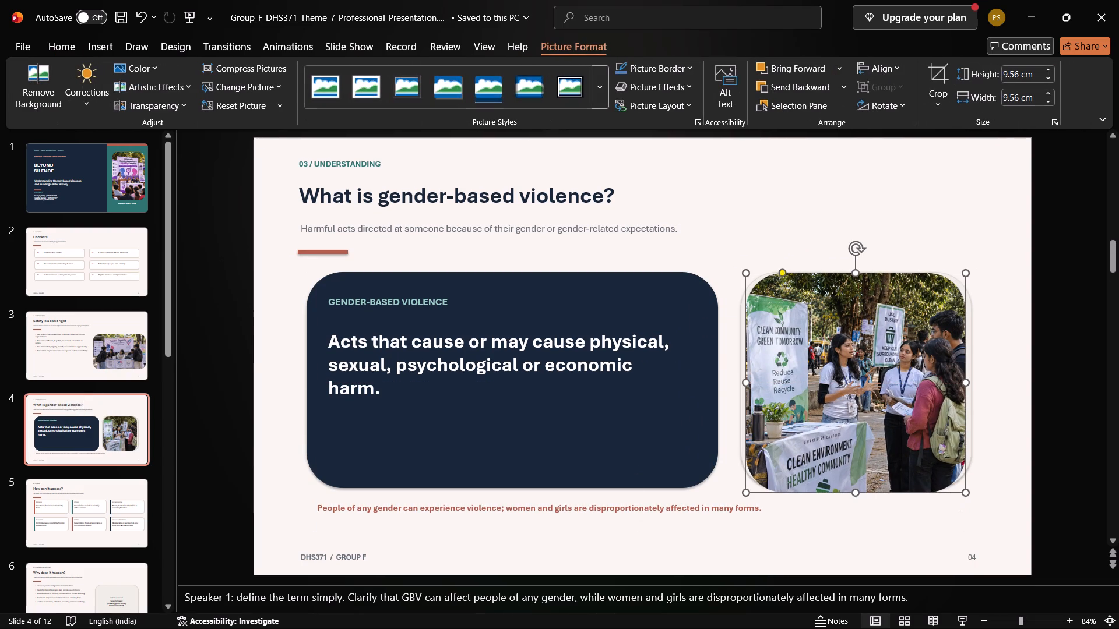
{"action": "left_click_drag", "start_coordinate": [969, 493], "coordinate": [987, 505]}
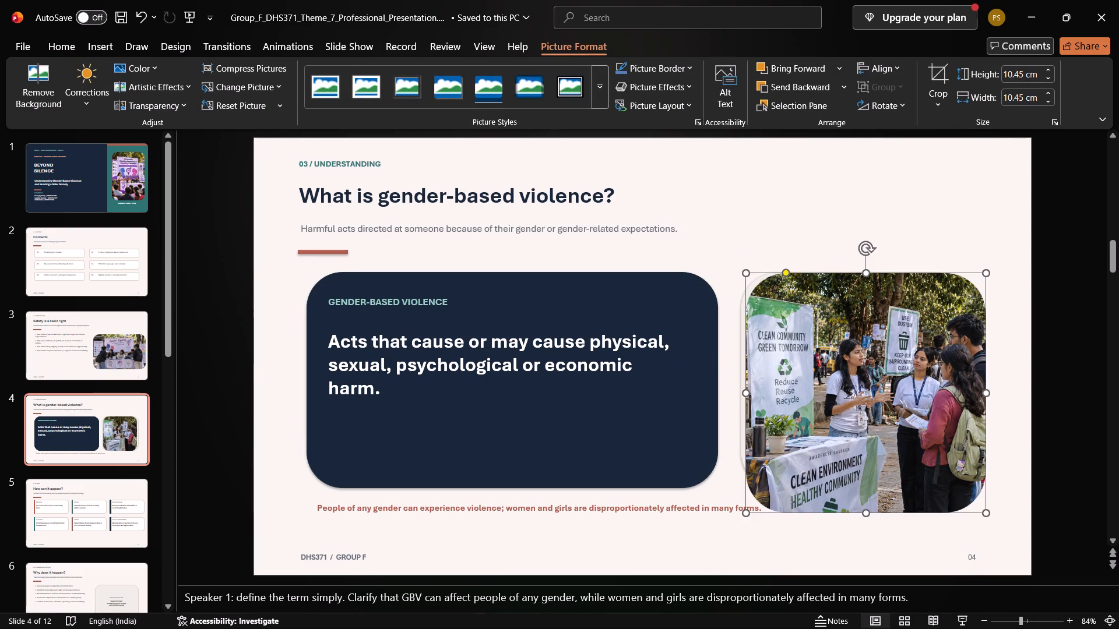
{"action": "left_click_drag", "start_coordinate": [937, 478], "coordinate": [923, 459]}
{"action": "left_click", "coordinate": [691, 426]}
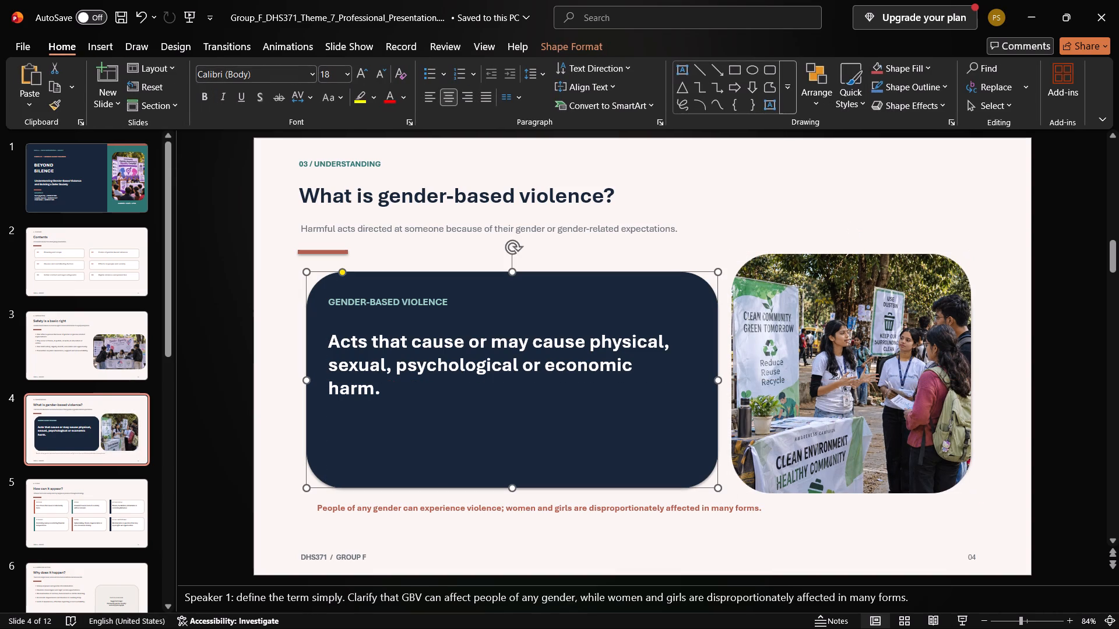
{"action": "left_click", "coordinate": [737, 197]}
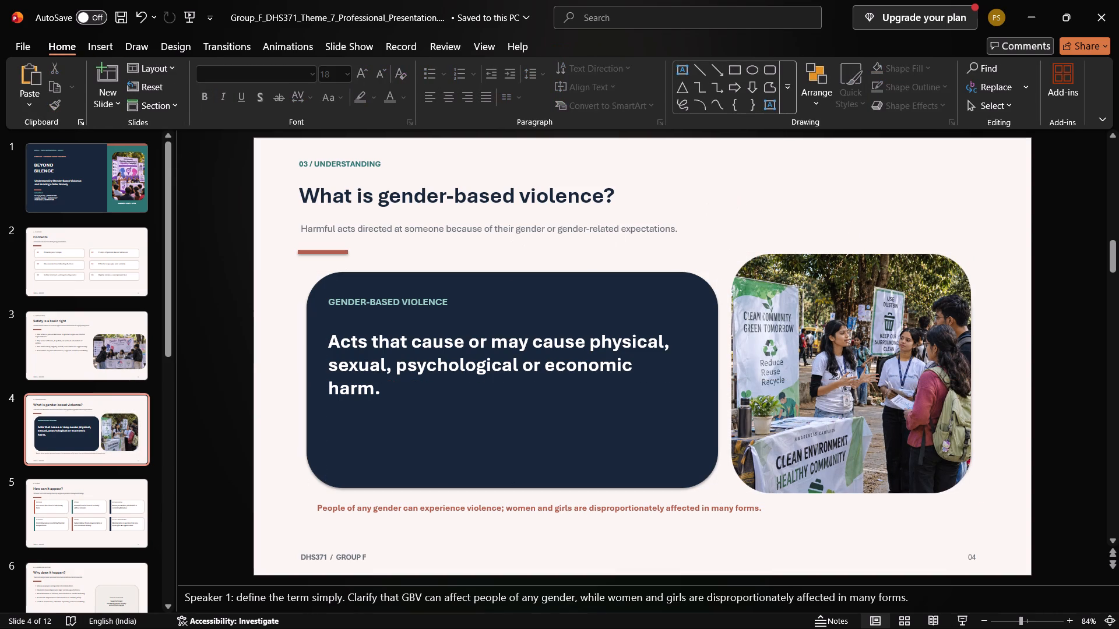
Copy the suggested image text, "Community gender-equality workshop photograph", from the photo placeholder on slide 6, "Why does it happen?".
{"action": "left_click", "coordinate": [114, 503]}
{"action": "scroll", "coordinate": [114, 503], "scroll_direction": "down", "scroll_amount": 1}
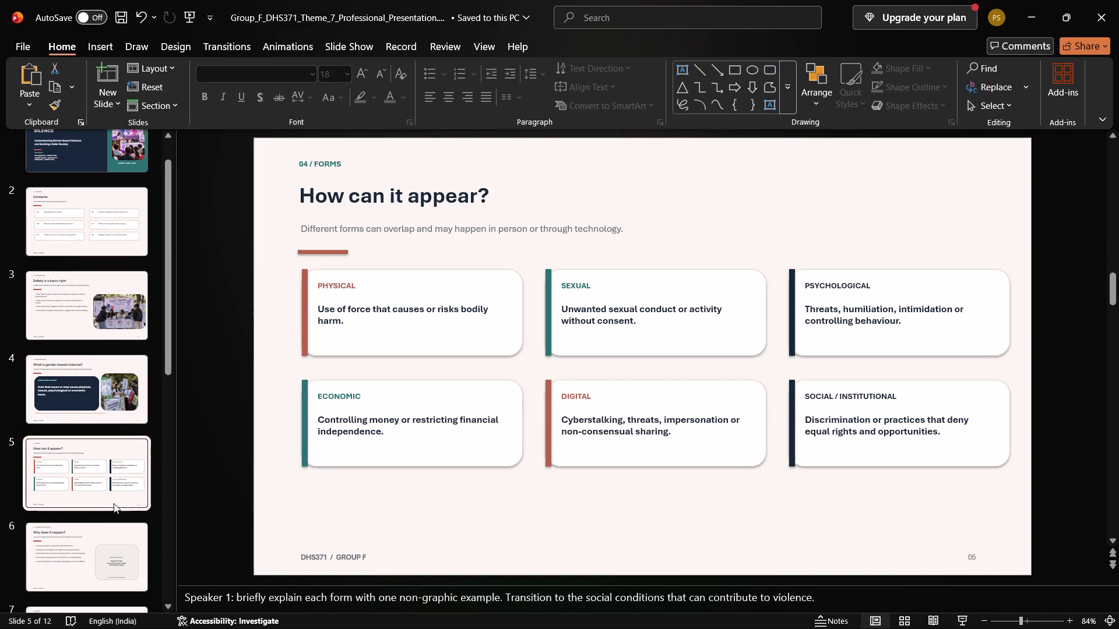
{"action": "left_click", "coordinate": [115, 493]}
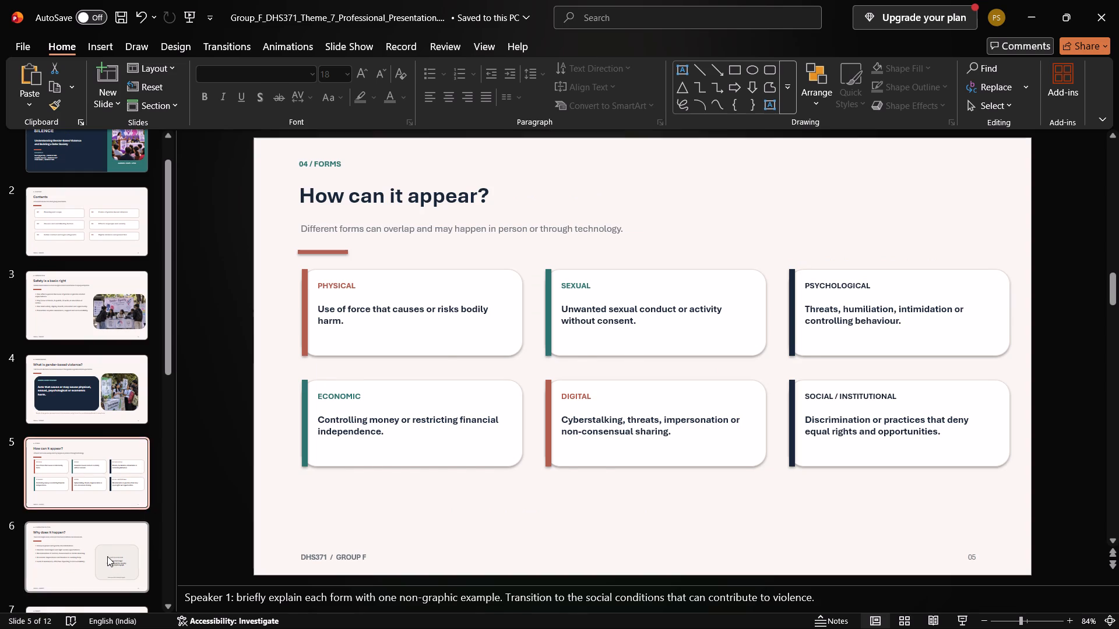
{"action": "left_click", "coordinate": [107, 556]}
{"action": "scroll", "coordinate": [105, 543], "scroll_direction": "down", "scroll_amount": 2}
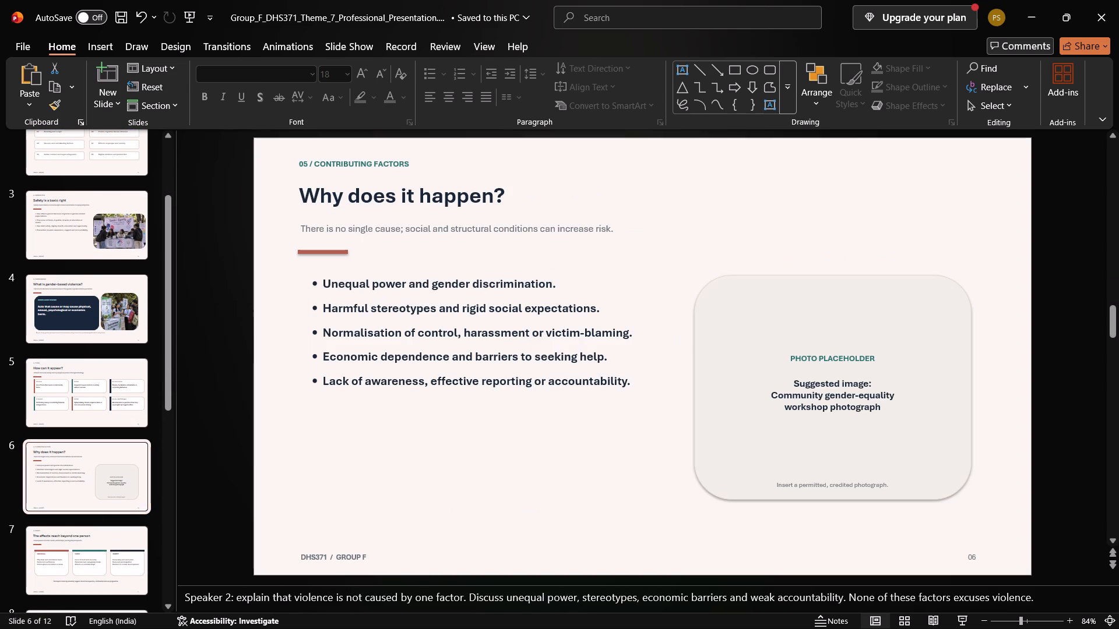
{"action": "left_click_drag", "start_coordinate": [794, 384], "coordinate": [889, 422]}
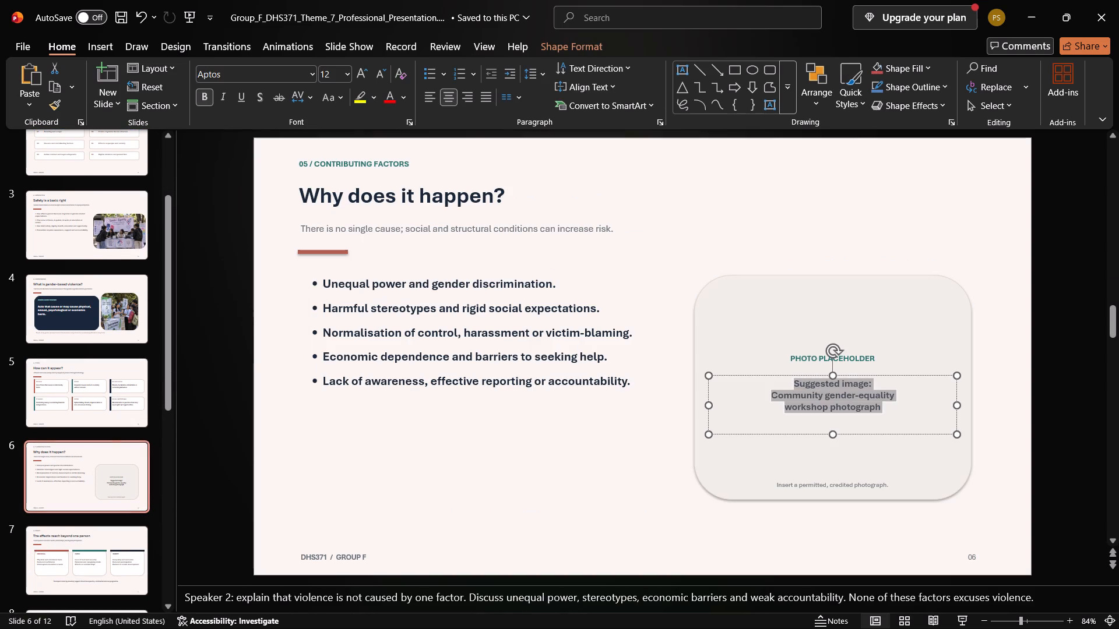
{"action": "left_click_drag", "start_coordinate": [889, 422], "coordinate": [891, 422]}
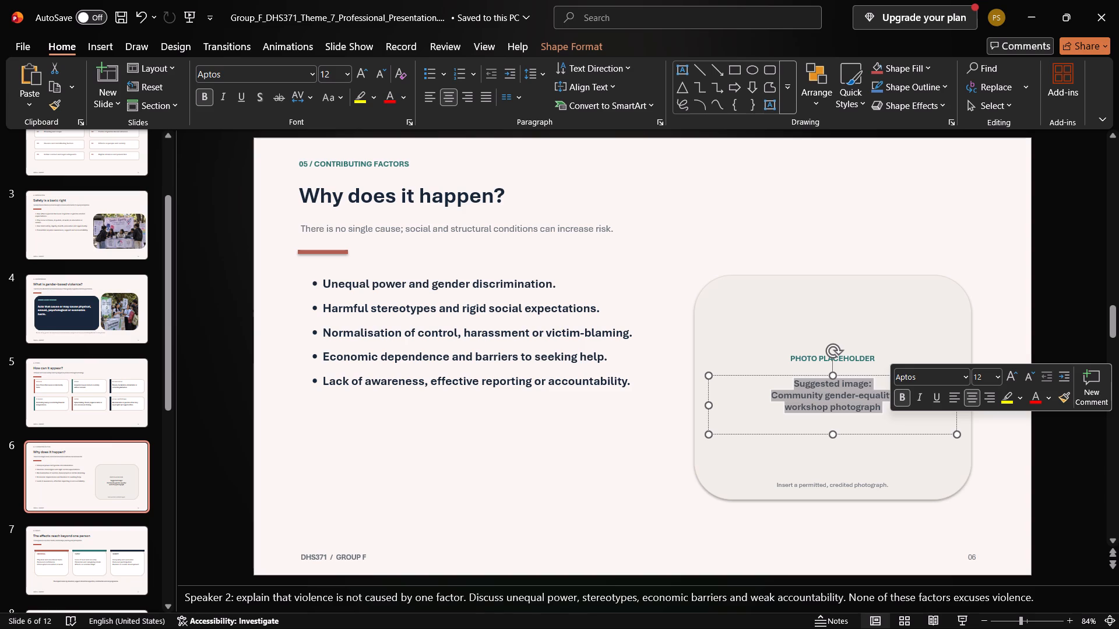
{"action": "key", "text": "ctrl+c"}
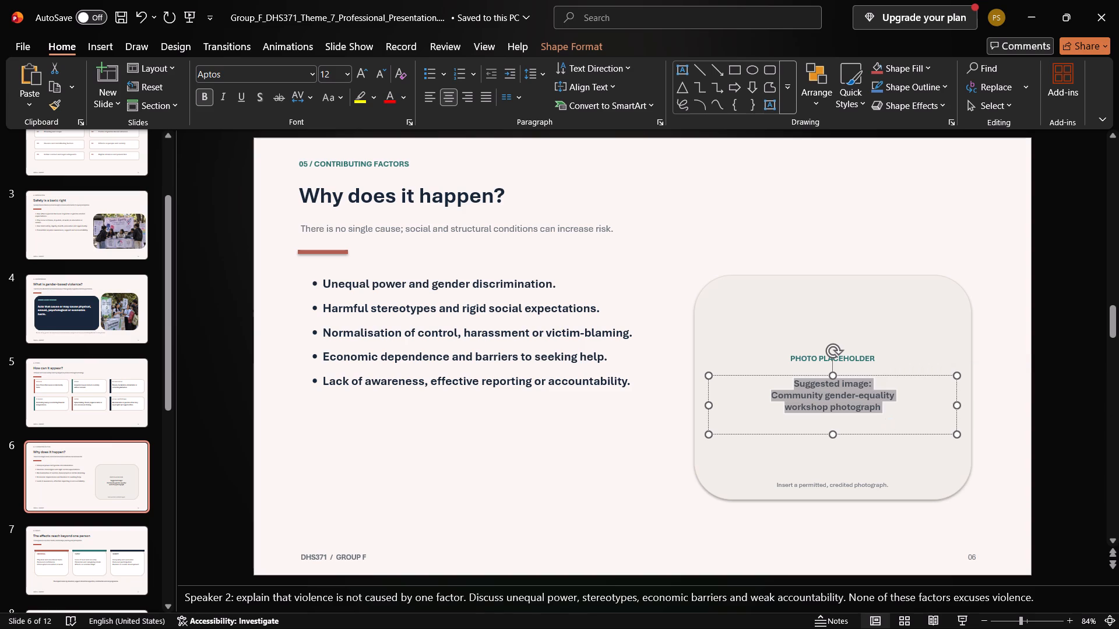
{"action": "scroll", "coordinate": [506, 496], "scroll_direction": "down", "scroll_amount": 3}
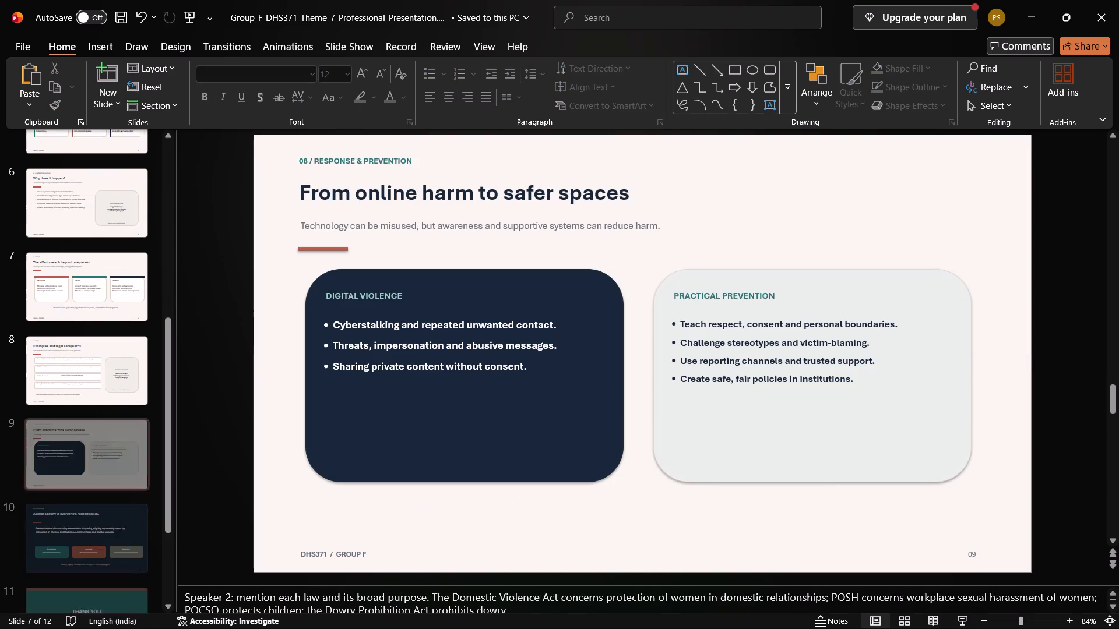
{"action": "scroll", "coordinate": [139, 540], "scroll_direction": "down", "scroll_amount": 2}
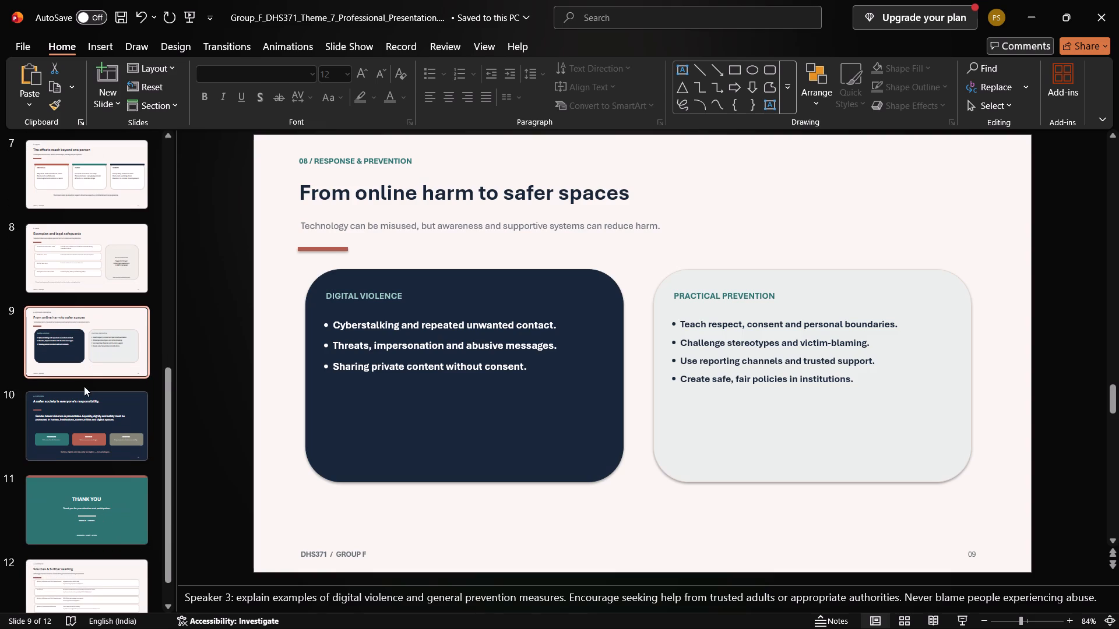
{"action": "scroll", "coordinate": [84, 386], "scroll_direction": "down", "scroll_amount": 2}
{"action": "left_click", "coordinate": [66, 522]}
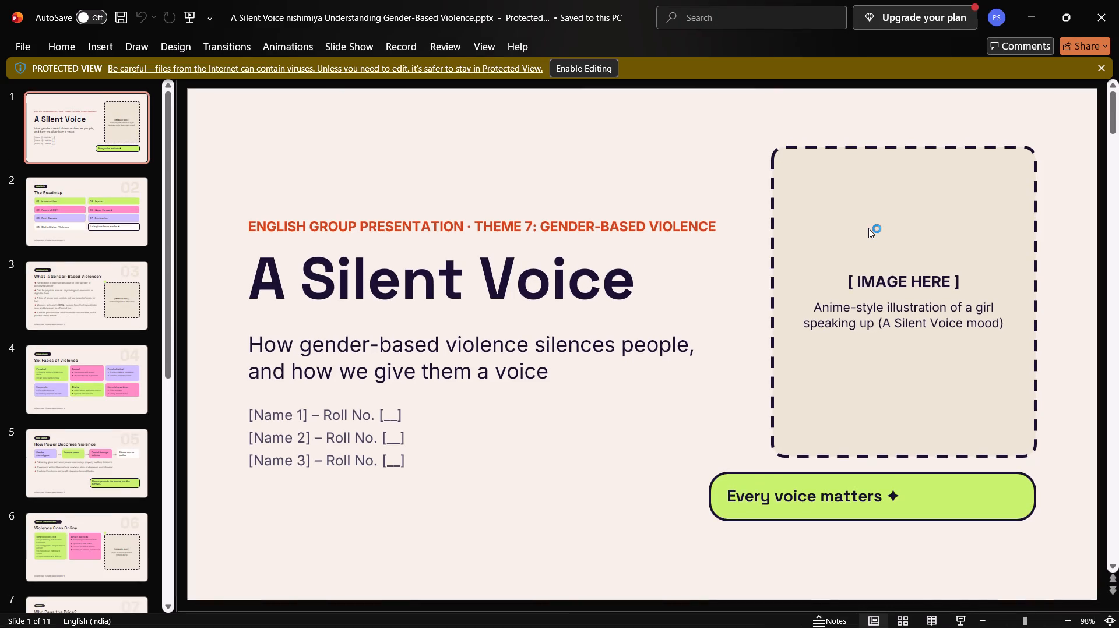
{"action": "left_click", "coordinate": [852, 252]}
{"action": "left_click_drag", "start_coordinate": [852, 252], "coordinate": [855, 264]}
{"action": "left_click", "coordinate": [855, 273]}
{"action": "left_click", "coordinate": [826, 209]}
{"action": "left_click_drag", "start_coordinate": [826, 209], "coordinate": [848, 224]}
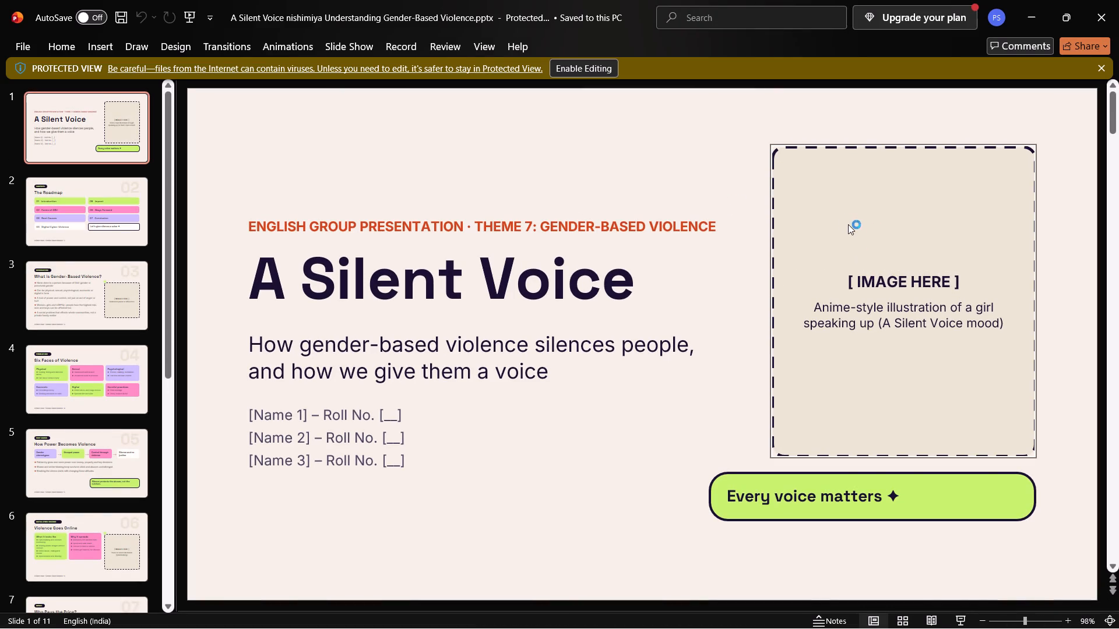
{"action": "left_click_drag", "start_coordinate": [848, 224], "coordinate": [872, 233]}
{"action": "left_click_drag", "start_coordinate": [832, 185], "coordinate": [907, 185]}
Enable editing for the "A Silent Voice" presentation.
{"action": "left_click", "coordinate": [571, 71]}
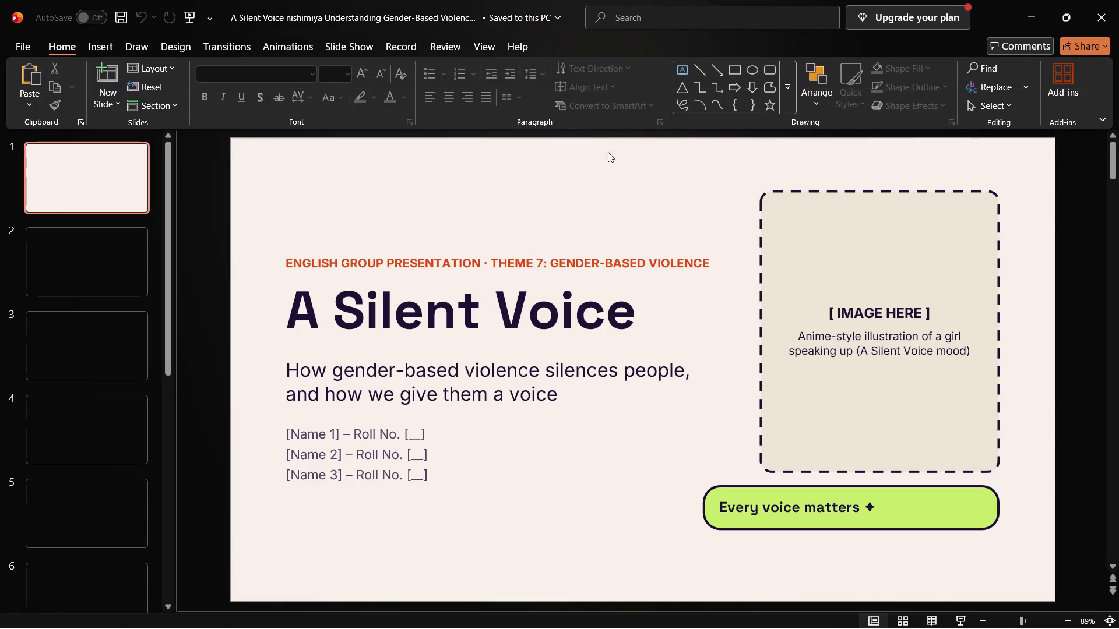
Delete the green four-pointed star beside the image placeholder on slide 10, "Thank You".
{"action": "left_click", "coordinate": [864, 259]}
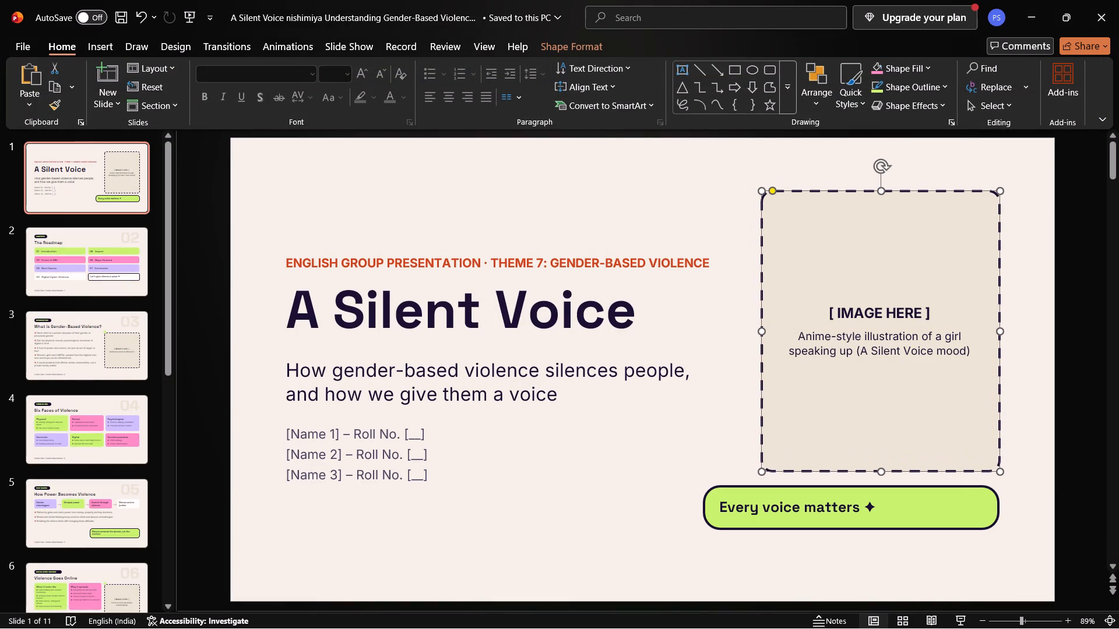
{"action": "scroll", "coordinate": [98, 388], "scroll_direction": "down", "scroll_amount": 15}
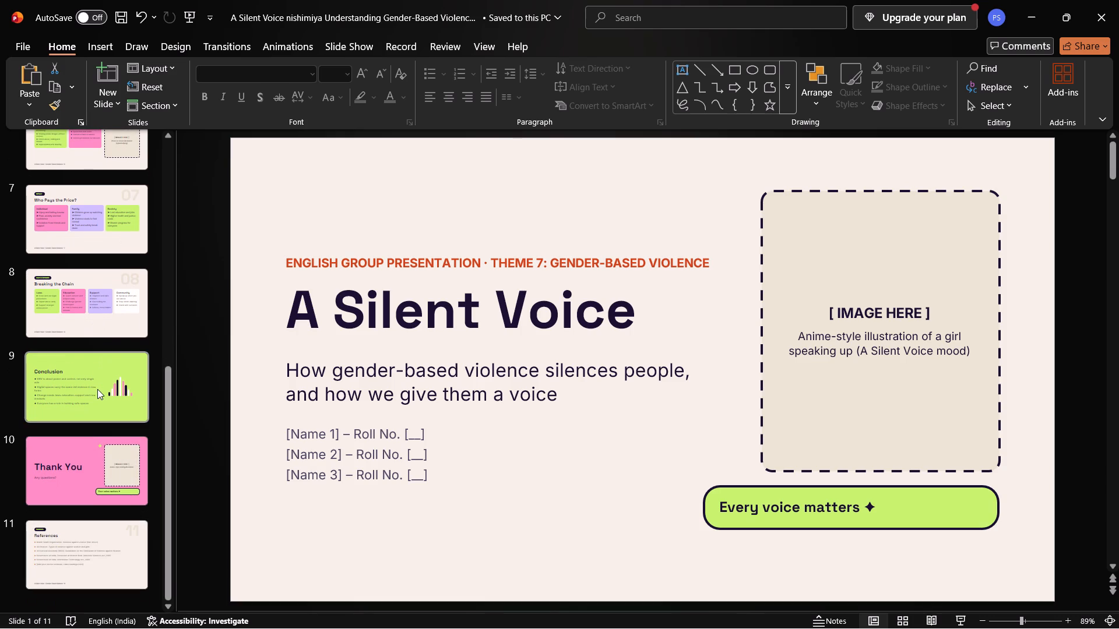
{"action": "scroll", "coordinate": [97, 389], "scroll_direction": "down", "scroll_amount": 6}
{"action": "left_click", "coordinate": [91, 577]}
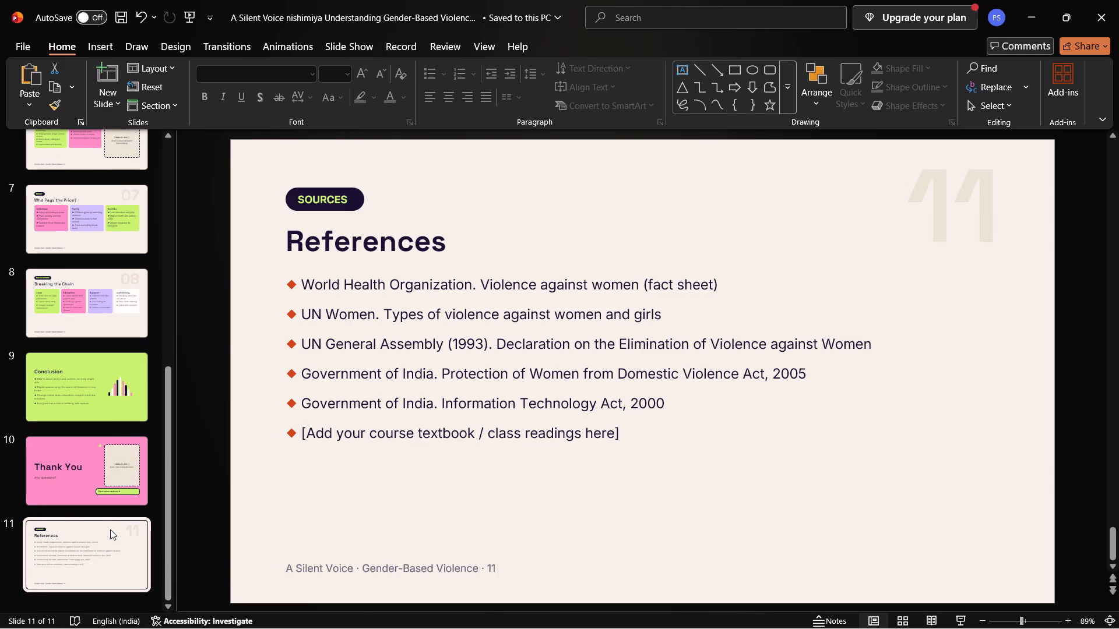
{"action": "scroll", "coordinate": [110, 529], "scroll_direction": "down", "scroll_amount": 5}
{"action": "left_click", "coordinate": [92, 482]}
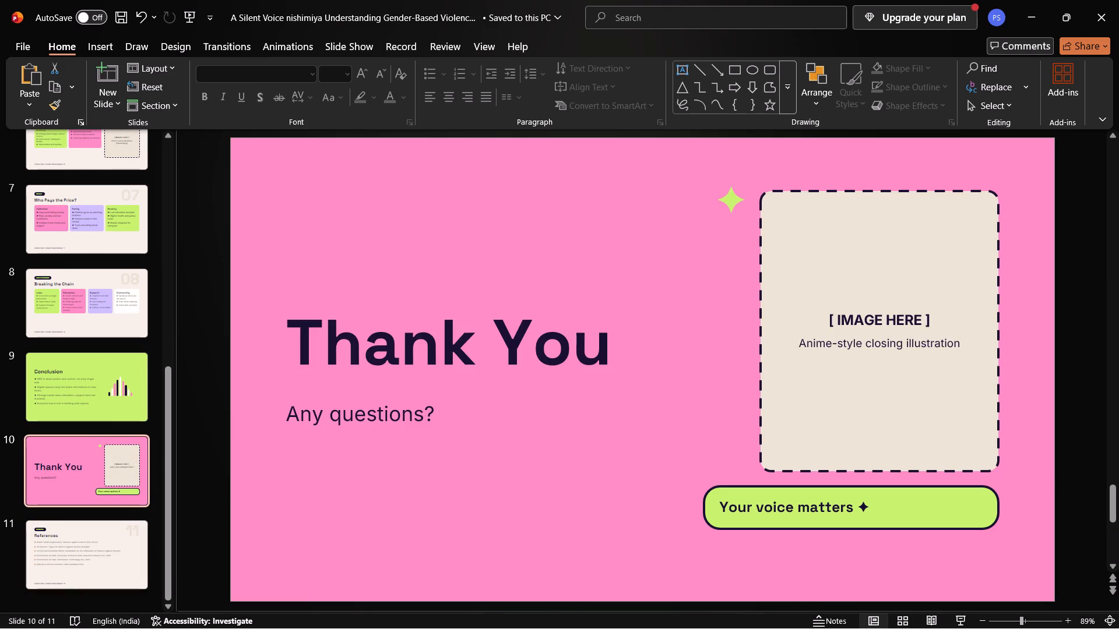
{"action": "left_click", "coordinate": [731, 200]}
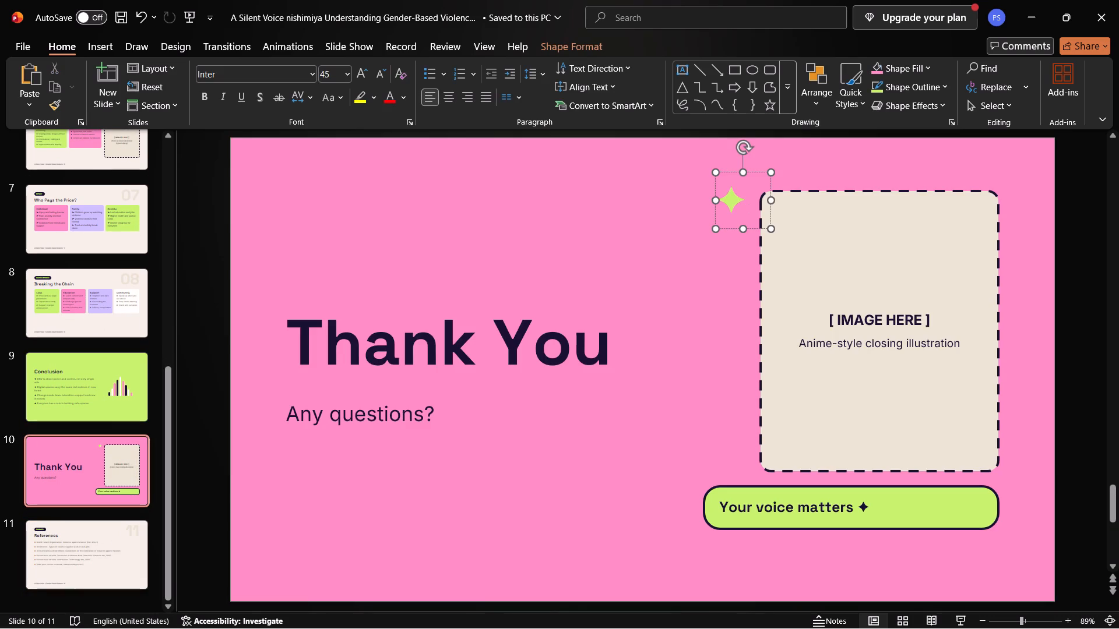
{"action": "key", "text": "Delete"}
Select the dashed "[ IMAGE HERE ]" placeholder frame on the "Thank You" slide.
{"action": "left_click", "coordinate": [794, 227]}
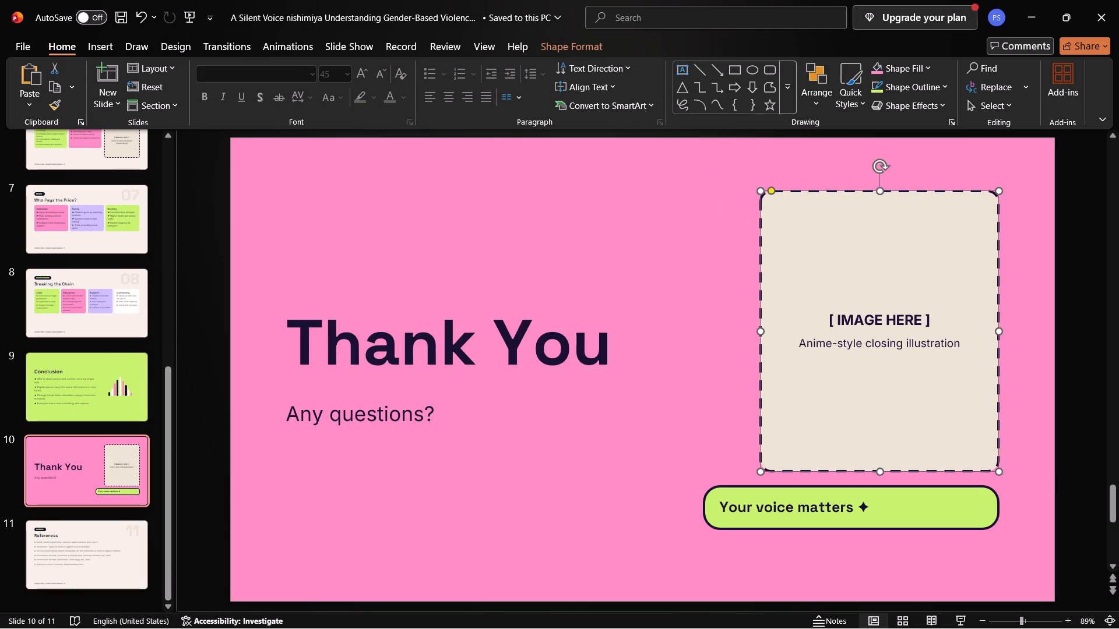
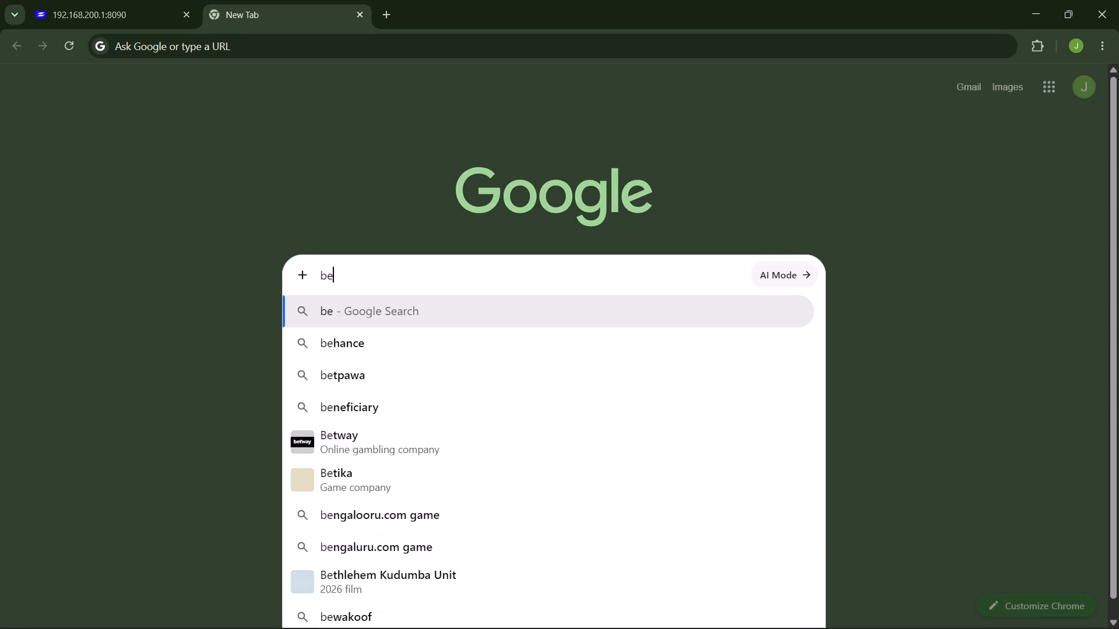
Search Google Images for "beti bachao beti padhao with modi".
{"action": "type", "text": "ti"}
{"action": "key", "text": "space"}
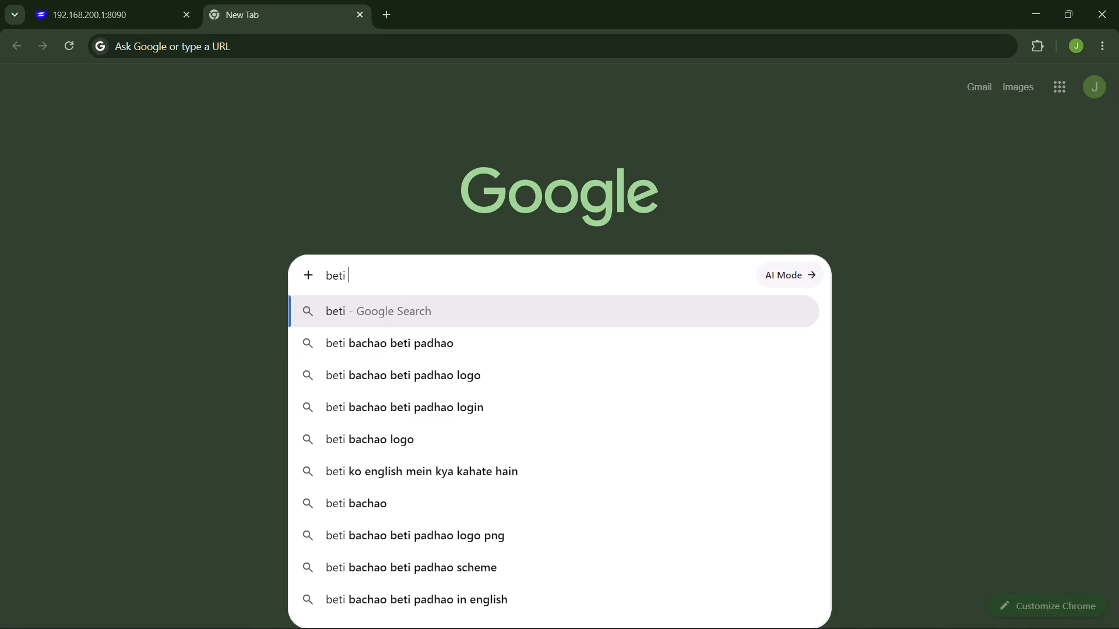
{"action": "left_click", "coordinate": [401, 345]}
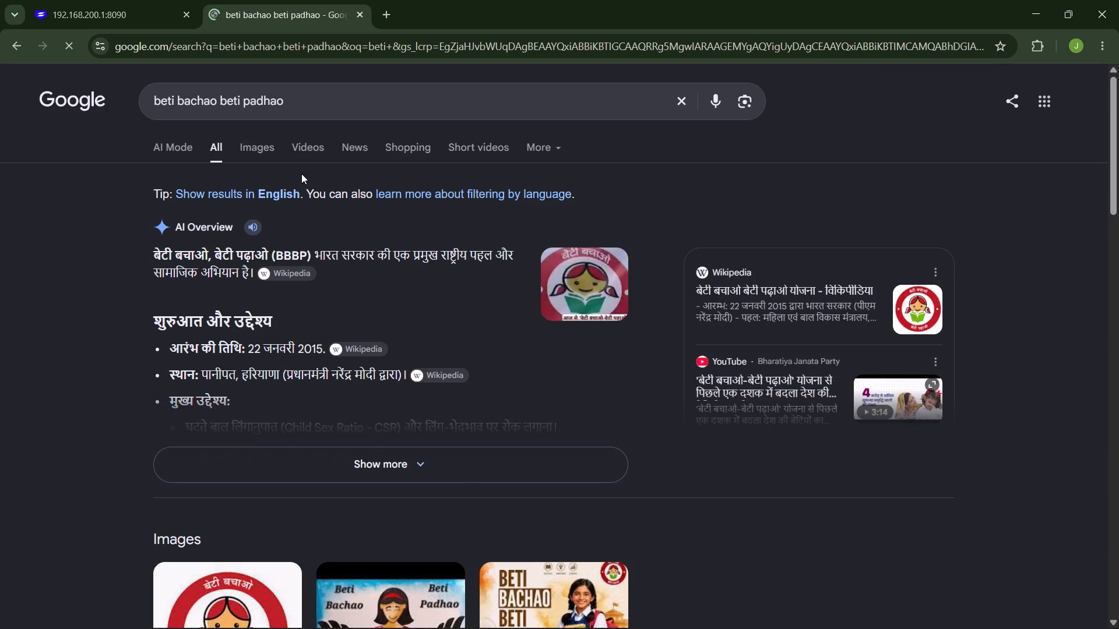
{"action": "left_click", "coordinate": [311, 93]}
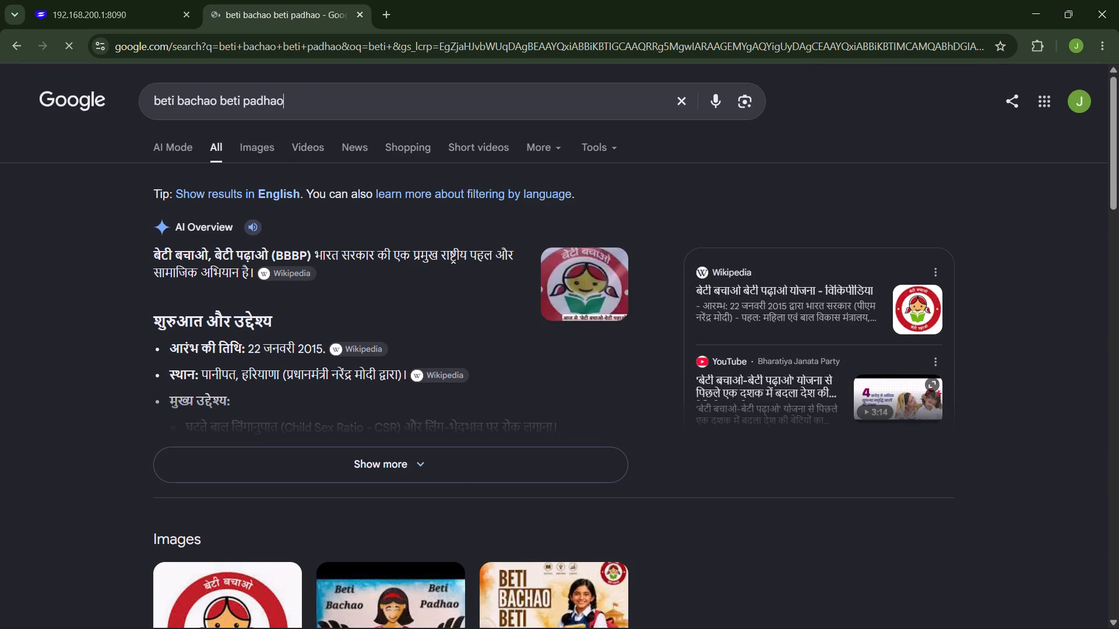
{"action": "key", "text": "space"}
{"action": "type", "text": "with modi"}
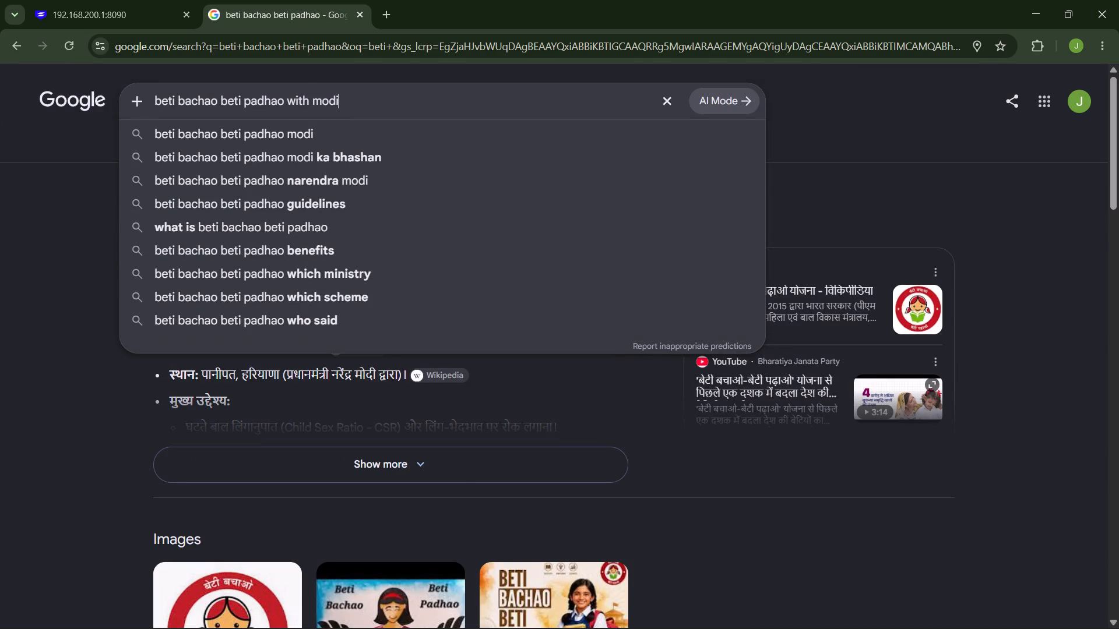
{"action": "key", "text": "Return"}
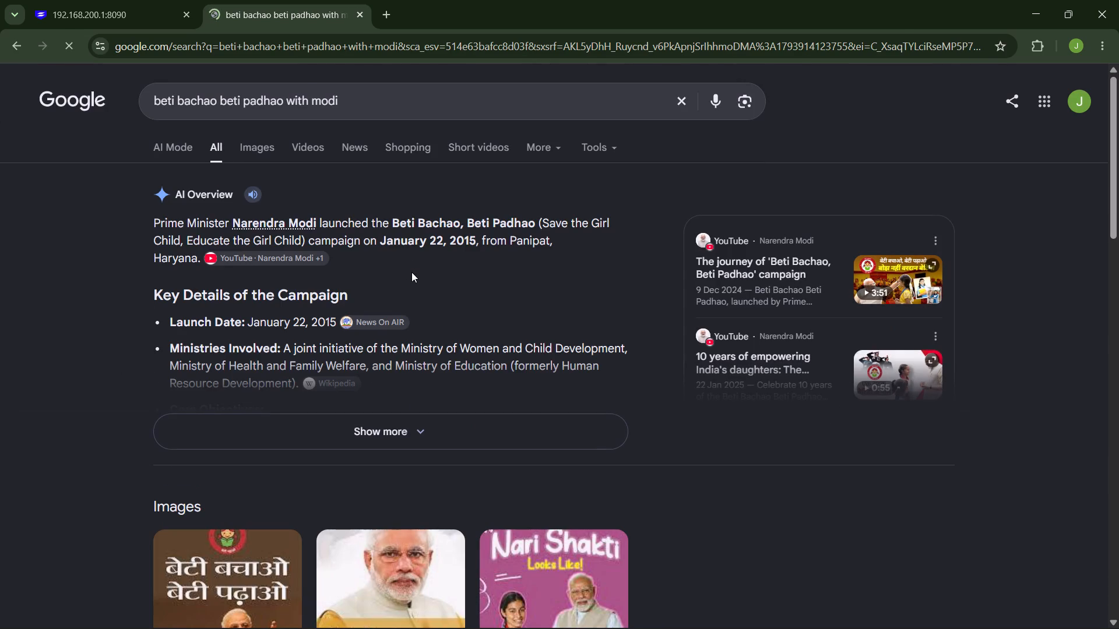
{"action": "left_click", "coordinate": [257, 149]}
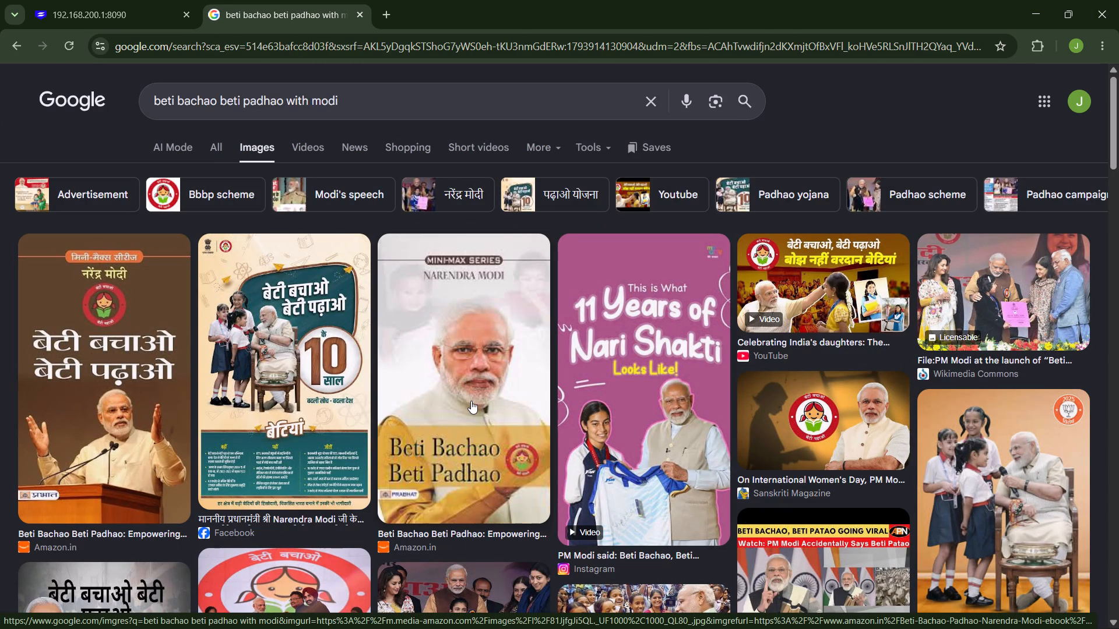
Save the white-background "Beti Bachao Beti Padhao" Mini-Max Series cover image to Downloads as images.jpg.
{"action": "right_click", "coordinate": [502, 356]}
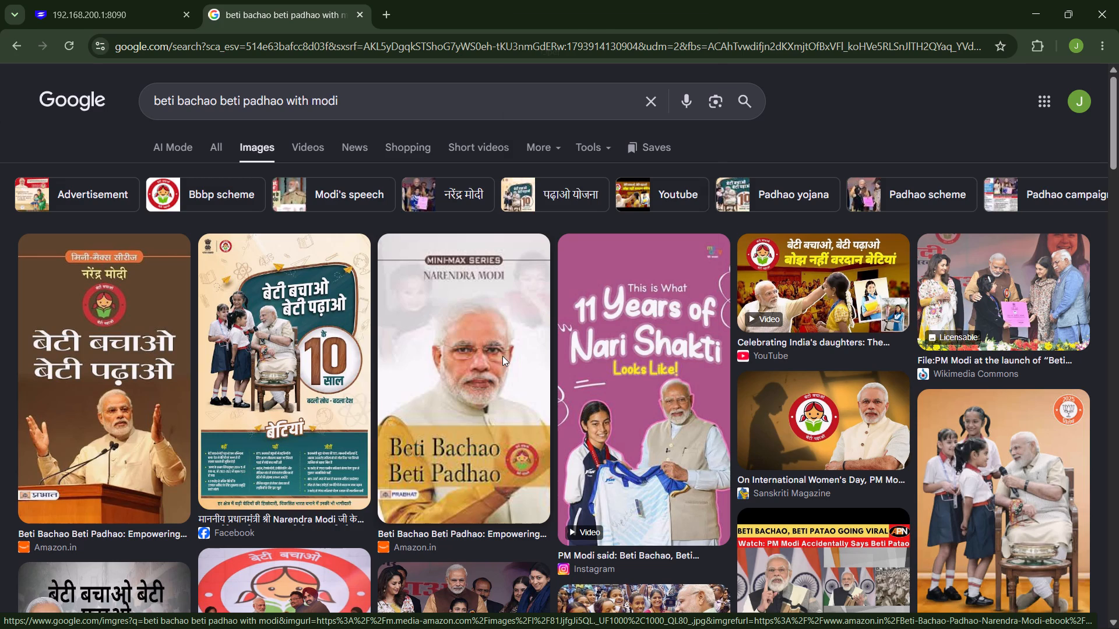
{"action": "left_click", "coordinate": [603, 243]}
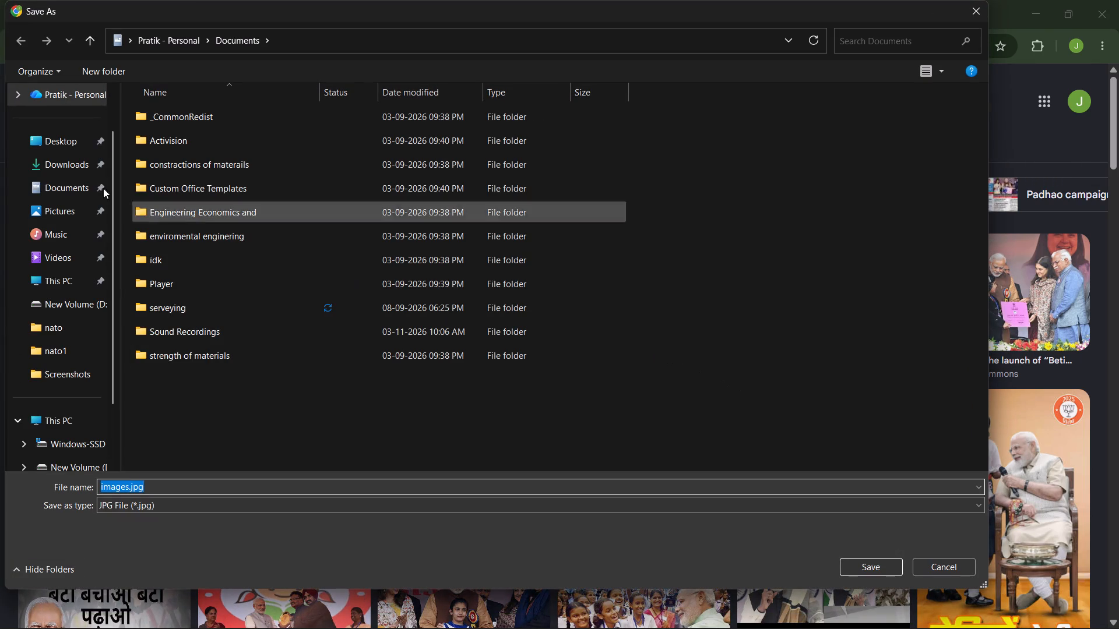
{"action": "left_click", "coordinate": [51, 177]}
{"action": "left_click", "coordinate": [61, 160]}
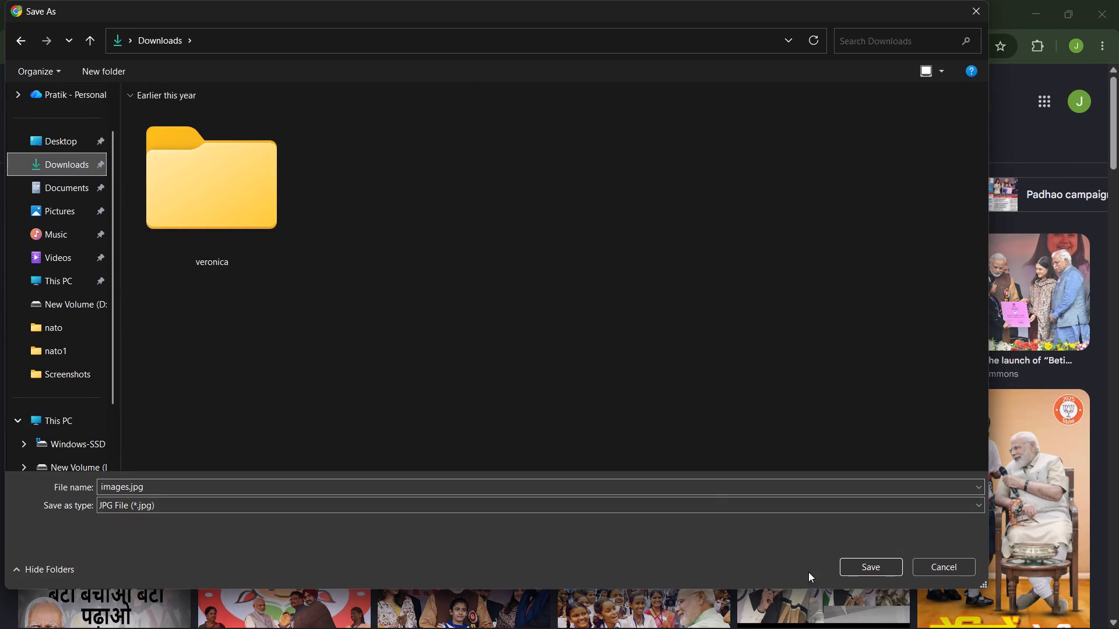
{"action": "left_click", "coordinate": [882, 570]}
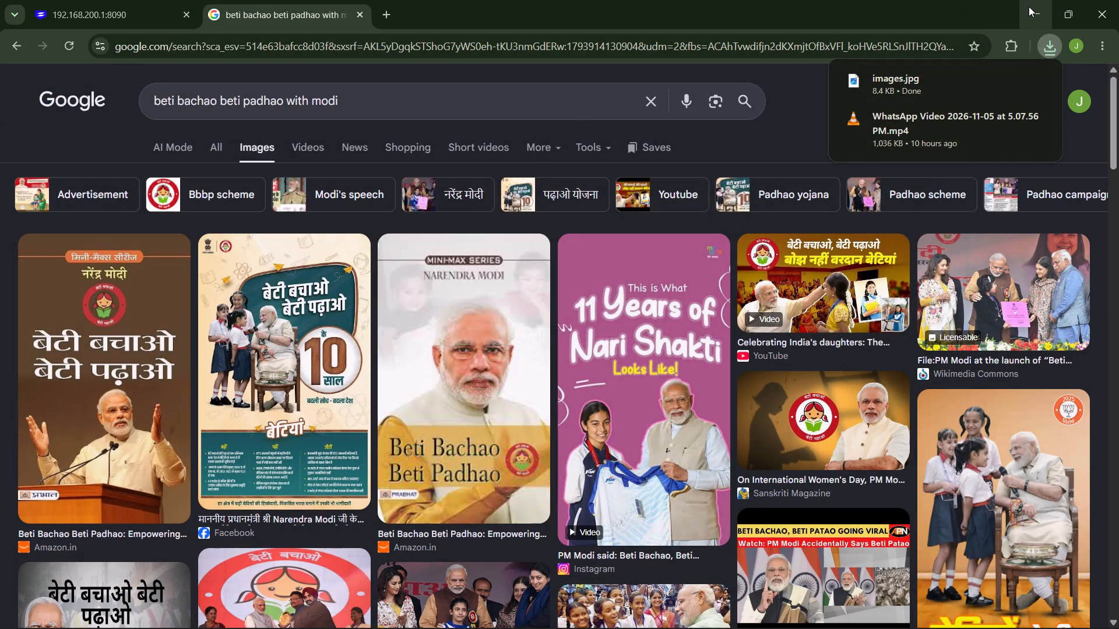
Switch back to PowerPoint and insert images.jpg from Downloads on the "Thank You" slide.
{"action": "left_click", "coordinate": [1029, 6]}
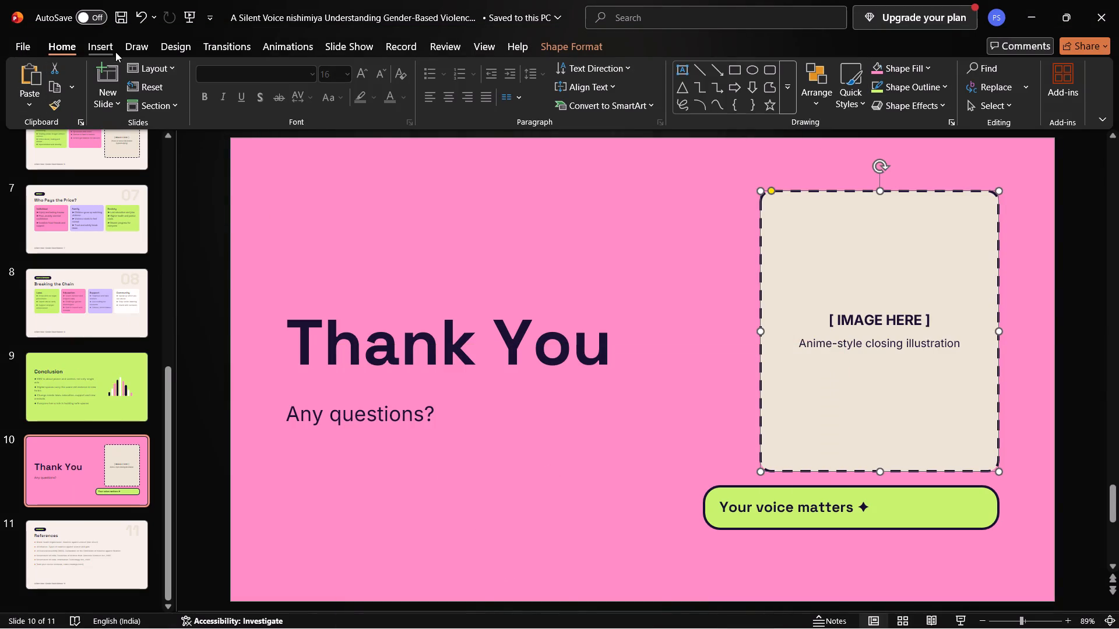
{"action": "left_click", "coordinate": [108, 52]}
{"action": "left_click", "coordinate": [121, 93]}
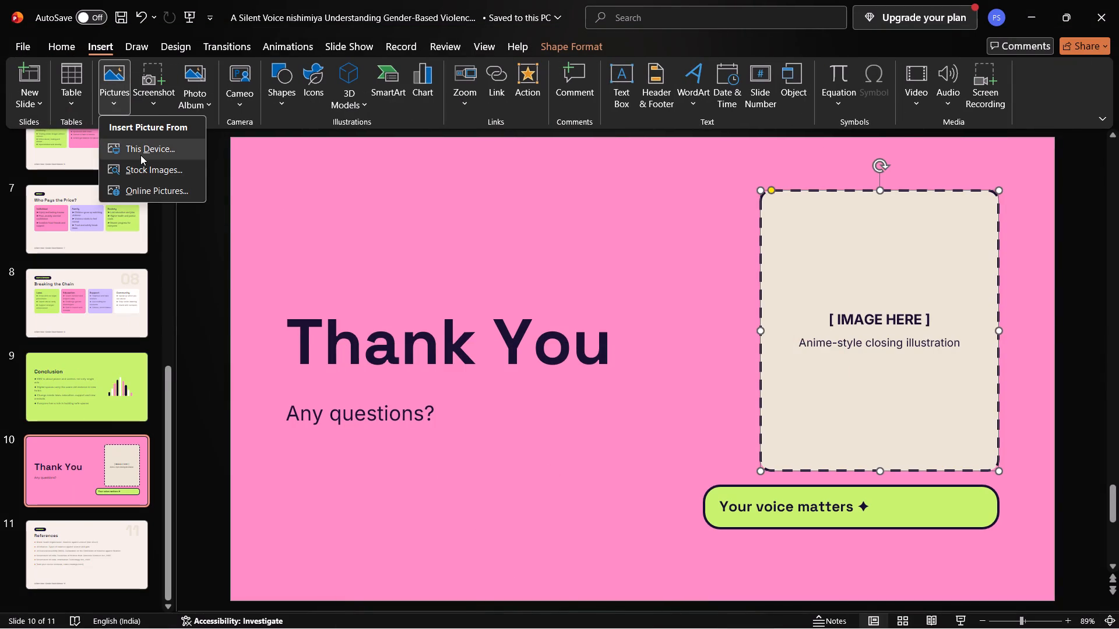
{"action": "left_click", "coordinate": [141, 155]}
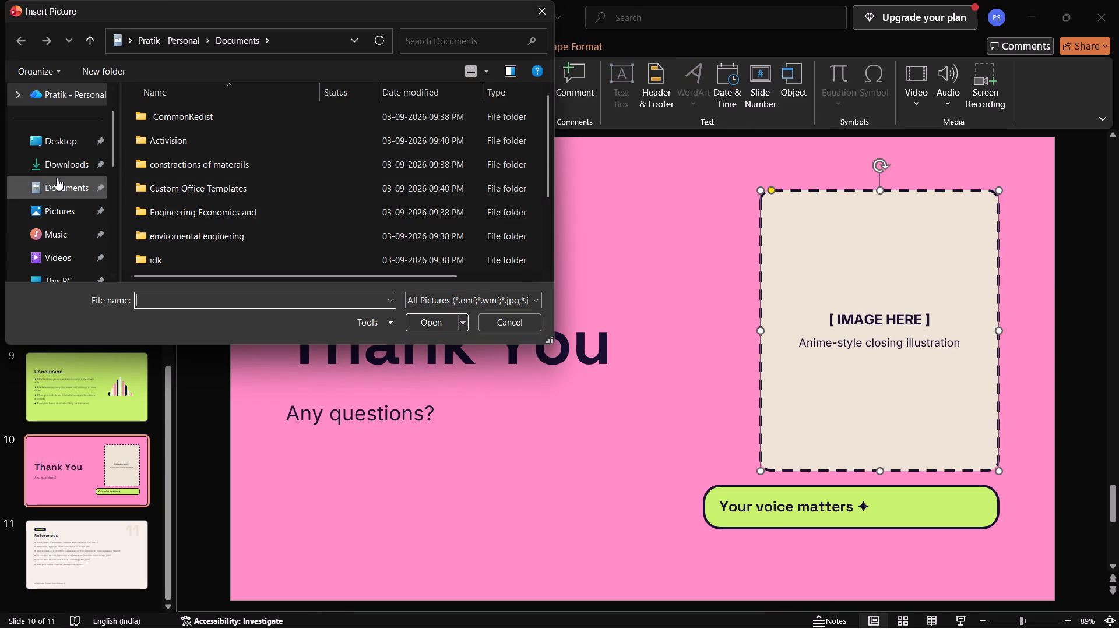
{"action": "left_click", "coordinate": [66, 168]}
{"action": "left_click", "coordinate": [213, 124]}
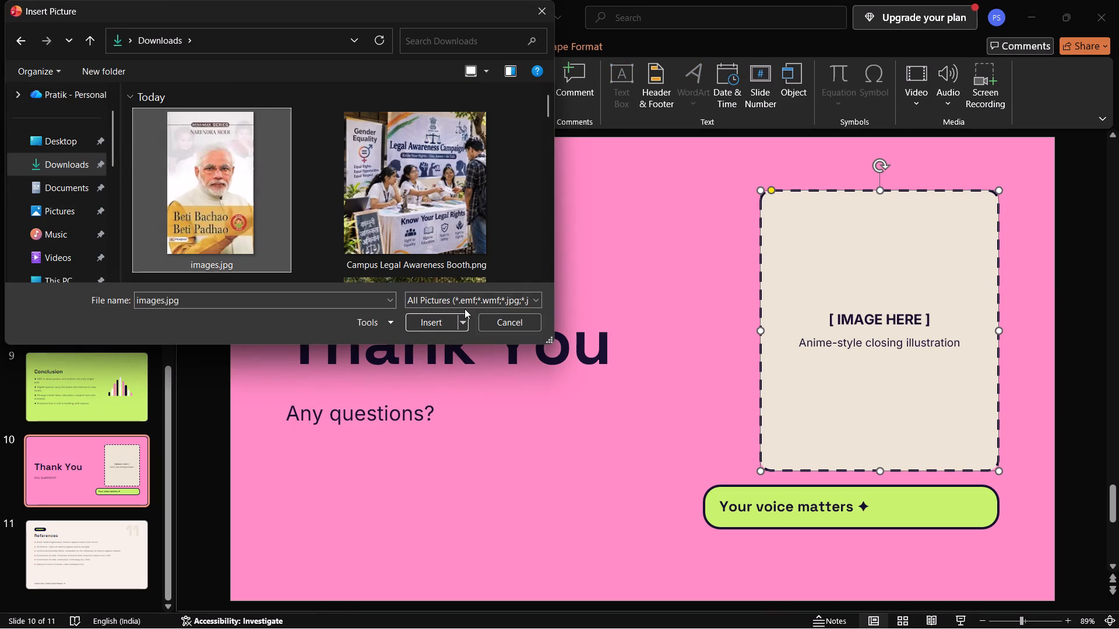
{"action": "left_click", "coordinate": [434, 319]}
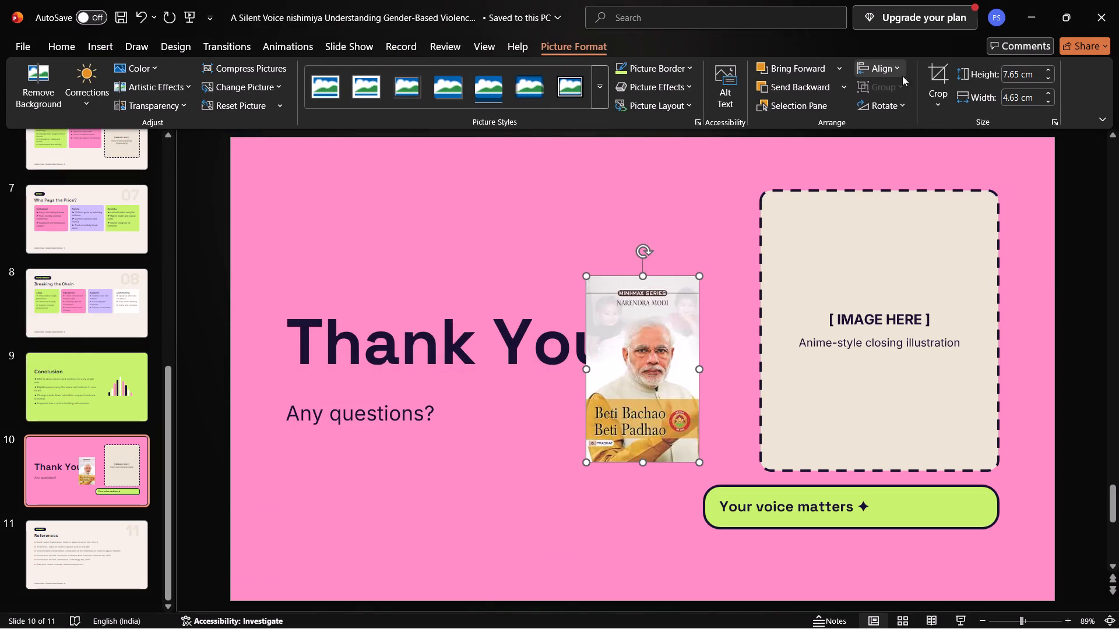
Crop the inserted cover picture at its top and bottom edges to a height of about 5.7 cm.
{"action": "left_click", "coordinate": [945, 107]}
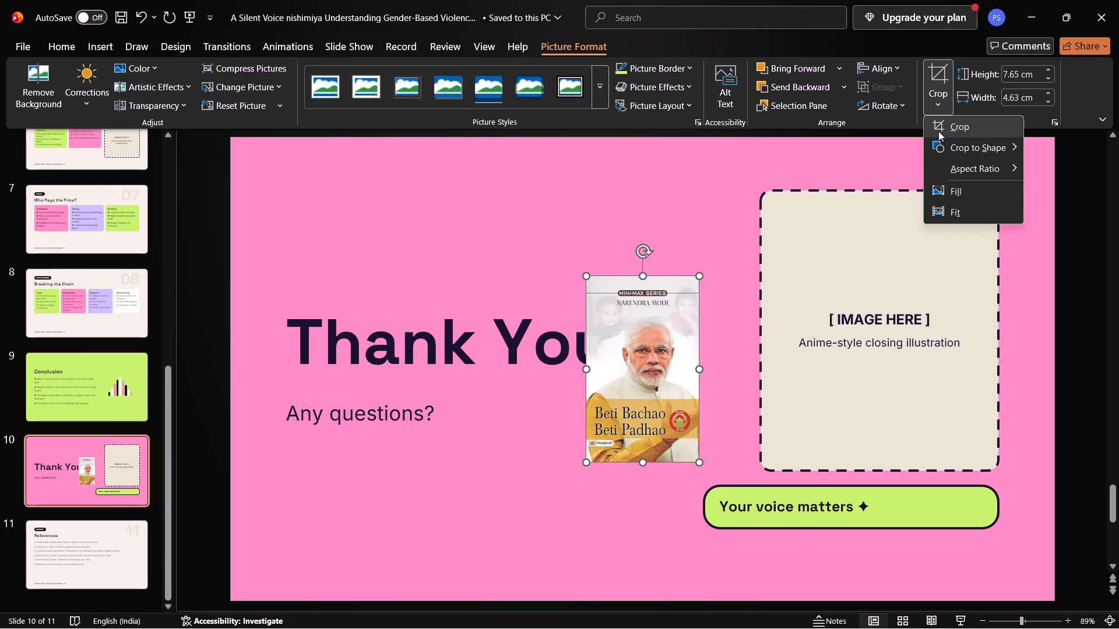
{"action": "left_click", "coordinate": [938, 131]}
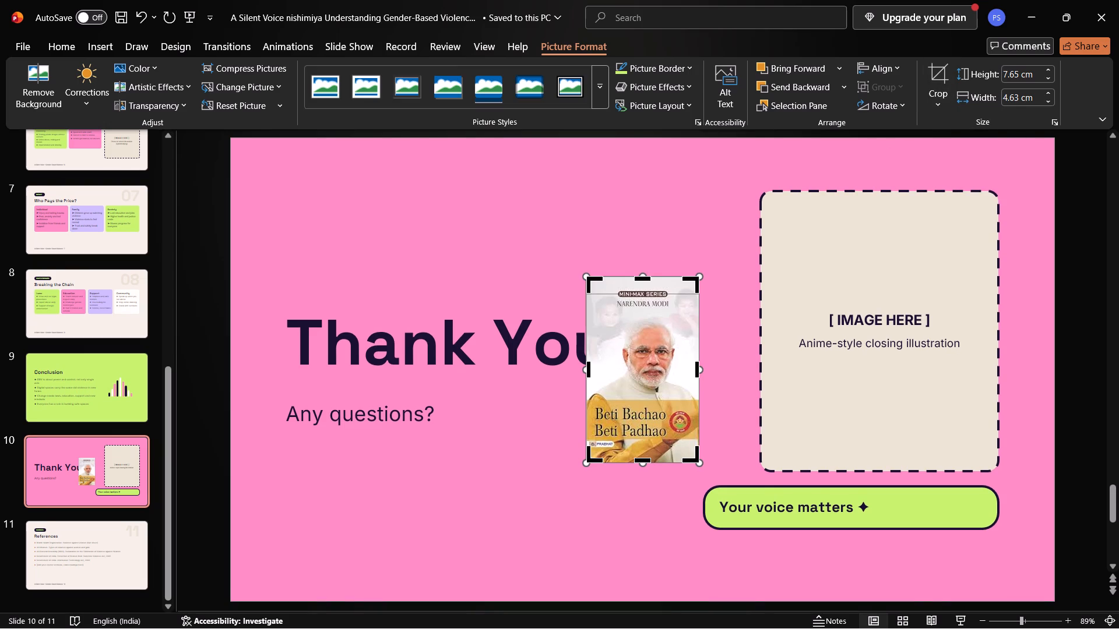
{"action": "left_click_drag", "start_coordinate": [692, 277], "coordinate": [698, 295]}
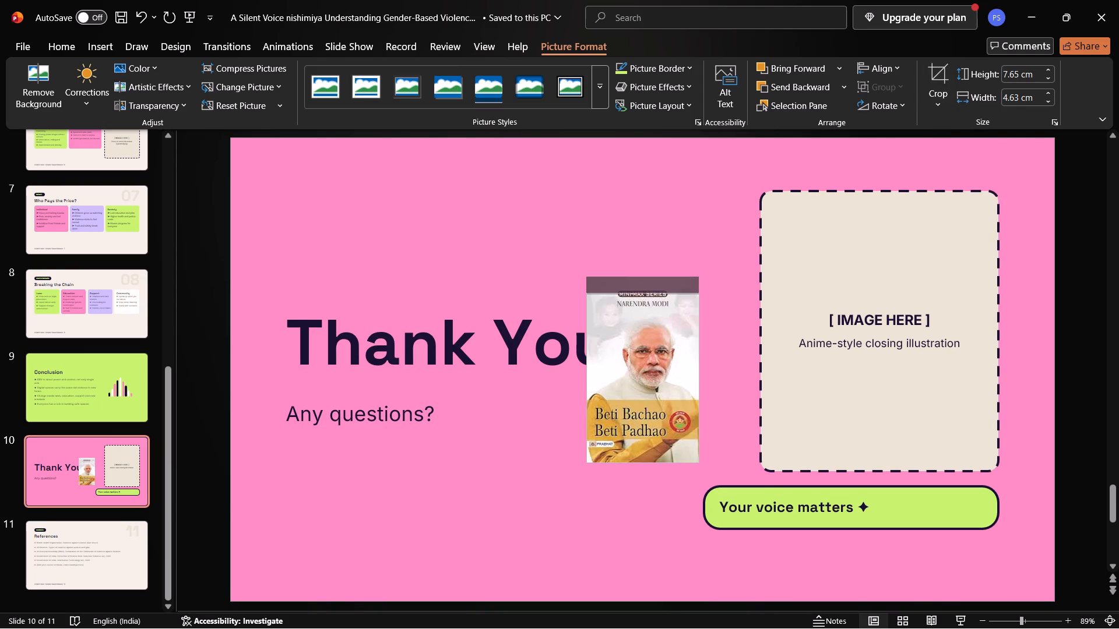
{"action": "left_click_drag", "start_coordinate": [698, 295], "coordinate": [697, 299]}
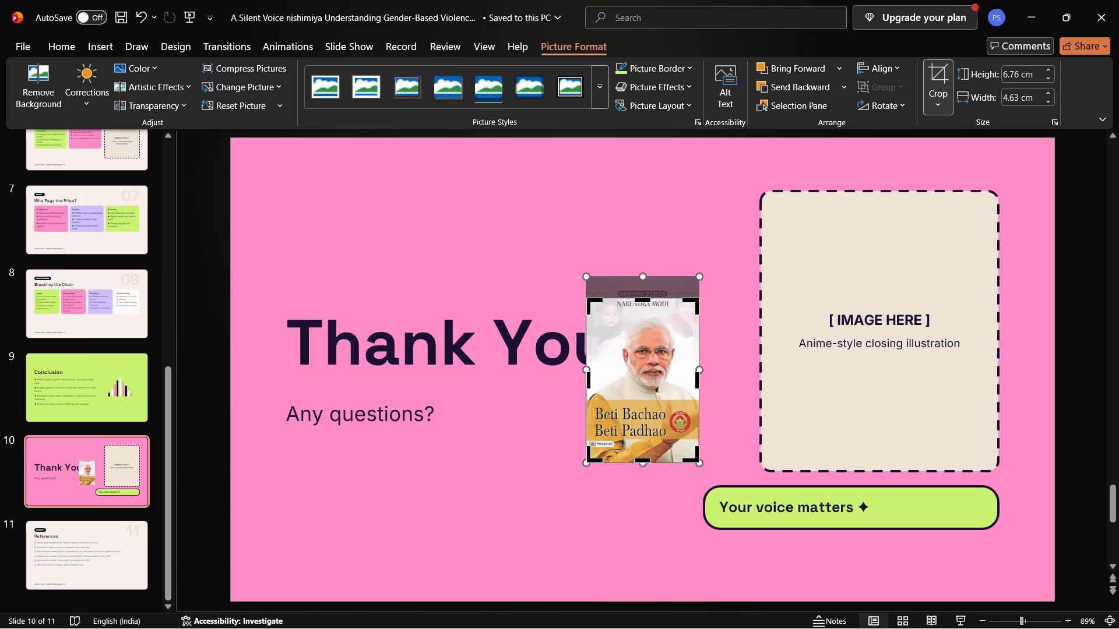
{"action": "left_click_drag", "start_coordinate": [648, 461], "coordinate": [648, 452]}
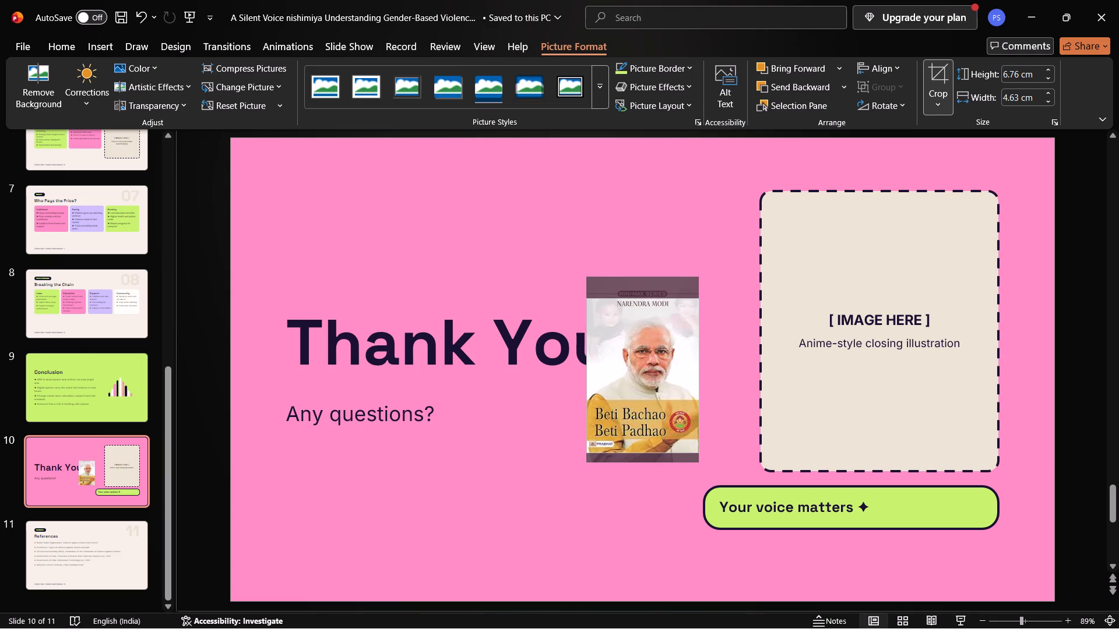
{"action": "left_click_drag", "start_coordinate": [648, 452], "coordinate": [648, 437]}
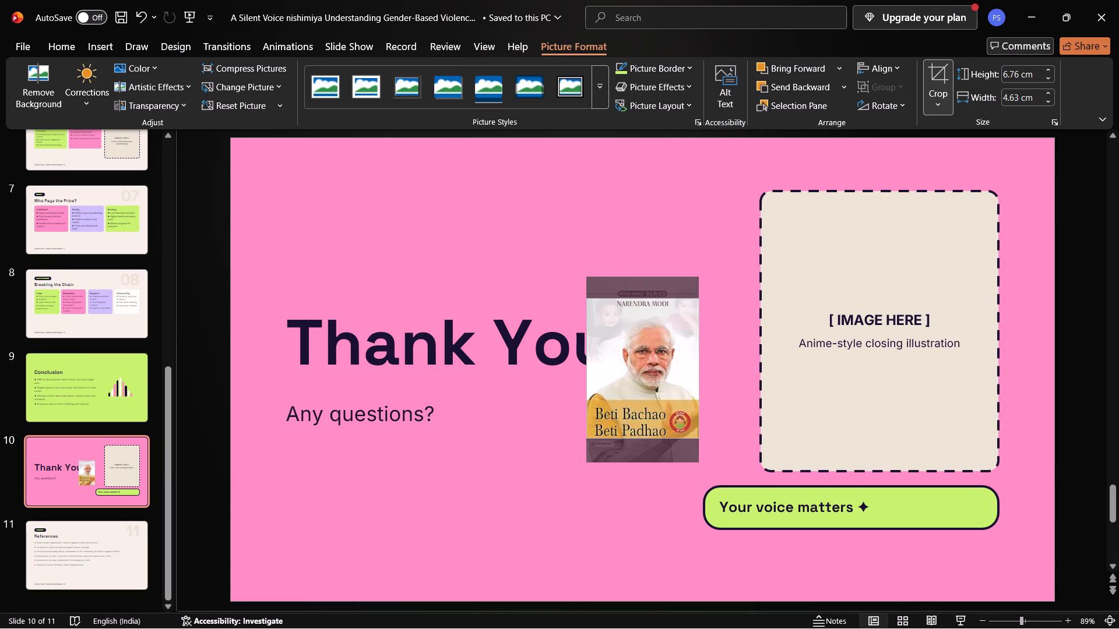
{"action": "left_click_drag", "start_coordinate": [648, 437], "coordinate": [648, 437]}
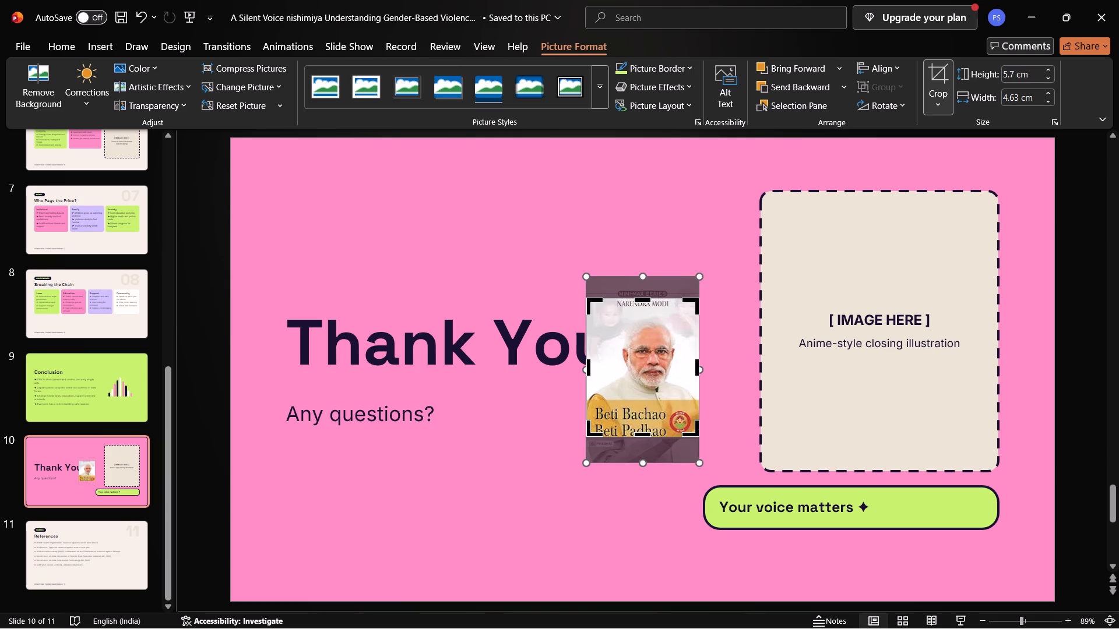
{"action": "left_click", "coordinate": [629, 327]}
{"action": "left_click", "coordinate": [677, 209]}
{"action": "left_click", "coordinate": [641, 338]}
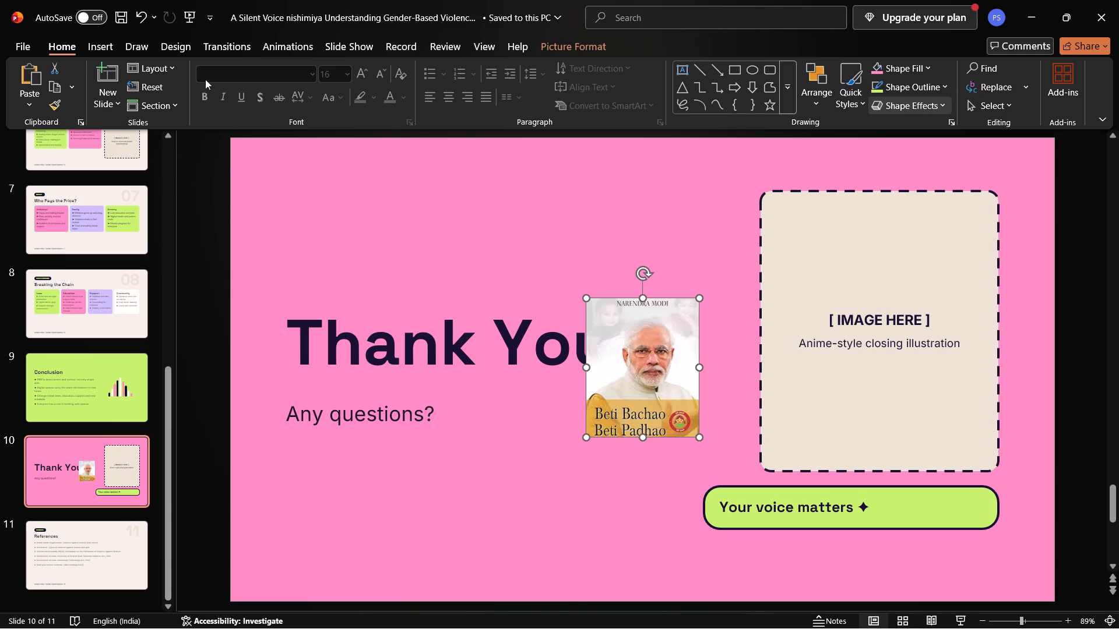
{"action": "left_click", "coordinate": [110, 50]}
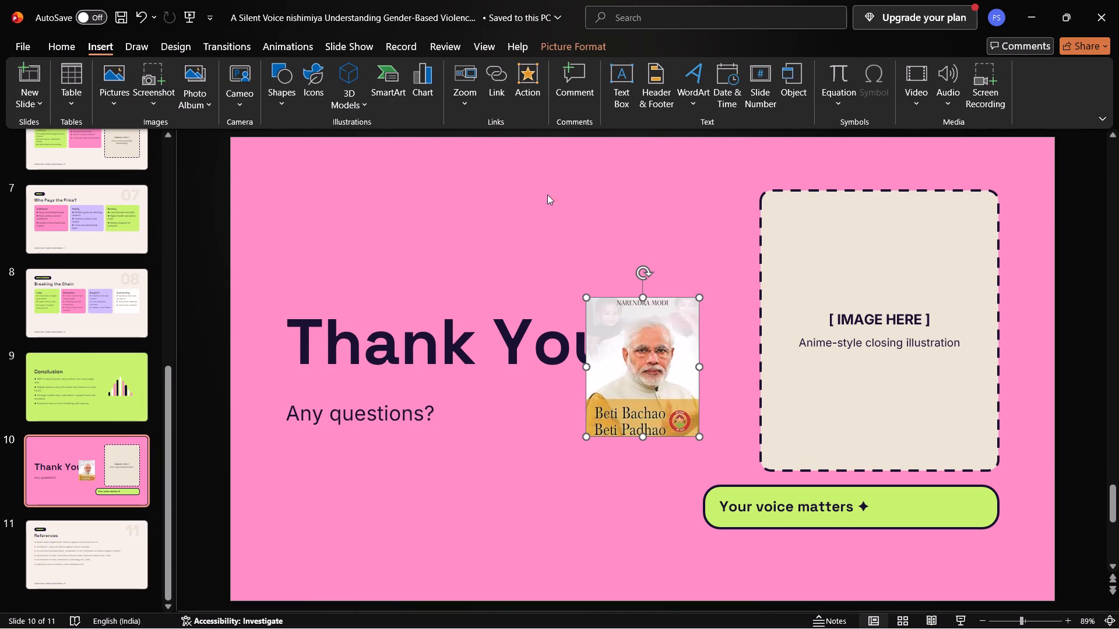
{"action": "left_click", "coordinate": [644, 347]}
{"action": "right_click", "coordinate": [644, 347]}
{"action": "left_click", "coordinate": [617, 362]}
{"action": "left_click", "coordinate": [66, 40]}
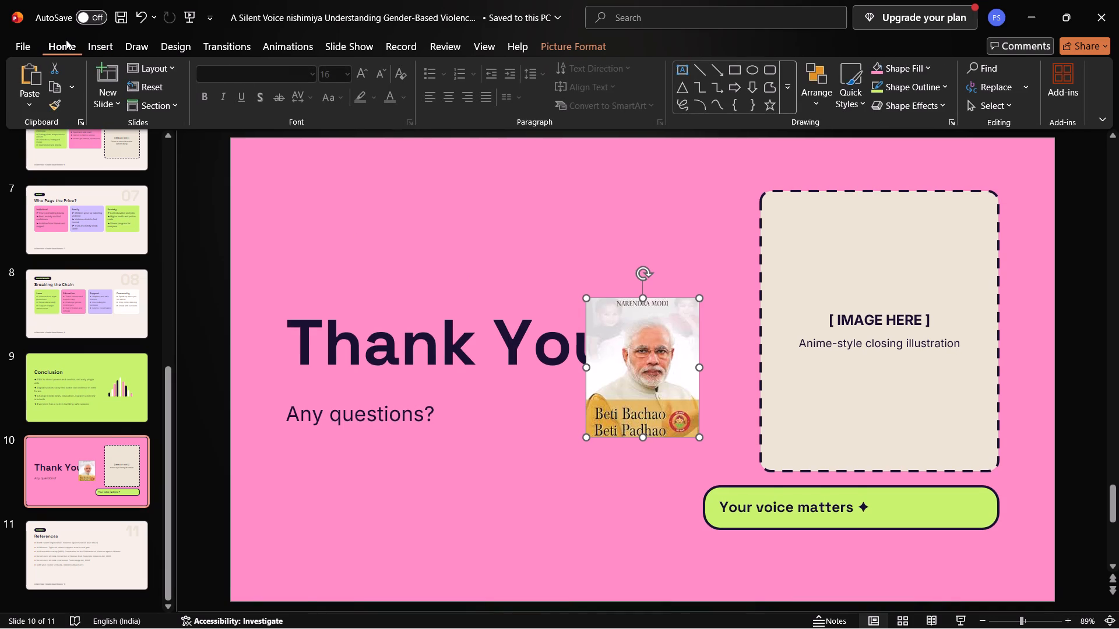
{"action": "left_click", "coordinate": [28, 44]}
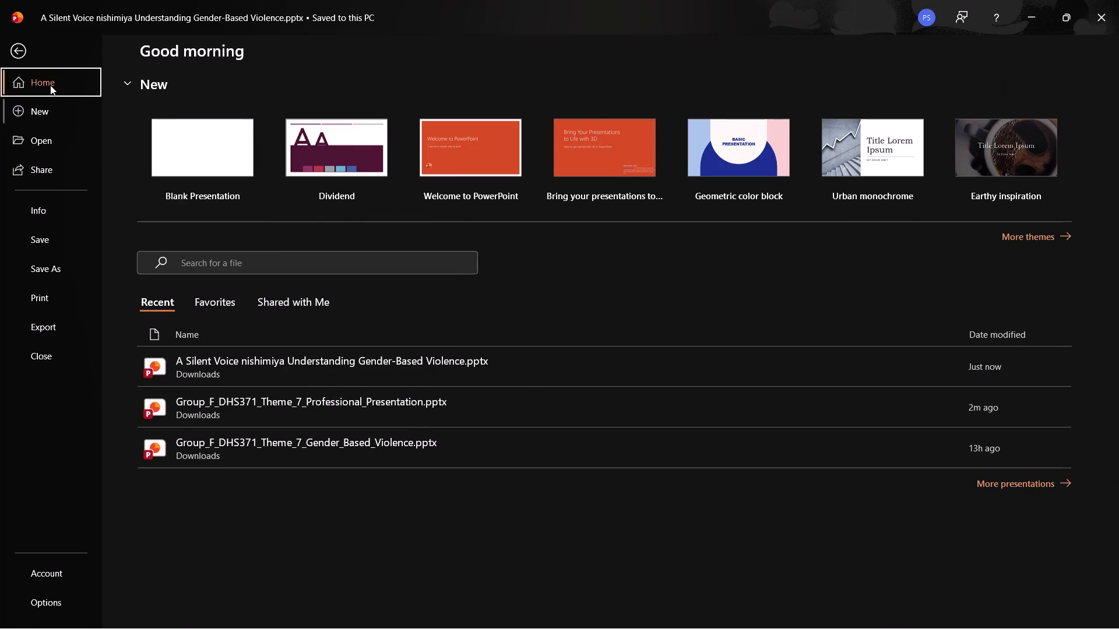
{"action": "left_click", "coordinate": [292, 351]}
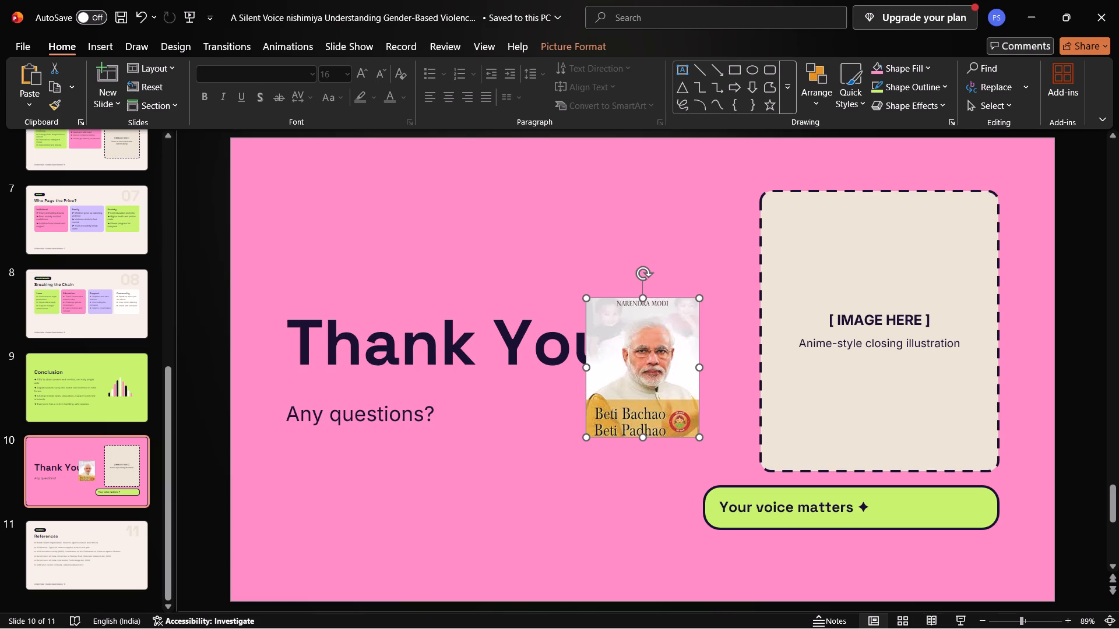
Move the cropped cover picture onto the dashed "[ IMAGE HERE ]" placeholder frame.
{"action": "left_click_drag", "start_coordinate": [653, 356], "coordinate": [903, 278]}
{"action": "right_click", "coordinate": [900, 299]}
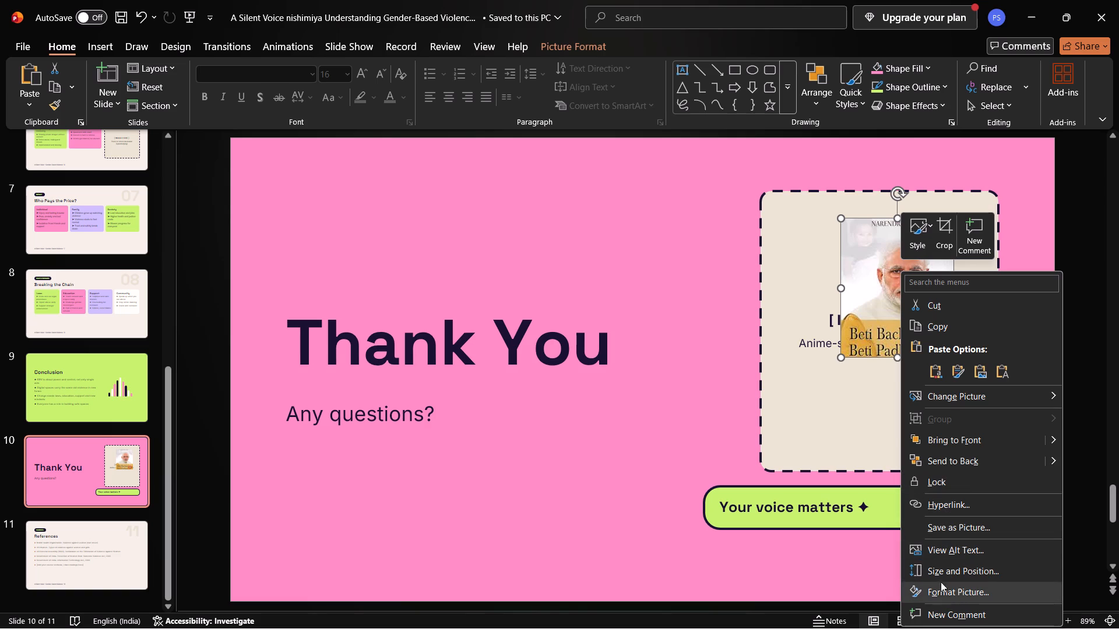
Crop the cover picture to a rounded rectangle shape.
{"action": "left_click", "coordinate": [565, 52]}
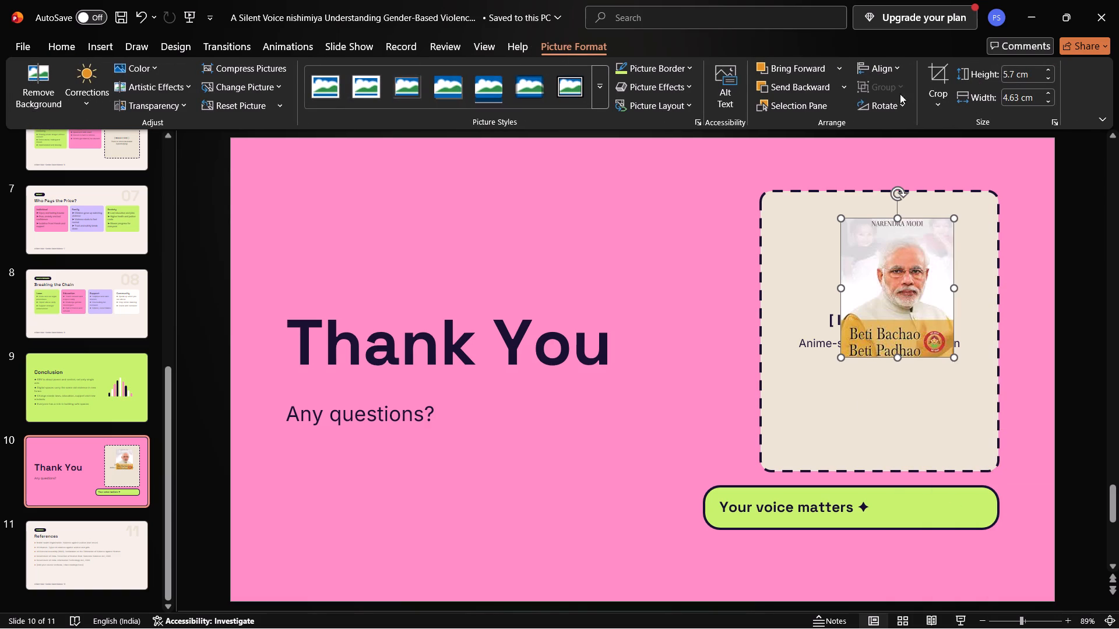
{"action": "left_click", "coordinate": [941, 108]}
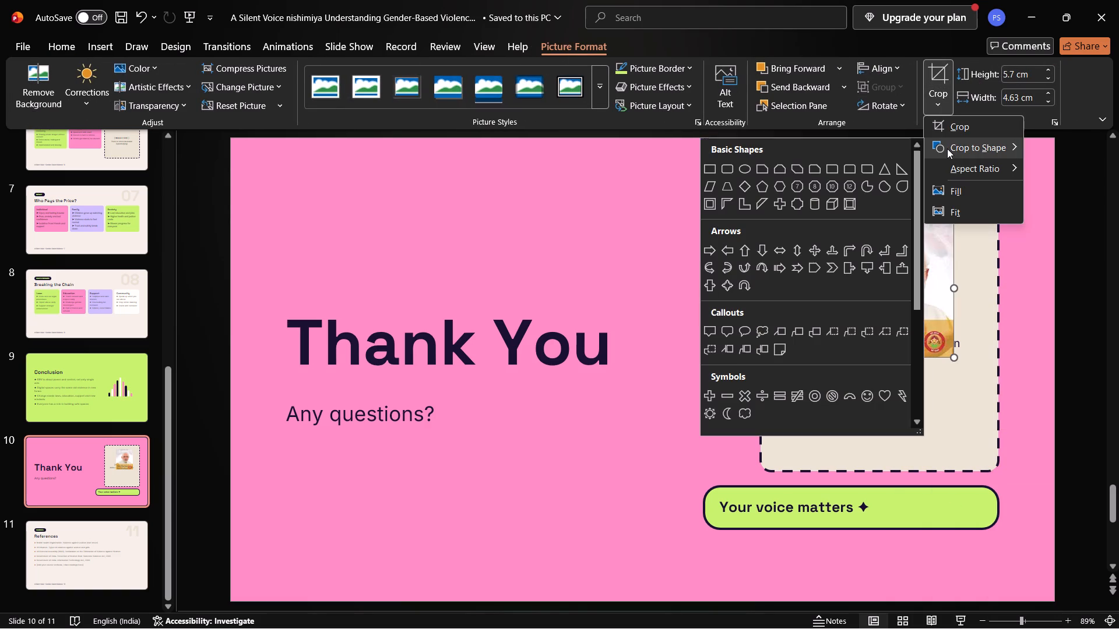
{"action": "left_click", "coordinate": [728, 175]}
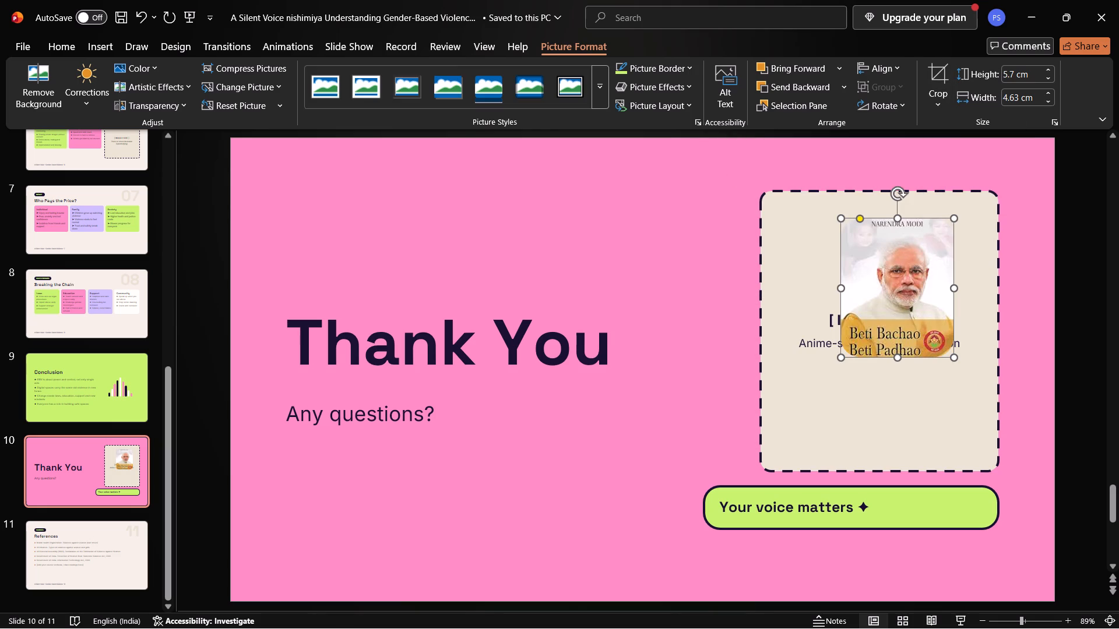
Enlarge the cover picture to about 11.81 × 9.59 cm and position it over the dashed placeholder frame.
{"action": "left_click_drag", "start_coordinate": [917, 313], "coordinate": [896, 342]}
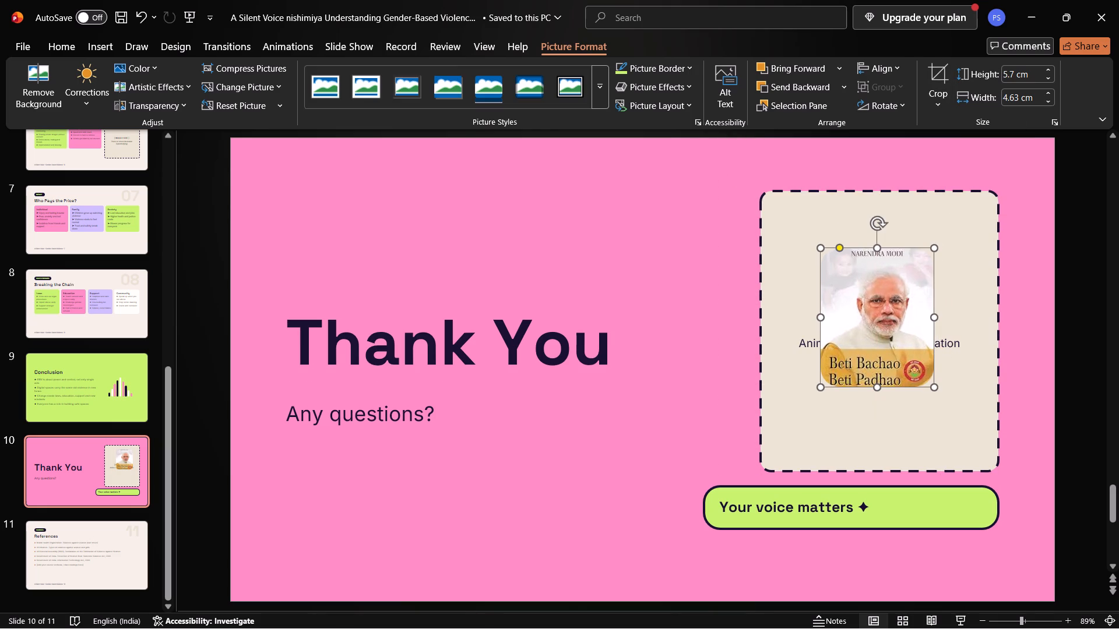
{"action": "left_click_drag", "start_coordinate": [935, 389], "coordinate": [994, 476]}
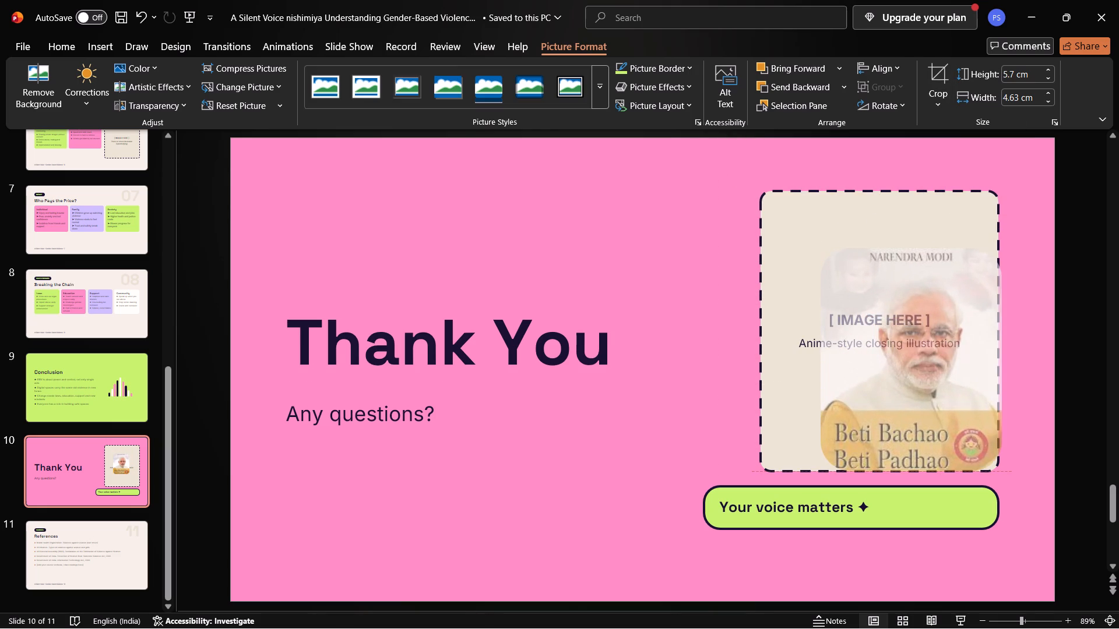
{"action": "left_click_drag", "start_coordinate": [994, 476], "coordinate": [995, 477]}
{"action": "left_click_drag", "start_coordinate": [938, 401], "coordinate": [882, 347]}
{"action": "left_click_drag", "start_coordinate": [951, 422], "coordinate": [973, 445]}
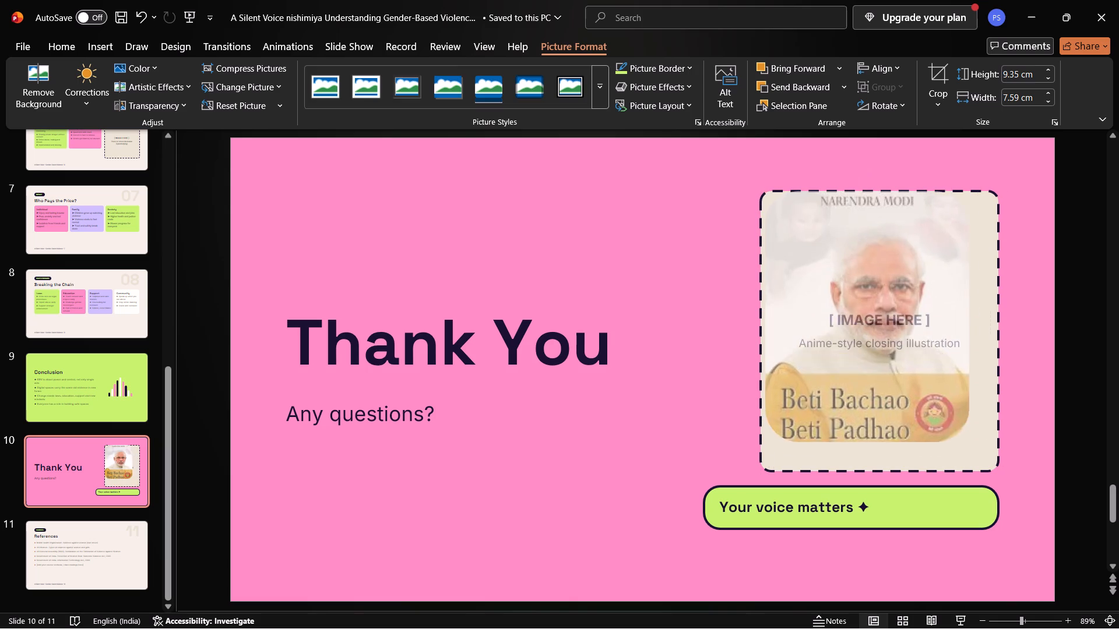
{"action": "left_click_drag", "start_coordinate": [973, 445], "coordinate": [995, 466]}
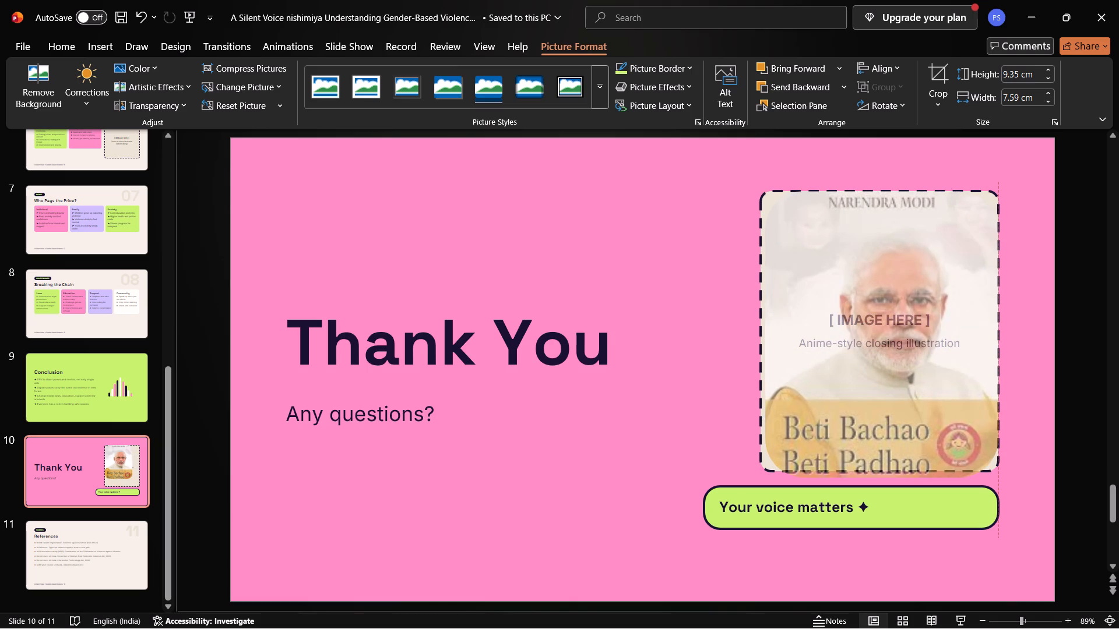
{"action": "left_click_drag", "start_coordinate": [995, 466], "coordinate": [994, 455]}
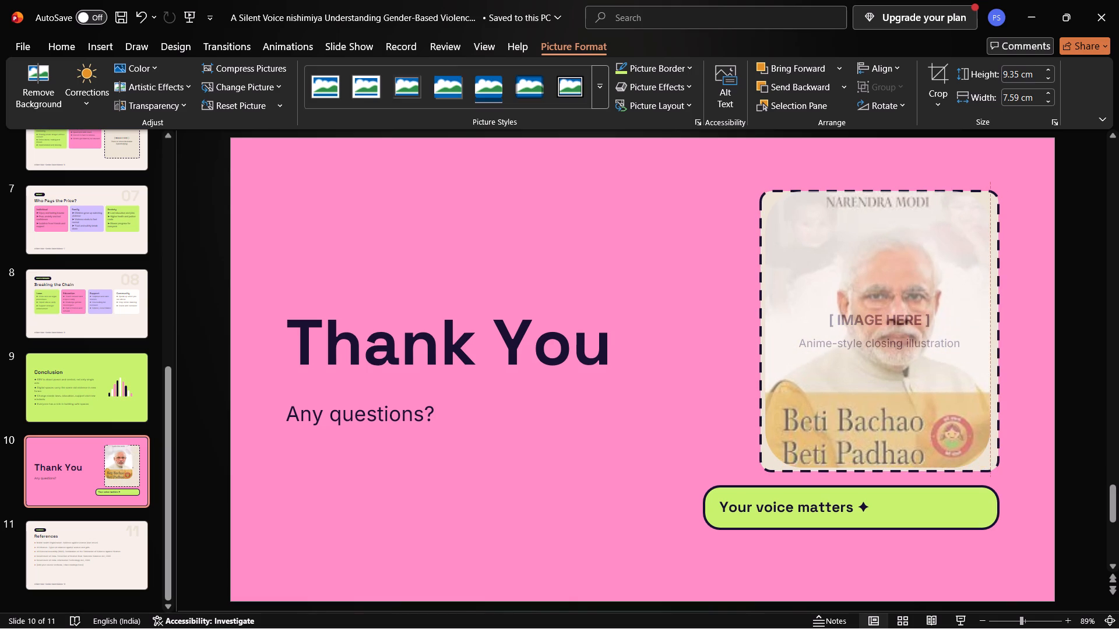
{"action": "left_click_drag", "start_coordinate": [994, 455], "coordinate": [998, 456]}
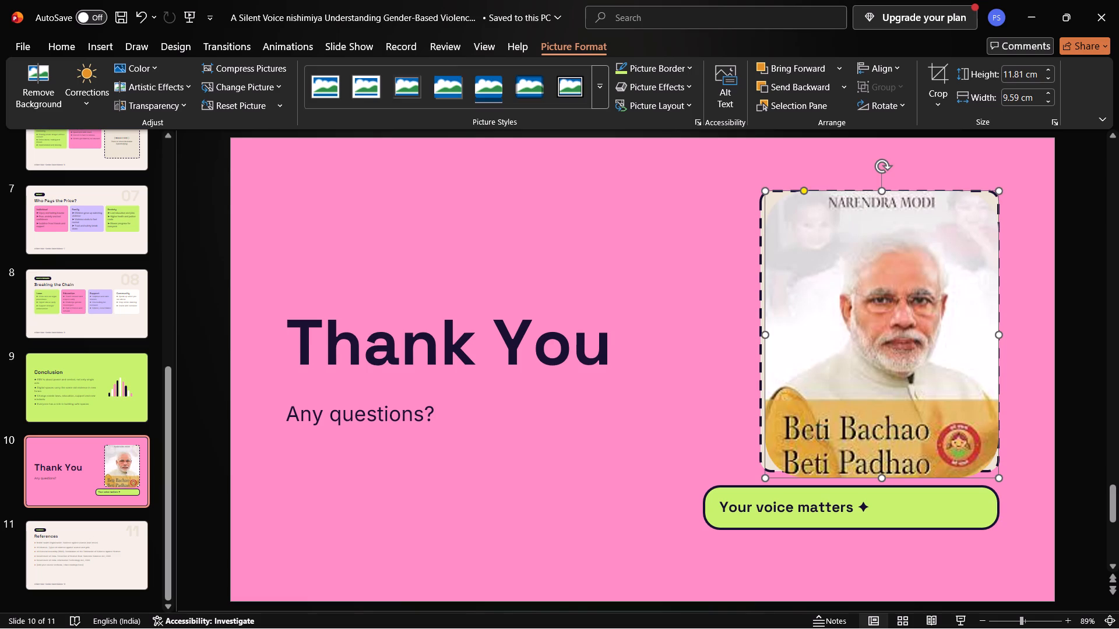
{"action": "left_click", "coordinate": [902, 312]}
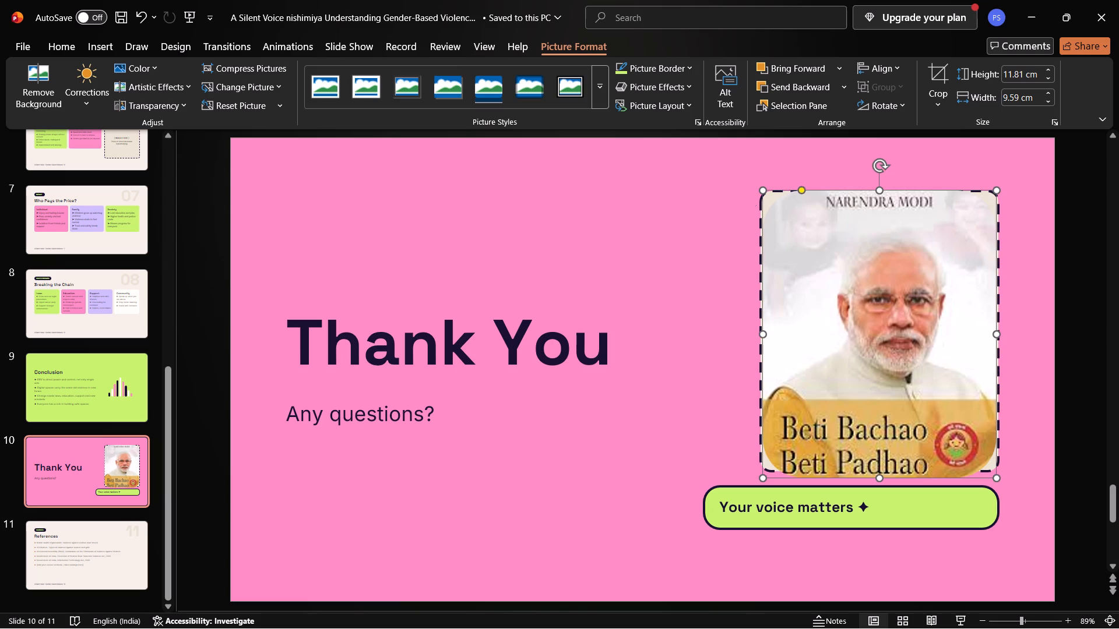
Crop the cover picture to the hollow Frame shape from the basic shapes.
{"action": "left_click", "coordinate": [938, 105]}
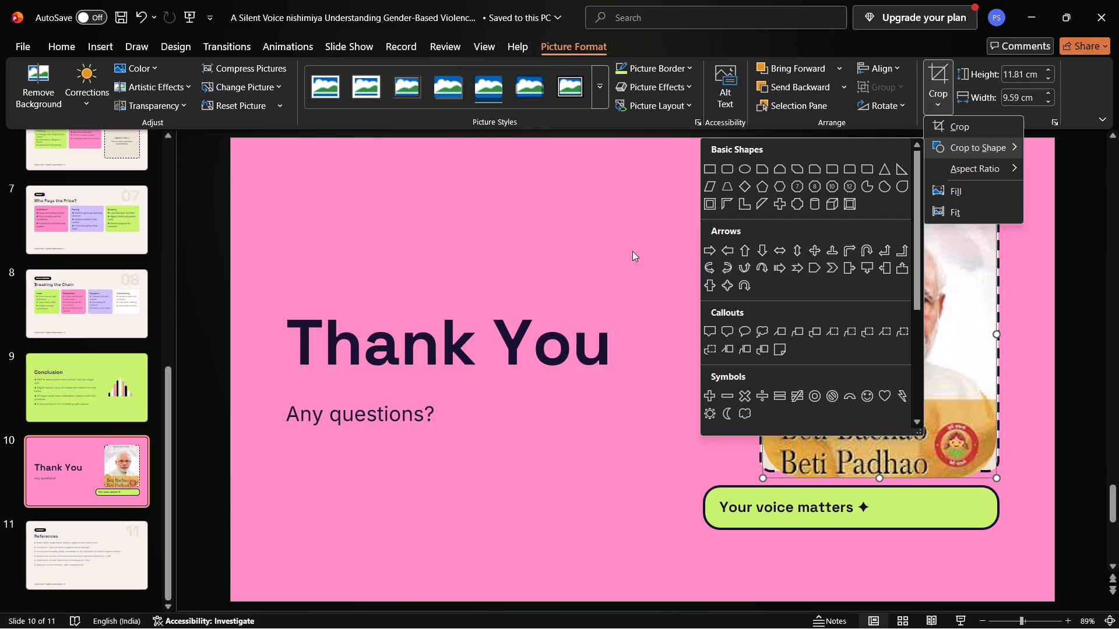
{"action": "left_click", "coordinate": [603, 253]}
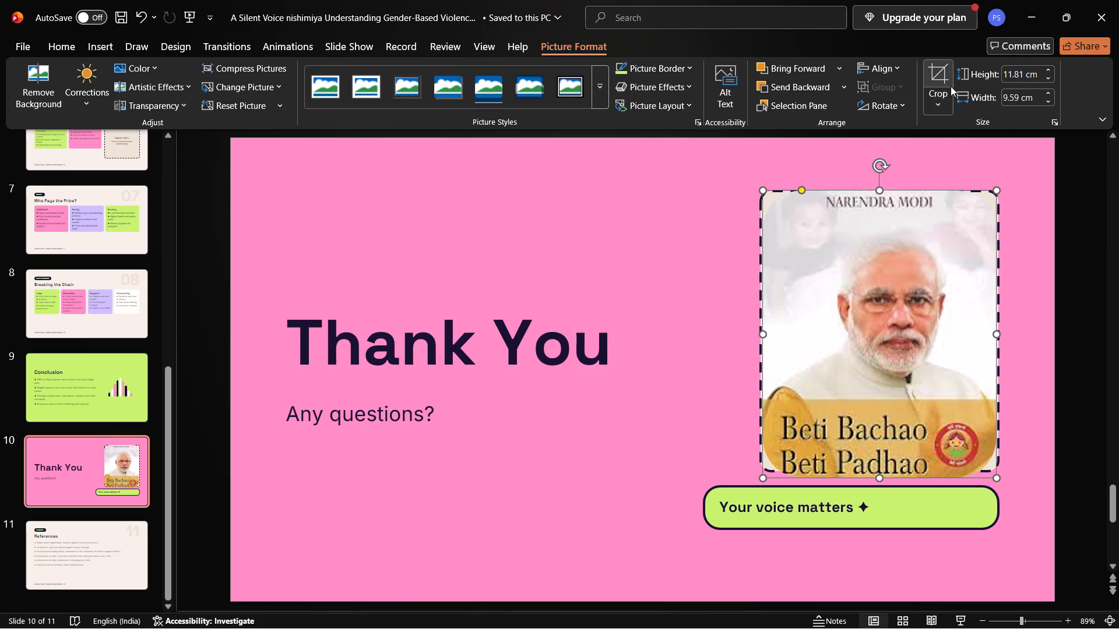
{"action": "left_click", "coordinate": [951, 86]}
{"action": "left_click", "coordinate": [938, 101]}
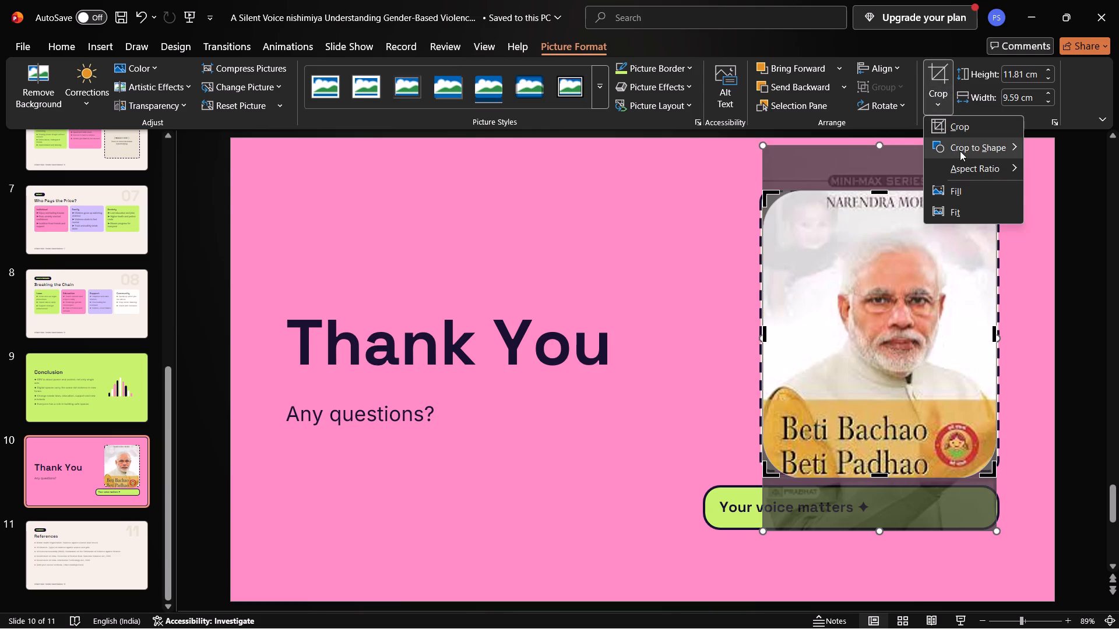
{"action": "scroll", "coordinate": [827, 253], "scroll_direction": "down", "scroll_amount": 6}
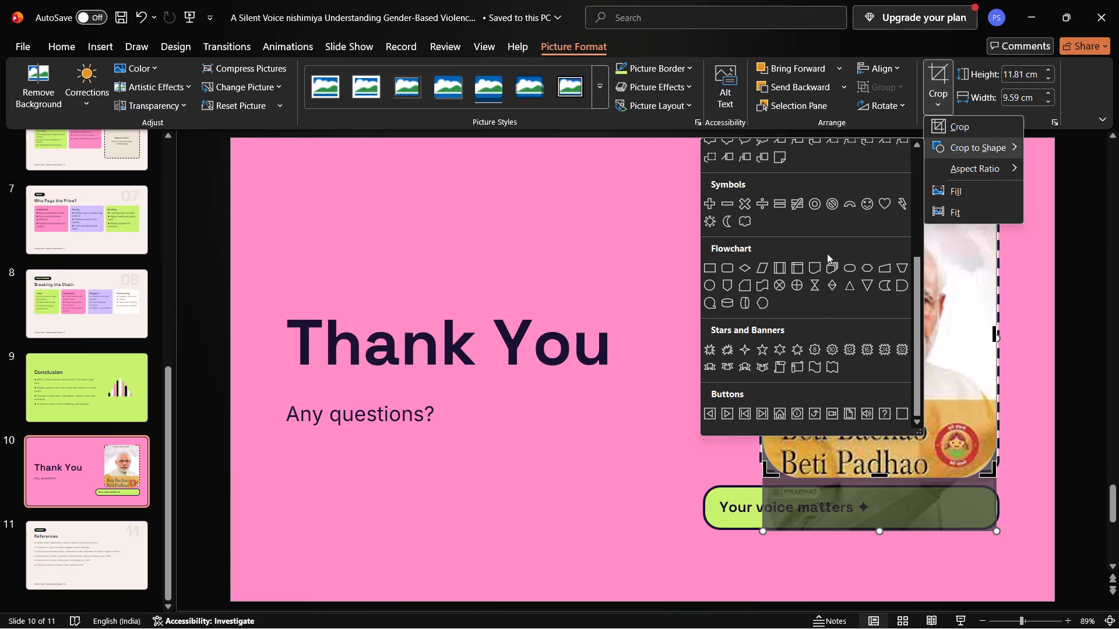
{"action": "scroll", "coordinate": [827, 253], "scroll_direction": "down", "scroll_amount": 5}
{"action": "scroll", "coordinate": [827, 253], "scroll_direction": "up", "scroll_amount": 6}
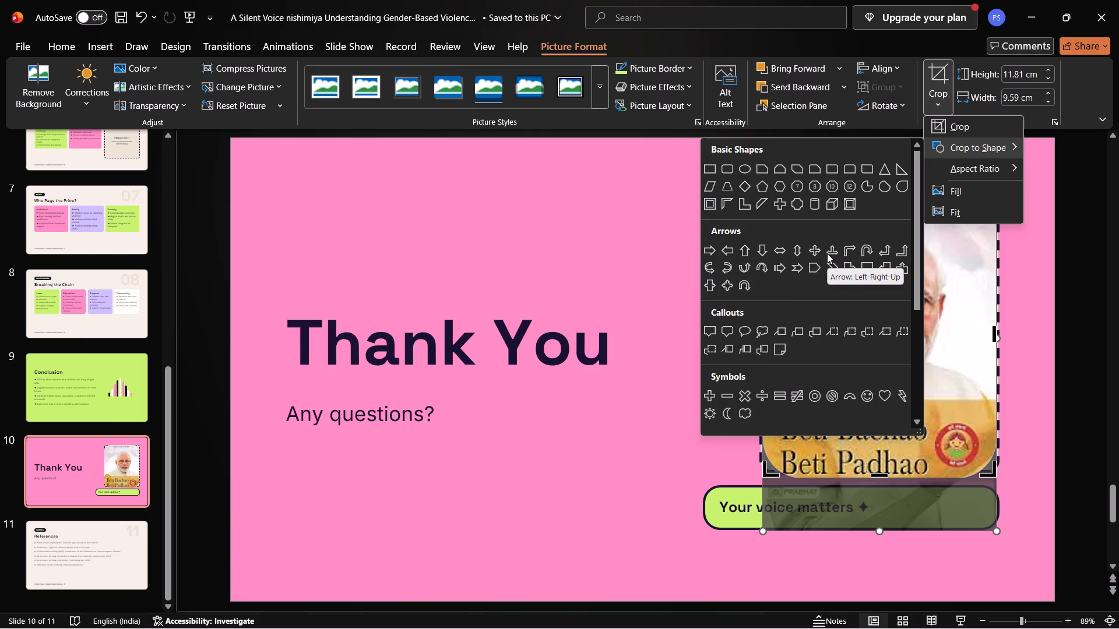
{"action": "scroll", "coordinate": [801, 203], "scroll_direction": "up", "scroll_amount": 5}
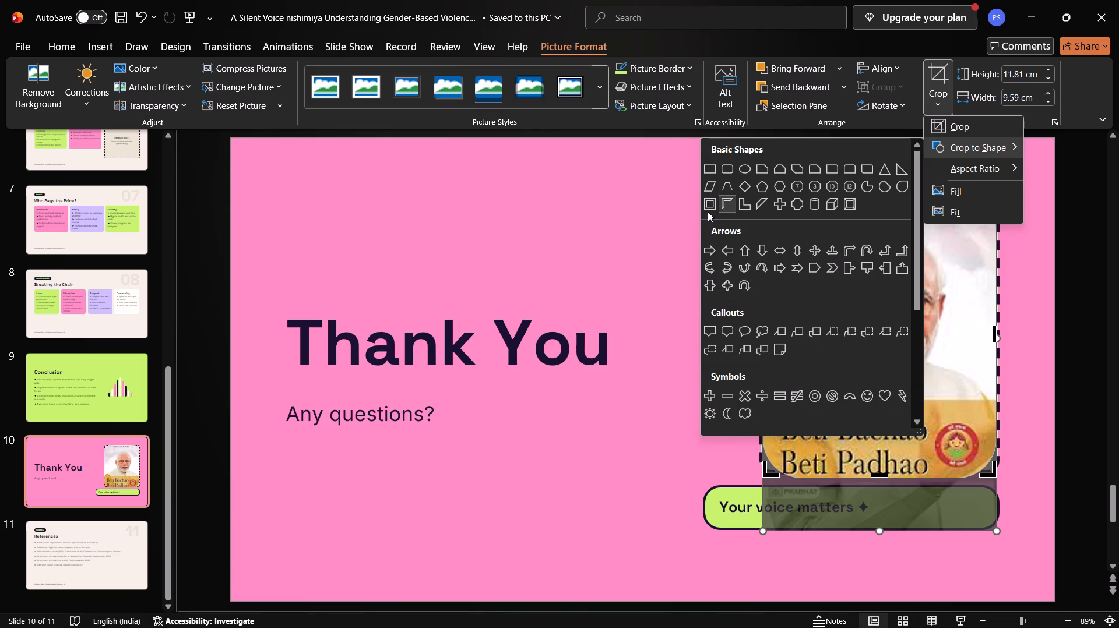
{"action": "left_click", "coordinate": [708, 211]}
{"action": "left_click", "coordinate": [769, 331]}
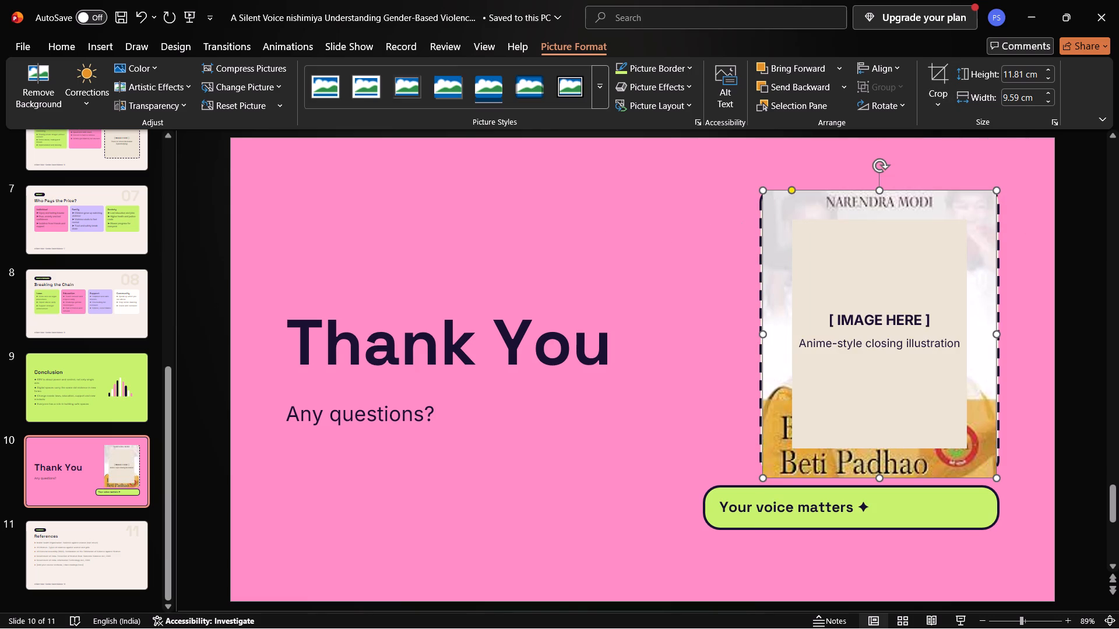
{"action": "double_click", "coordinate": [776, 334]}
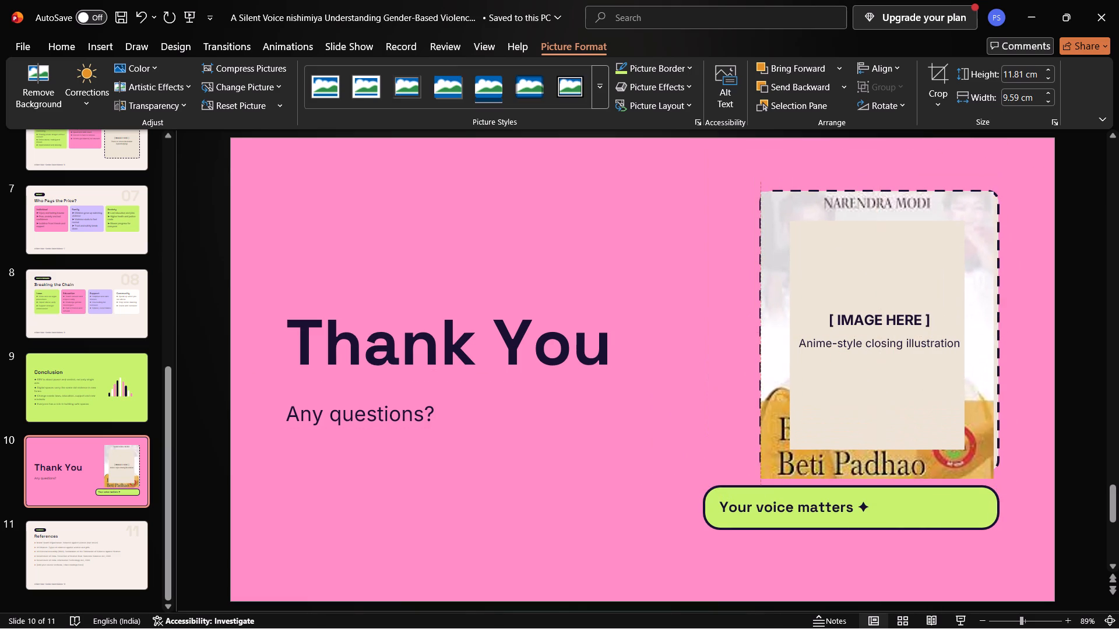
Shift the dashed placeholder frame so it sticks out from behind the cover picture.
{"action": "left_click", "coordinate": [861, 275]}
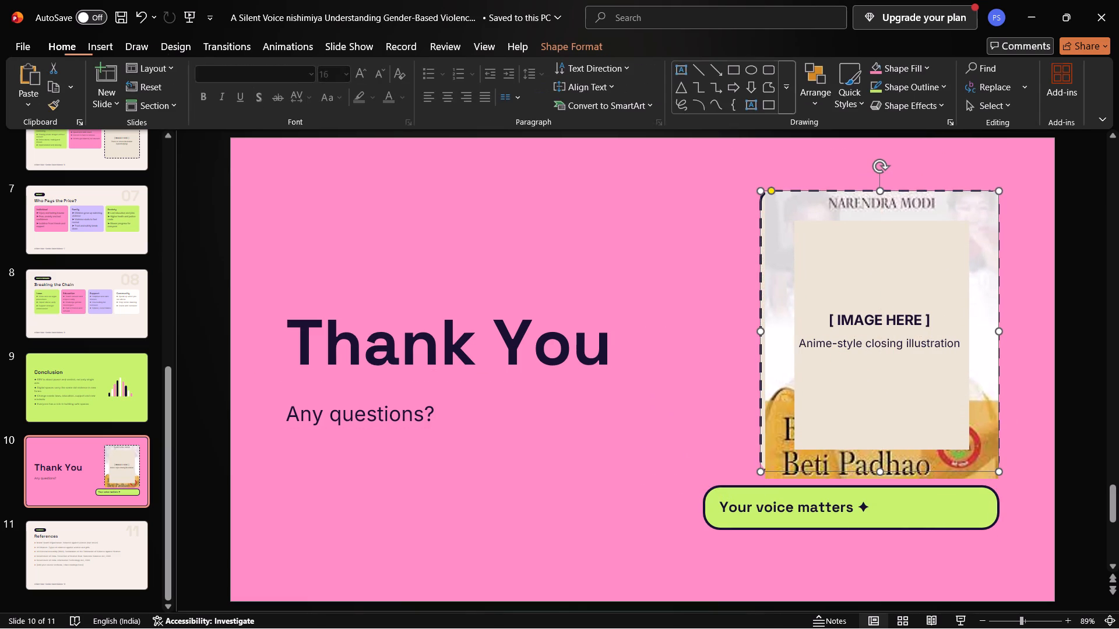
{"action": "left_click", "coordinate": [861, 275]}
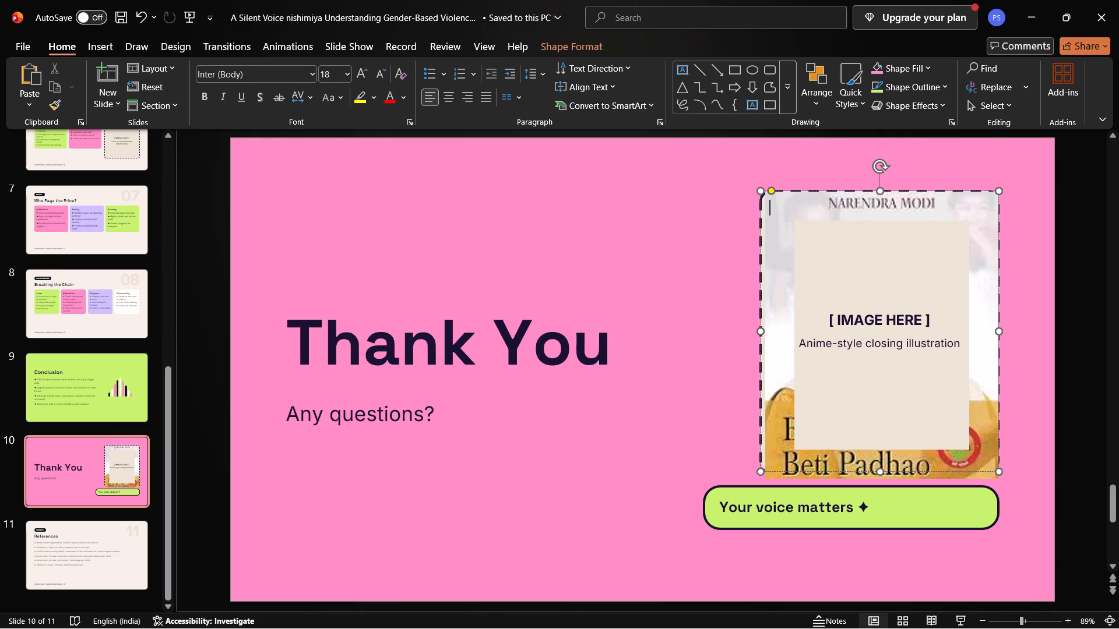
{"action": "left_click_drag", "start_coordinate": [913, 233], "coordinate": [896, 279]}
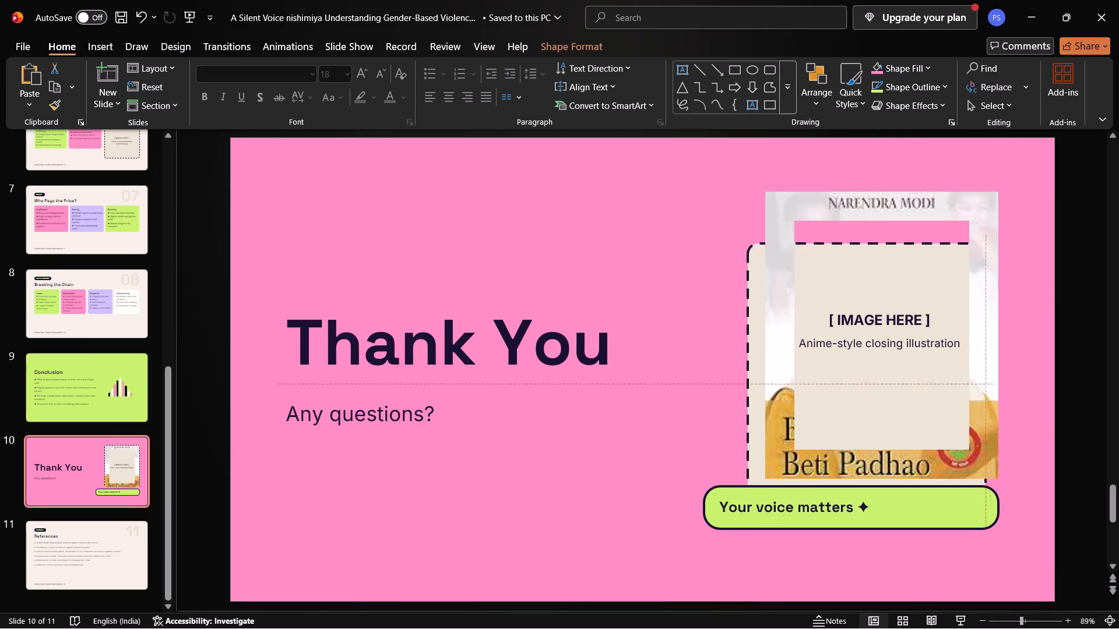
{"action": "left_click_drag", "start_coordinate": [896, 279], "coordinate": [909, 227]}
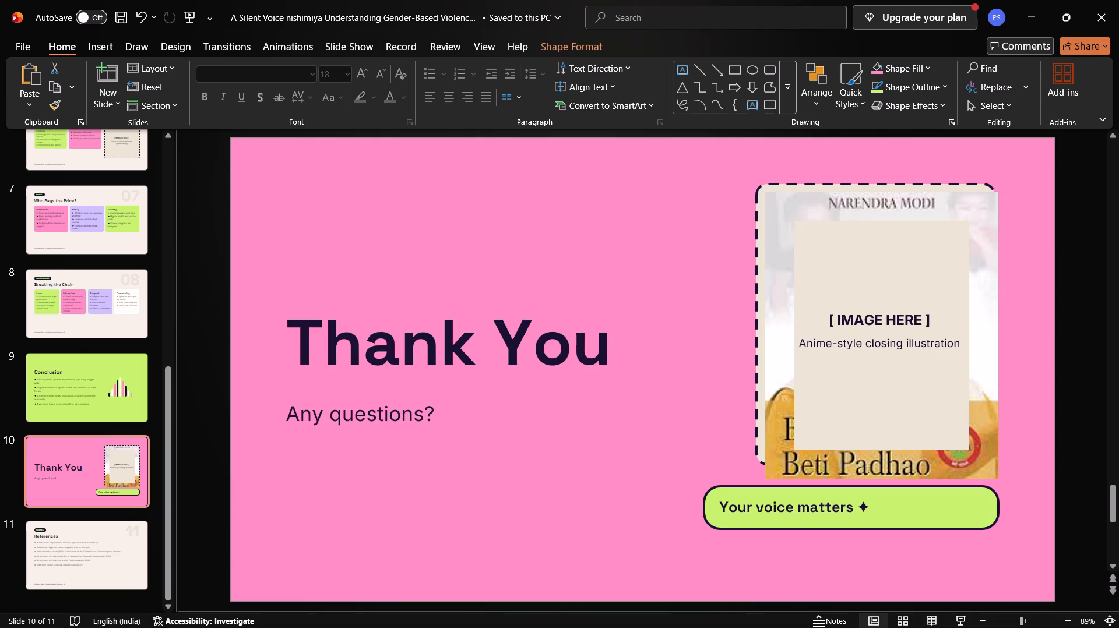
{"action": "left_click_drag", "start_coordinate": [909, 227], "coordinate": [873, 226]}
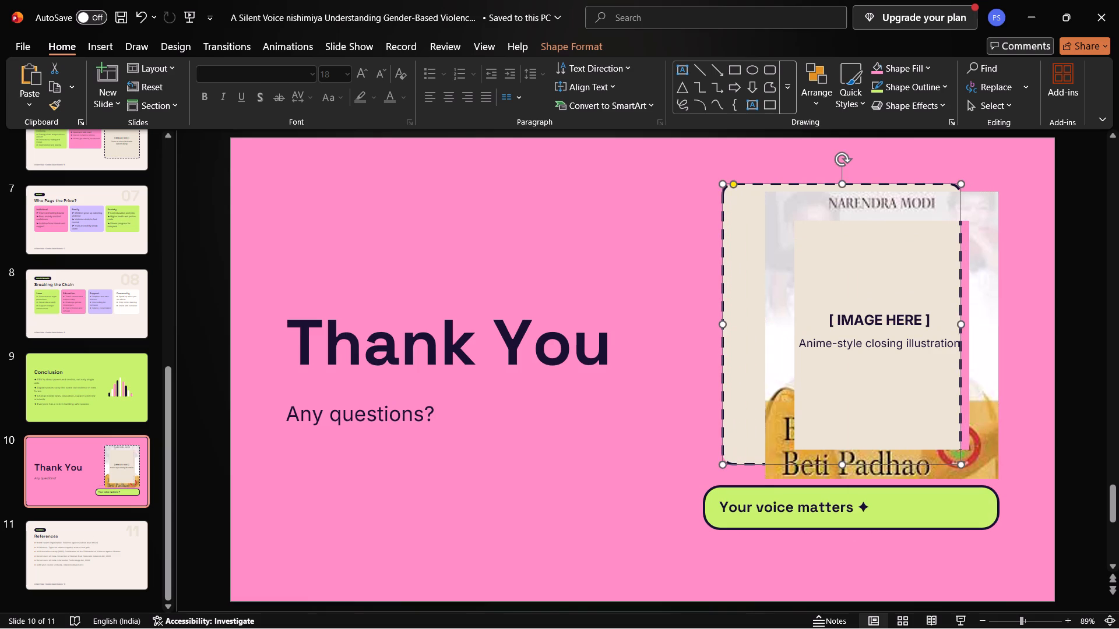
Delete the cover picture and the dashed placeholder frame from the "Thank You" slide.
{"action": "left_click", "coordinate": [856, 205]}
{"action": "key", "text": "Delete"}
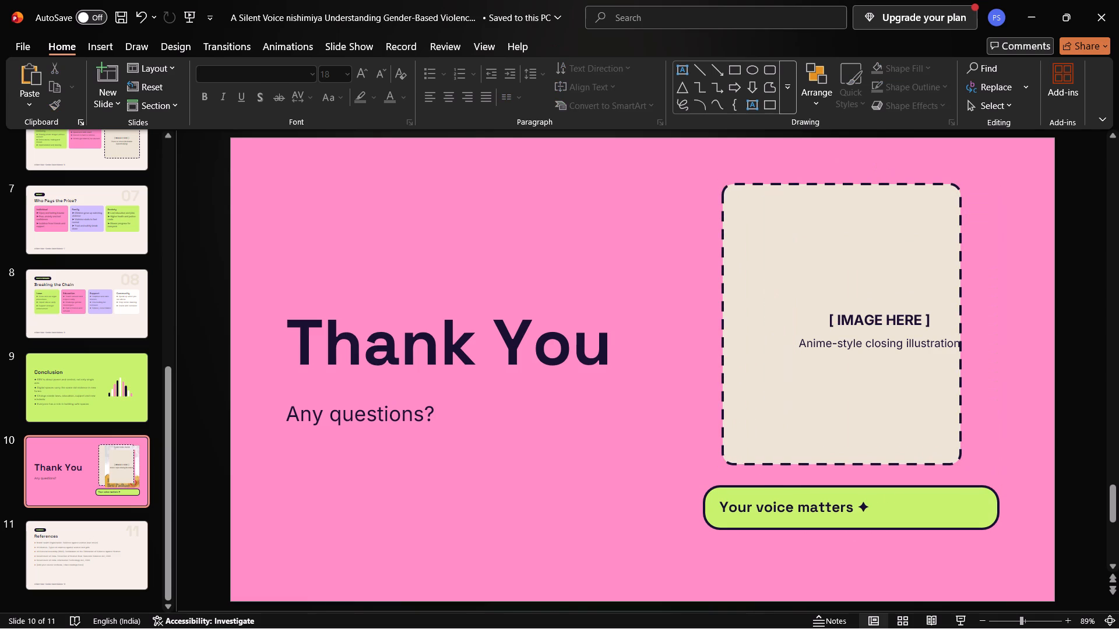
{"action": "left_click", "coordinate": [856, 205]}
{"action": "key", "text": "Delete"}
Remove the words inside the "[ IMAGE HERE ]" placeholder label.
{"action": "left_click", "coordinate": [890, 319]}
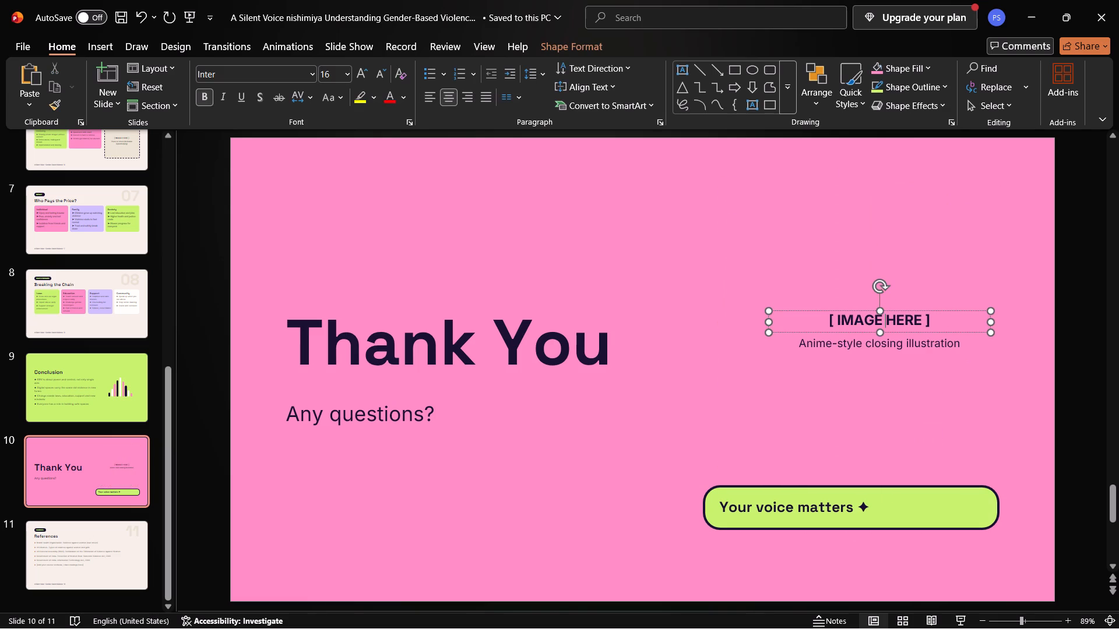
{"action": "key", "text": "Delete"}
{"action": "left_click_drag", "start_coordinate": [912, 324], "coordinate": [841, 313]}
{"action": "key", "text": "Delete"}
Delete all the text of the "Anime-style closing illustration" caption.
{"action": "left_click", "coordinate": [850, 347]}
{"action": "key", "text": "Delete"}
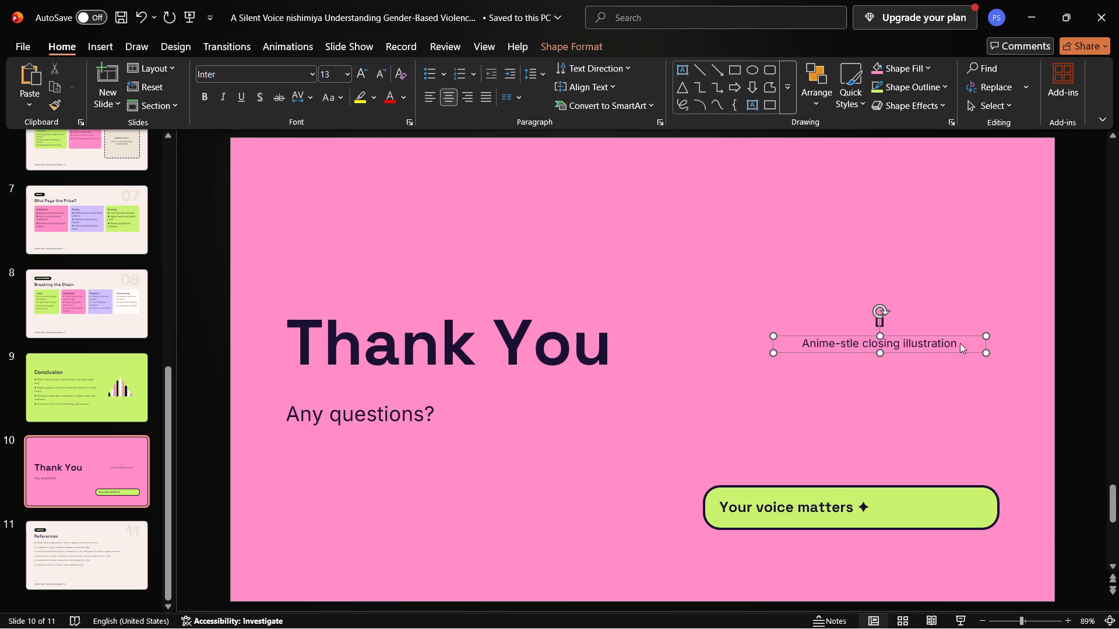
{"action": "left_click_drag", "start_coordinate": [960, 343], "coordinate": [790, 366]}
{"action": "key", "text": "Delete"}
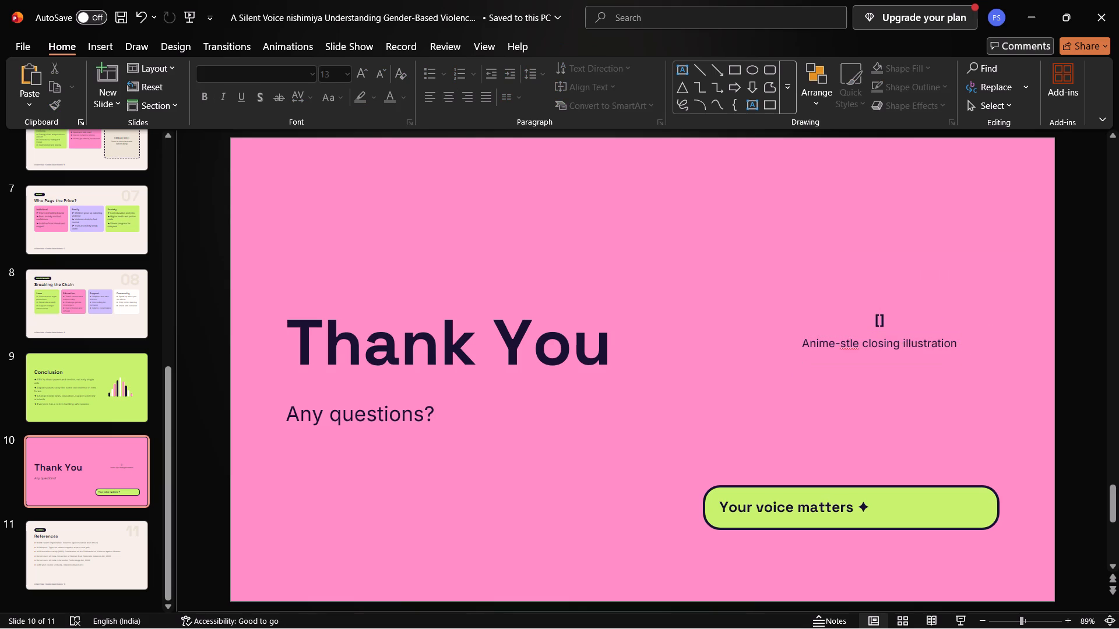
{"action": "left_click", "coordinate": [873, 343]}
{"action": "key", "text": "Delete"}
{"action": "key", "text": "Delete"}
{"action": "key", "text": "Delete"}
{"action": "key", "text": "Delete"}
{"action": "key", "text": "Delete"}
{"action": "key", "text": "Delete"}
{"action": "key", "text": "Delete"}
{"action": "key", "text": "Delete"}
{"action": "key", "text": "Delete"}
{"action": "key", "text": "Delete"}
{"action": "key", "text": "Delete"}
{"action": "key", "text": "Delete"}
{"action": "key", "text": "Delete"}
{"action": "key", "text": "Delete"}
{"action": "key", "text": "Delete"}
{"action": "key", "text": "Delete"}
{"action": "key", "text": "Delete"}
{"action": "key", "text": "Delete"}
{"action": "key", "text": "Delete"}
{"action": "key", "text": "Delete"}
{"action": "key", "text": "Delete"}
{"action": "key", "text": "Delete"}
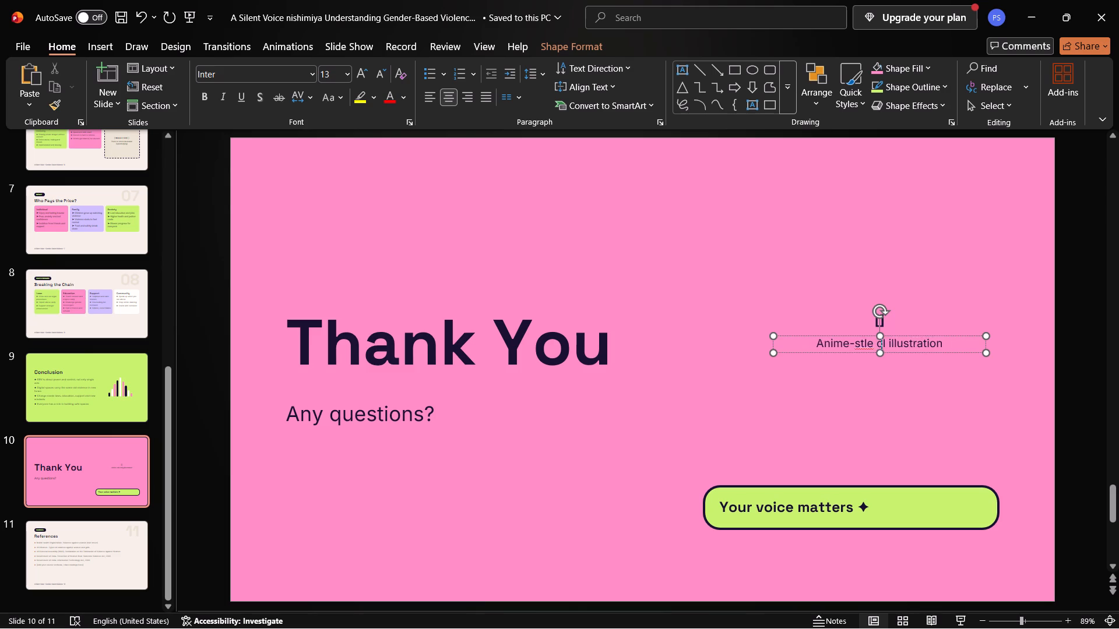
{"action": "left_click", "coordinate": [923, 344]}
{"action": "left_click", "coordinate": [910, 344]}
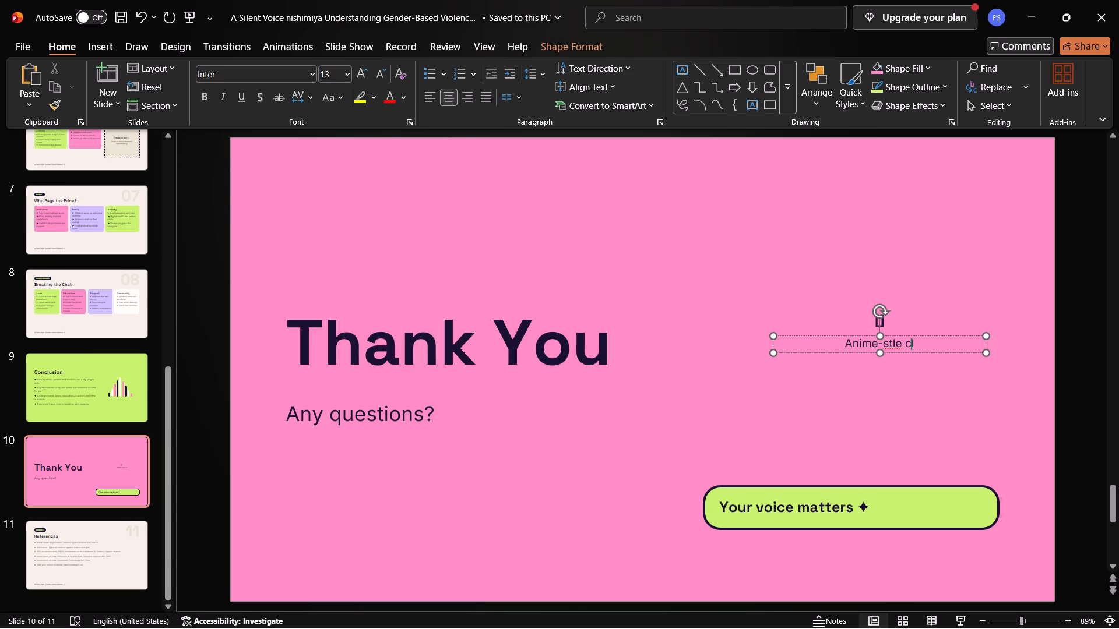
{"action": "key", "text": "Delete"}
{"action": "key", "text": "Delete"}
{"action": "key", "text": "Delete"}
{"action": "key", "text": "Delete"}
{"action": "key", "text": "Delete"}
{"action": "key", "text": "Delete"}
{"action": "key", "text": "Delete"}
{"action": "key", "text": "Delete"}
{"action": "key", "text": "Delete"}
{"action": "key", "text": "Delete"}
{"action": "key", "text": "Delete"}
{"action": "key", "text": "Delete"}
{"action": "key", "text": "Delete"}
{"action": "key", "text": "Delete"}
{"action": "key", "text": "Delete"}
{"action": "key", "text": "Delete"}
{"action": "key", "text": "Delete"}
{"action": "key", "text": "Delete"}
{"action": "key", "text": "Delete"}
{"action": "key", "text": "Delete"}
{"action": "key", "text": "Delete"}
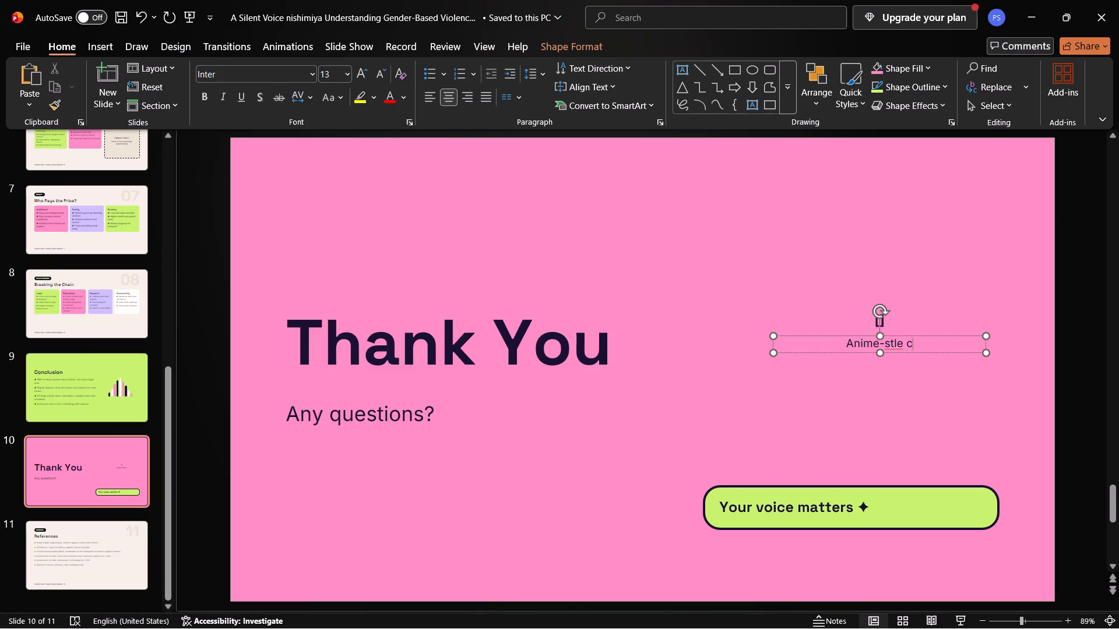
{"action": "key", "text": "Delete"}
{"action": "left_click", "coordinate": [892, 347]}
{"action": "key", "text": "Delete"}
{"action": "key", "text": "Delete"}
{"action": "key", "text": "Delete"}
{"action": "key", "text": "Delete"}
{"action": "key", "text": "Delete"}
{"action": "key", "text": "Delete"}
{"action": "key", "text": "Delete"}
{"action": "key", "text": "Delete"}
{"action": "key", "text": "Delete"}
{"action": "key", "text": "Delete"}
{"action": "key", "text": "Delete"}
{"action": "key", "text": "Delete"}
{"action": "key", "text": "Delete"}
{"action": "key", "text": "Delete"}
{"action": "key", "text": "Delete"}
{"action": "key", "text": "Delete"}
{"action": "key", "text": "Delete"}
{"action": "key", "text": "Delete"}
{"action": "key", "text": "Delete"}
{"action": "key", "text": "Delete"}
{"action": "key", "text": "Delete"}
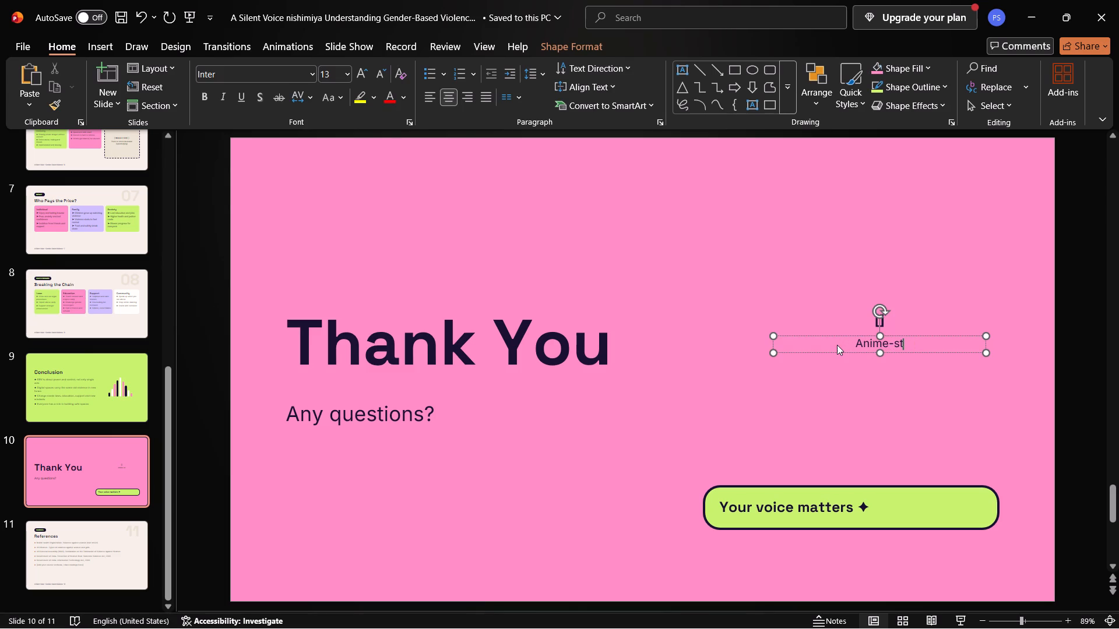
{"action": "left_click", "coordinate": [837, 345]}
{"action": "left_click", "coordinate": [859, 347]}
{"action": "left_click_drag", "start_coordinate": [859, 347], "coordinate": [919, 347]}
{"action": "key", "text": "Delete"}
Delete the leftover square brackets of the placeholder label.
{"action": "left_click", "coordinate": [887, 326]}
{"action": "left_click", "coordinate": [881, 326]}
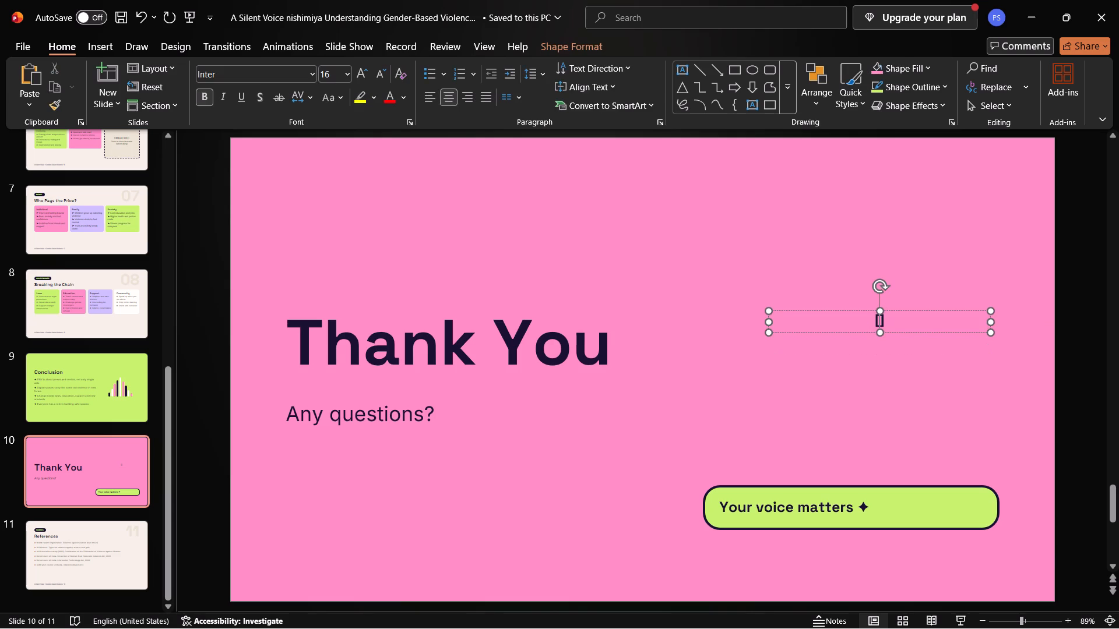
{"action": "key", "text": "Delete"}
{"action": "key", "text": "Delete"}
{"action": "key", "text": "Delete"}
{"action": "left_click_drag", "start_coordinate": [881, 326], "coordinate": [859, 320]}
{"action": "key", "text": "Delete"}
{"action": "left_click", "coordinate": [839, 257]}
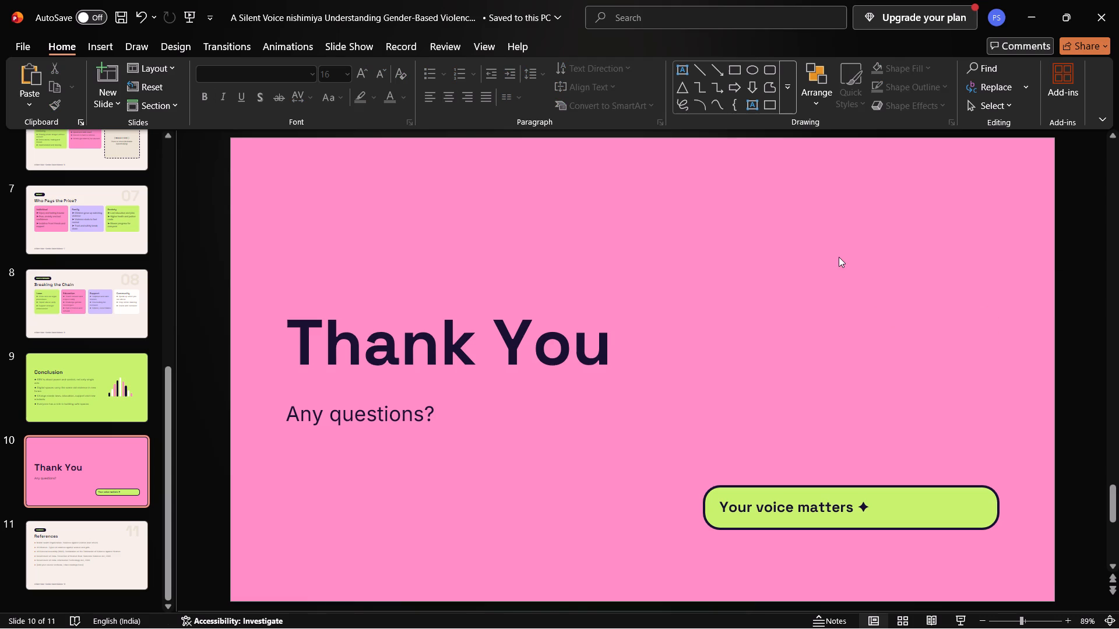
Insert the picture images.jpg from Downloads on the "Thank You" slide and place it above the "Your voice matters" label.
{"action": "left_click", "coordinate": [105, 54]}
{"action": "left_click", "coordinate": [129, 73]}
{"action": "left_click", "coordinate": [134, 146]}
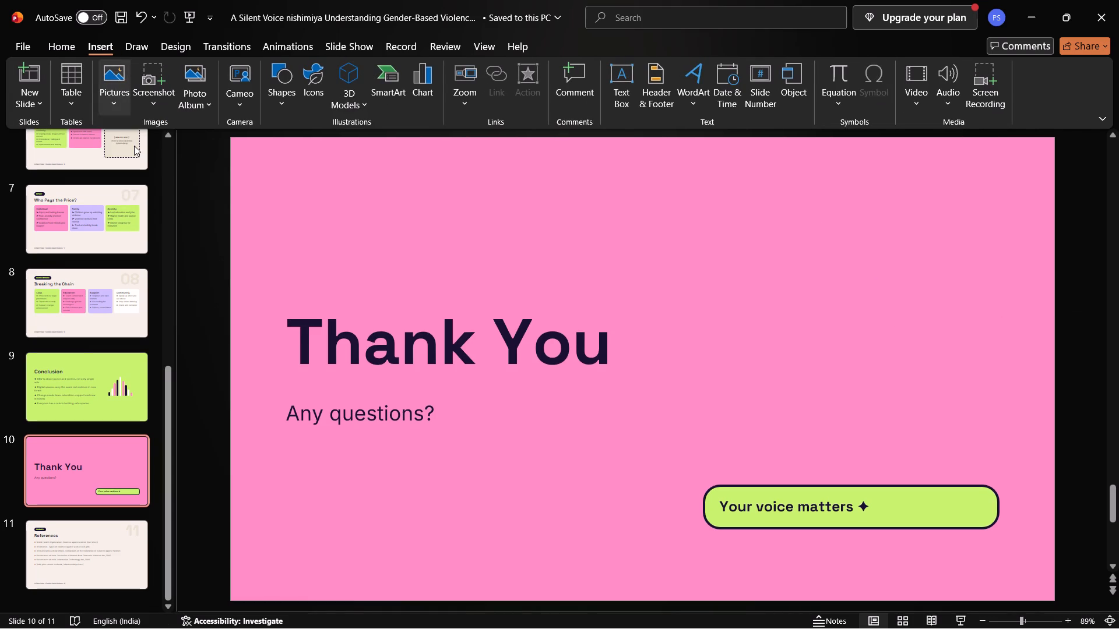
{"action": "left_click", "coordinate": [203, 165]}
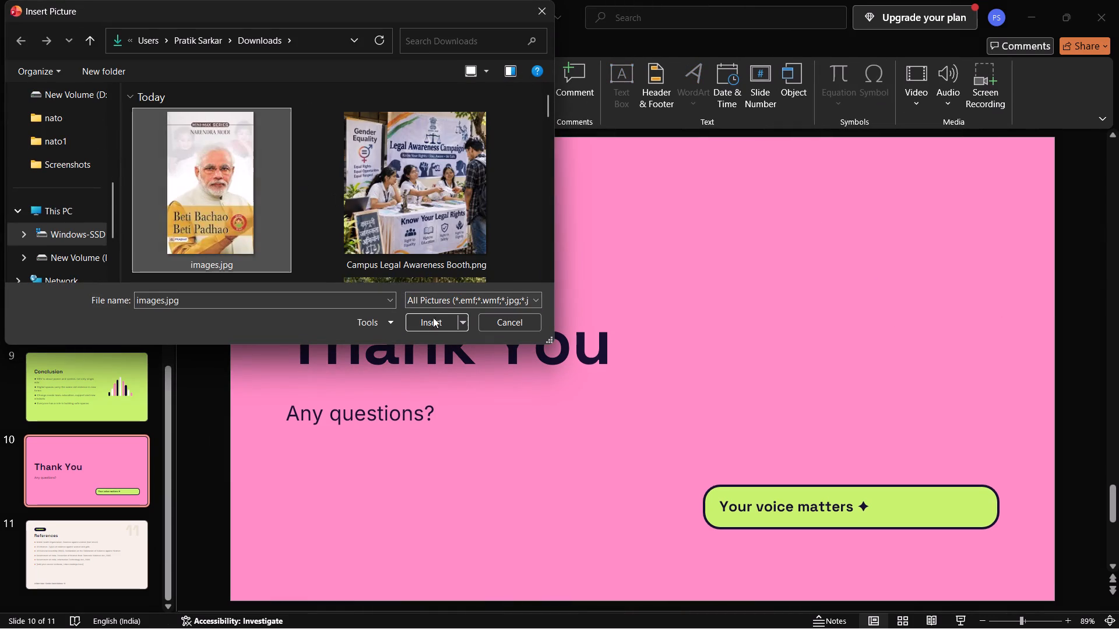
{"action": "left_click", "coordinate": [431, 322]}
{"action": "left_click_drag", "start_coordinate": [663, 312], "coordinate": [724, 296]}
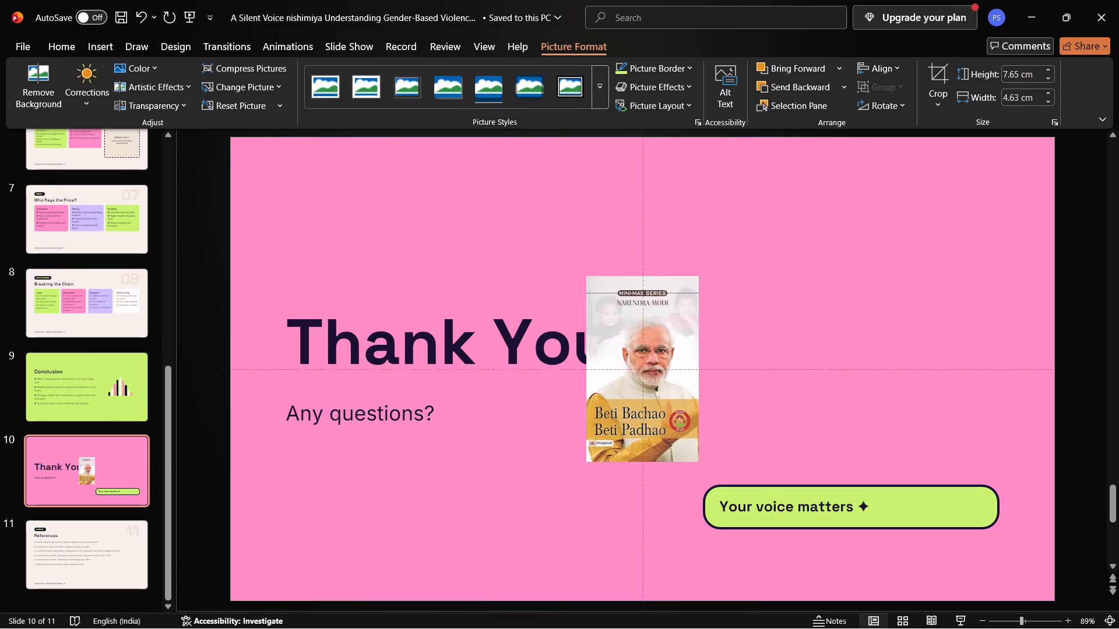
{"action": "left_click_drag", "start_coordinate": [724, 296], "coordinate": [811, 285]}
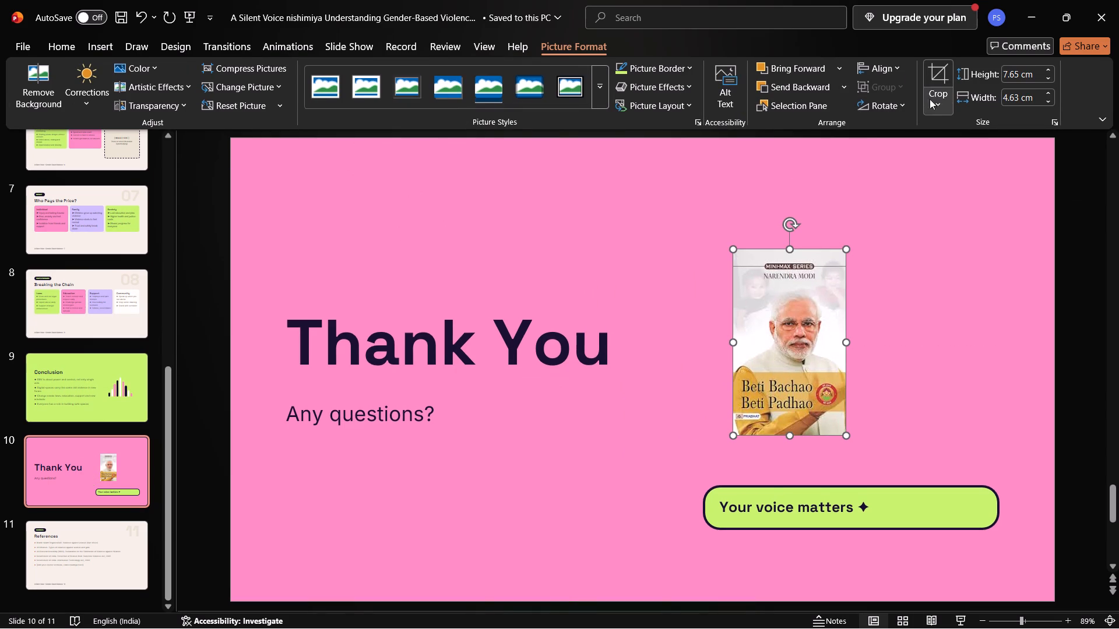
Crop the inserted picture's top and bottom edges, cutting its height to about 5.8 cm.
{"action": "left_click", "coordinate": [930, 105]}
{"action": "left_click", "coordinate": [936, 136]}
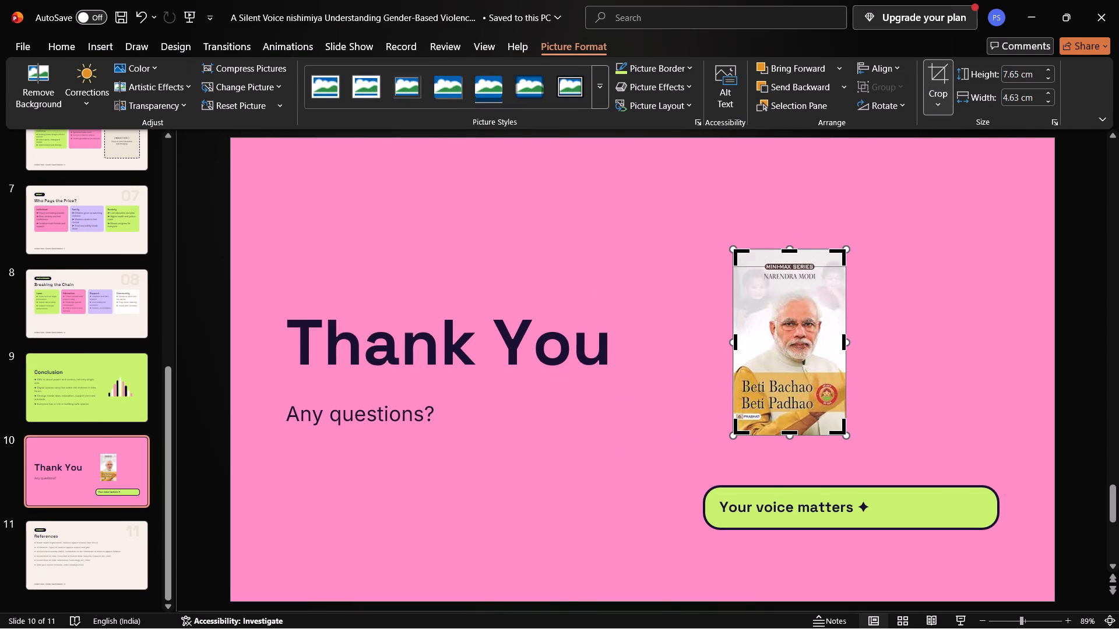
{"action": "left_click_drag", "start_coordinate": [784, 250], "coordinate": [786, 250]}
{"action": "left_click_drag", "start_coordinate": [786, 250], "coordinate": [789, 273]}
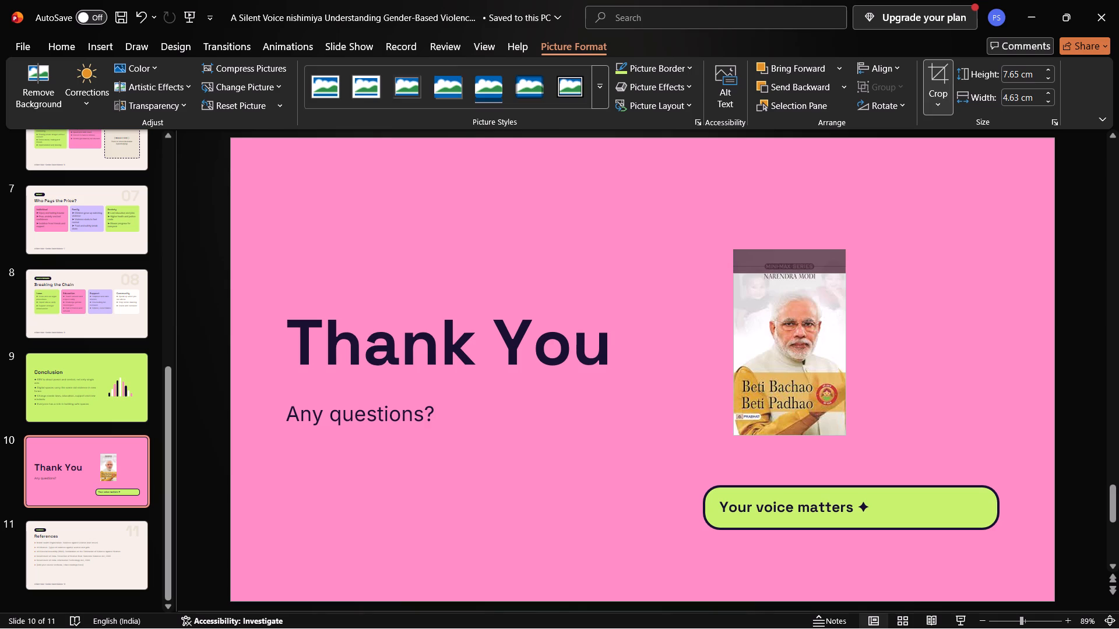
{"action": "left_click_drag", "start_coordinate": [789, 273], "coordinate": [793, 271]}
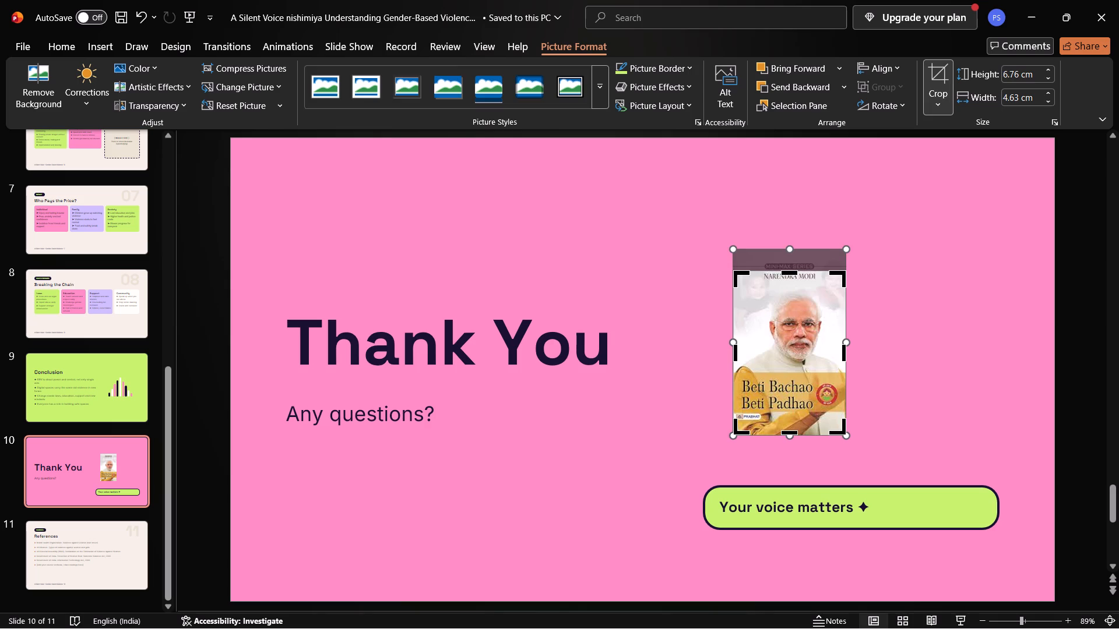
{"action": "left_click_drag", "start_coordinate": [792, 433], "coordinate": [792, 416]}
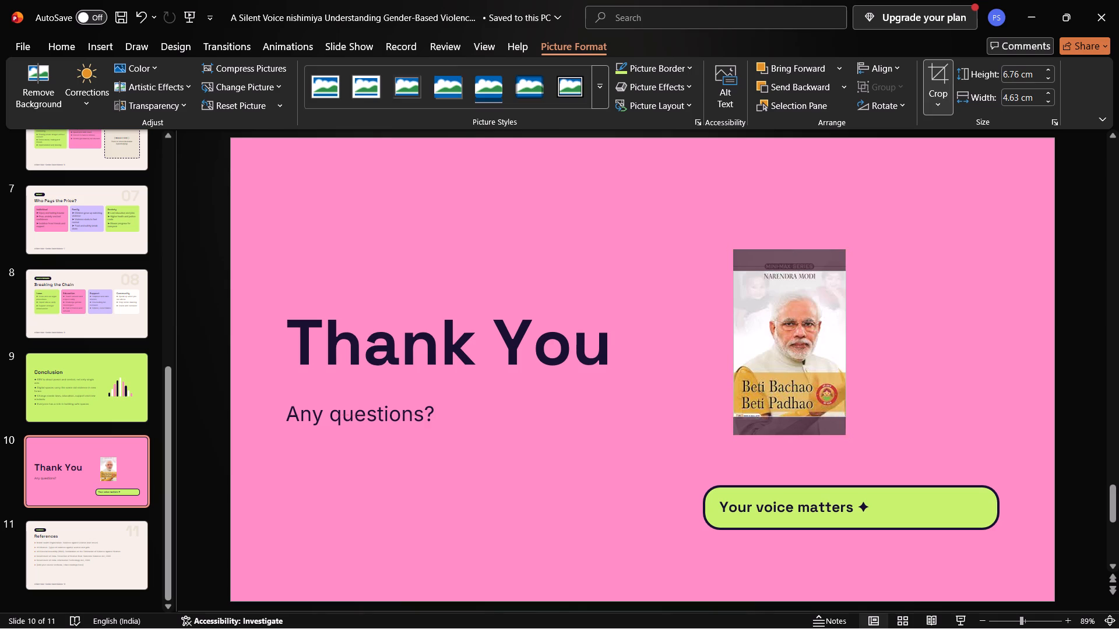
{"action": "left_click_drag", "start_coordinate": [792, 416], "coordinate": [792, 412]}
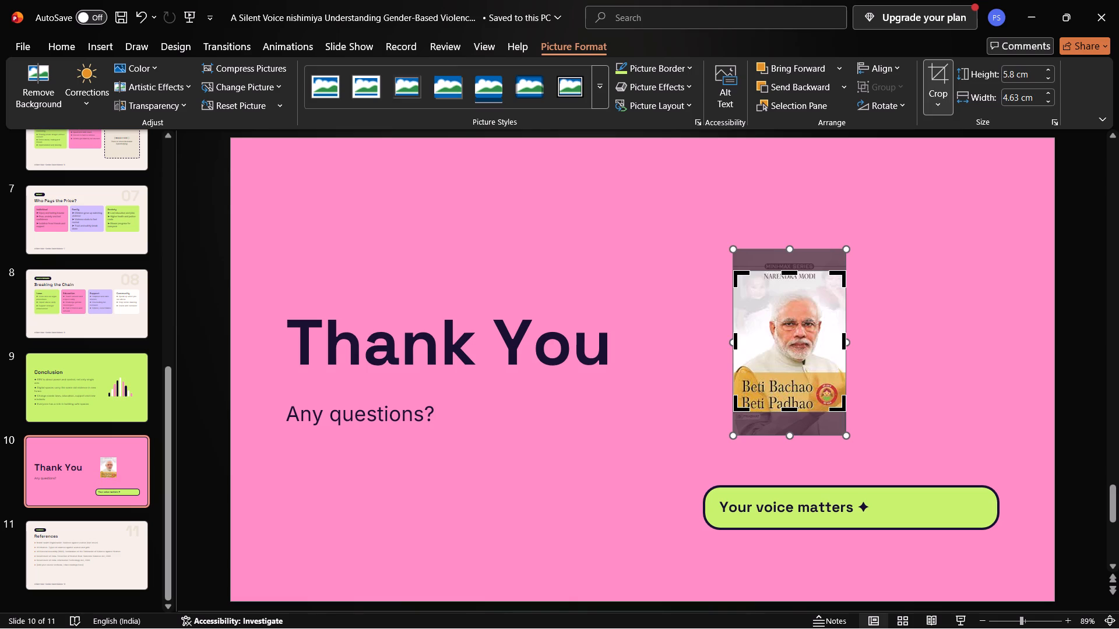
{"action": "left_click", "coordinate": [898, 296]}
Crop the picture to a rounded rectangle shape.
{"action": "left_click", "coordinate": [820, 320]}
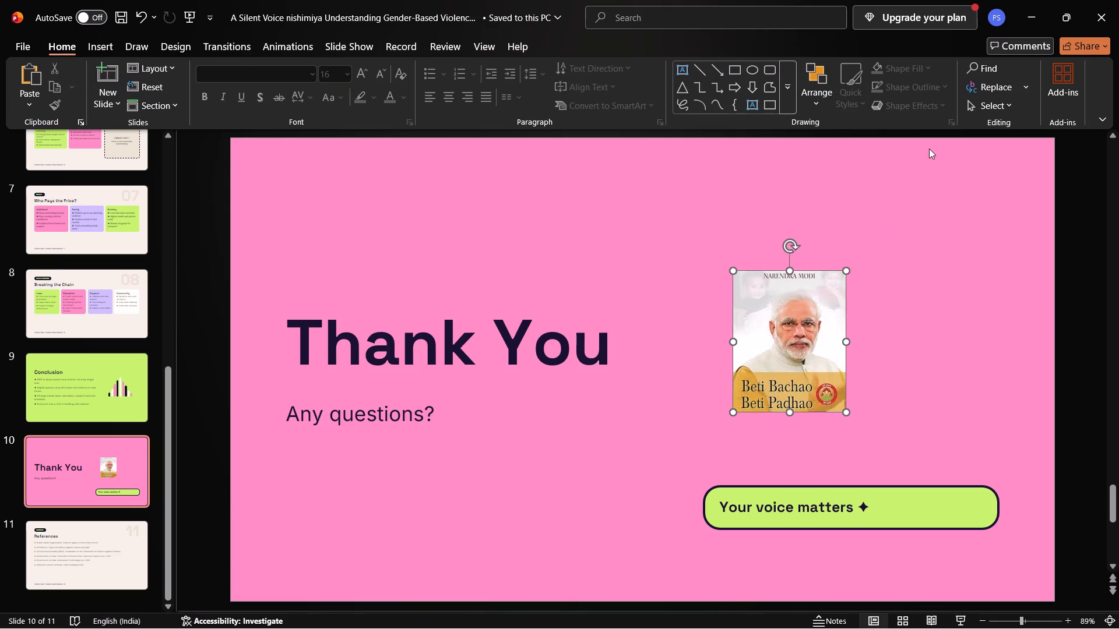
{"action": "left_click", "coordinate": [566, 47]}
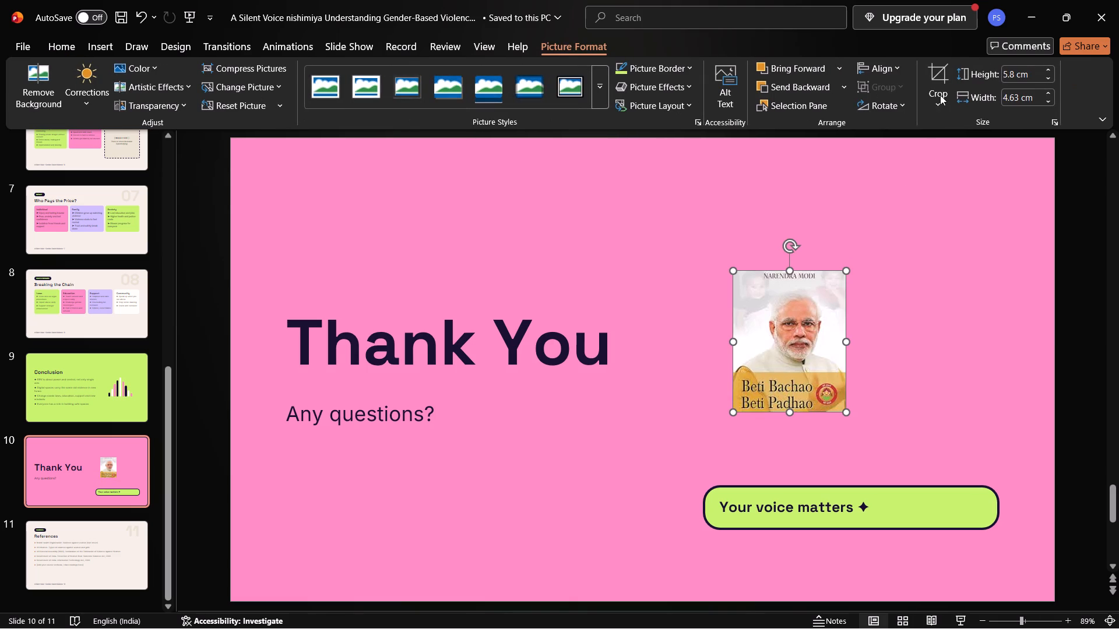
{"action": "left_click", "coordinate": [941, 95]}
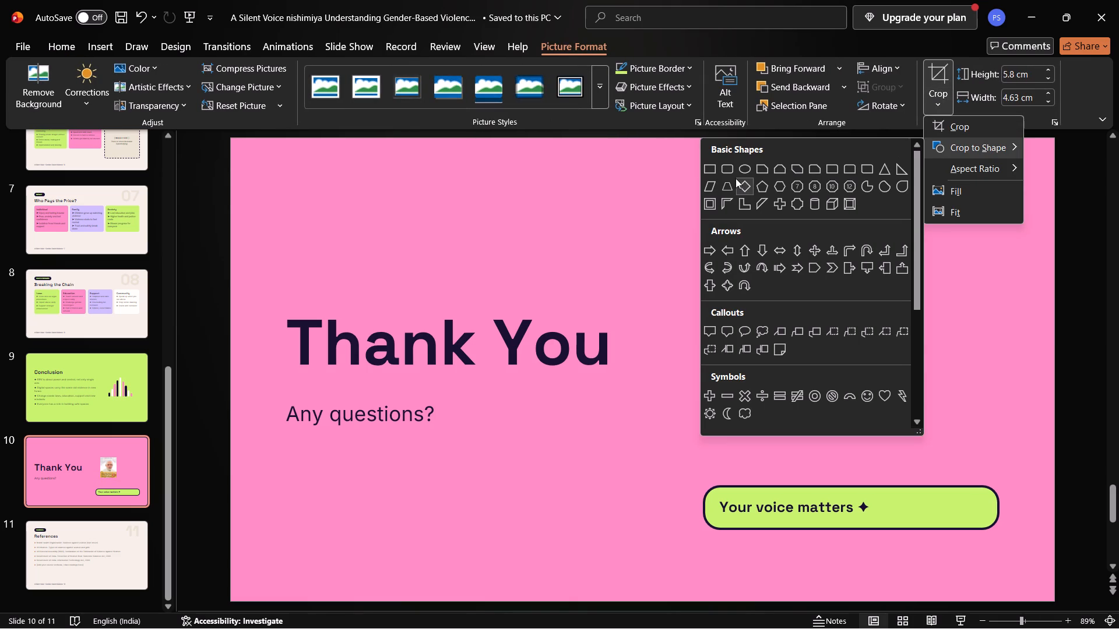
{"action": "left_click", "coordinate": [729, 174]}
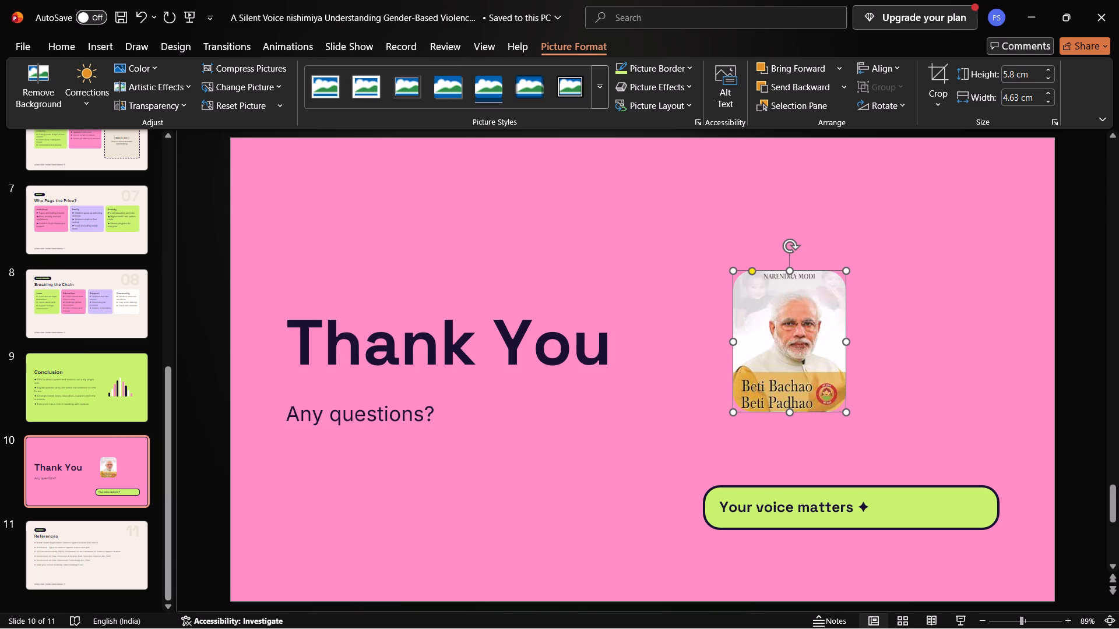
Enlarge the picture to about 12.44 cm high by 9.93 cm wide and position it just above the "Your voice matters" label.
{"action": "left_click_drag", "start_coordinate": [847, 408], "coordinate": [932, 472]}
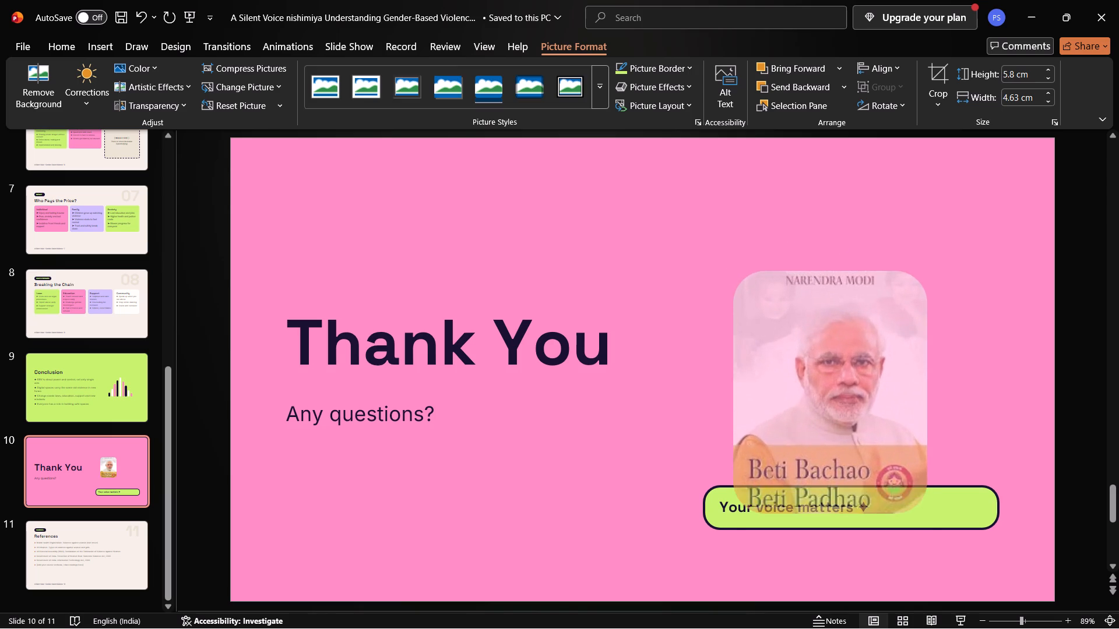
{"action": "left_click_drag", "start_coordinate": [932, 472], "coordinate": [932, 472]}
{"action": "left_click_drag", "start_coordinate": [873, 415], "coordinate": [867, 331]}
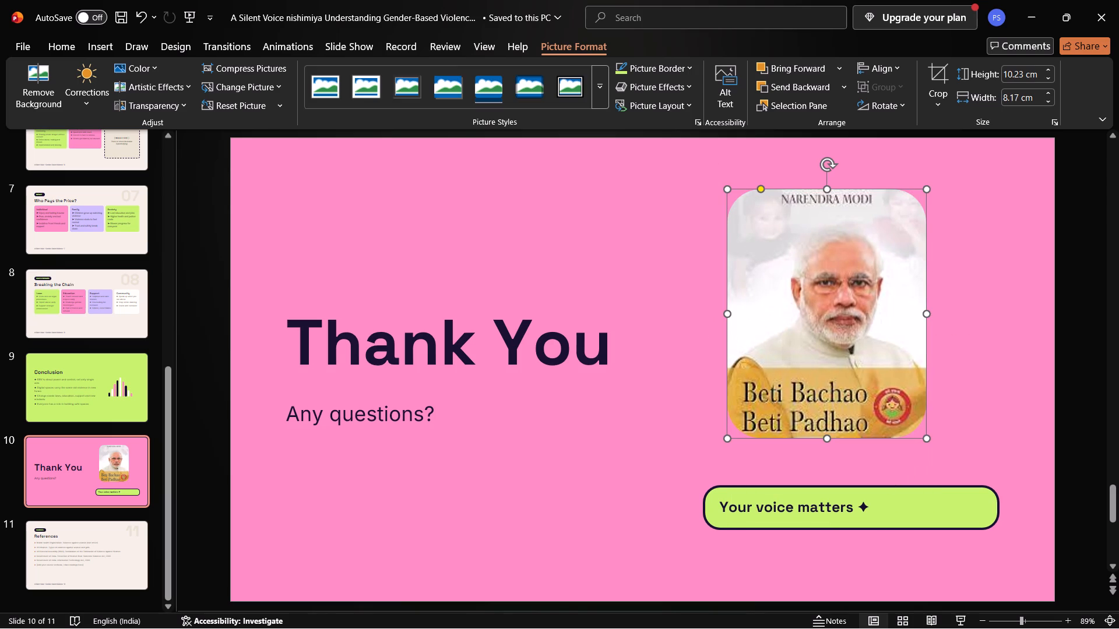
{"action": "left_click_drag", "start_coordinate": [926, 438], "coordinate": [969, 460]}
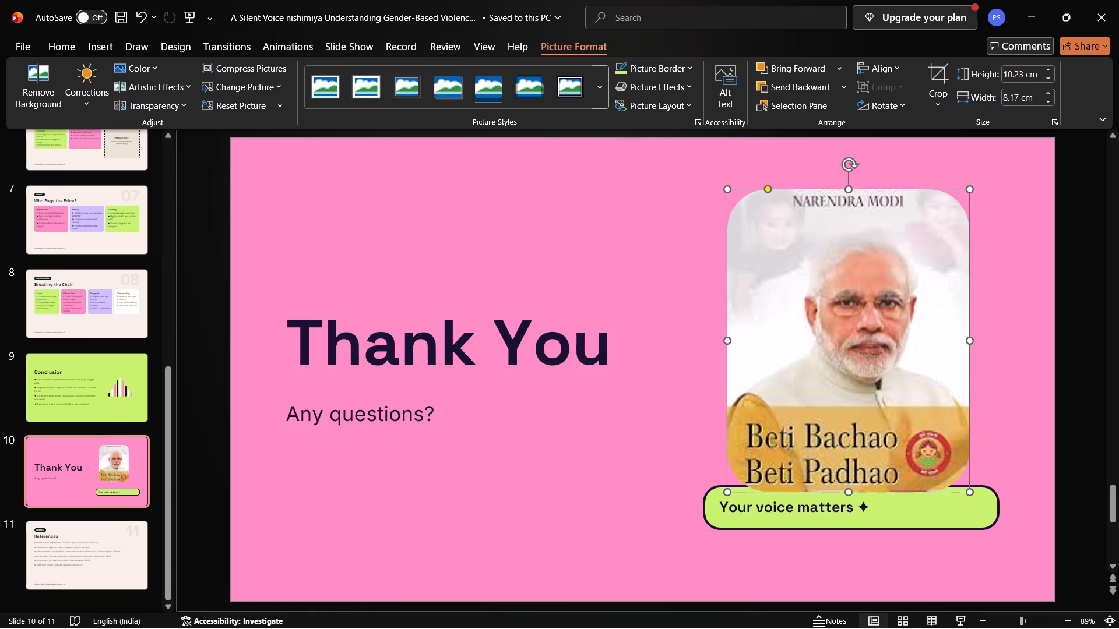
{"action": "left_click_drag", "start_coordinate": [920, 419], "coordinate": [909, 384]}
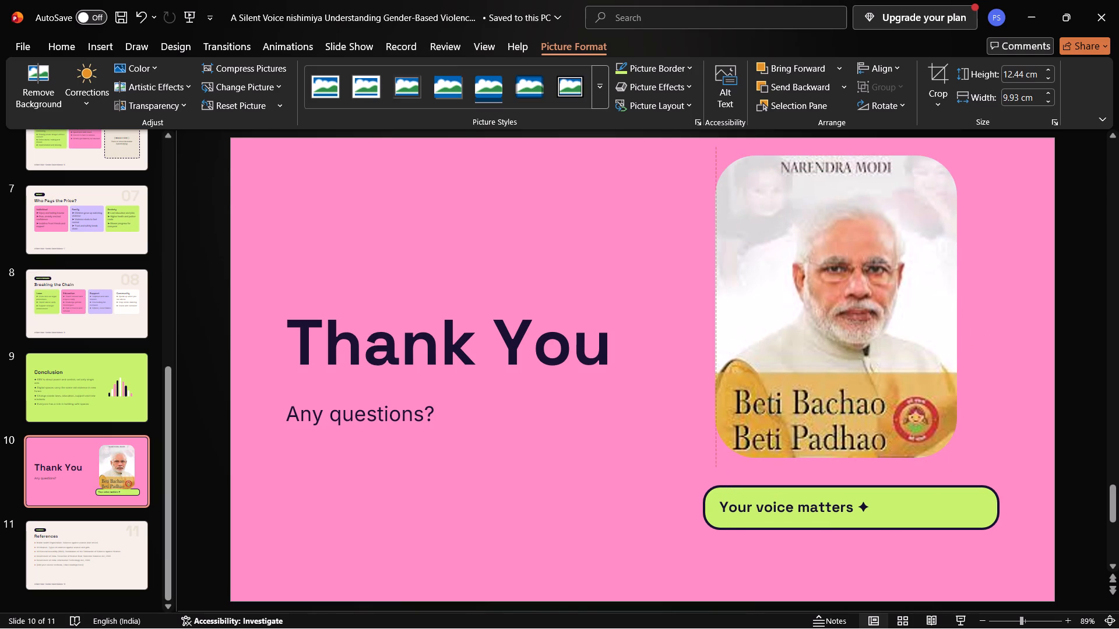
{"action": "left_click_drag", "start_coordinate": [909, 384], "coordinate": [916, 384]}
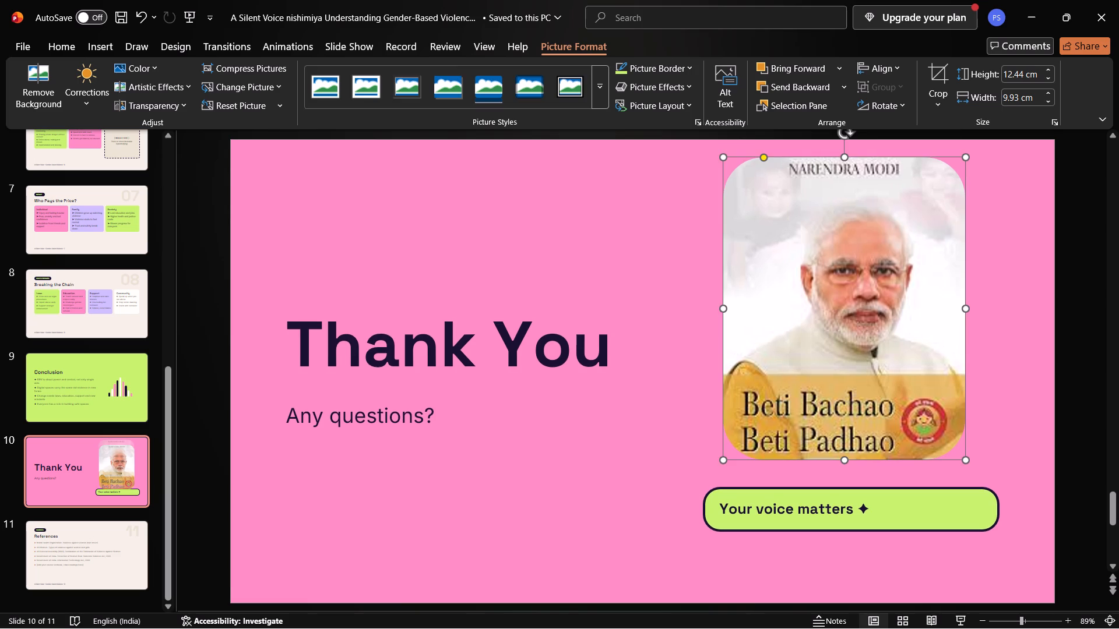
{"action": "left_click", "coordinate": [549, 425]}
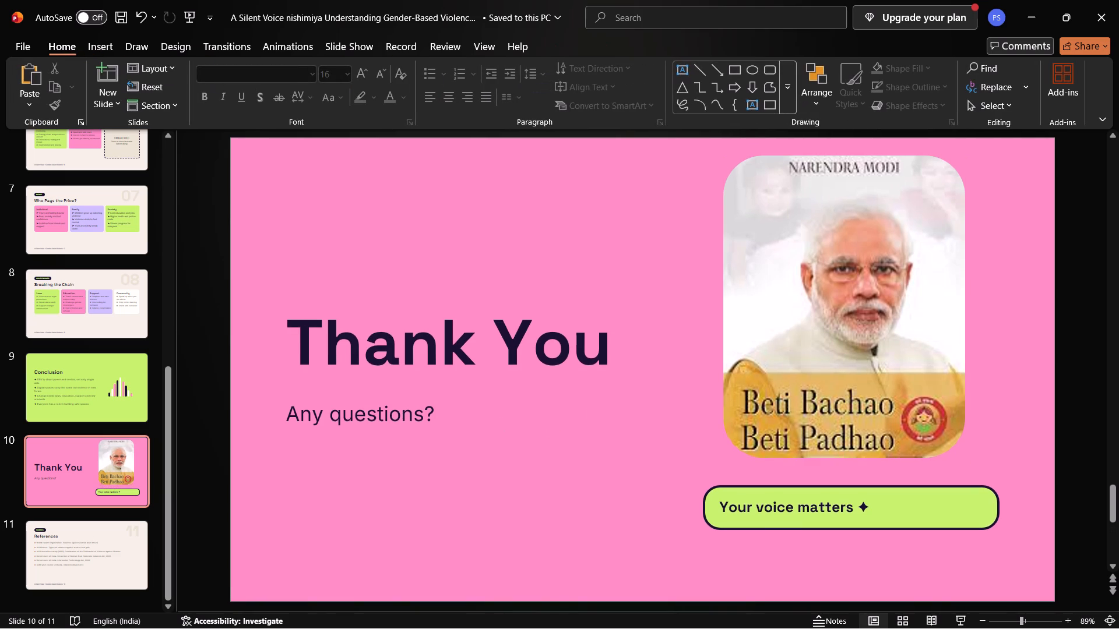
Delete the star symbol at the end of the "Your voice matters" label.
{"action": "left_click", "coordinate": [883, 508]}
{"action": "left_click", "coordinate": [865, 504]}
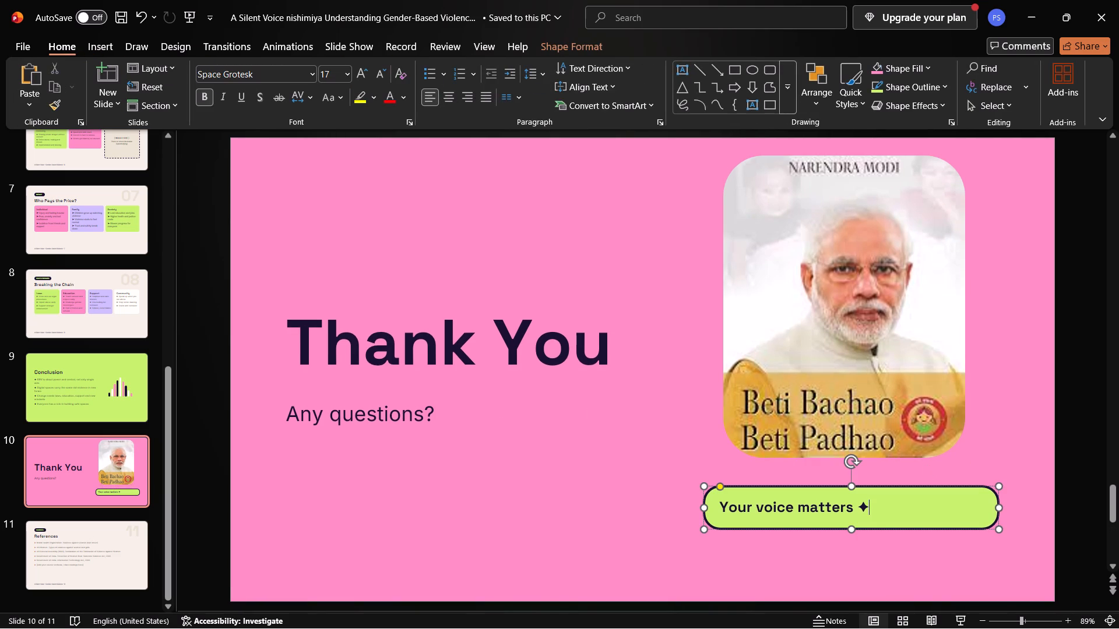
{"action": "key", "text": "BackSpace"}
Shift the "Your voice matters" text to the middle of its green label with 15 leading spaces.
{"action": "left_click", "coordinate": [721, 504]}
{"action": "key", "text": "space"}
{"action": "key", "text": "space"}
{"action": "key", "text": "space"}
{"action": "key", "text": "space"}
{"action": "key", "text": "space"}
{"action": "key", "text": "space"}
{"action": "key", "text": "space"}
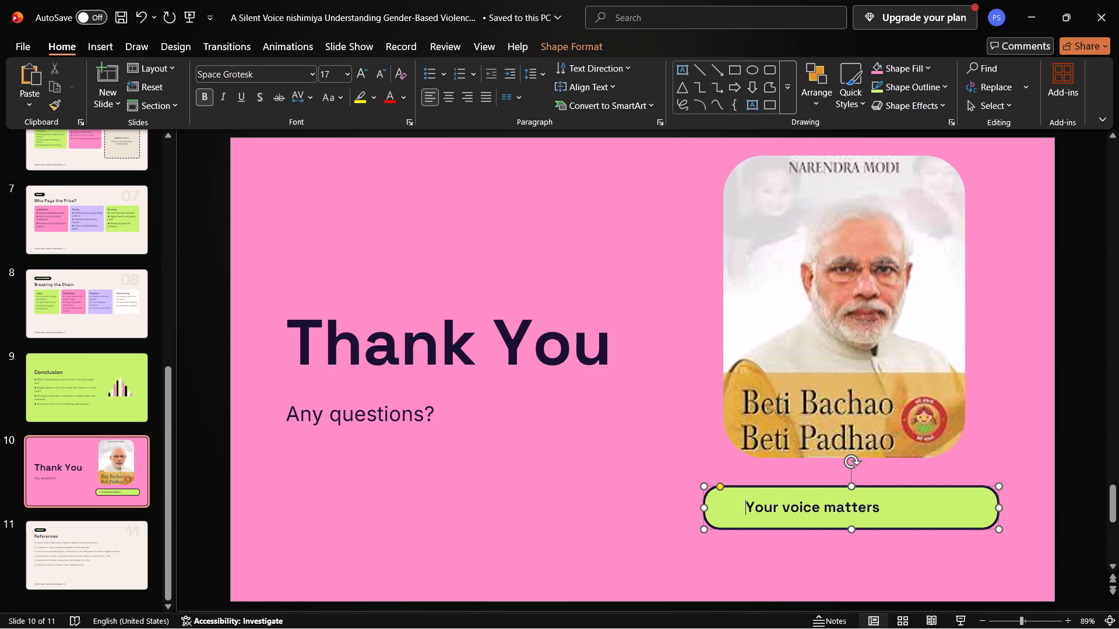
{"action": "key", "text": "space"}
{"action": "key", "text": "space"}
{"action": "key", "text": "space"}
{"action": "key", "text": "space"}
{"action": "key", "text": "space"}
{"action": "key", "text": "space"}
{"action": "key", "text": "space"}
{"action": "key", "text": "space"}
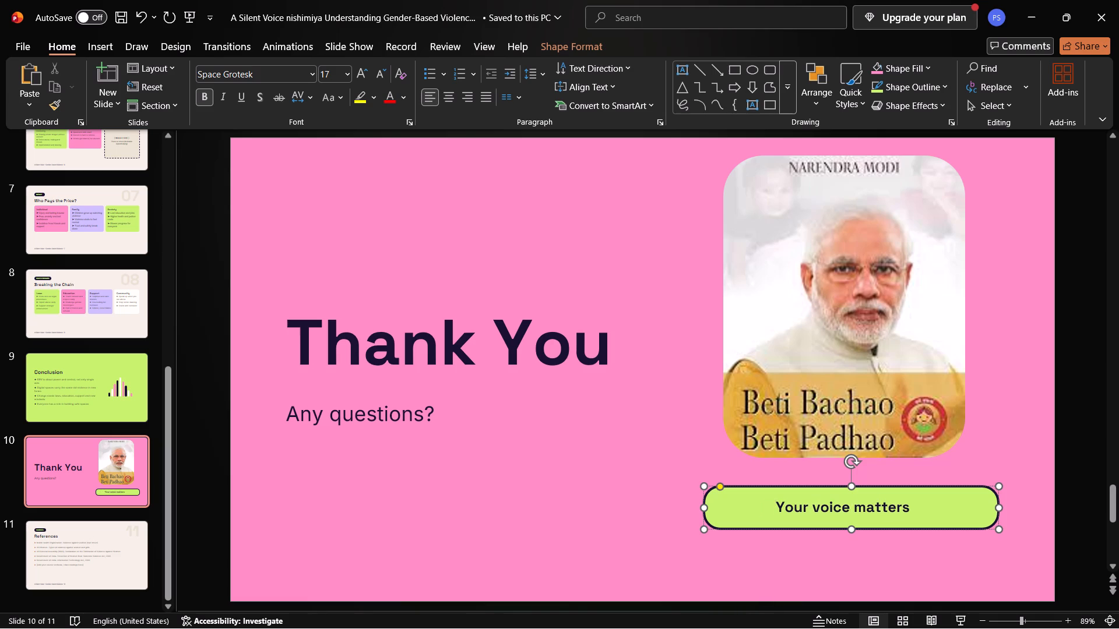
{"action": "key", "text": "space"}
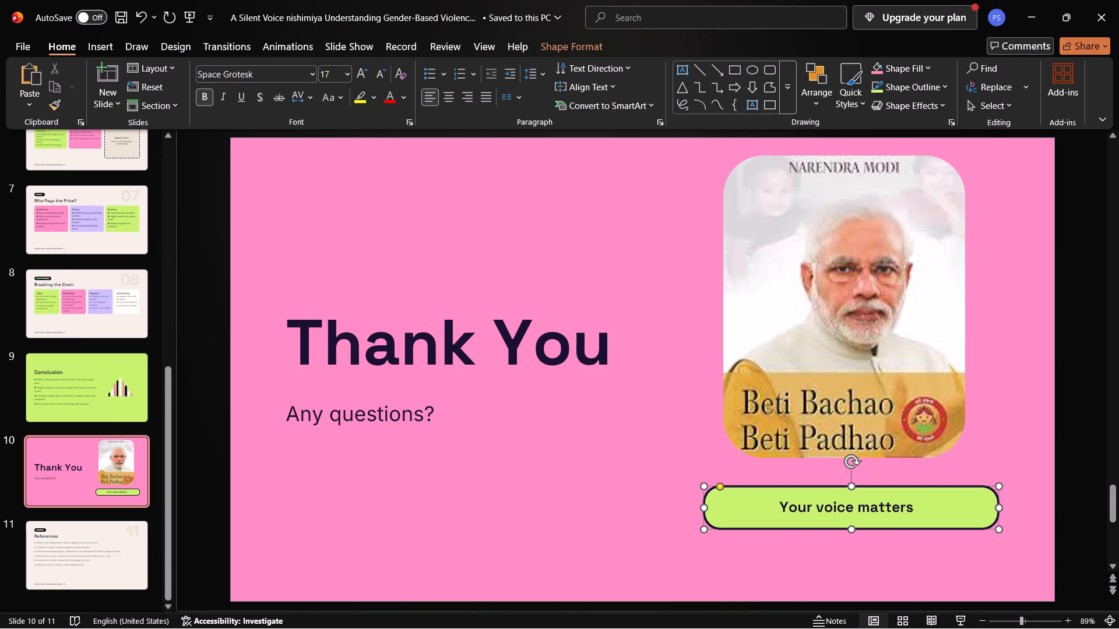
{"action": "key", "text": "BackSpace"}
{"action": "left_click", "coordinate": [595, 510]}
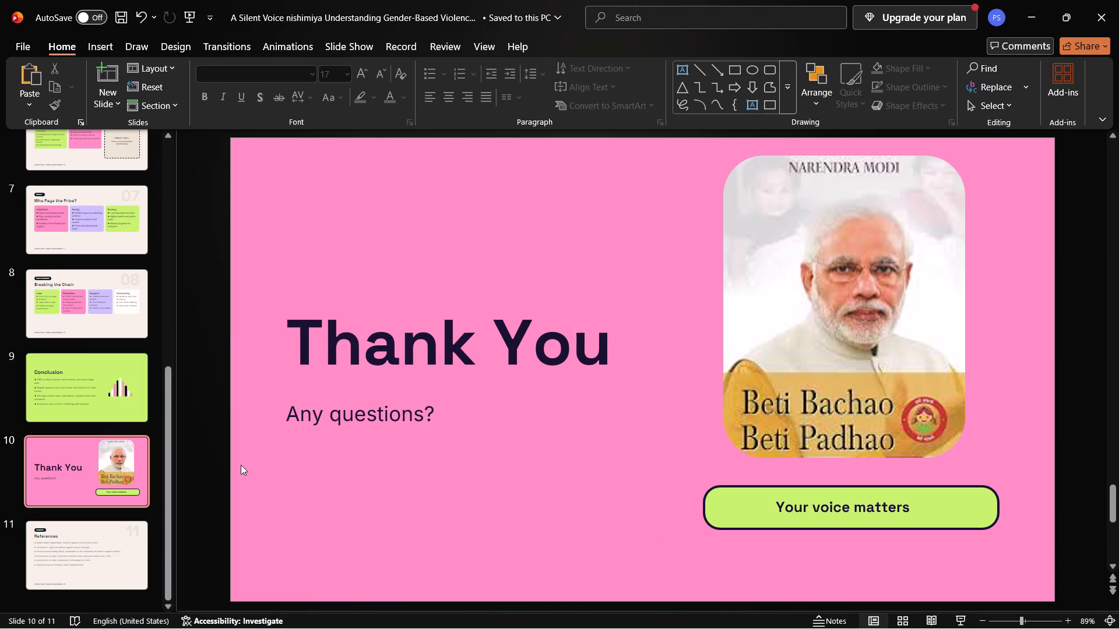
Review the slides from "Thank You" back through "Conclusion" and "Breaking the Chain" to "Who Pays the Price?".
{"action": "scroll", "coordinate": [189, 471], "scroll_direction": "down", "scroll_amount": 2}
{"action": "scroll", "coordinate": [409, 414], "scroll_direction": "up", "scroll_amount": 4}
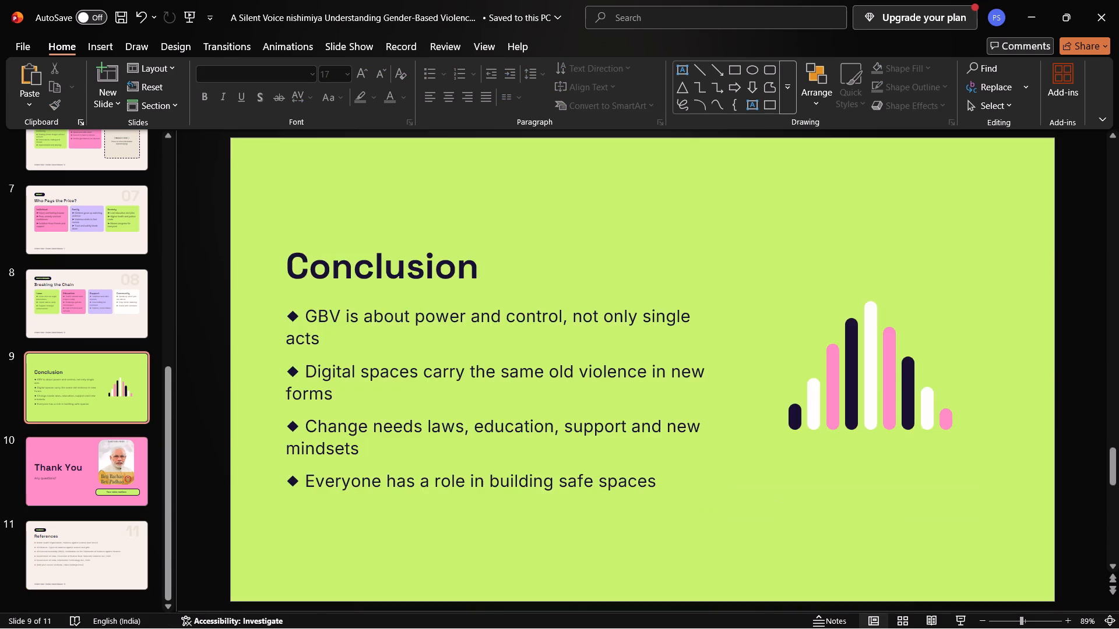
{"action": "scroll", "coordinate": [409, 414], "scroll_direction": "down", "scroll_amount": 1}
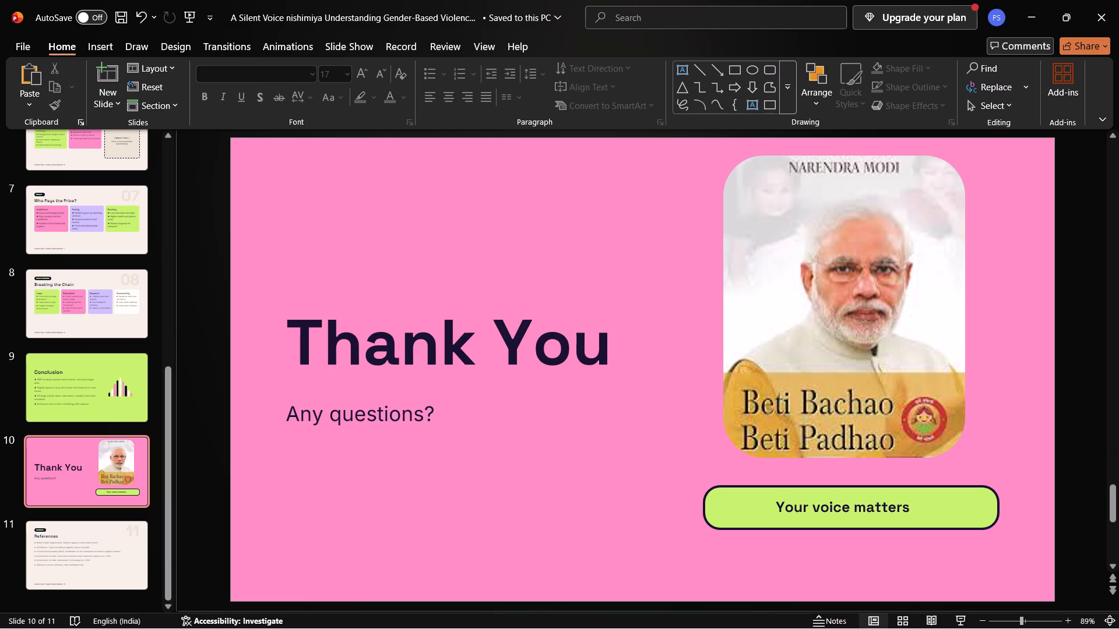
{"action": "left_click", "coordinate": [101, 373]}
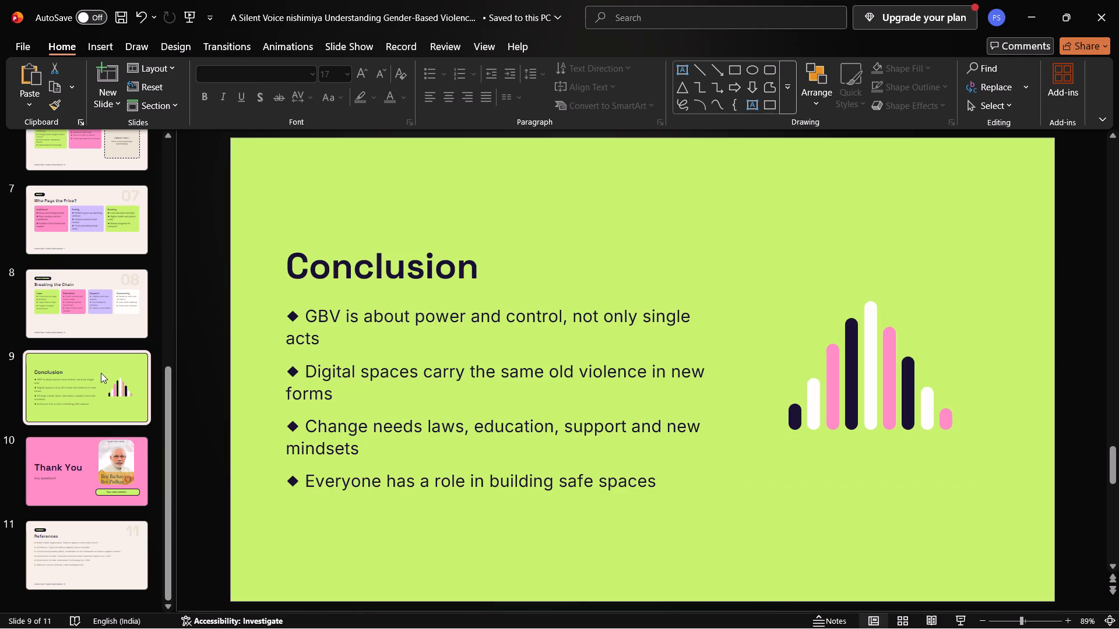
{"action": "left_click", "coordinate": [112, 469]}
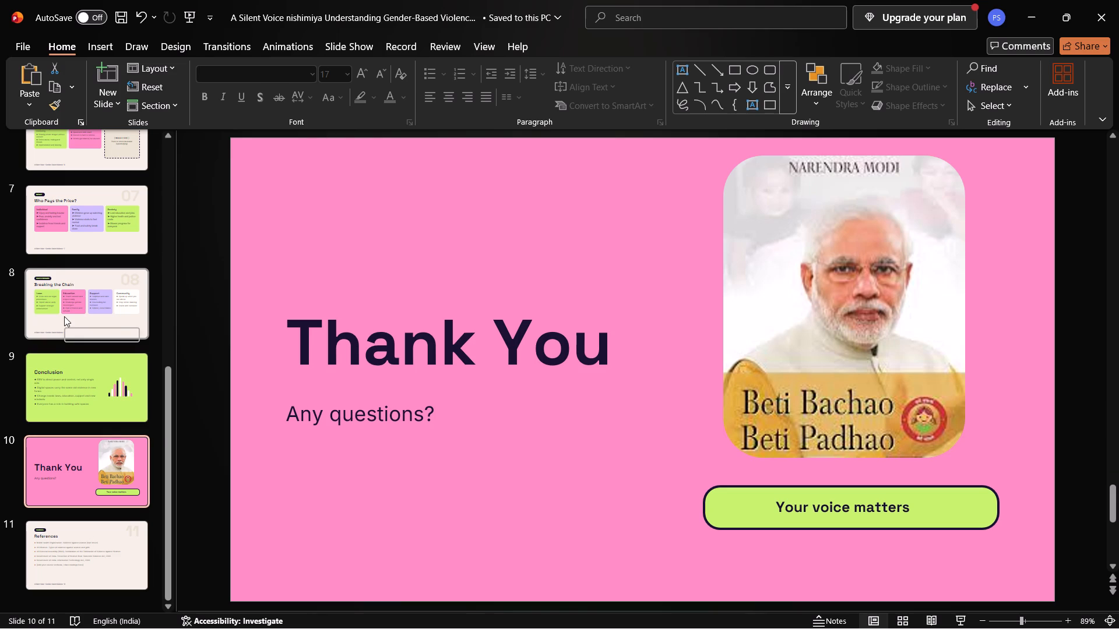
{"action": "left_click", "coordinate": [96, 408]}
{"action": "left_click", "coordinate": [92, 305]}
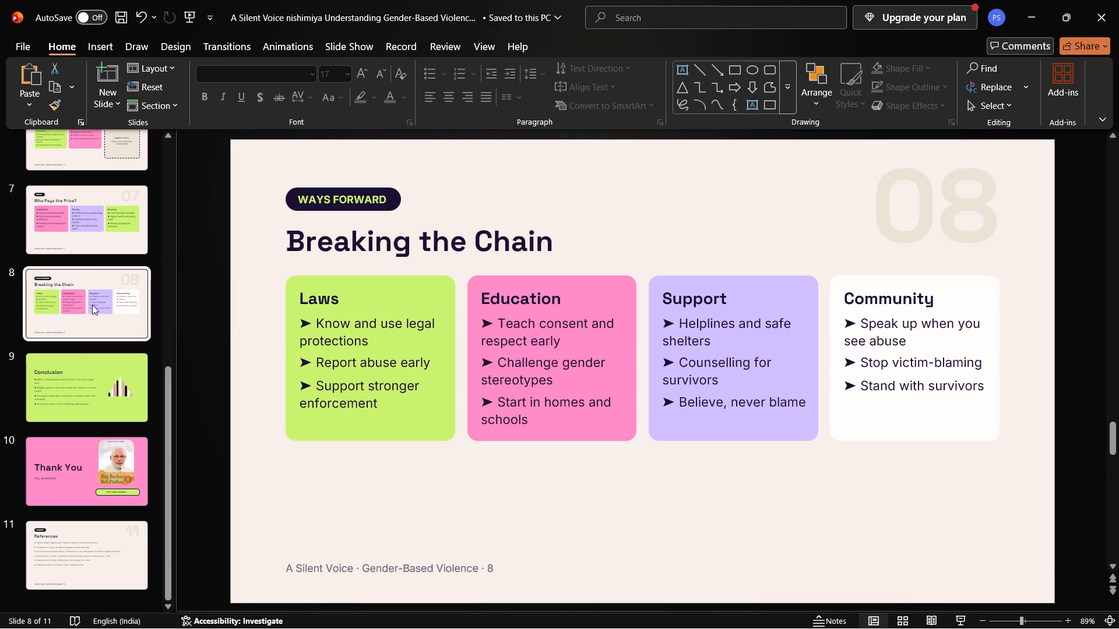
{"action": "left_click", "coordinate": [89, 255]}
{"action": "scroll", "coordinate": [90, 223], "scroll_direction": "up", "scroll_amount": 1}
{"action": "left_click", "coordinate": [98, 266]}
{"action": "scroll", "coordinate": [97, 309], "scroll_direction": "up", "scroll_amount": 2}
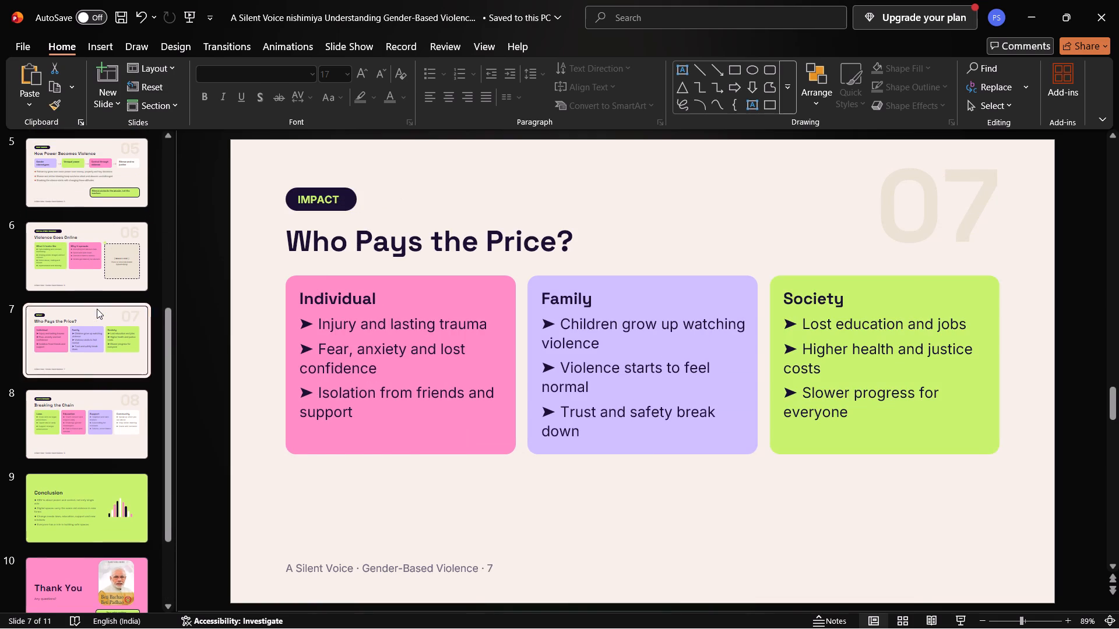
Delete the green star symbol beside the image placeholder on the "Violence Goes Online" slide.
{"action": "left_click", "coordinate": [101, 262]}
{"action": "scroll", "coordinate": [110, 344], "scroll_direction": "up", "scroll_amount": 2}
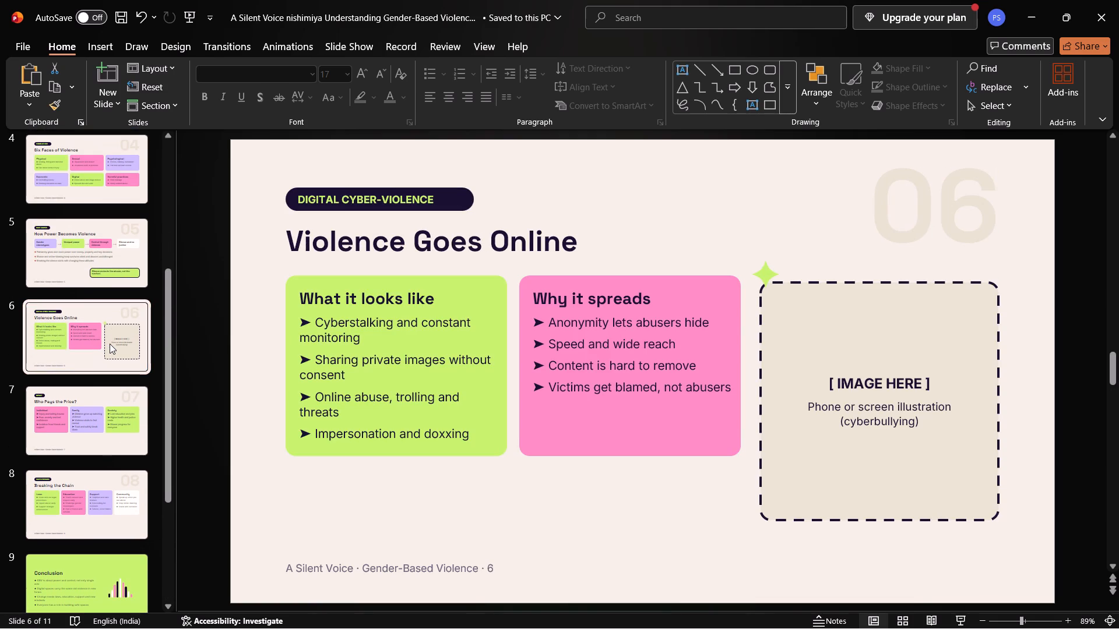
{"action": "left_click", "coordinate": [768, 271]}
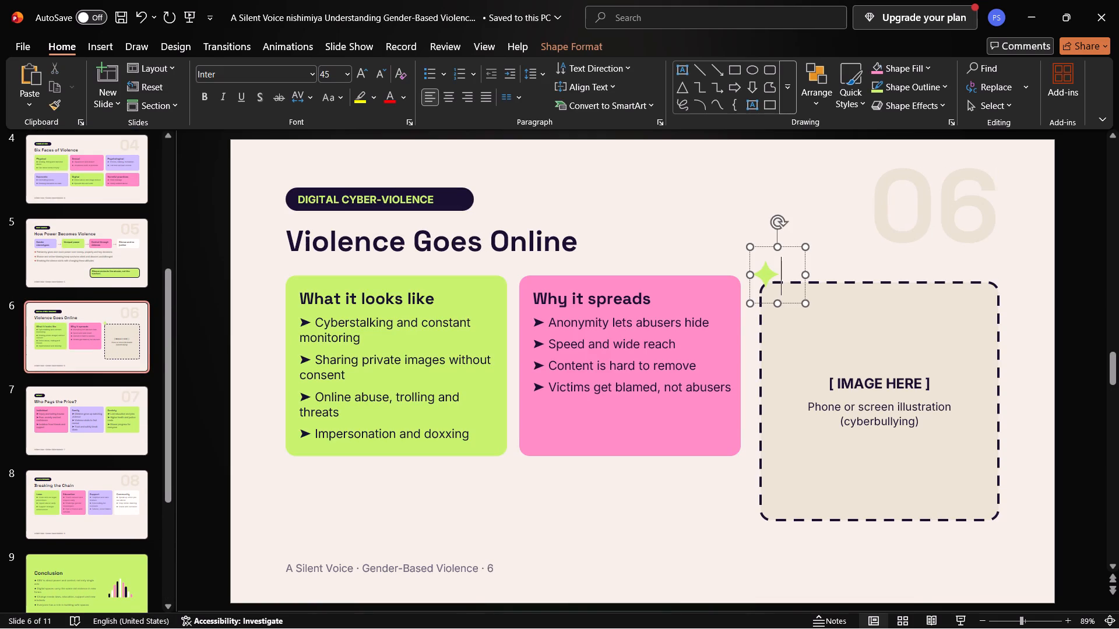
{"action": "key", "text": "BackSpace"}
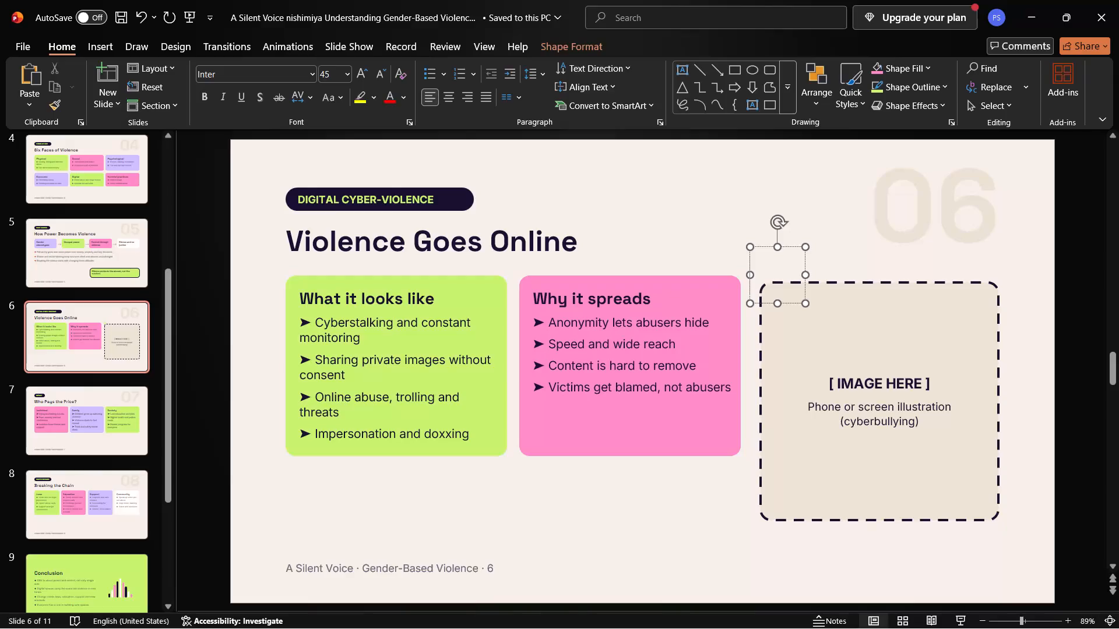
{"action": "left_click", "coordinate": [748, 228]}
{"action": "left_click", "coordinate": [759, 178]}
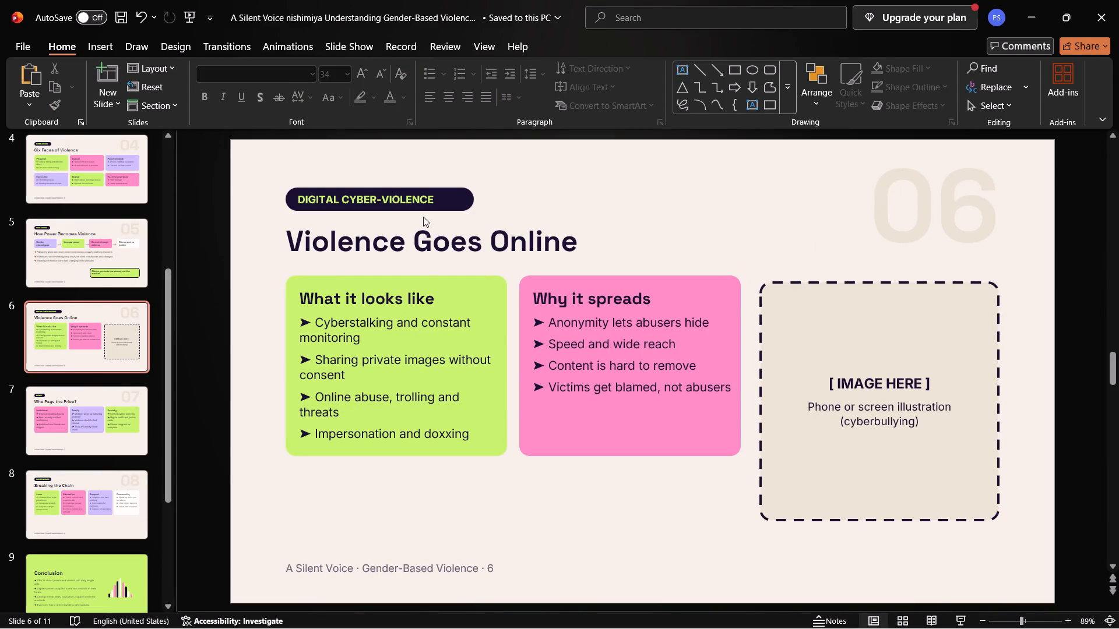
Copy the placeholder description "Phone or screen illustration (cyberbullying)" from the "Violence Goes Online" slide.
{"action": "left_click", "coordinate": [853, 378]}
{"action": "left_click", "coordinate": [833, 437]}
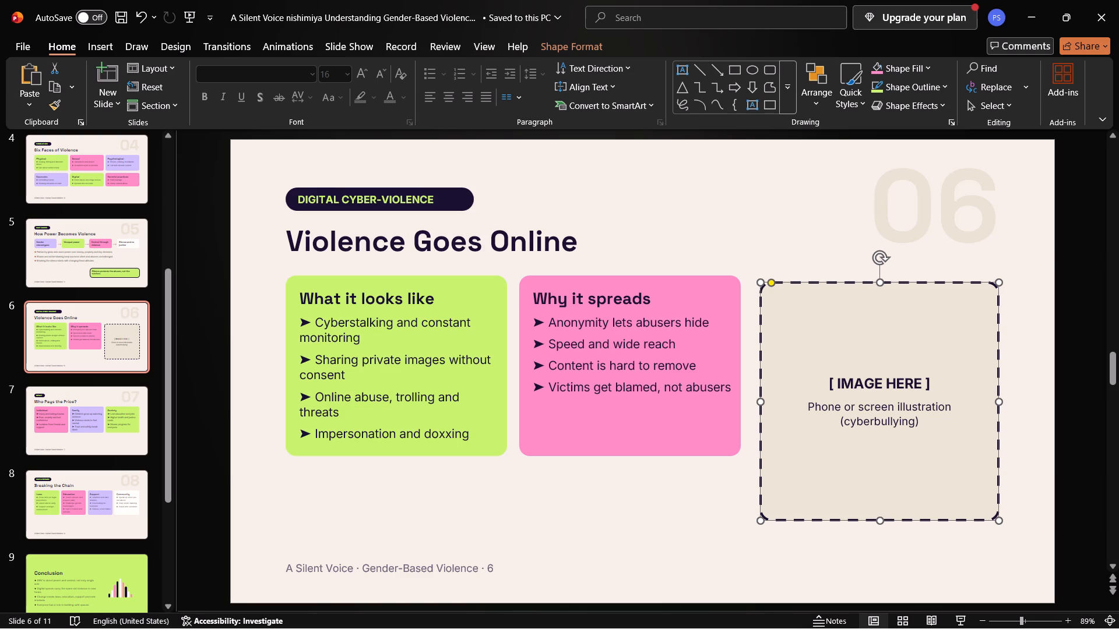
{"action": "left_click_drag", "start_coordinate": [810, 406], "coordinate": [913, 431]}
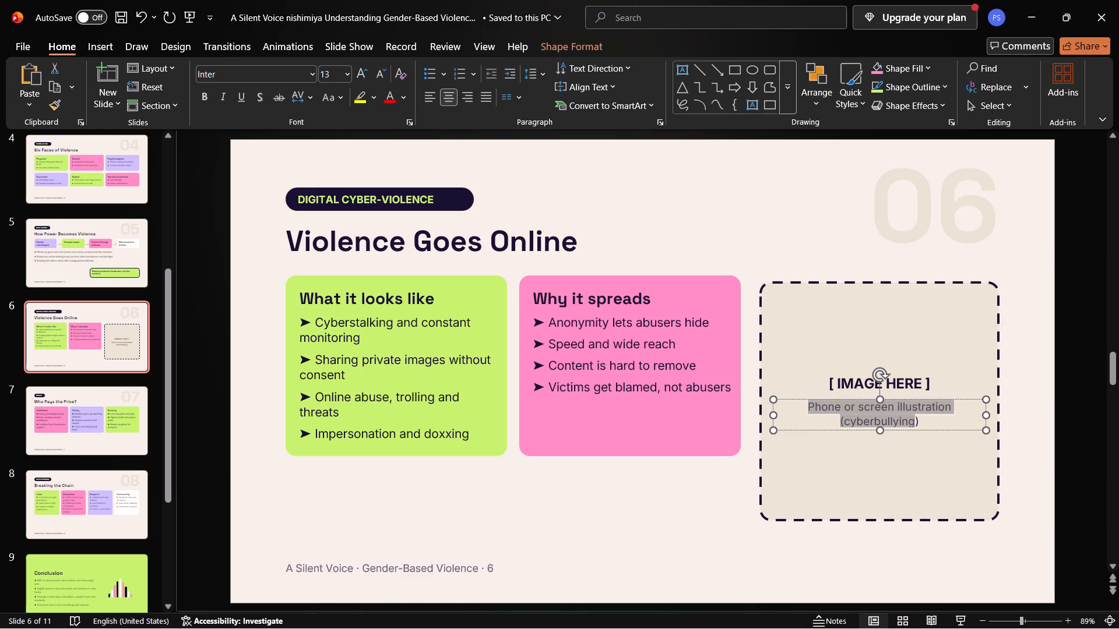
{"action": "left_click_drag", "start_coordinate": [913, 431], "coordinate": [923, 434]}
{"action": "key", "text": "ctrl+c"}
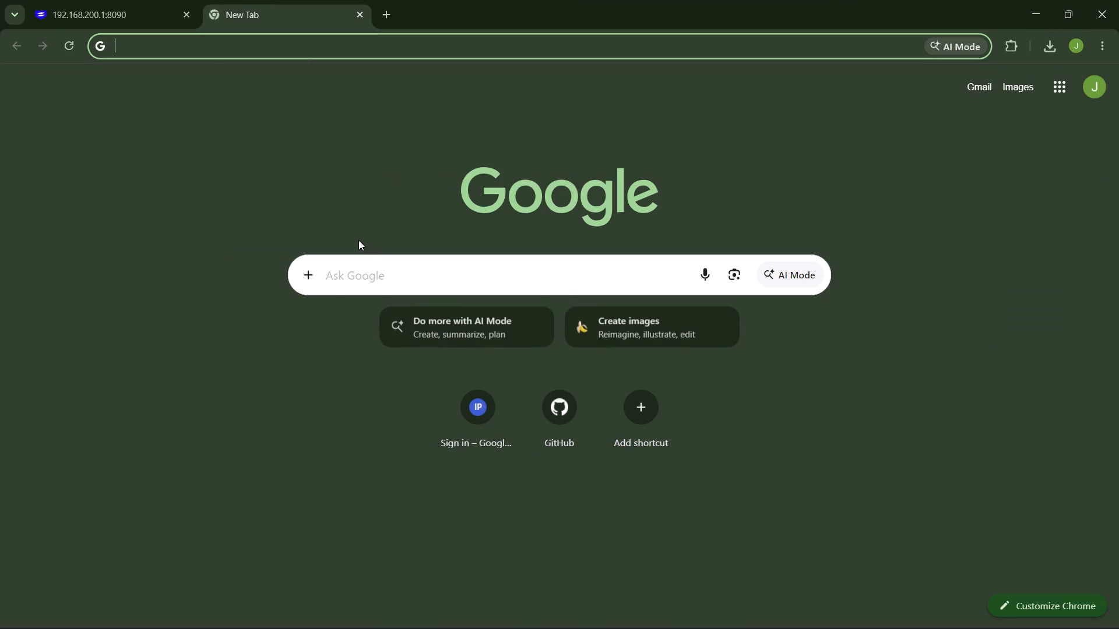
{"action": "left_click", "coordinate": [360, 274]}
{"action": "key", "text": "ctrl+v"}
{"action": "key", "text": "Return"}
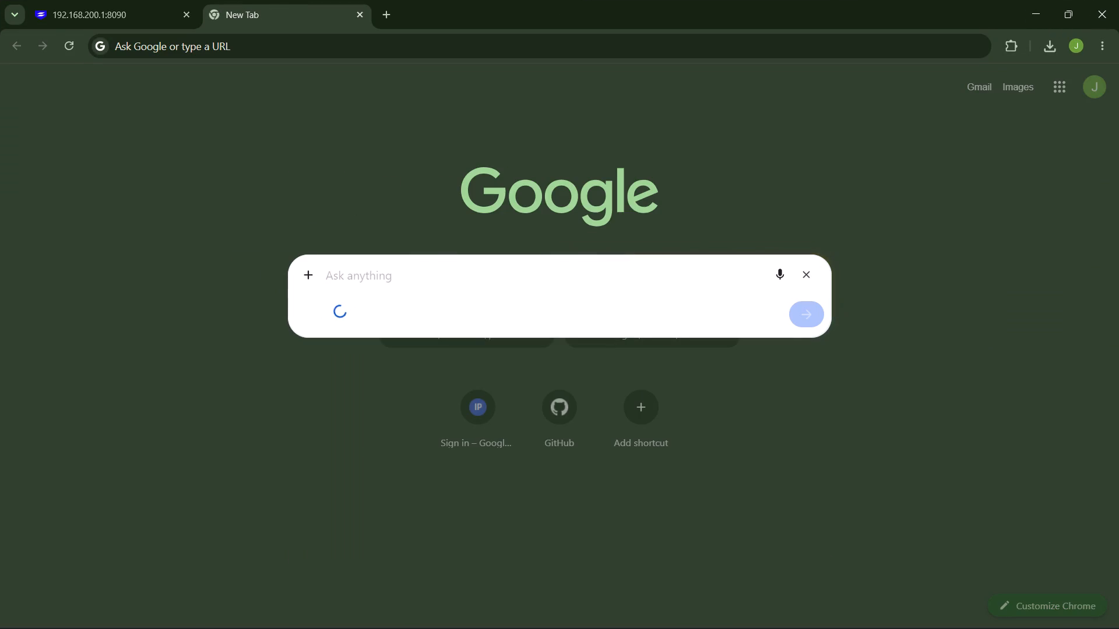
{"action": "left_click", "coordinate": [379, 12]}
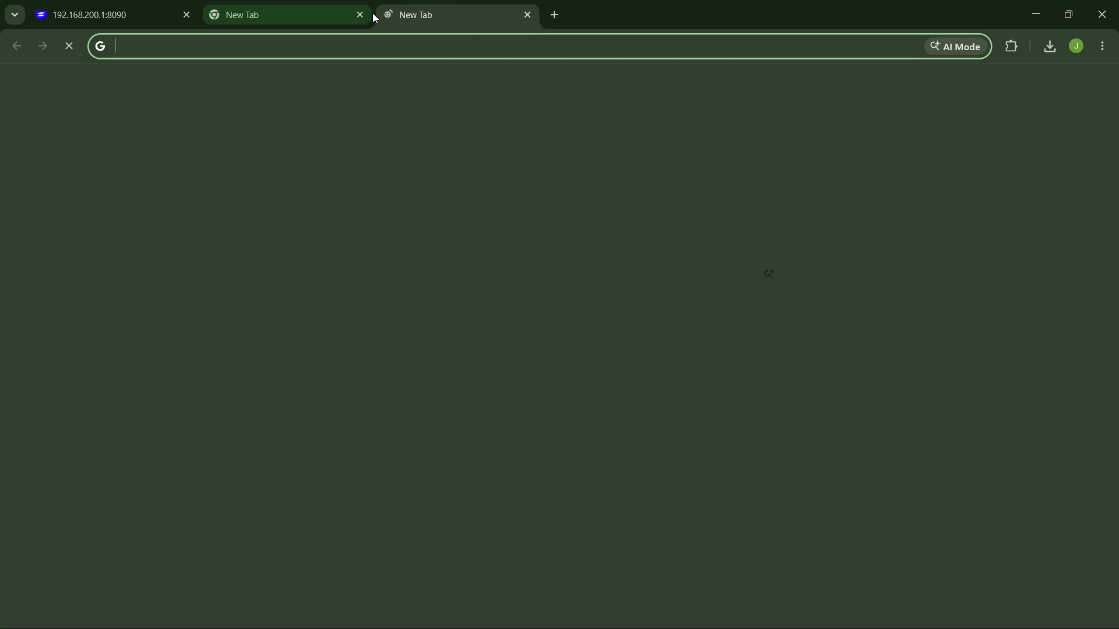
{"action": "left_click", "coordinate": [364, 18]}
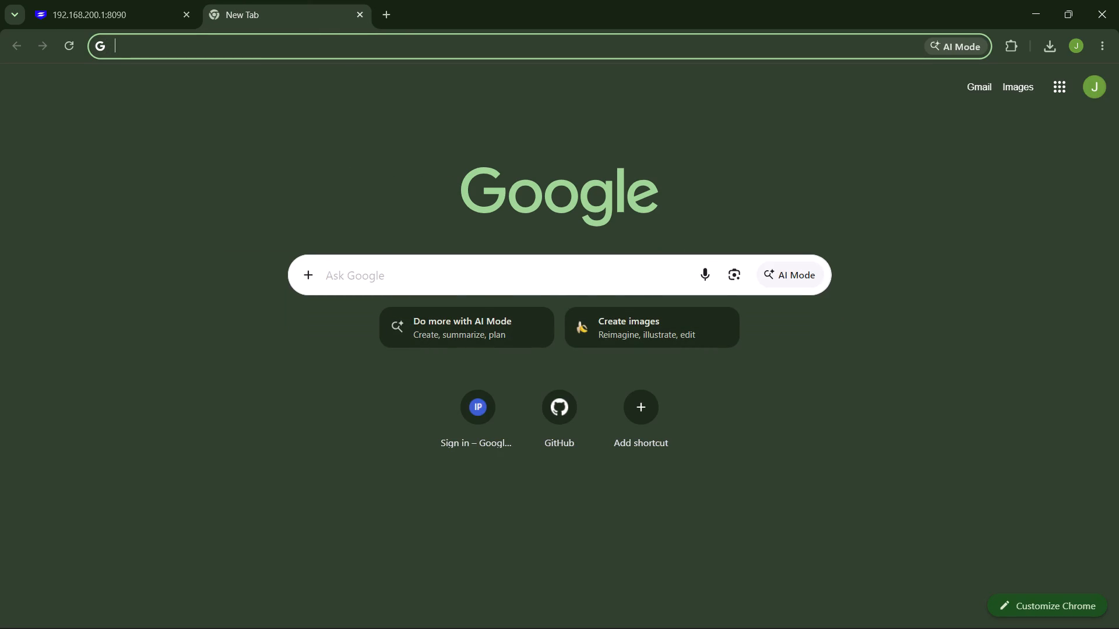
{"action": "key", "text": "ctrl+v"}
{"action": "key", "text": "Return"}
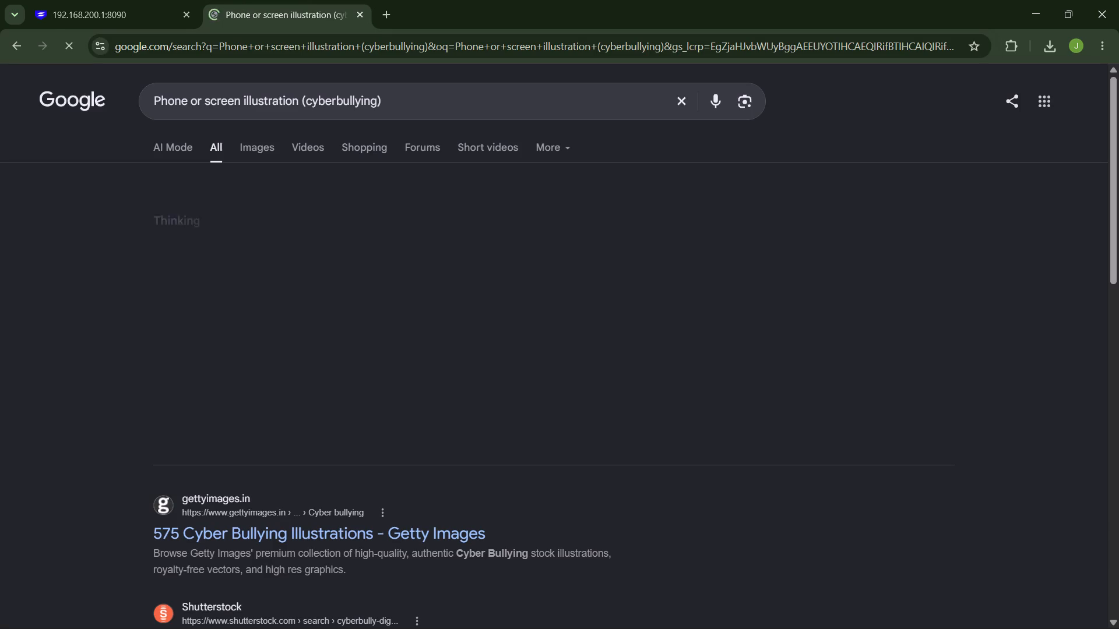
{"action": "left_click", "coordinate": [245, 156]}
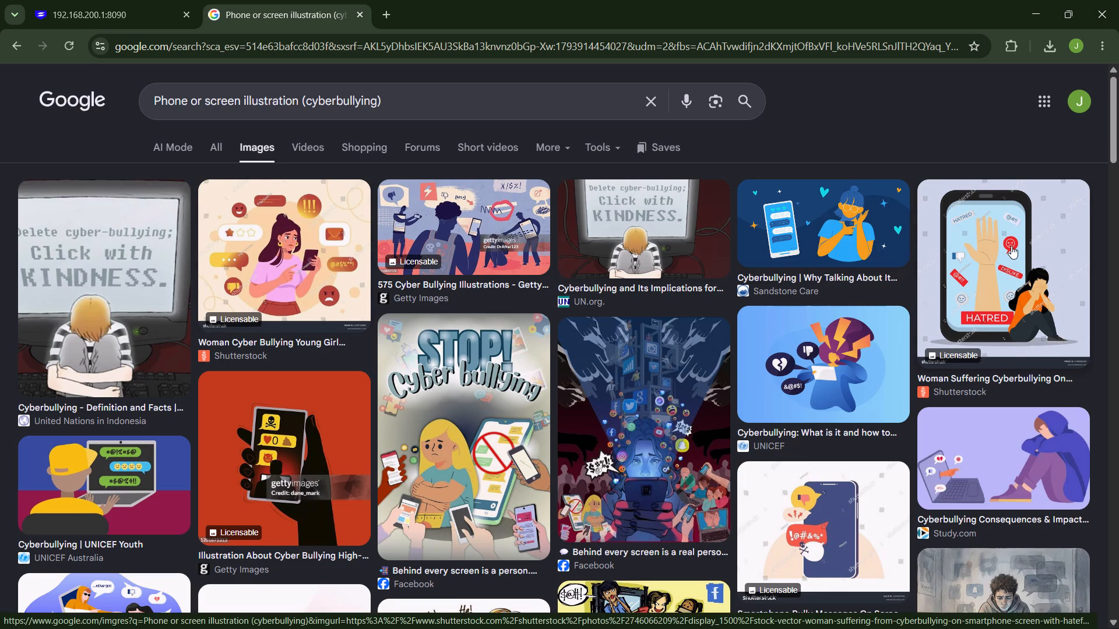
{"action": "scroll", "coordinate": [344, 289], "scroll_direction": "down", "scroll_amount": 4}
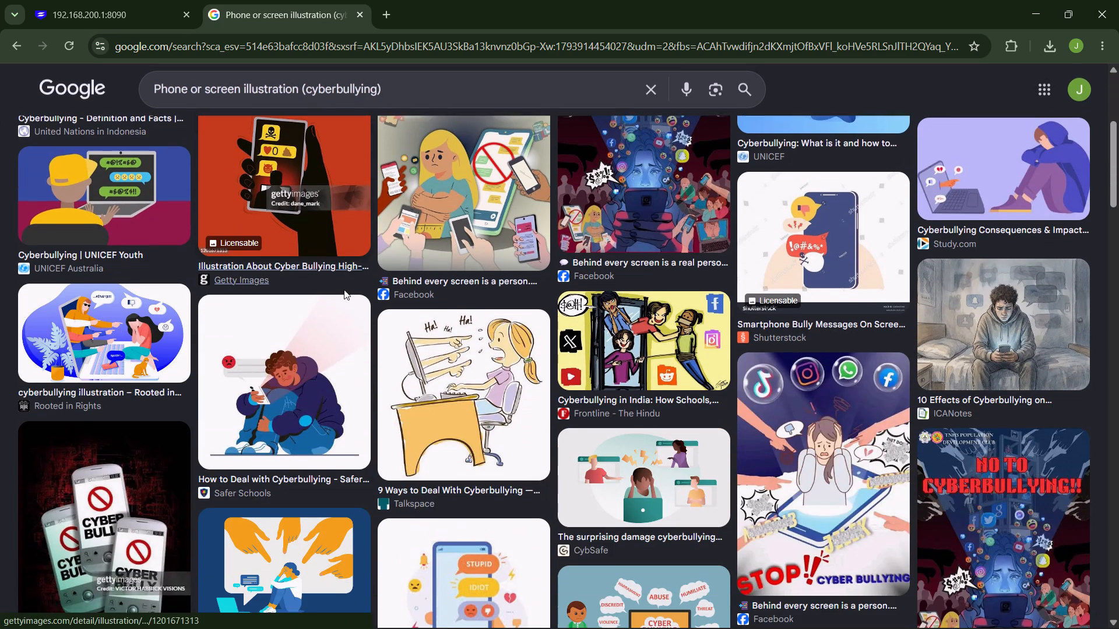
Refine the image search by adding the word "anime" to "Phone or screen illustration (cyberbullying)".
{"action": "scroll", "coordinate": [344, 289], "scroll_direction": "up", "scroll_amount": 5}
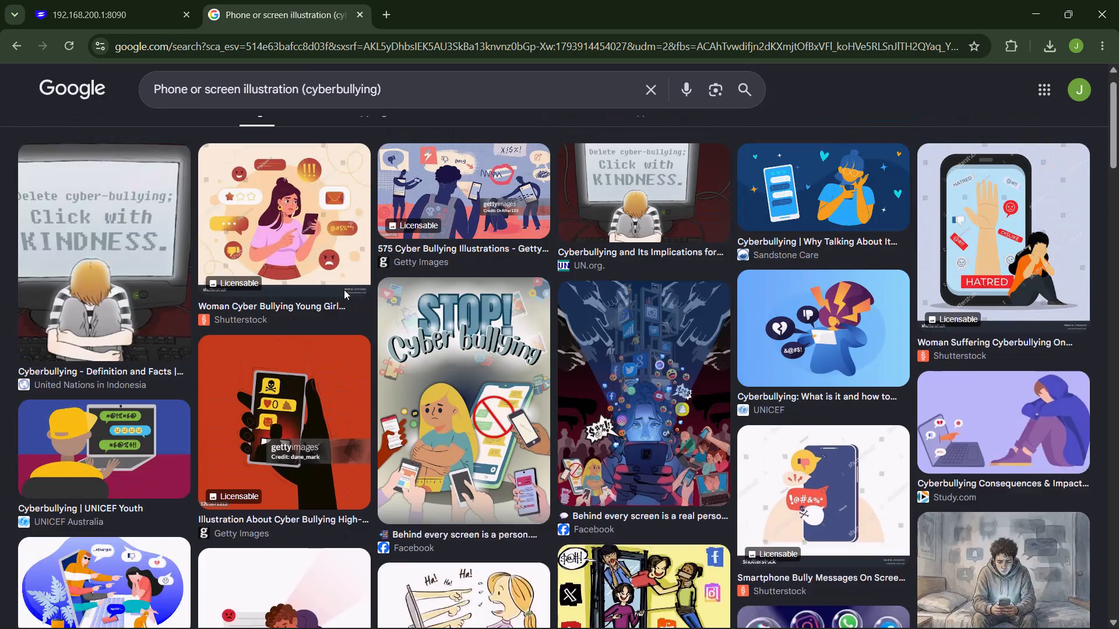
{"action": "left_click", "coordinate": [465, 102]}
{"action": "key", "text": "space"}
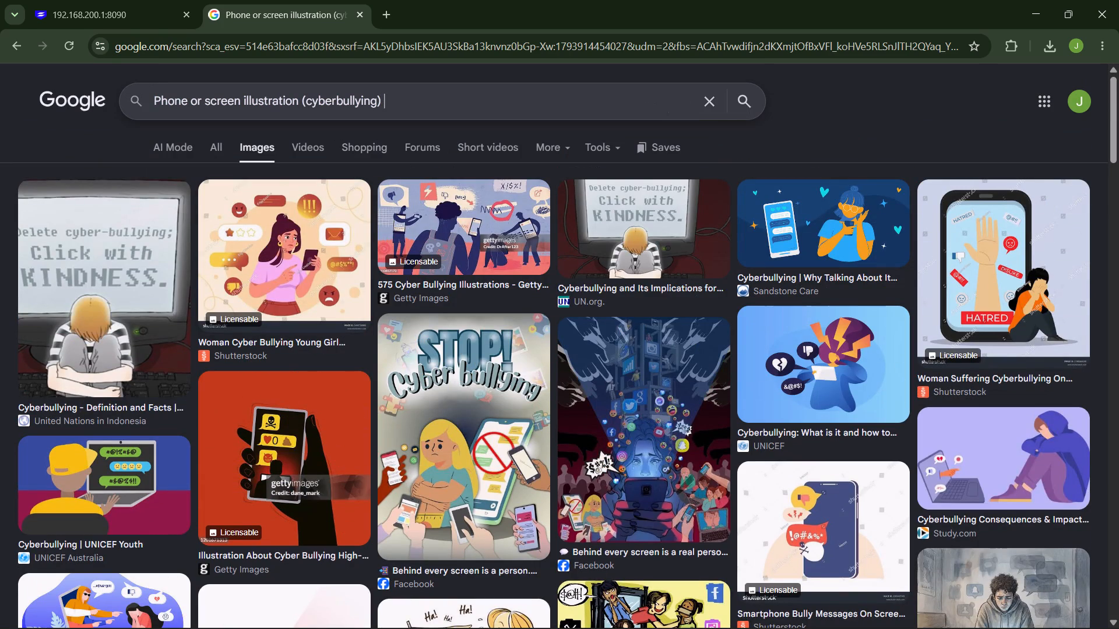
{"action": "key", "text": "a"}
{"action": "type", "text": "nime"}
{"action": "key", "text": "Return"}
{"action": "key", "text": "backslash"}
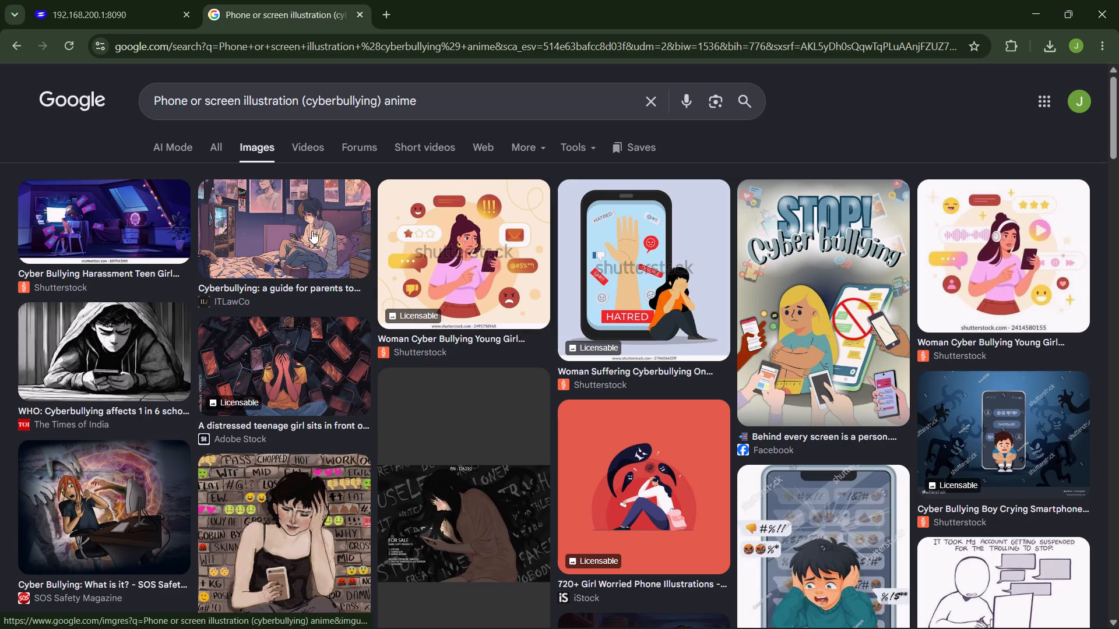
Save the Facebook result's dark illustration of a hunched girl holding a phone to Downloads as "dsvsd".
{"action": "scroll", "coordinate": [409, 224], "scroll_direction": "down", "scroll_amount": 2}
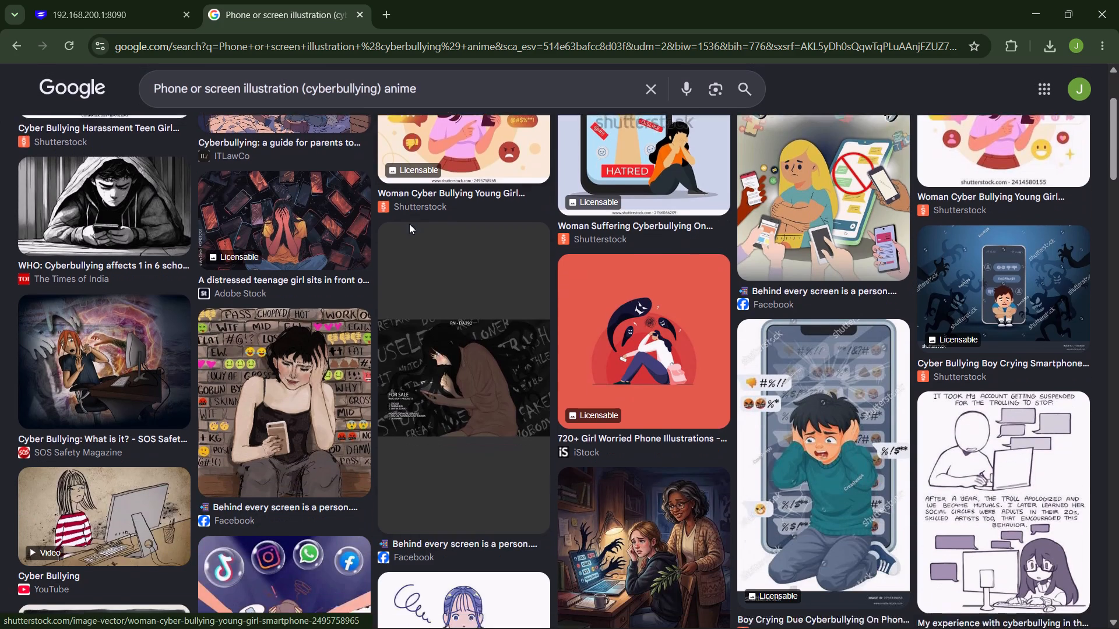
{"action": "scroll", "coordinate": [409, 224], "scroll_direction": "down", "scroll_amount": 1}
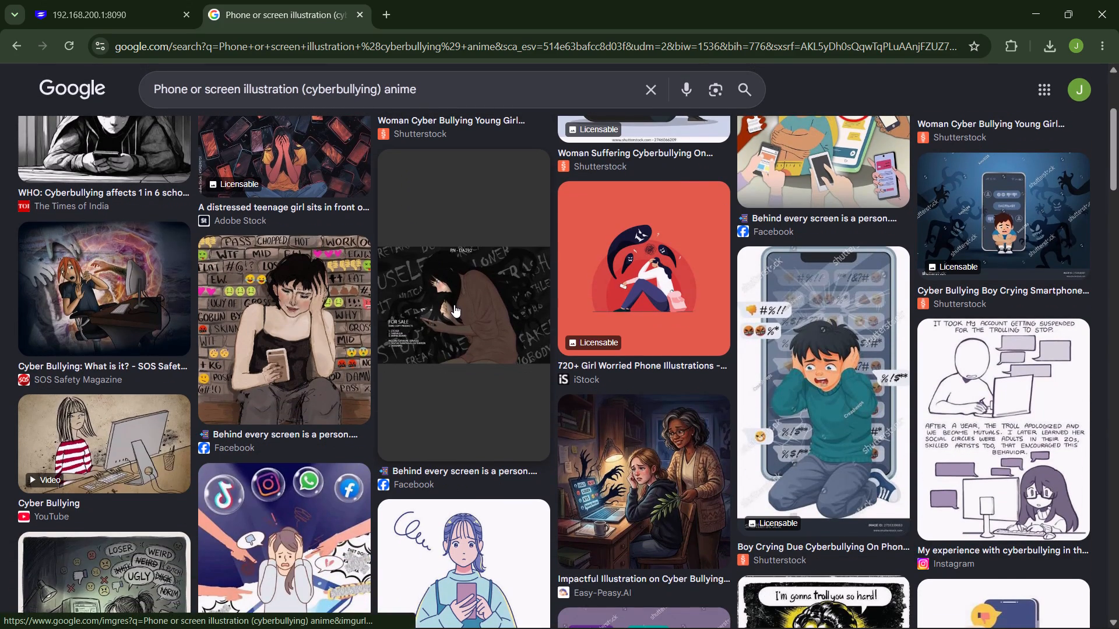
{"action": "left_click", "coordinate": [454, 305]}
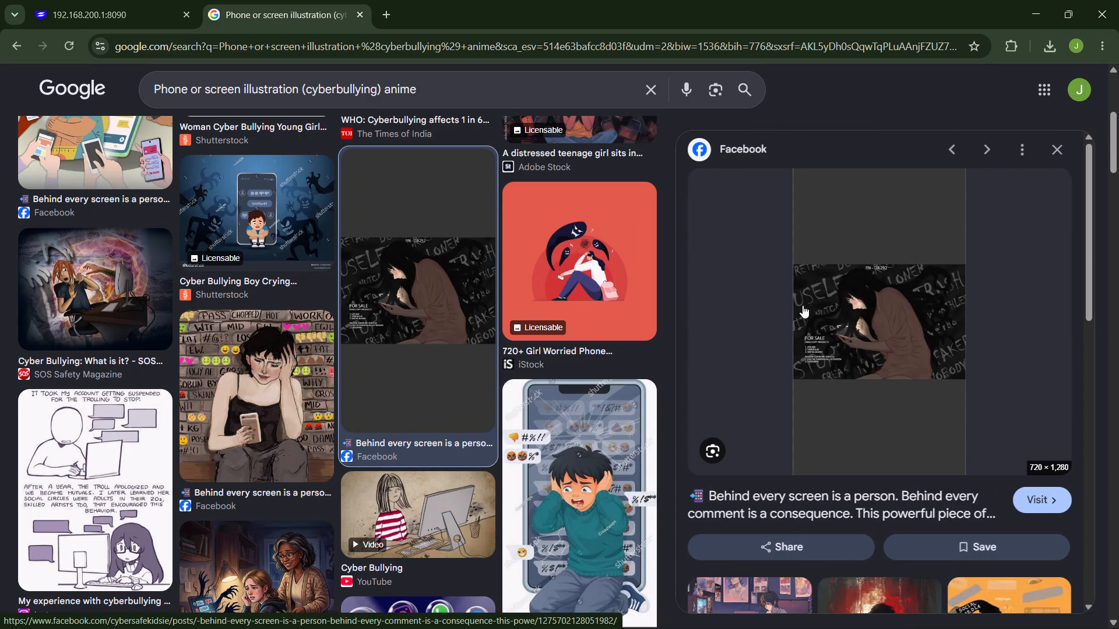
{"action": "scroll", "coordinate": [859, 314], "scroll_direction": "down", "scroll_amount": 3}
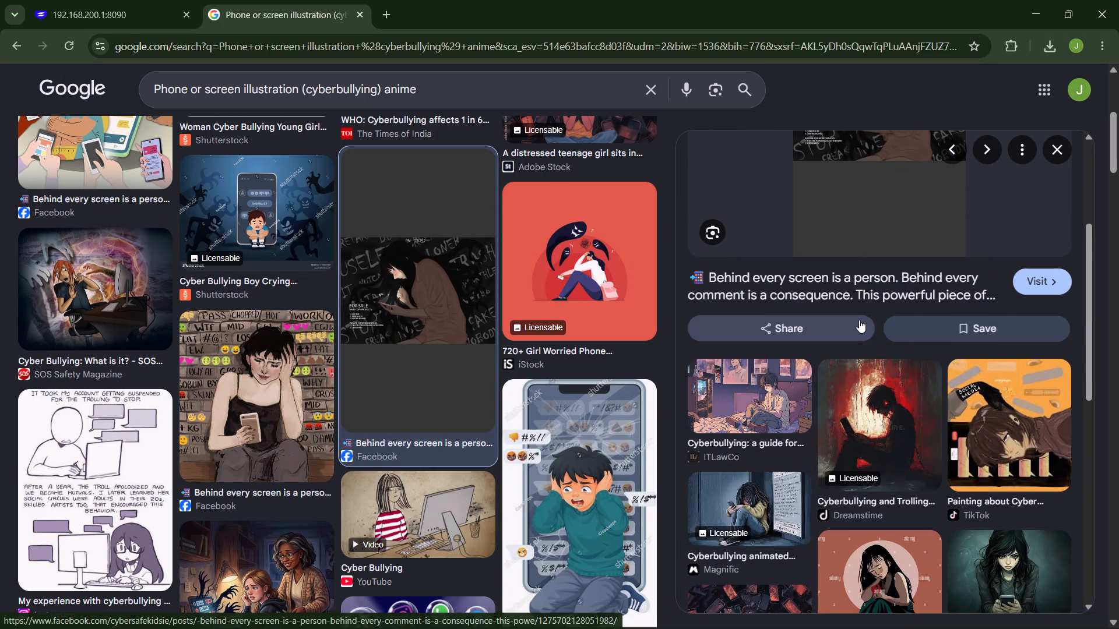
{"action": "scroll", "coordinate": [859, 320], "scroll_direction": "up", "scroll_amount": 4}
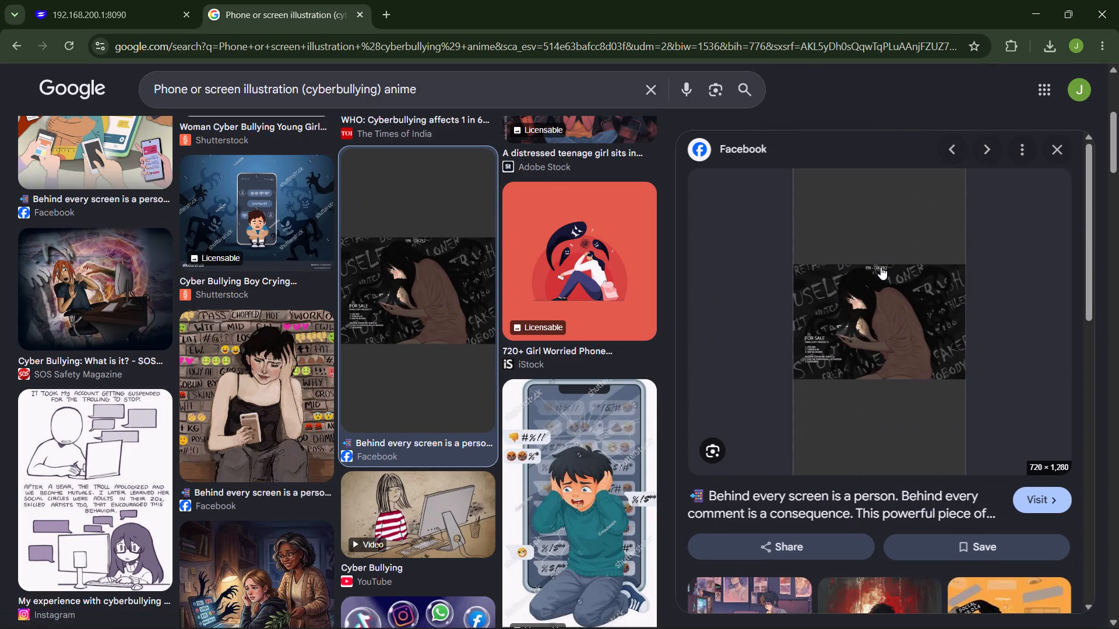
{"action": "right_click", "coordinate": [881, 267]}
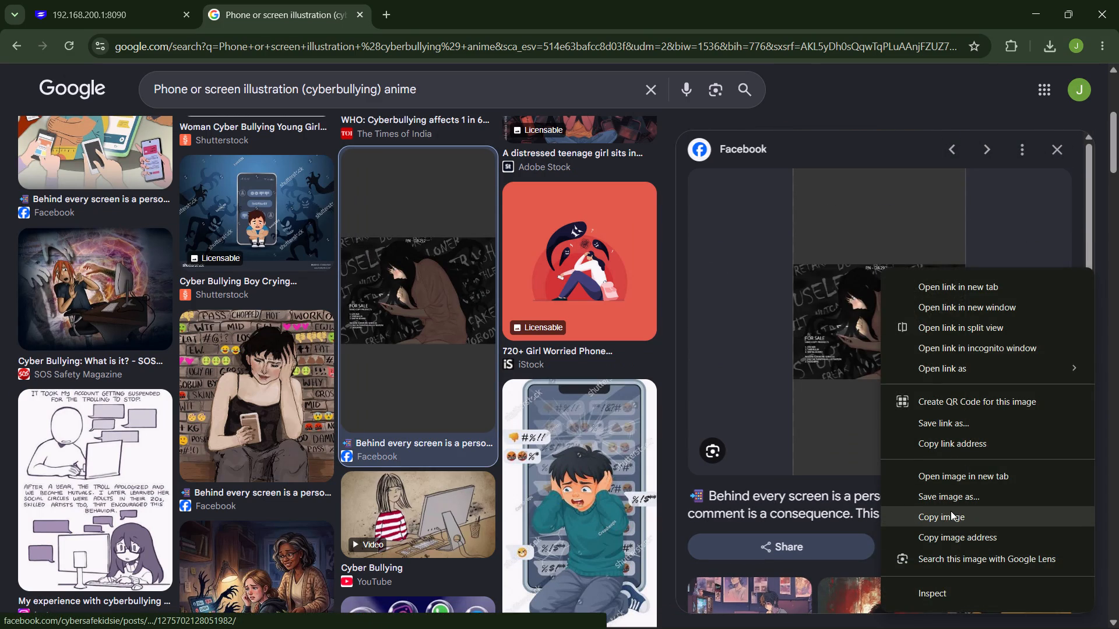
{"action": "left_click", "coordinate": [951, 499]}
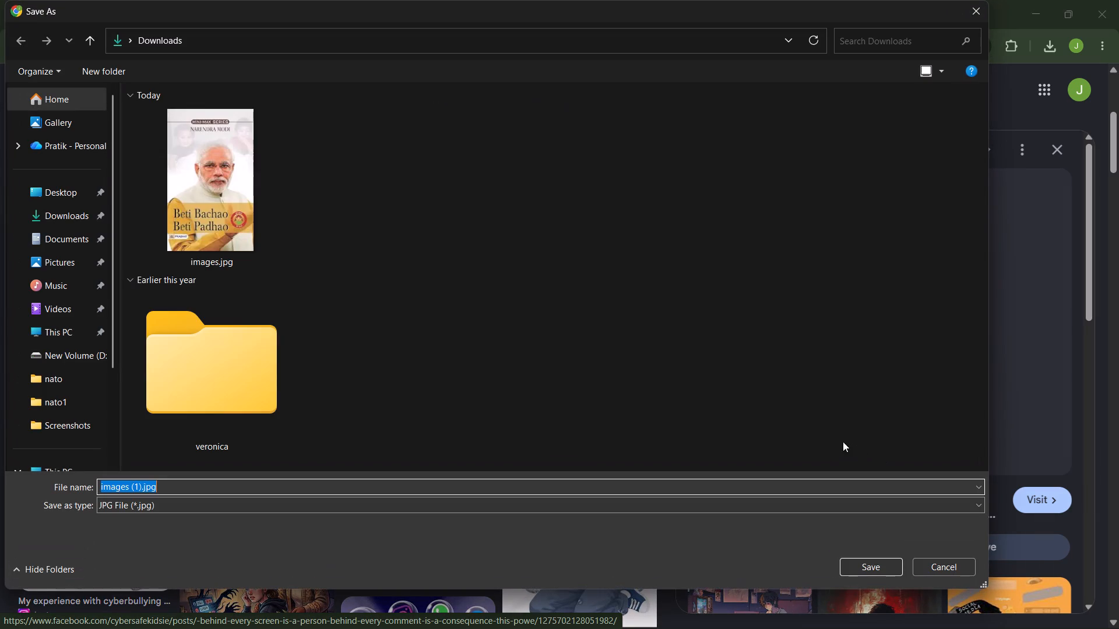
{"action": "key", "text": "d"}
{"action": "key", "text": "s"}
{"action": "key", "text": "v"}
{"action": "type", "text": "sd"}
{"action": "left_click", "coordinate": [863, 567]}
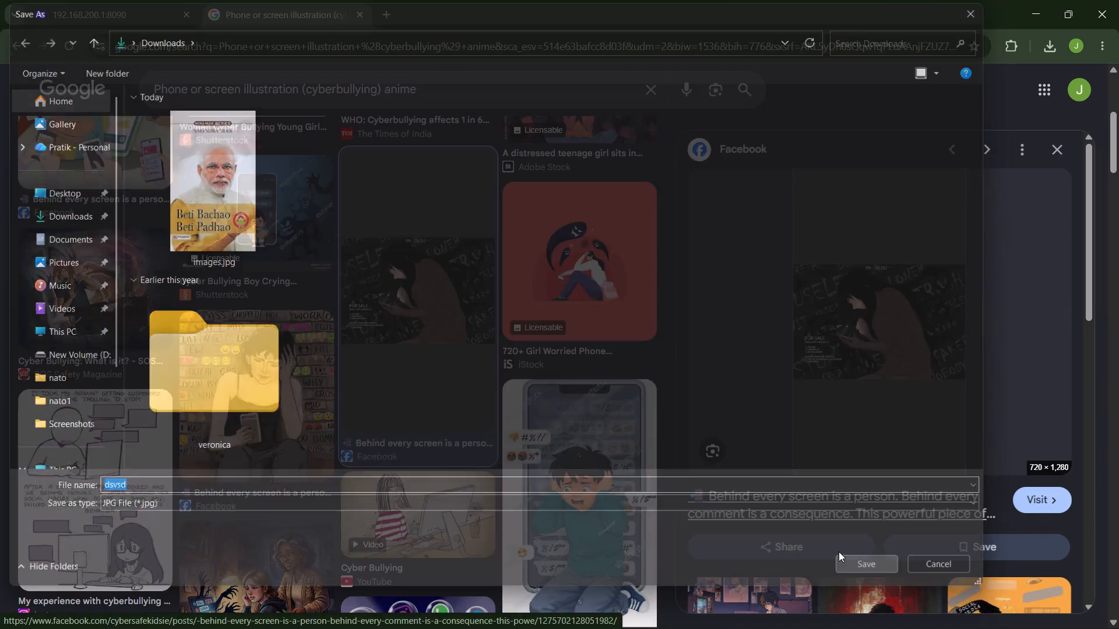
Look through the anime cyberbullying image results for further suitable phone or screen illustrations.
{"action": "scroll", "coordinate": [342, 327], "scroll_direction": "down", "scroll_amount": 4}
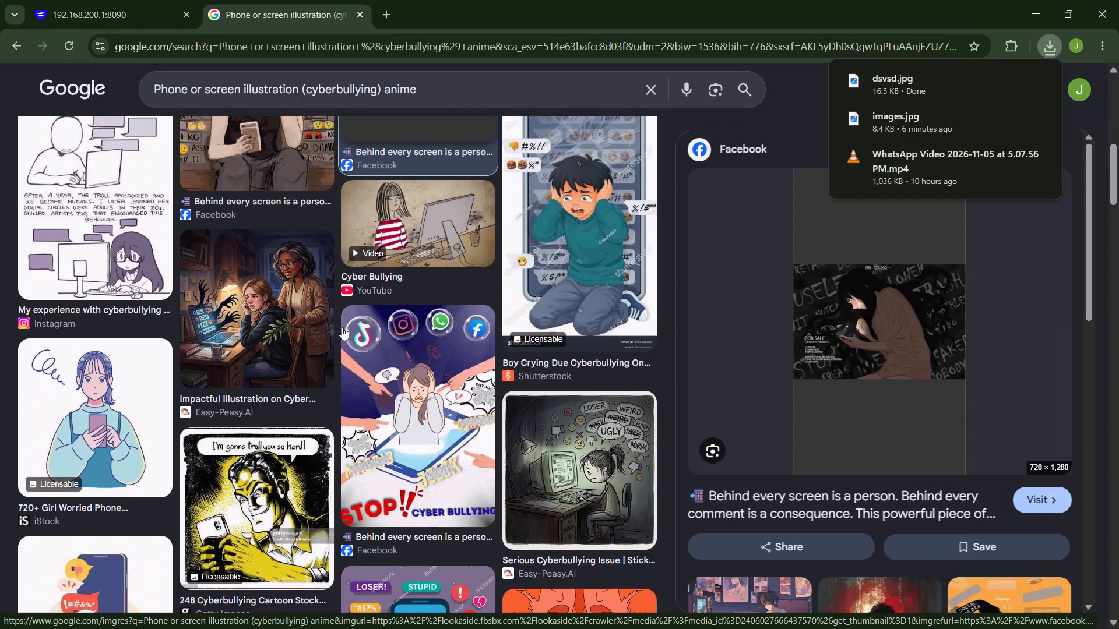
{"action": "scroll", "coordinate": [342, 327], "scroll_direction": "down", "scroll_amount": 4}
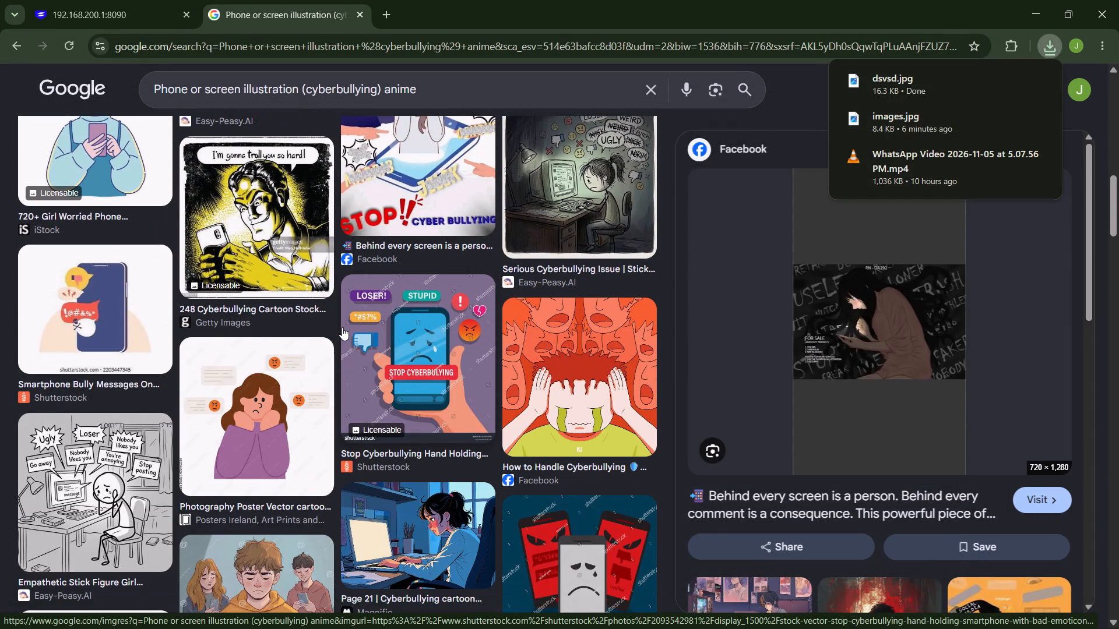
{"action": "scroll", "coordinate": [342, 327], "scroll_direction": "down", "scroll_amount": 8}
{"action": "scroll", "coordinate": [342, 327], "scroll_direction": "up", "scroll_amount": 20}
{"action": "scroll", "coordinate": [342, 327], "scroll_direction": "up", "scroll_amount": 3}
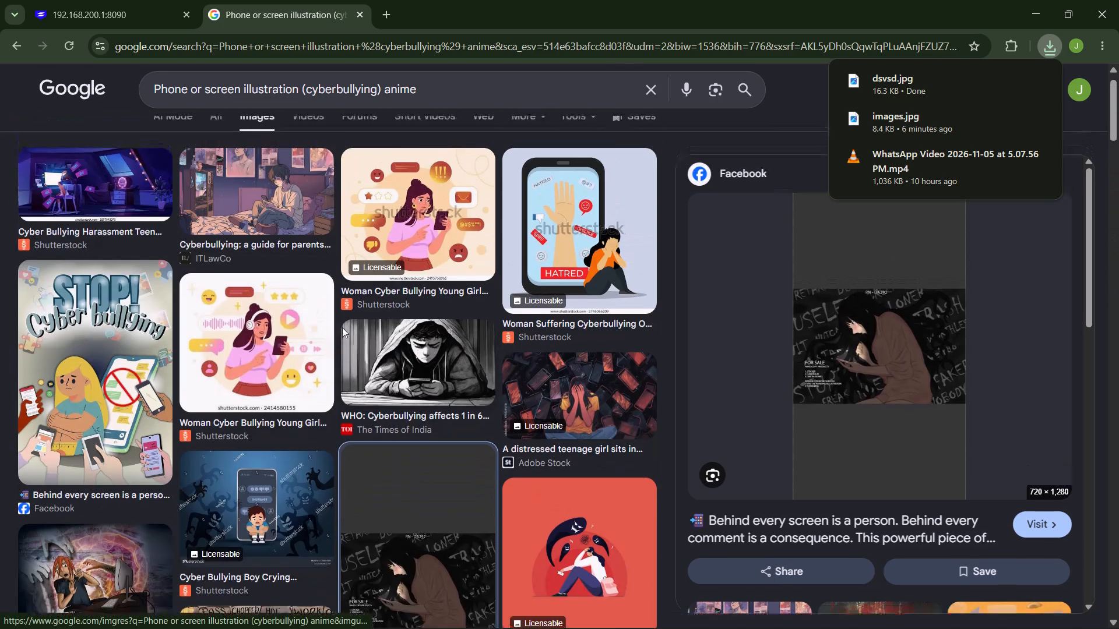
Refine the image search to "Phone or screen (cyberbullying) anime cool" by removing "illustration" and adding "cool".
{"action": "scroll", "coordinate": [342, 327], "scroll_direction": "up", "scroll_amount": 8}
{"action": "left_click", "coordinate": [442, 105]}
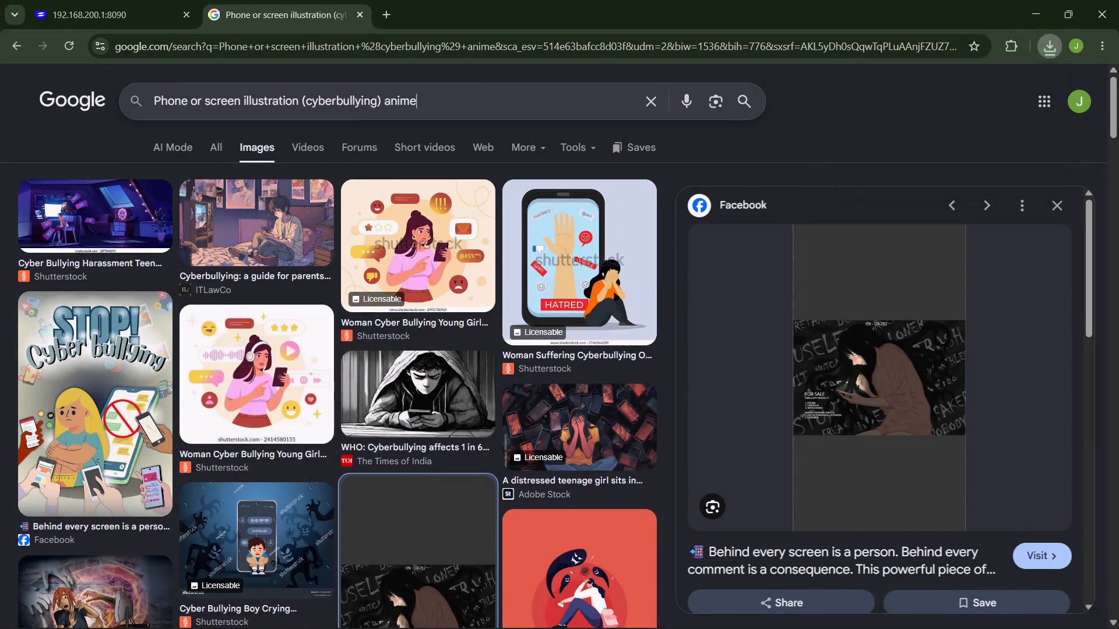
{"action": "left_click", "coordinate": [298, 103]}
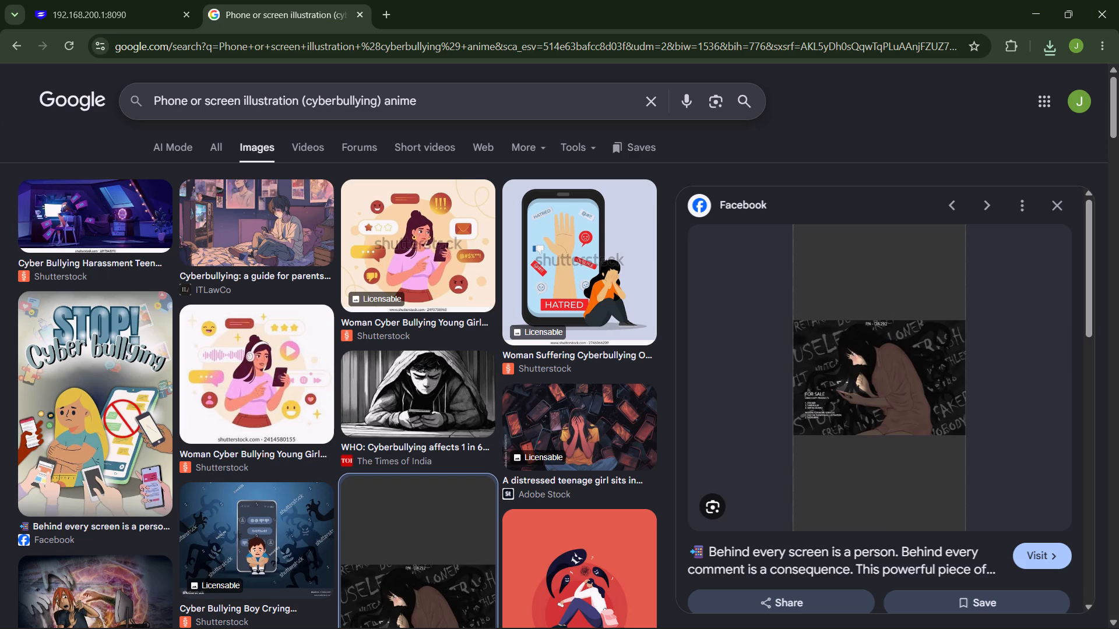
{"action": "key", "text": "BackSpace"}
{"action": "key", "text": "BackSpace"}
{"action": "key", "text": "BackSpace"}
{"action": "key", "text": "BackSpace"}
{"action": "key", "text": "BackSpace"}
{"action": "key", "text": "BackSpace"}
{"action": "key", "text": "BackSpace"}
{"action": "key", "text": "BackSpace"}
{"action": "key", "text": "BackSpace"}
{"action": "key", "text": "BackSpace"}
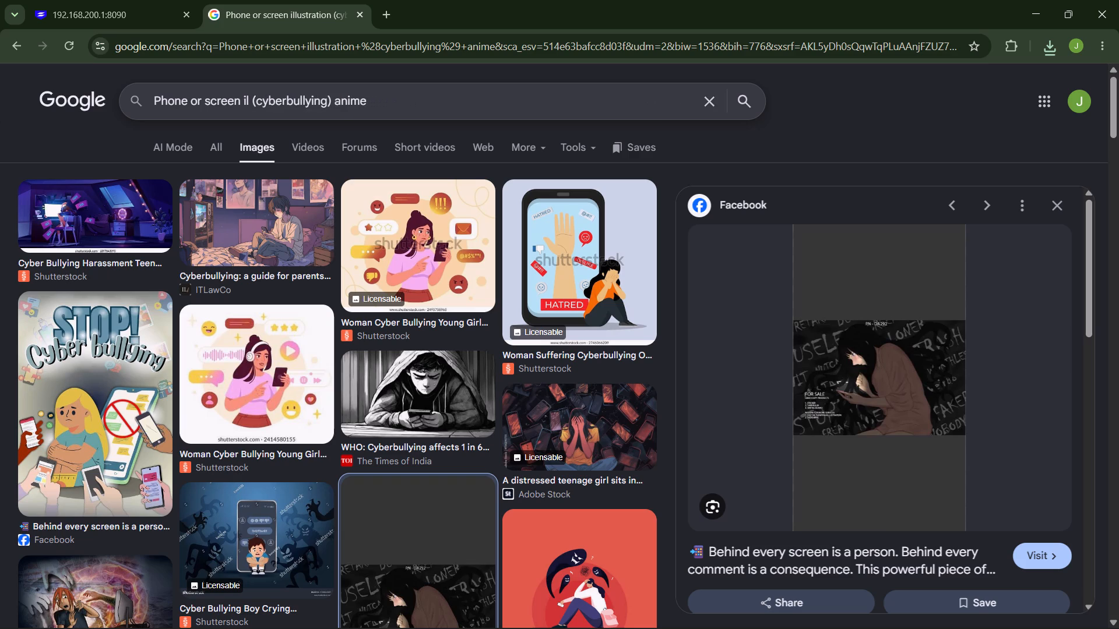
{"action": "key", "text": "BackSpace"}
{"action": "key", "text": "BackSpace"}
{"action": "left_click", "coordinate": [376, 104]}
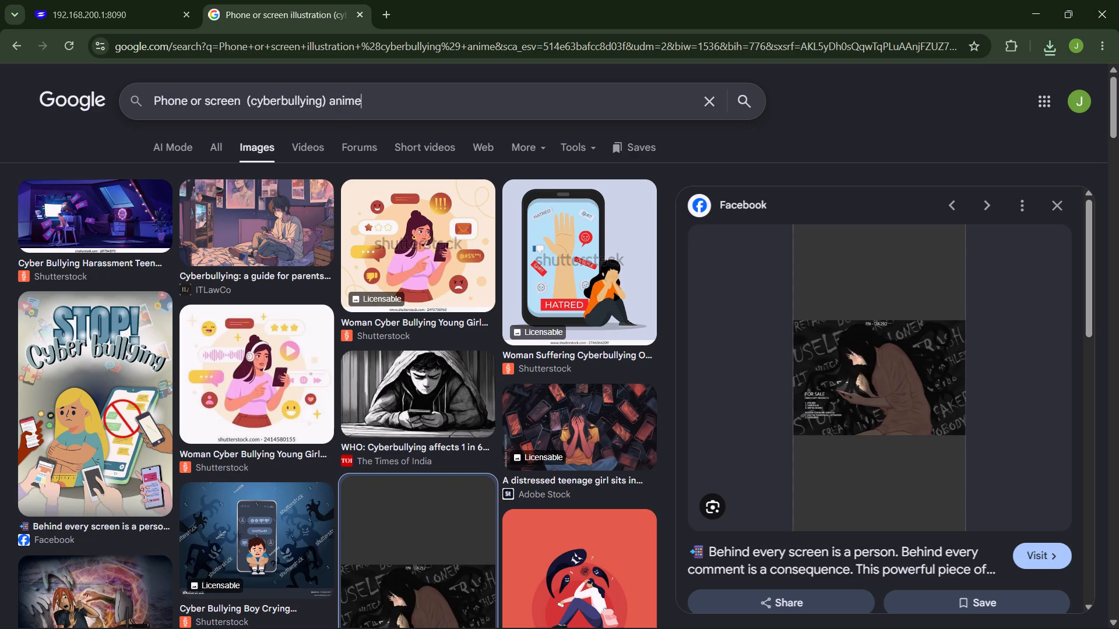
{"action": "key", "text": "space"}
{"action": "type", "text": "cool"}
{"action": "key", "text": "Return"}
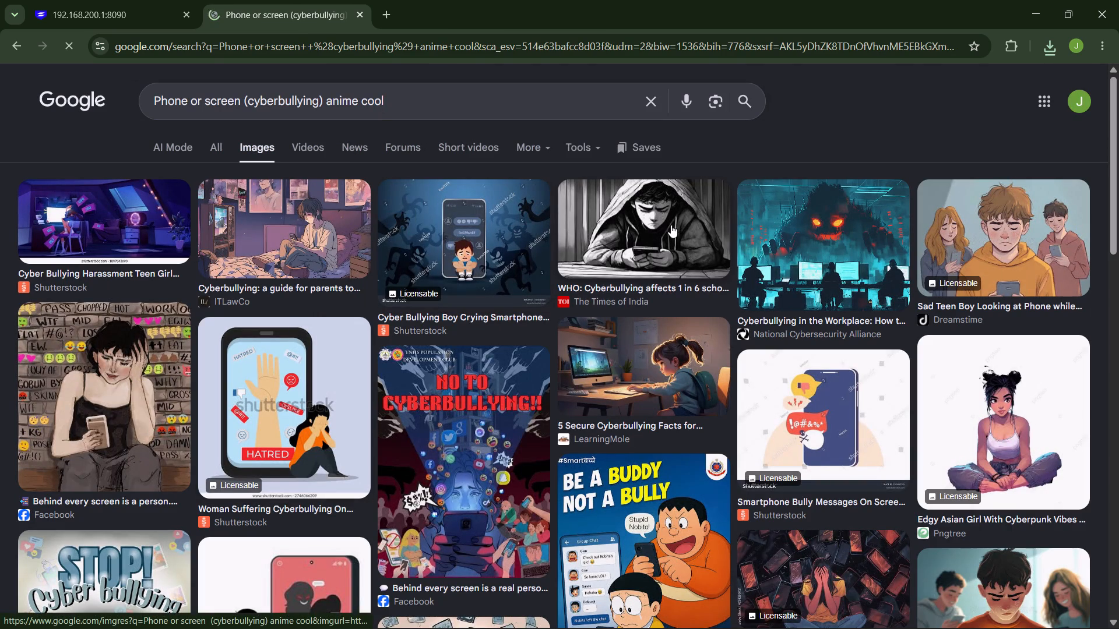
Browse the image results for a suitable cyberbullying picture, previewing the Adobe Stock illustration of a distressed girl among phones.
{"action": "scroll", "coordinate": [702, 228], "scroll_direction": "down", "scroll_amount": 1}
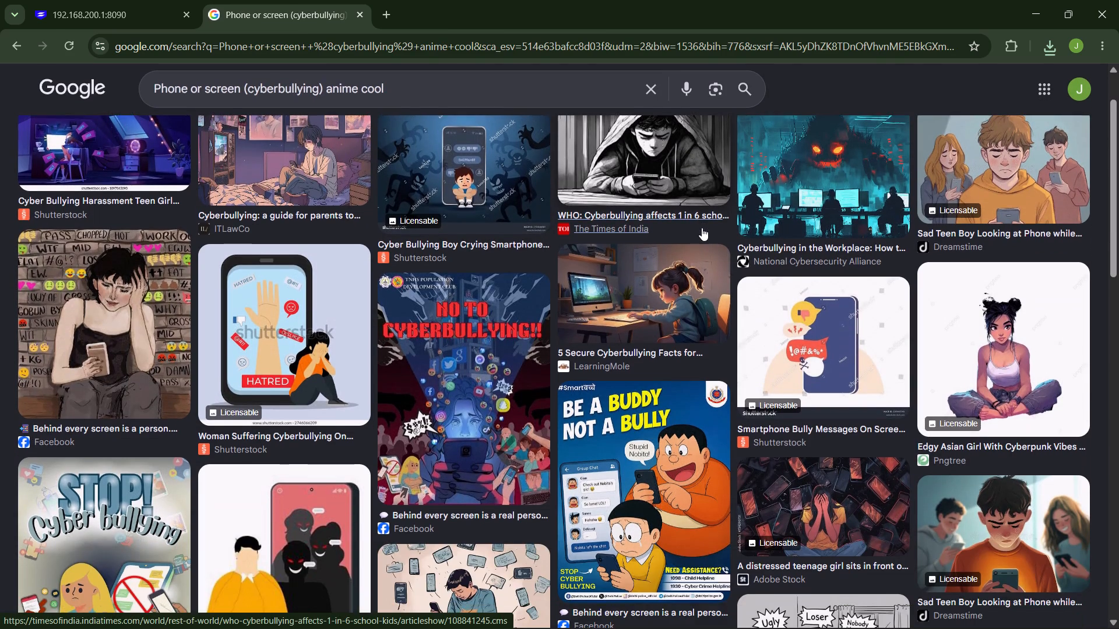
{"action": "scroll", "coordinate": [702, 228], "scroll_direction": "down", "scroll_amount": 2}
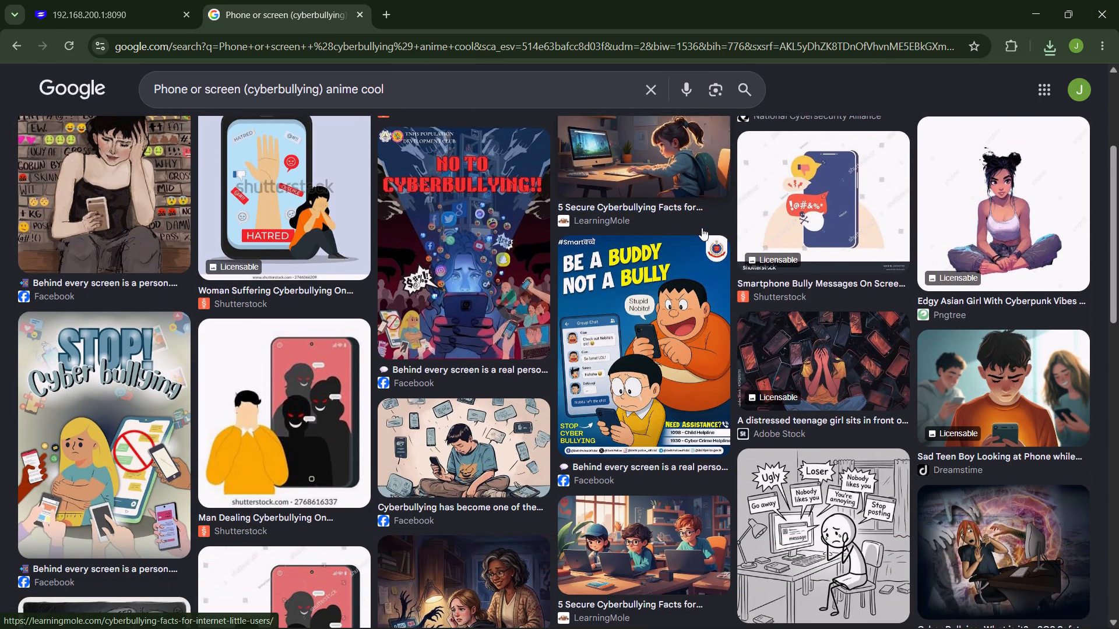
{"action": "scroll", "coordinate": [702, 228], "scroll_direction": "down", "scroll_amount": 1}
{"action": "left_click", "coordinate": [833, 267]}
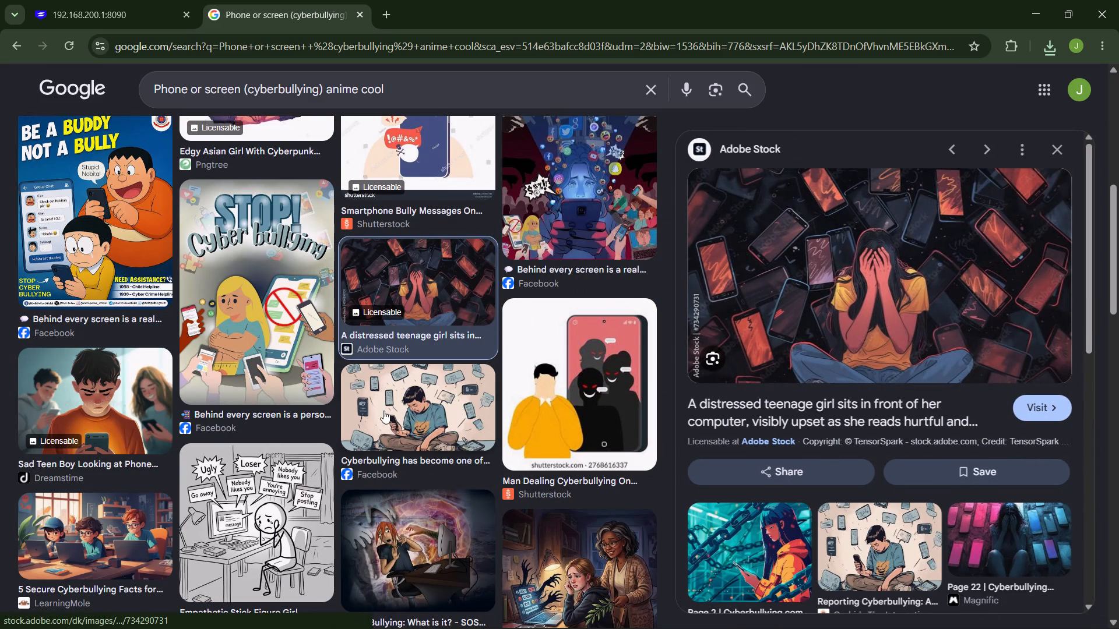
{"action": "scroll", "coordinate": [242, 318], "scroll_direction": "down", "scroll_amount": 5}
{"action": "scroll", "coordinate": [242, 318], "scroll_direction": "up", "scroll_amount": 2}
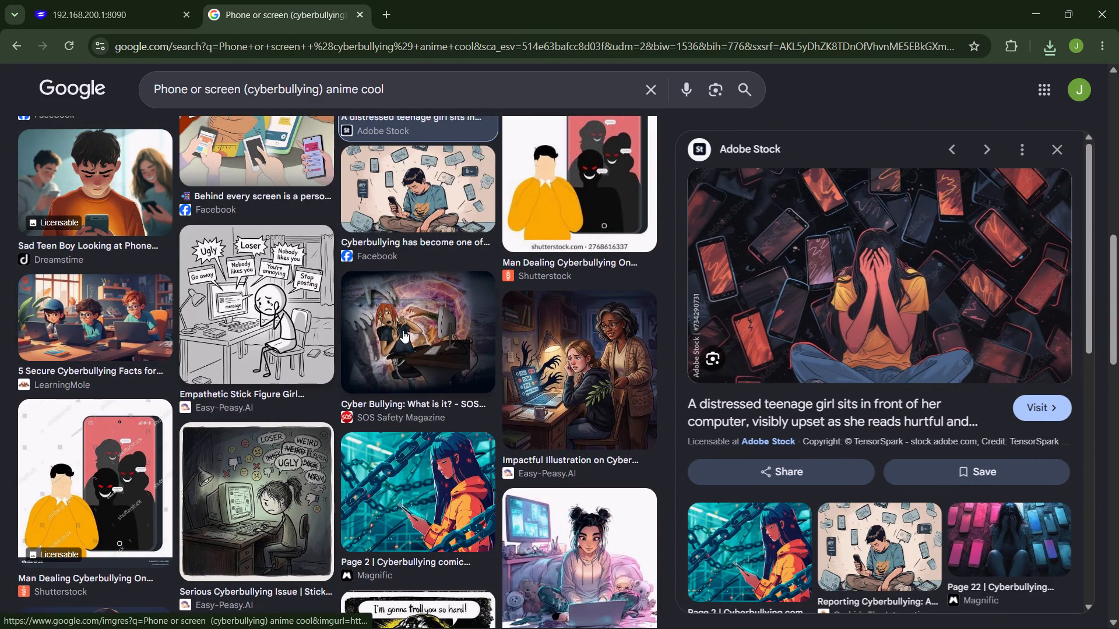
{"action": "scroll", "coordinate": [433, 334], "scroll_direction": "down", "scroll_amount": 9}
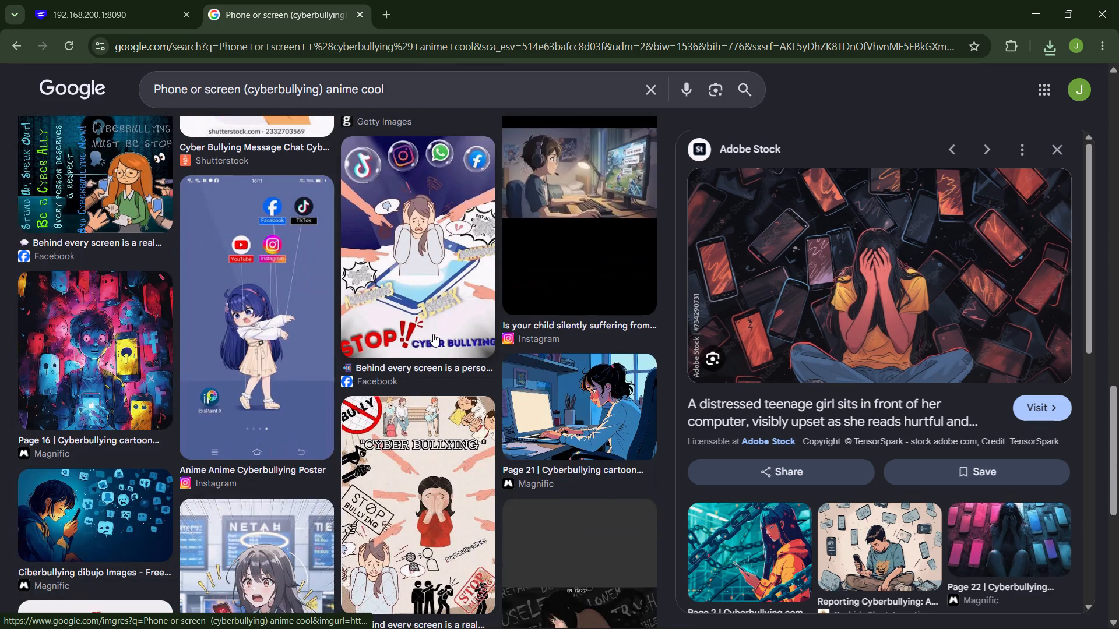
{"action": "scroll", "coordinate": [377, 334], "scroll_direction": "down", "scroll_amount": 4}
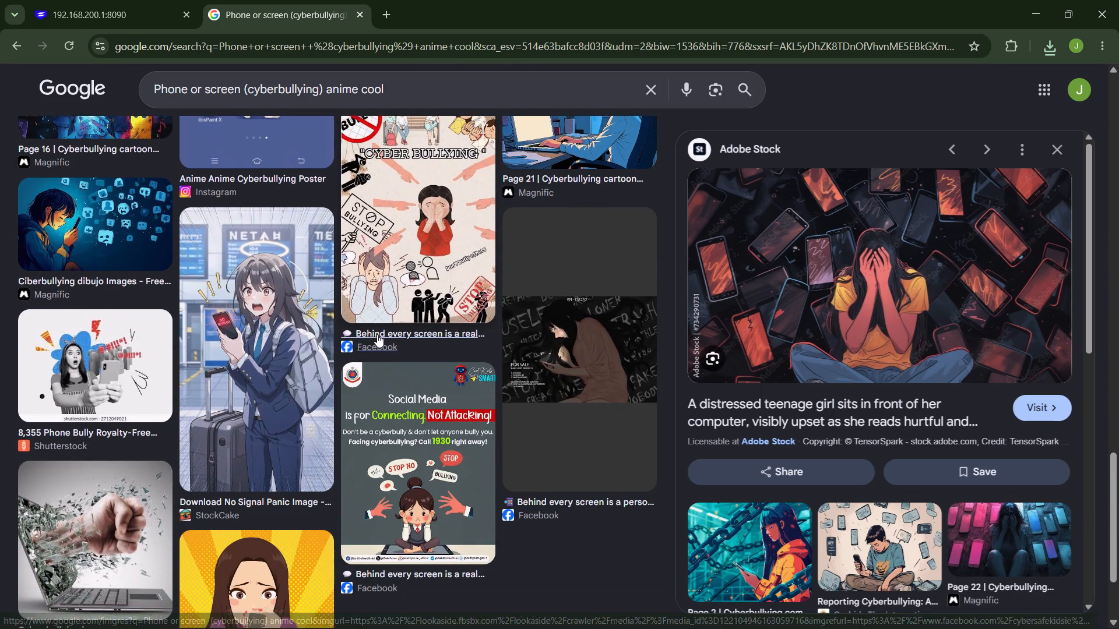
{"action": "scroll", "coordinate": [343, 266], "scroll_direction": "down", "scroll_amount": 2}
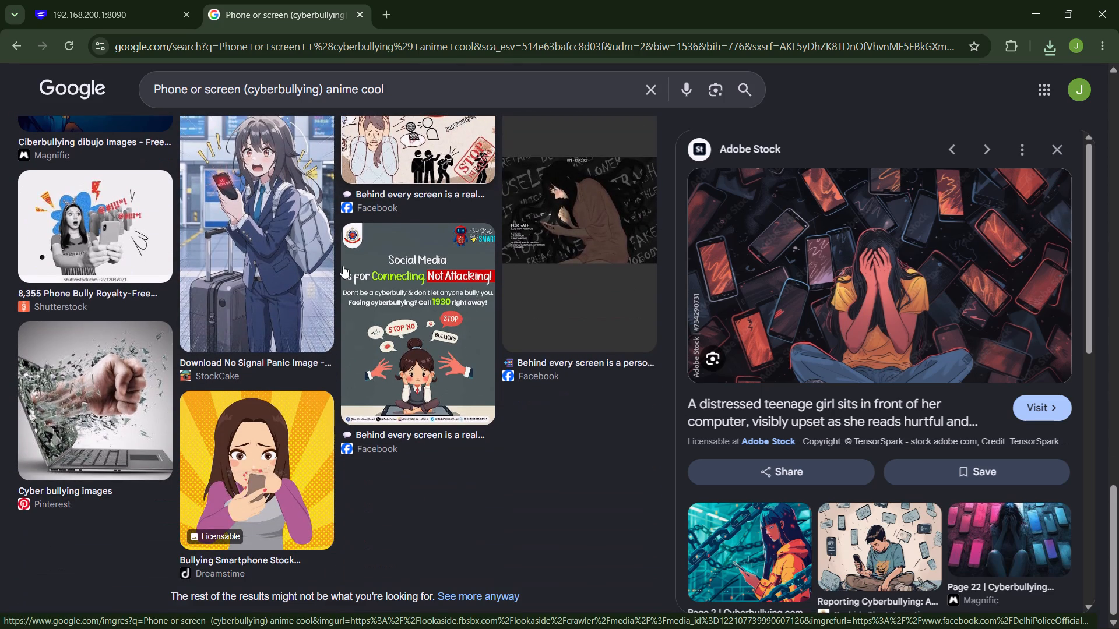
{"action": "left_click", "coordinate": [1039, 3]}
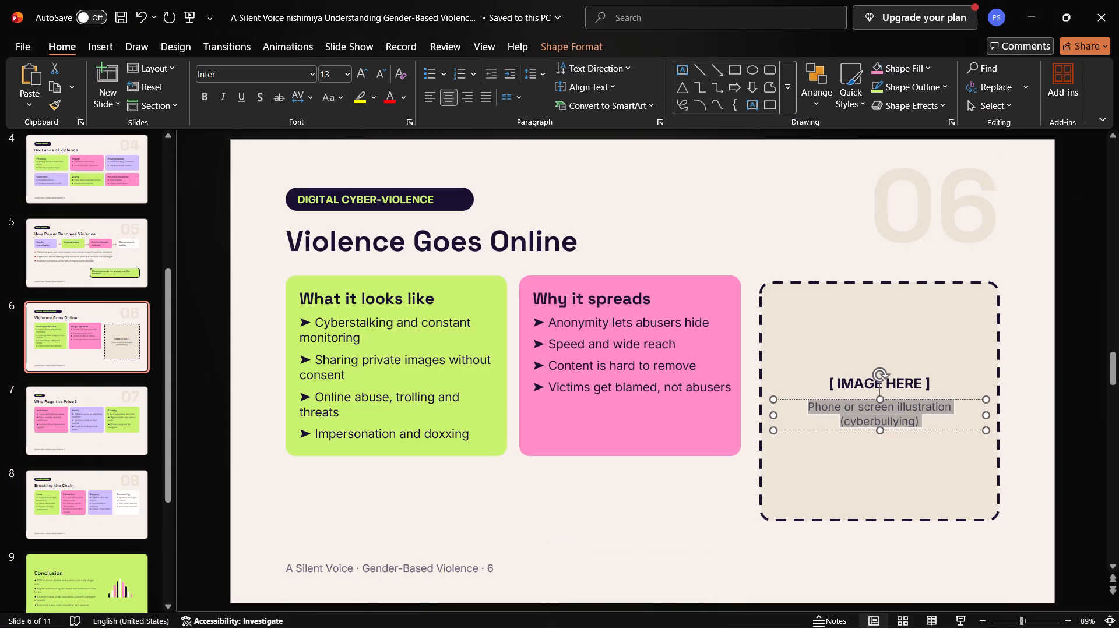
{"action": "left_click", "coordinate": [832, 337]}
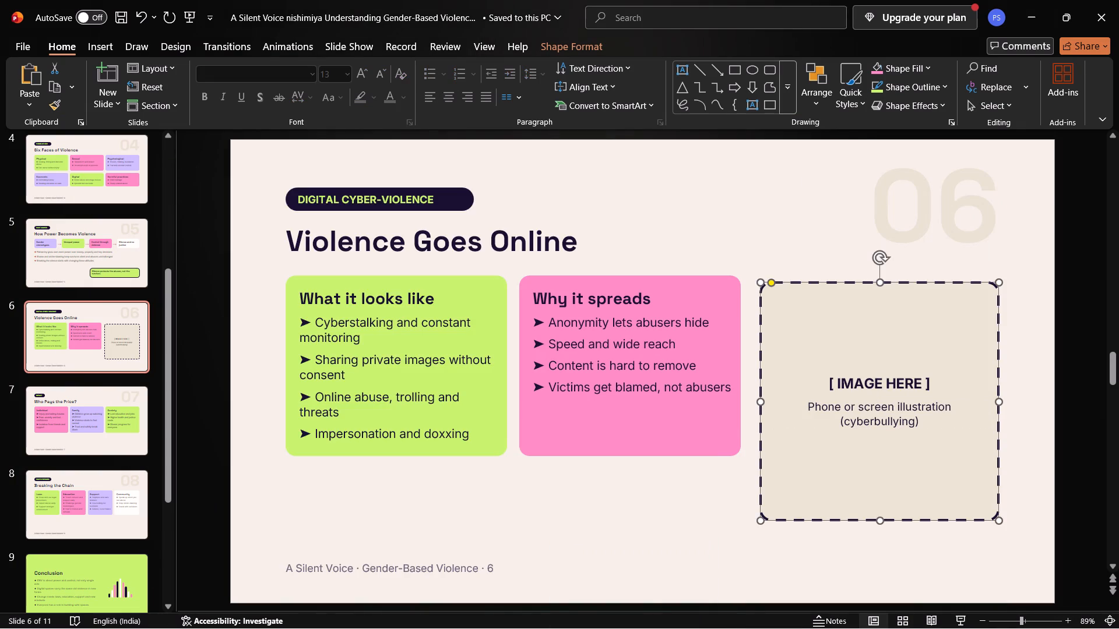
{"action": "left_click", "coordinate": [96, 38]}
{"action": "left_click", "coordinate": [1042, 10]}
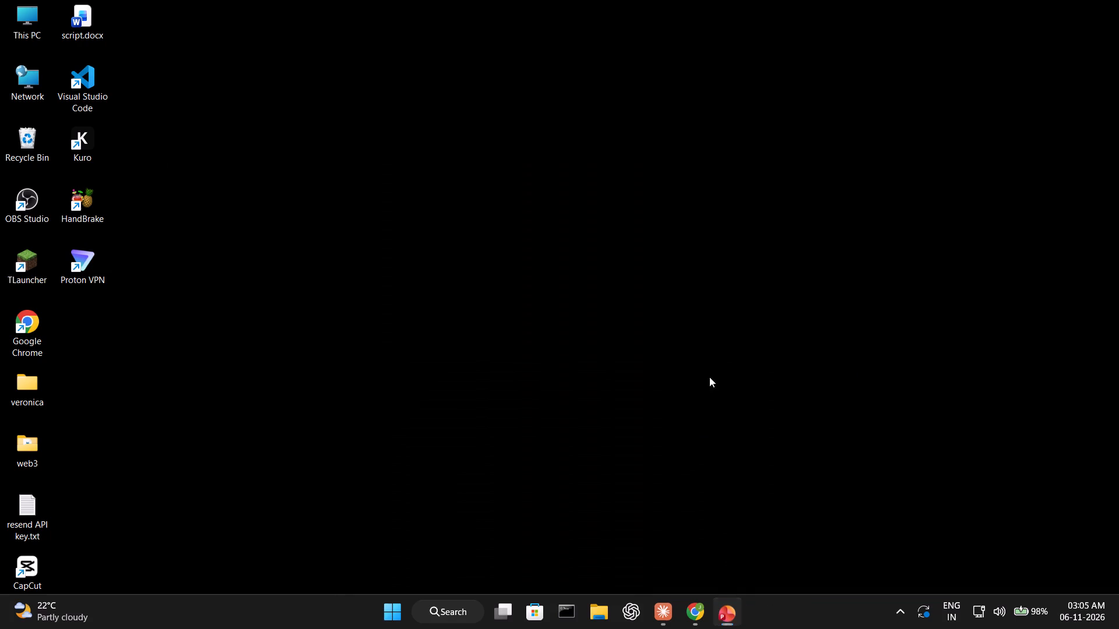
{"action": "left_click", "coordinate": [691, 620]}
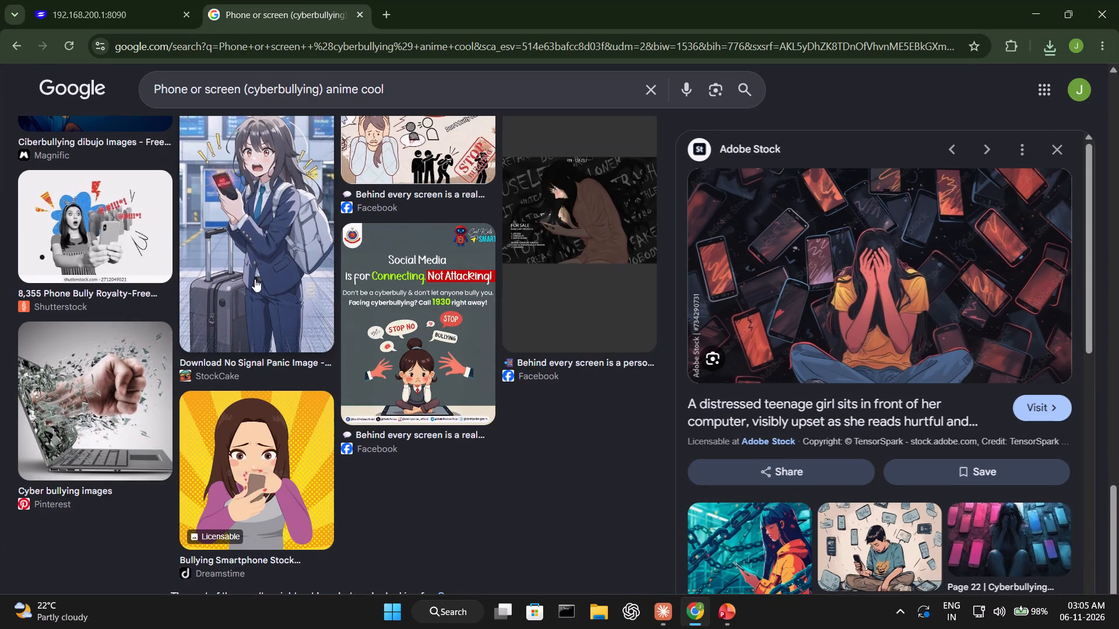
Find the Easy-Peasy.AI "Serious Cyberbullying Issue" stick girl picture in the image results and save it to Downloads.
{"action": "scroll", "coordinate": [280, 218], "scroll_direction": "up", "scroll_amount": 1}
{"action": "scroll", "coordinate": [328, 260], "scroll_direction": "up", "scroll_amount": 6}
{"action": "scroll", "coordinate": [328, 260], "scroll_direction": "down", "scroll_amount": 2}
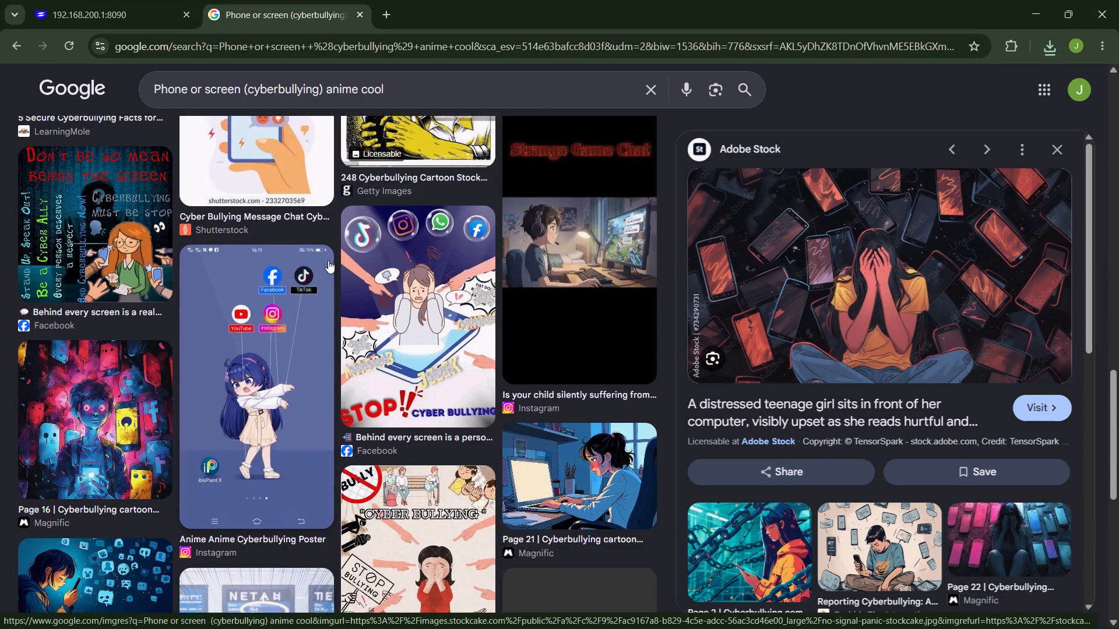
{"action": "scroll", "coordinate": [328, 260], "scroll_direction": "down", "scroll_amount": 1}
{"action": "scroll", "coordinate": [328, 260], "scroll_direction": "up", "scroll_amount": 6}
{"action": "scroll", "coordinate": [328, 260], "scroll_direction": "down", "scroll_amount": 3}
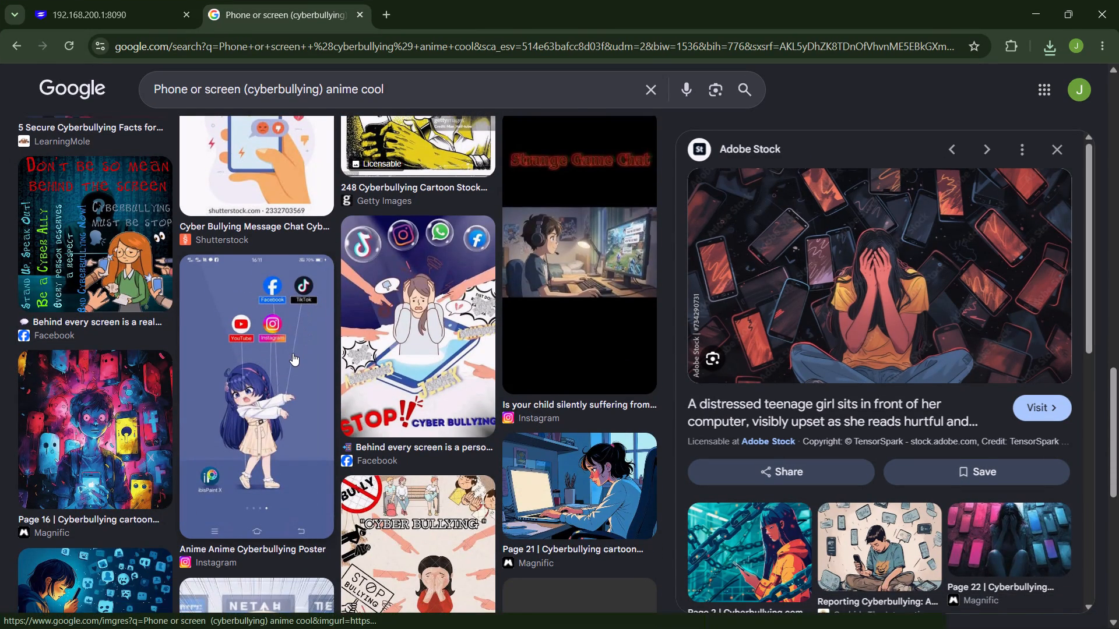
{"action": "scroll", "coordinate": [293, 353], "scroll_direction": "up", "scroll_amount": 6}
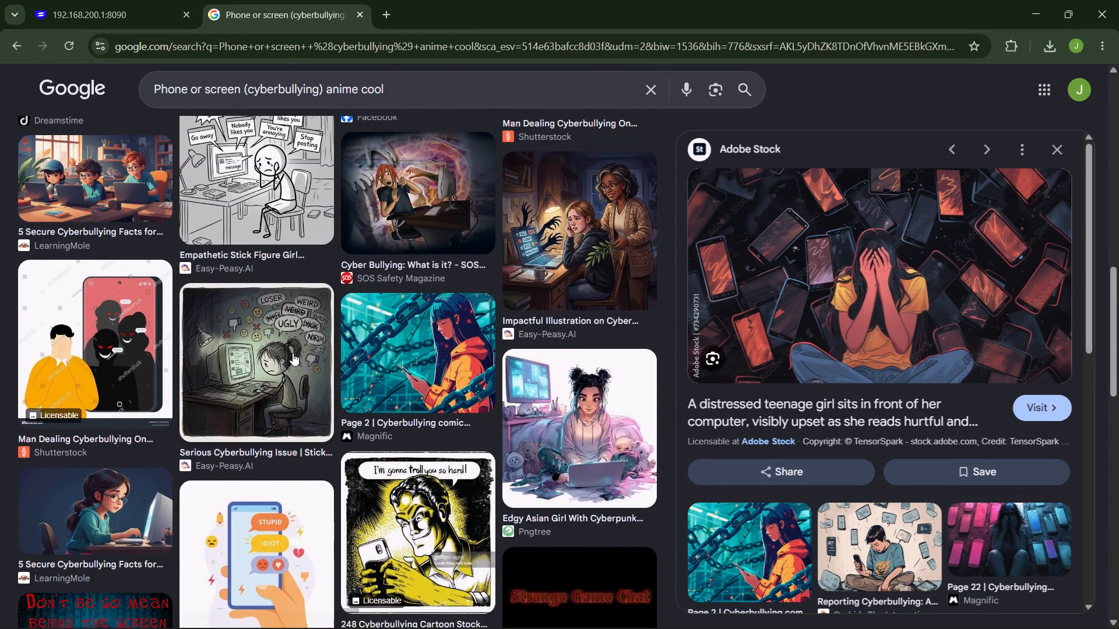
{"action": "left_click", "coordinate": [293, 353]}
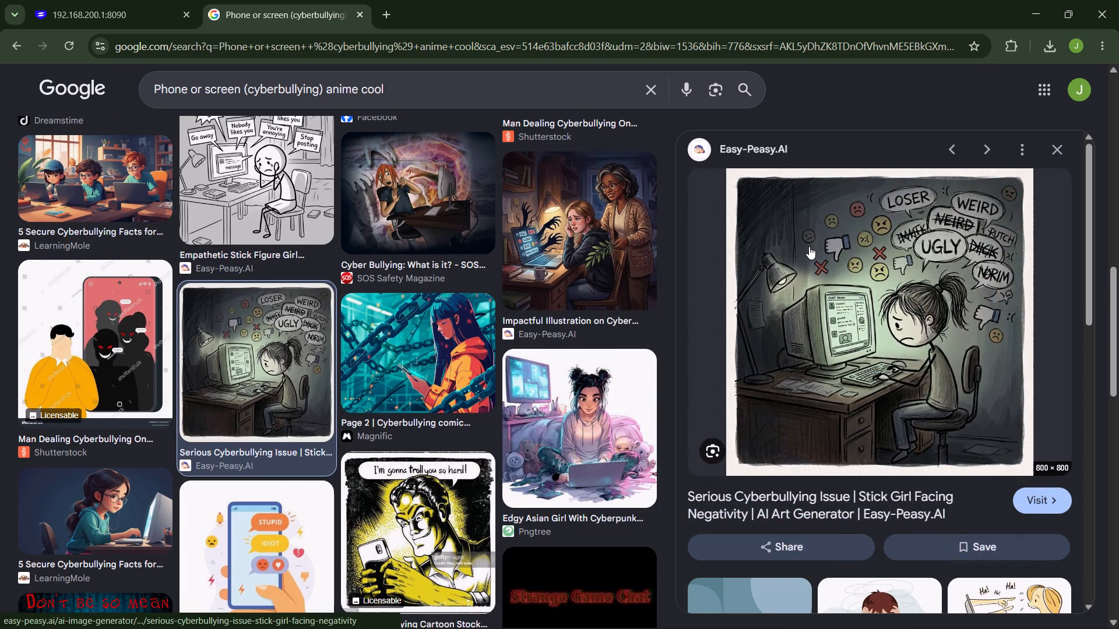
{"action": "right_click", "coordinate": [929, 208]}
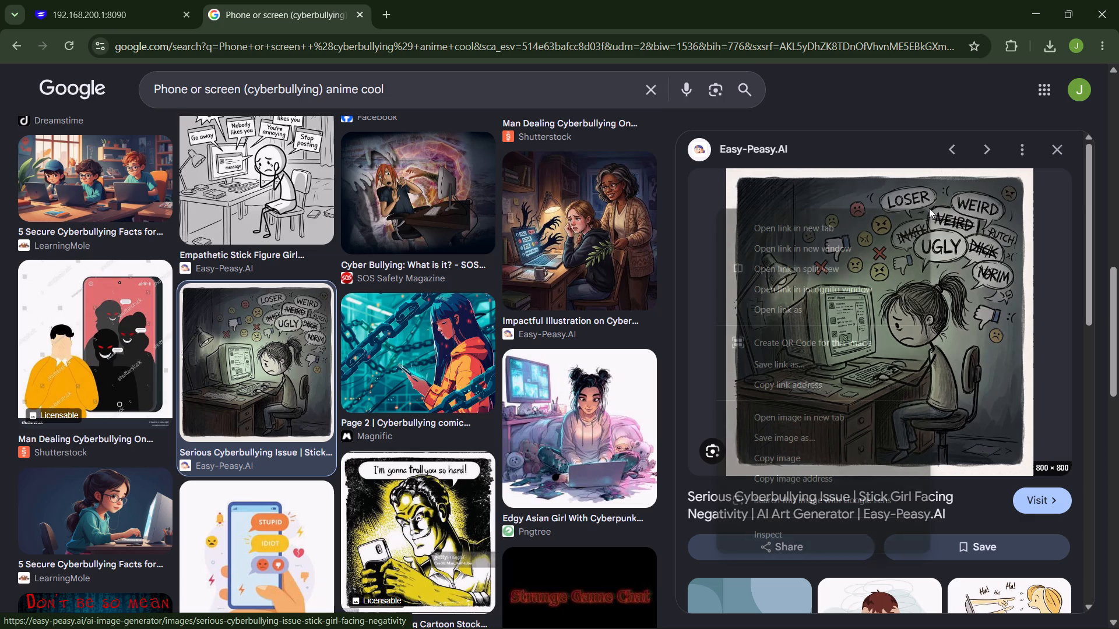
{"action": "left_click", "coordinate": [804, 443]}
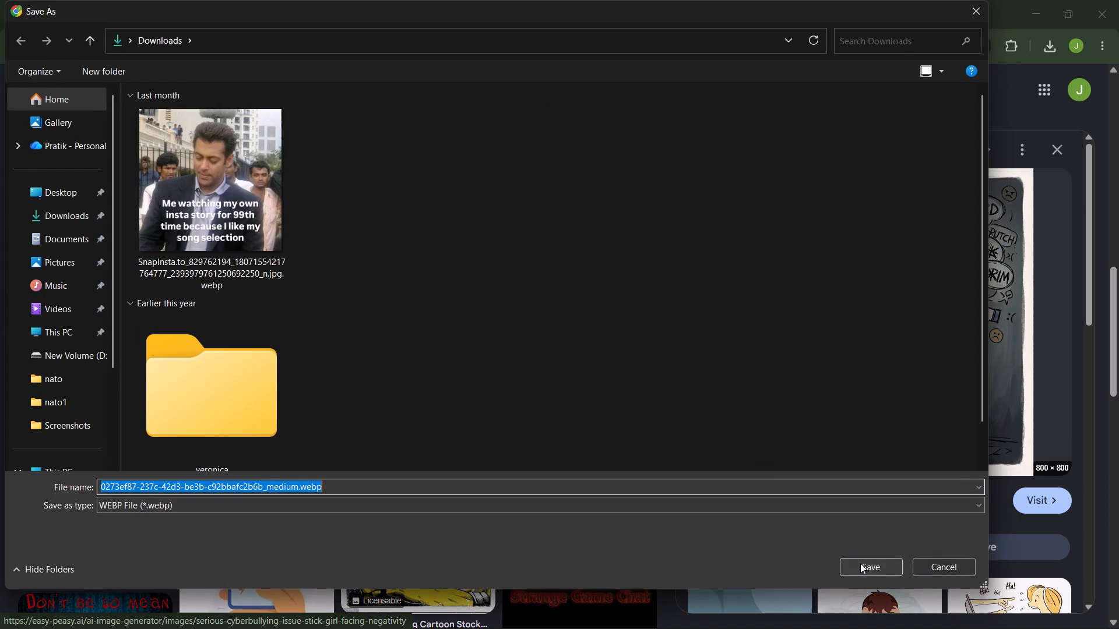
{"action": "left_click", "coordinate": [860, 563]}
Save the Easy-Peasy.AI "Empathetic Stick Figure Girl Cyberbullying Image" to Downloads under its suggested file name.
{"action": "scroll", "coordinate": [435, 336], "scroll_direction": "up", "scroll_amount": 4}
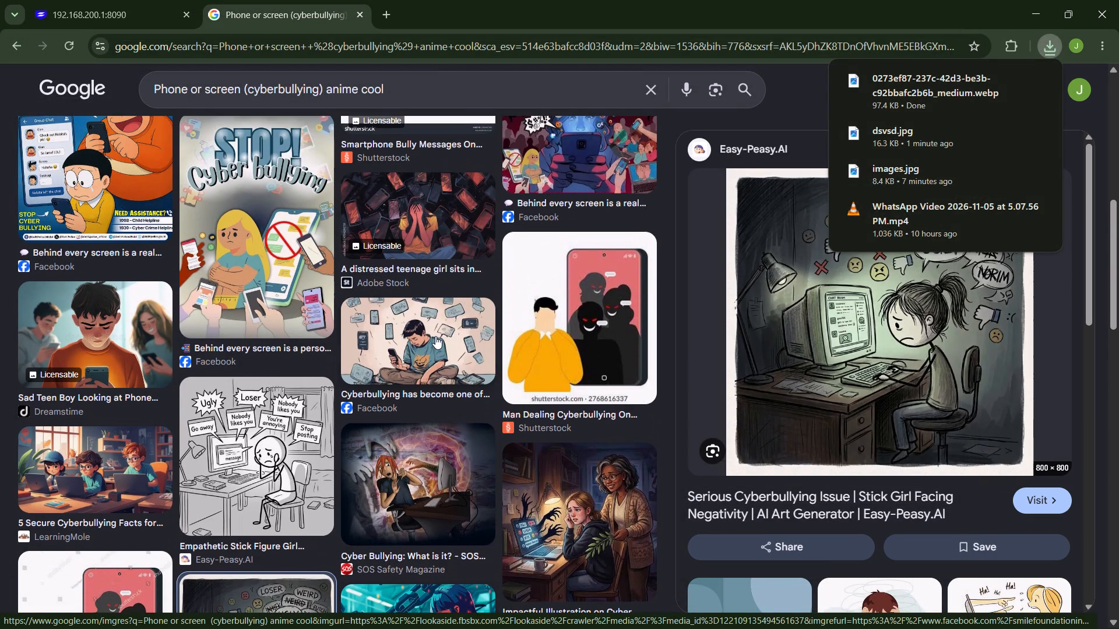
{"action": "left_click", "coordinate": [252, 417]}
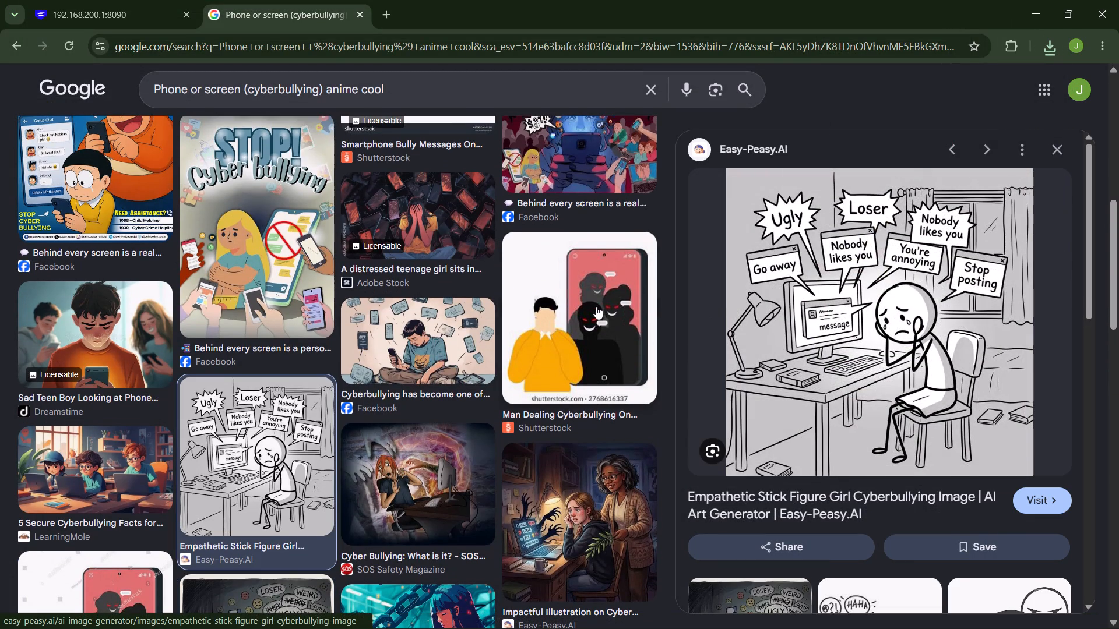
{"action": "right_click", "coordinate": [917, 309]}
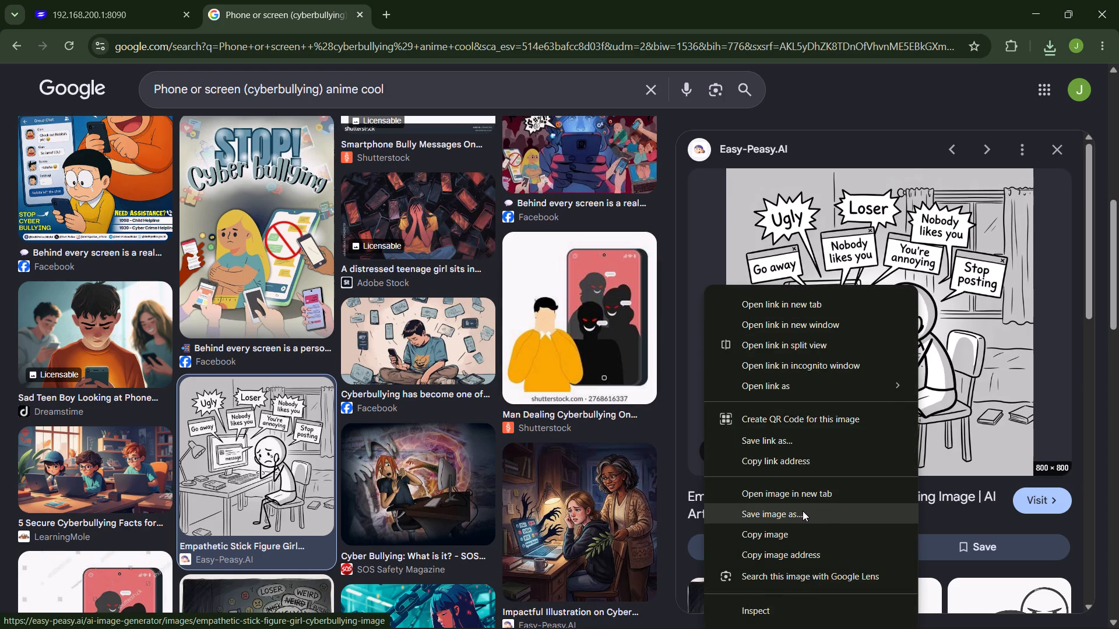
{"action": "left_click", "coordinate": [803, 511]}
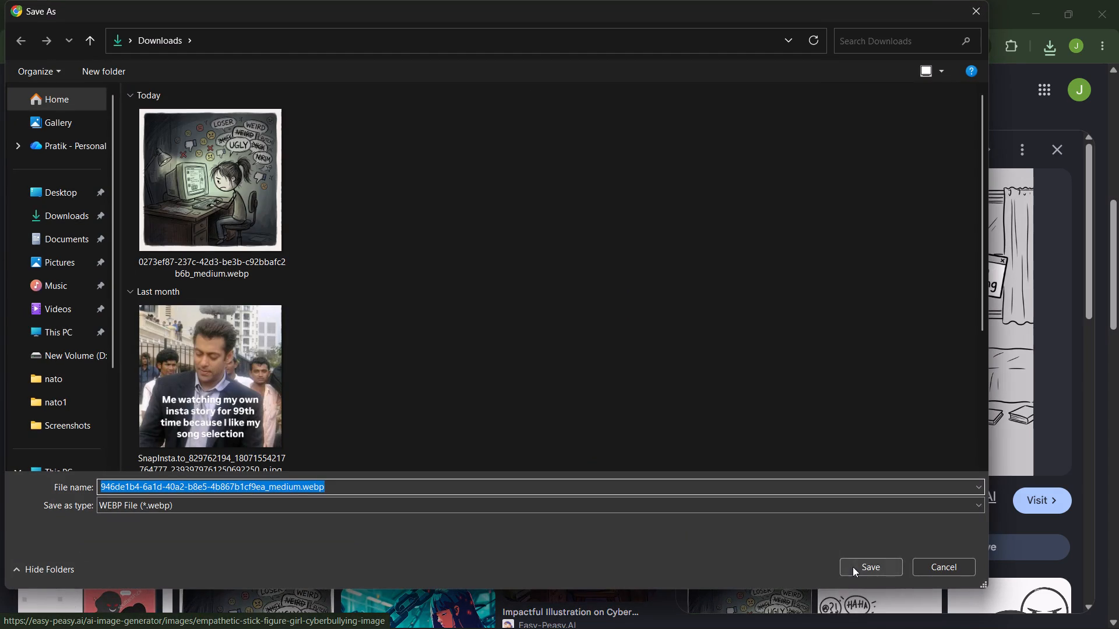
{"action": "left_click", "coordinate": [853, 567]}
Preview the "Be a Buddy Not a Bully" poster and the Facebook drawing of a distressed woman holding a phone as further candidates.
{"action": "scroll", "coordinate": [433, 331], "scroll_direction": "up", "scroll_amount": 3}
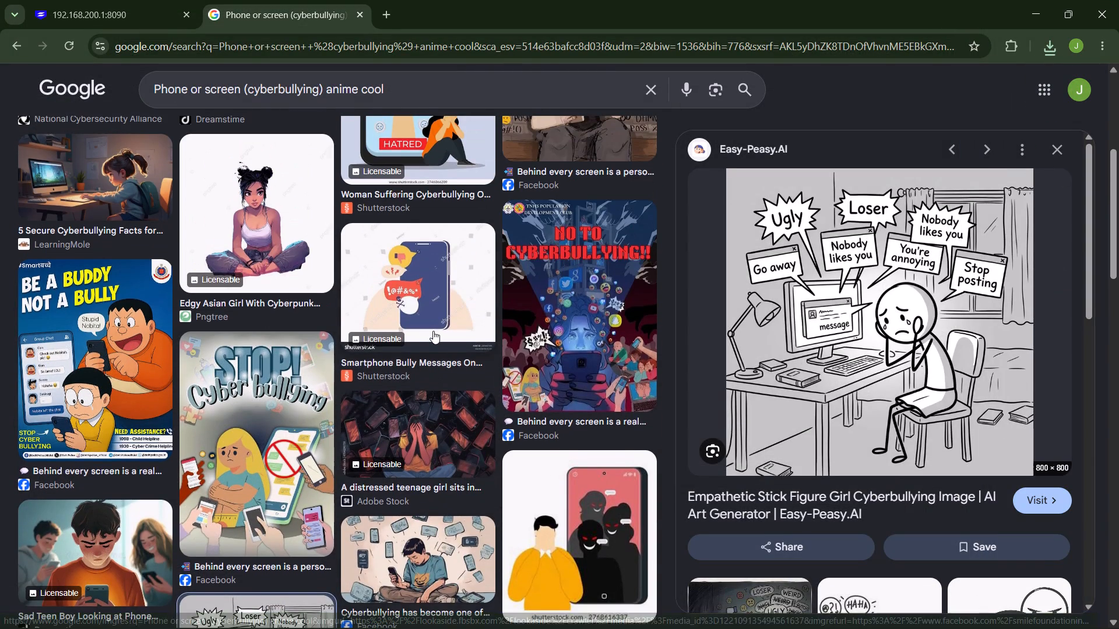
{"action": "left_click", "coordinate": [131, 342]}
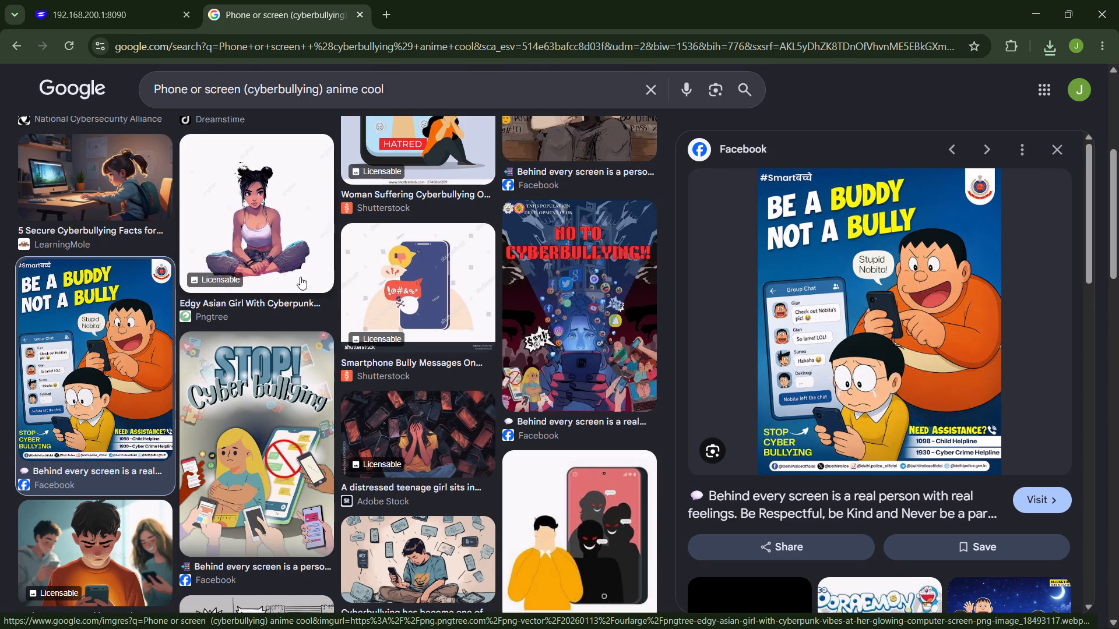
{"action": "scroll", "coordinate": [314, 278], "scroll_direction": "up", "scroll_amount": 4}
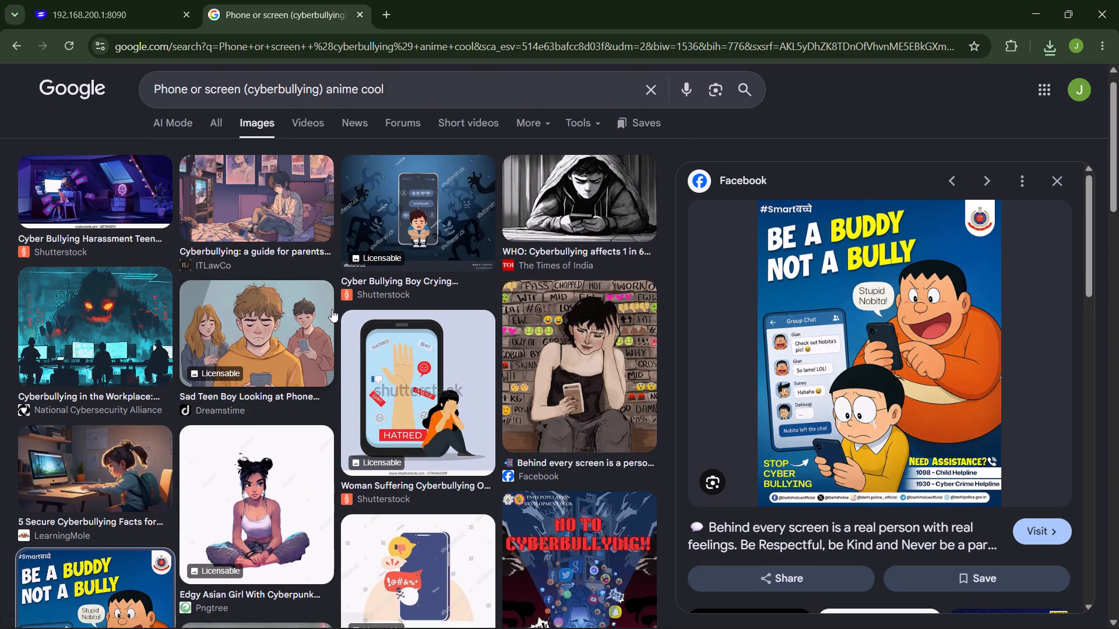
{"action": "scroll", "coordinate": [332, 309], "scroll_direction": "up", "scroll_amount": 1}
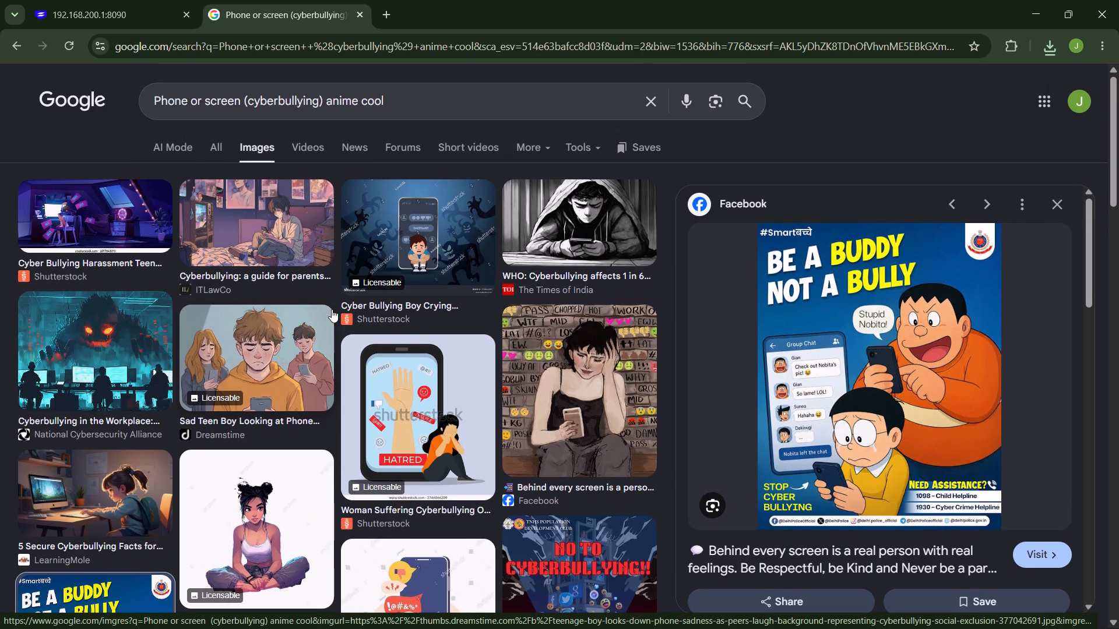
{"action": "left_click", "coordinate": [637, 335]}
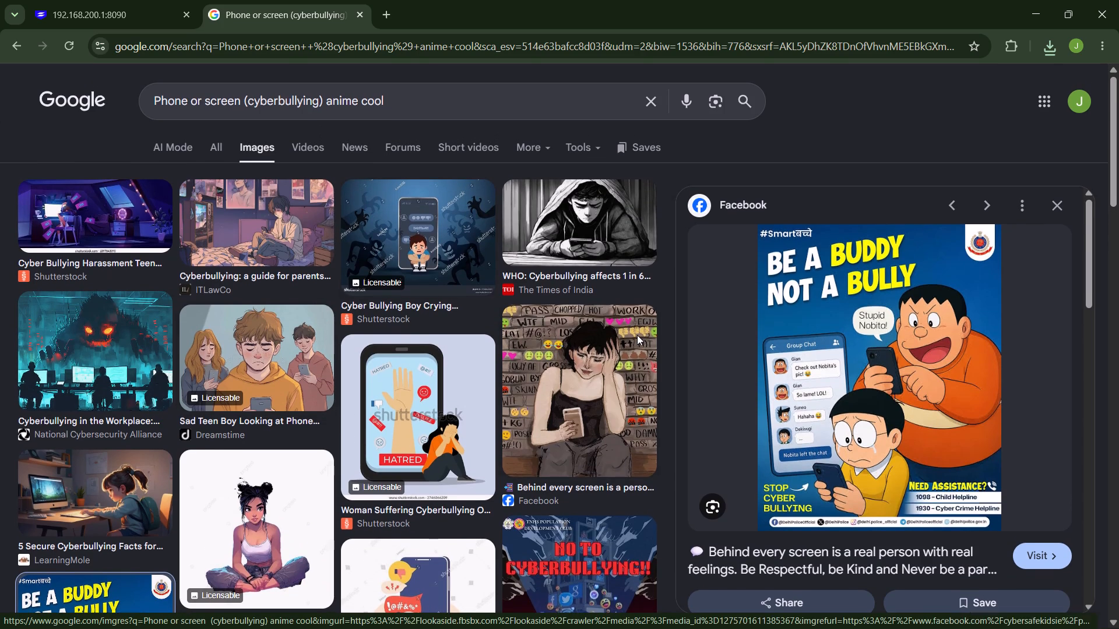
{"action": "scroll", "coordinate": [991, 338], "scroll_direction": "down", "scroll_amount": 3}
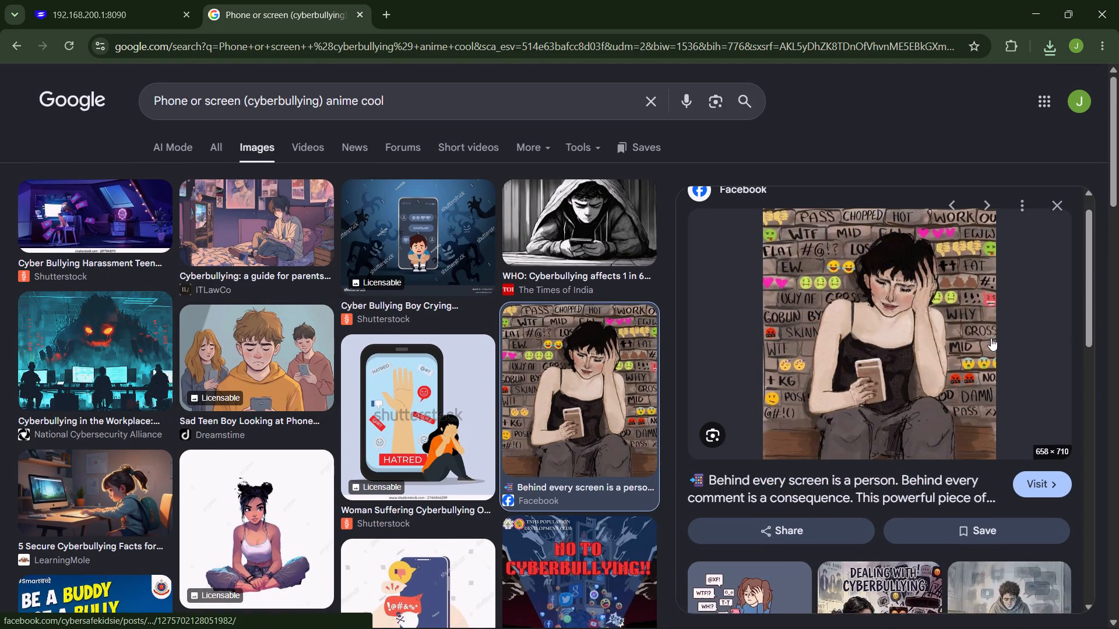
{"action": "scroll", "coordinate": [991, 338], "scroll_direction": "up", "scroll_amount": 5}
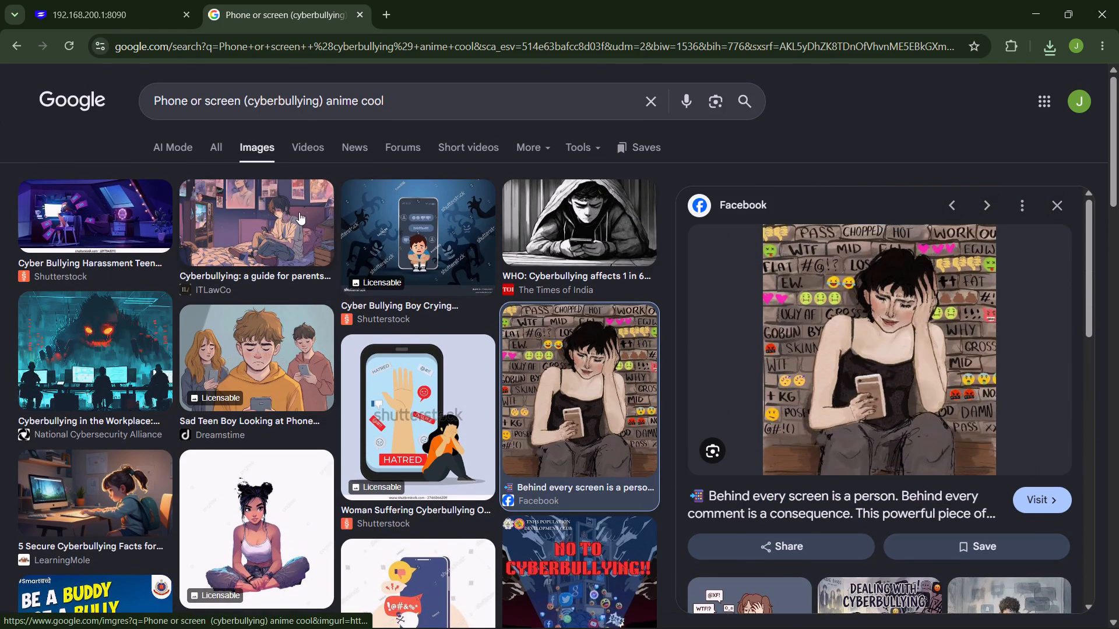
Switch to PowerPoint and insert dsvsd.jpg from Downloads onto the "Violence Goes Online" slide.
{"action": "left_click", "coordinate": [1039, 1]}
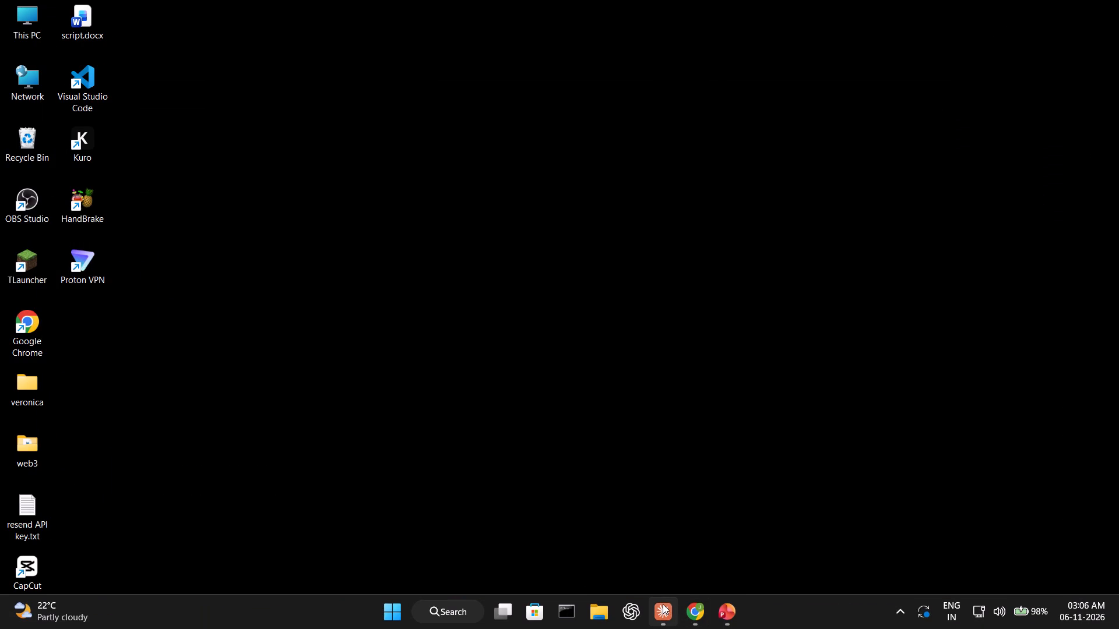
{"action": "left_click", "coordinate": [713, 616]}
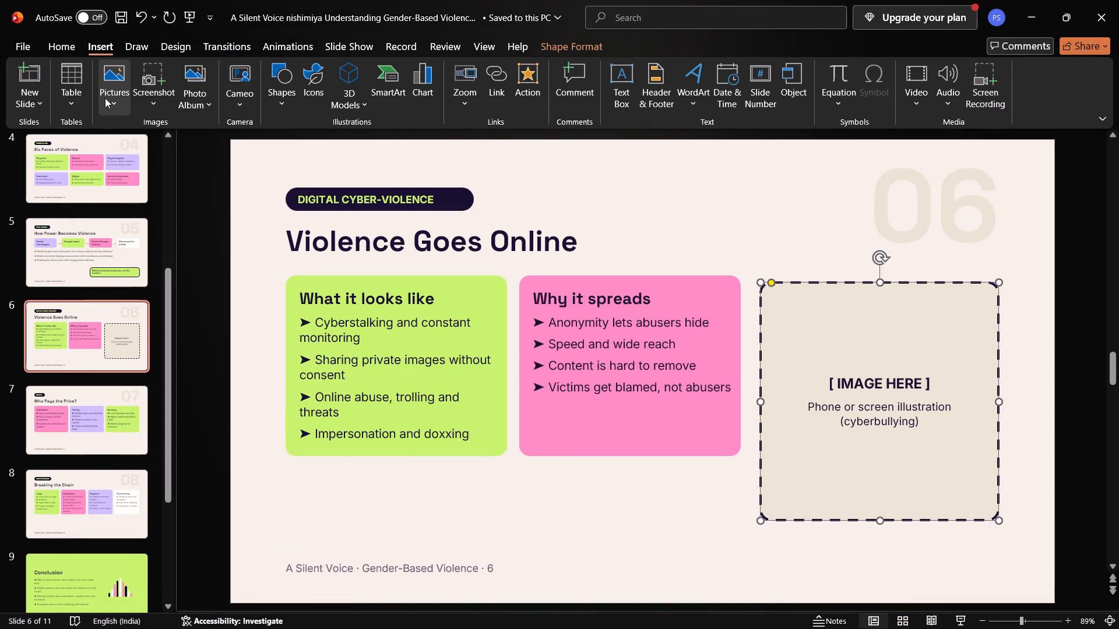
{"action": "left_click", "coordinate": [105, 98]}
{"action": "left_click", "coordinate": [150, 157]}
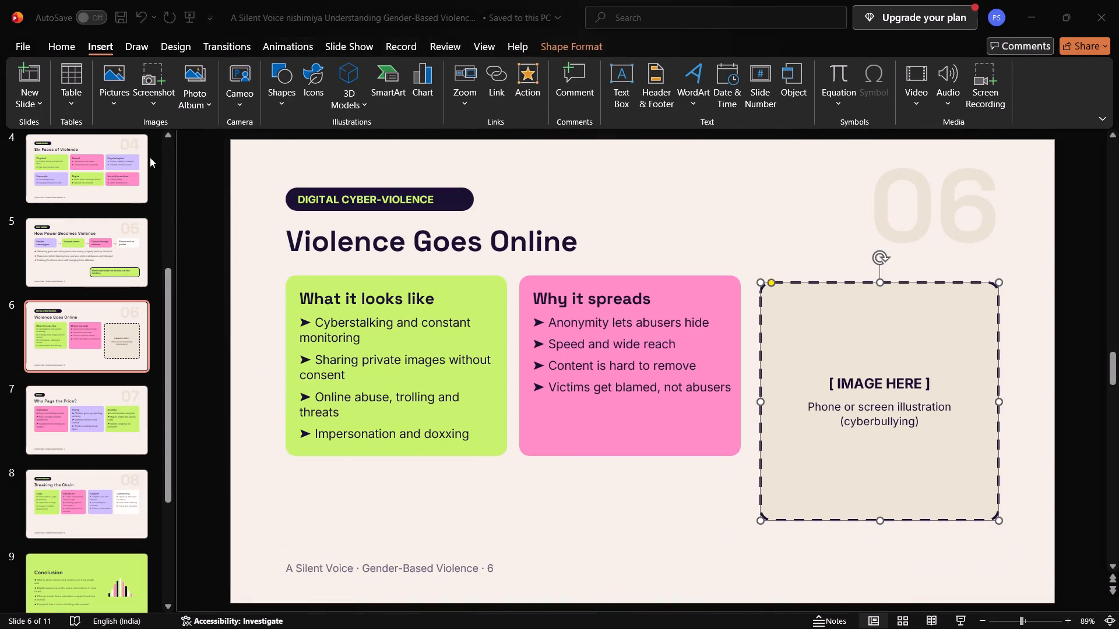
{"action": "scroll", "coordinate": [435, 176], "scroll_direction": "down", "scroll_amount": 1}
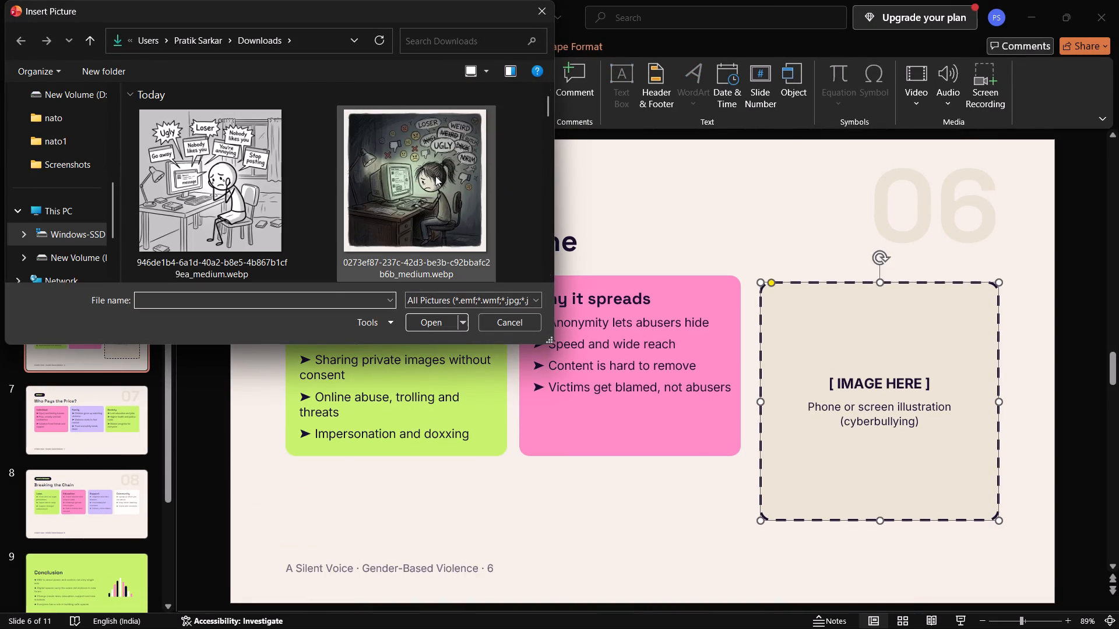
{"action": "scroll", "coordinate": [435, 176], "scroll_direction": "down", "scroll_amount": 1}
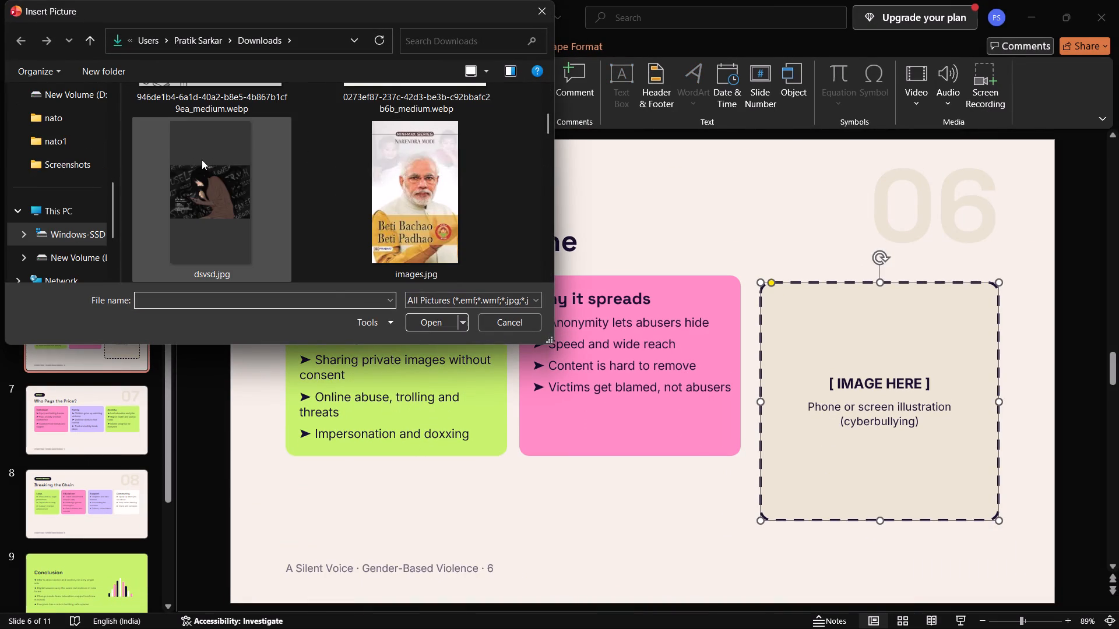
{"action": "scroll", "coordinate": [316, 150], "scroll_direction": "up", "scroll_amount": 2}
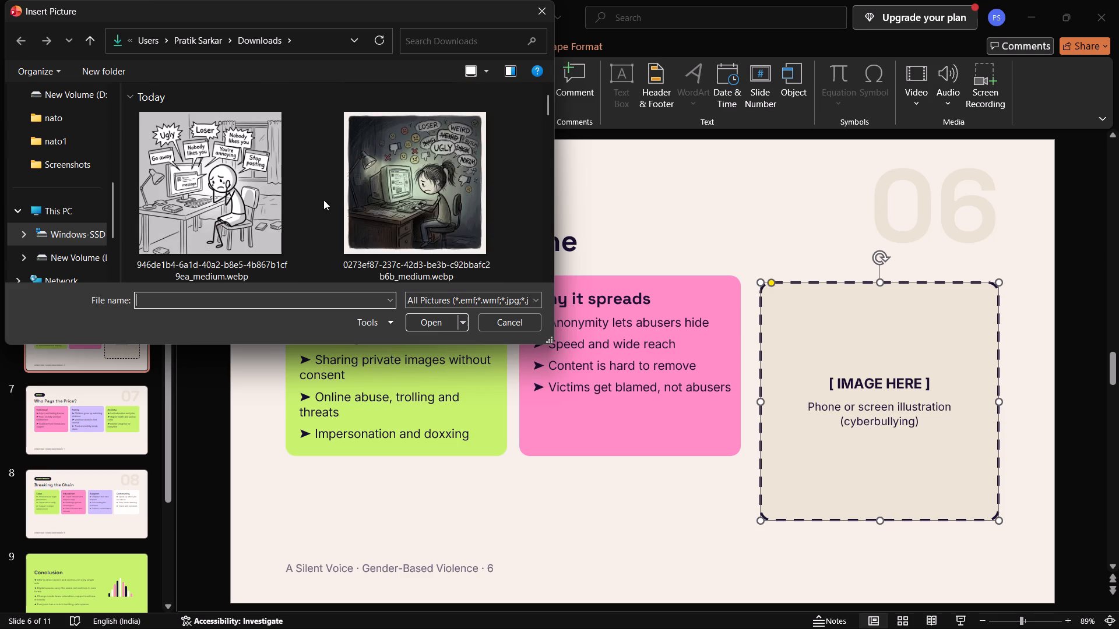
{"action": "scroll", "coordinate": [258, 210], "scroll_direction": "down", "scroll_amount": 2}
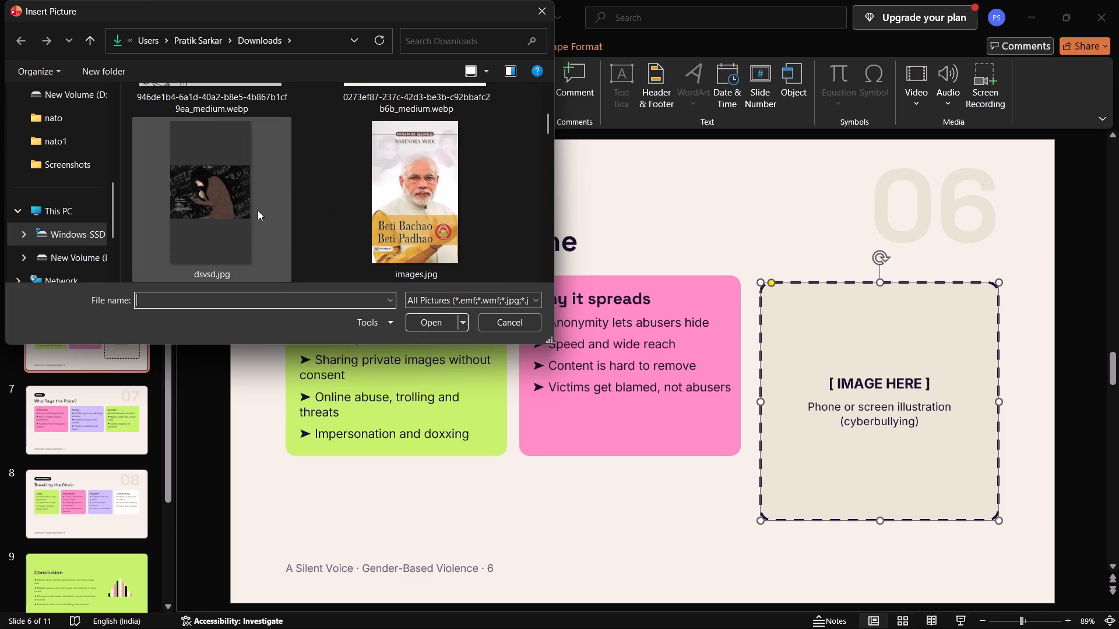
{"action": "left_click", "coordinate": [258, 210]}
{"action": "left_click", "coordinate": [433, 320]}
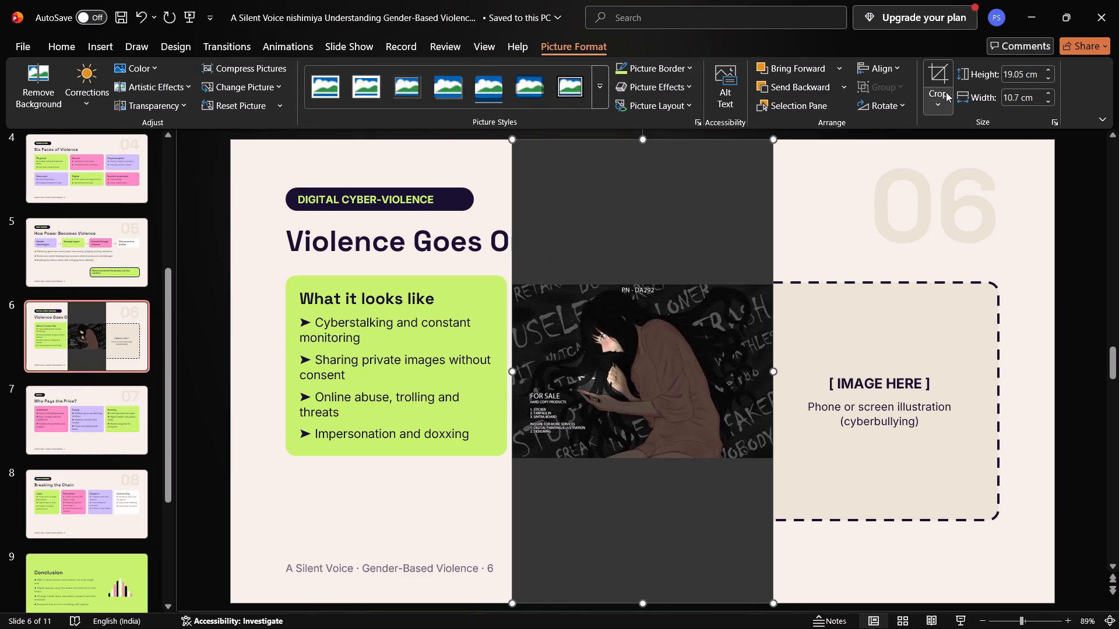
Crop the plain grey bands above and below the girl's illustration, leaving the picture about 7.13 cm high.
{"action": "left_click", "coordinate": [946, 92]}
{"action": "left_click", "coordinate": [961, 127]}
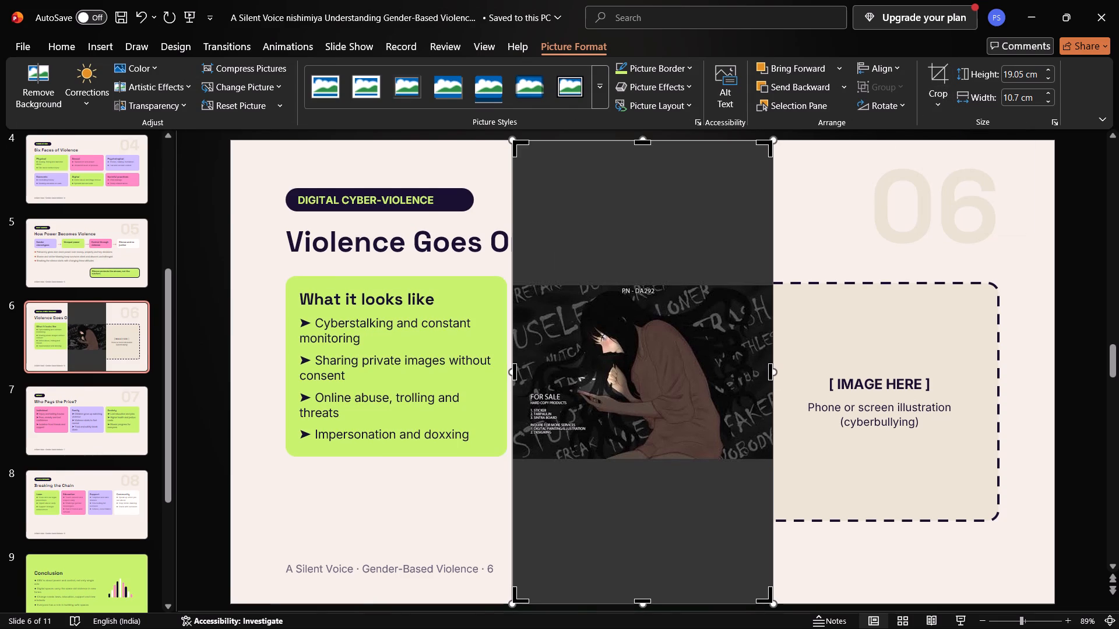
{"action": "left_click_drag", "start_coordinate": [641, 144], "coordinate": [650, 171]}
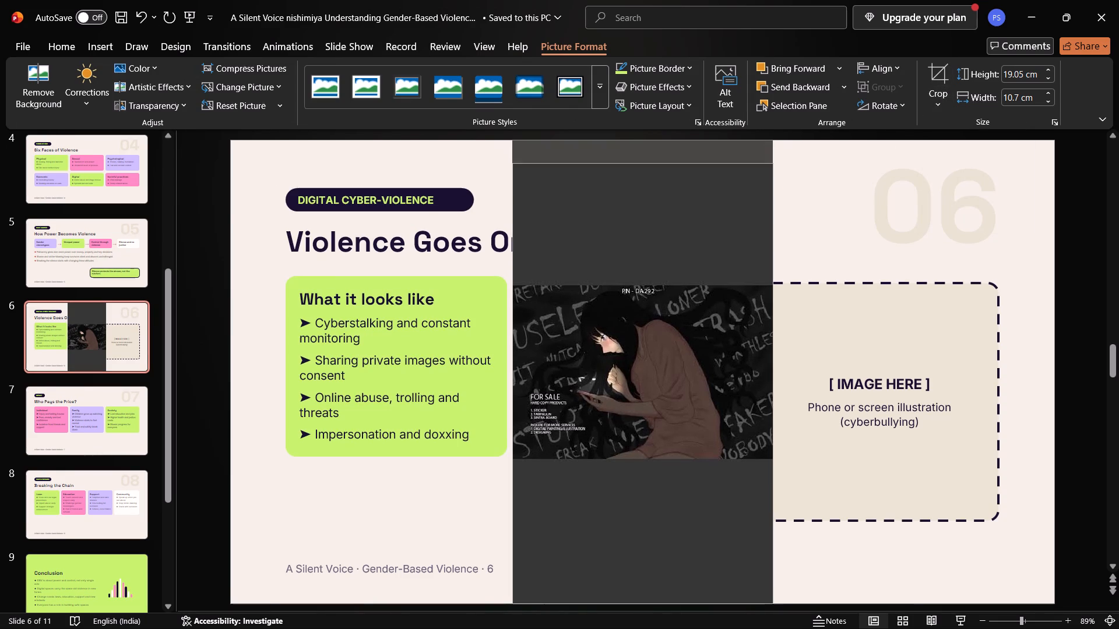
{"action": "left_click_drag", "start_coordinate": [650, 171], "coordinate": [657, 284]}
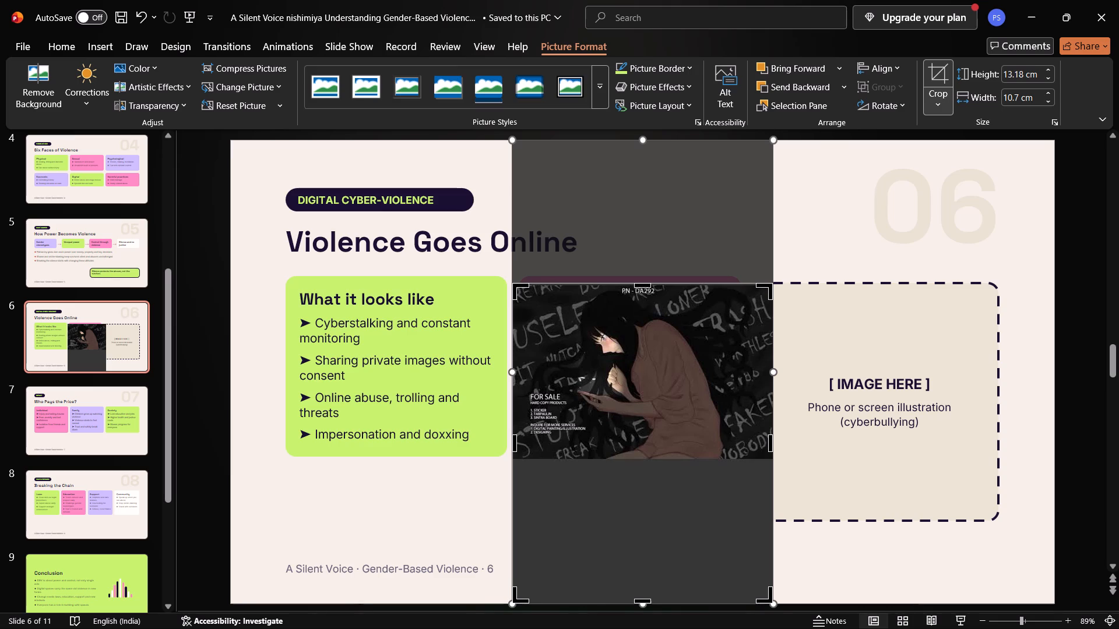
{"action": "left_click_drag", "start_coordinate": [641, 601], "coordinate": [635, 595]}
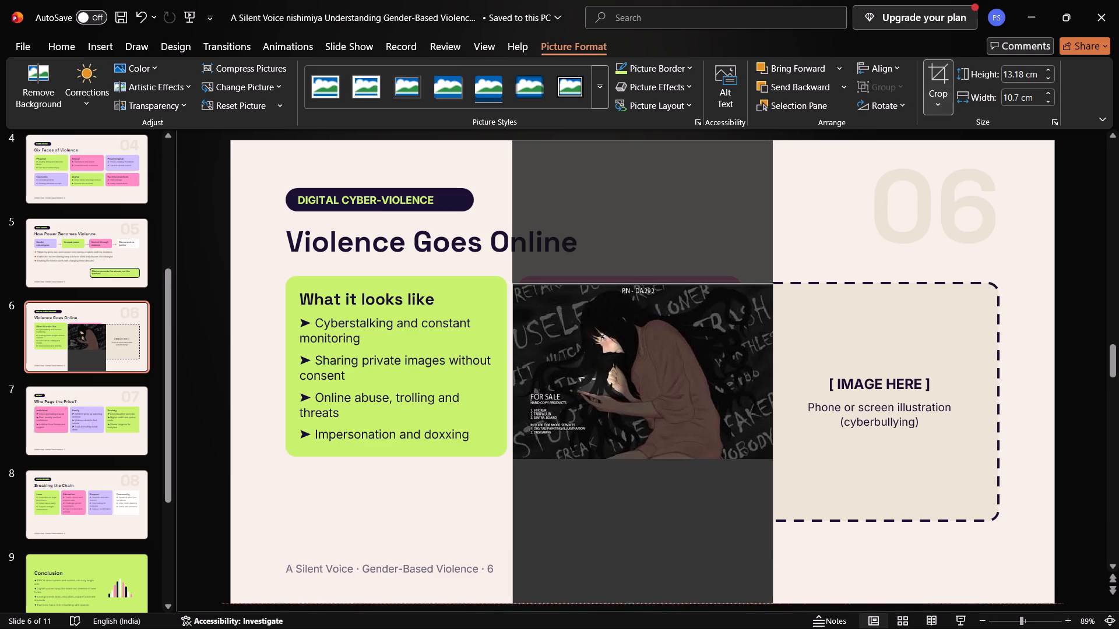
{"action": "left_click_drag", "start_coordinate": [635, 595], "coordinate": [635, 458]}
{"action": "left_click", "coordinate": [696, 383]}
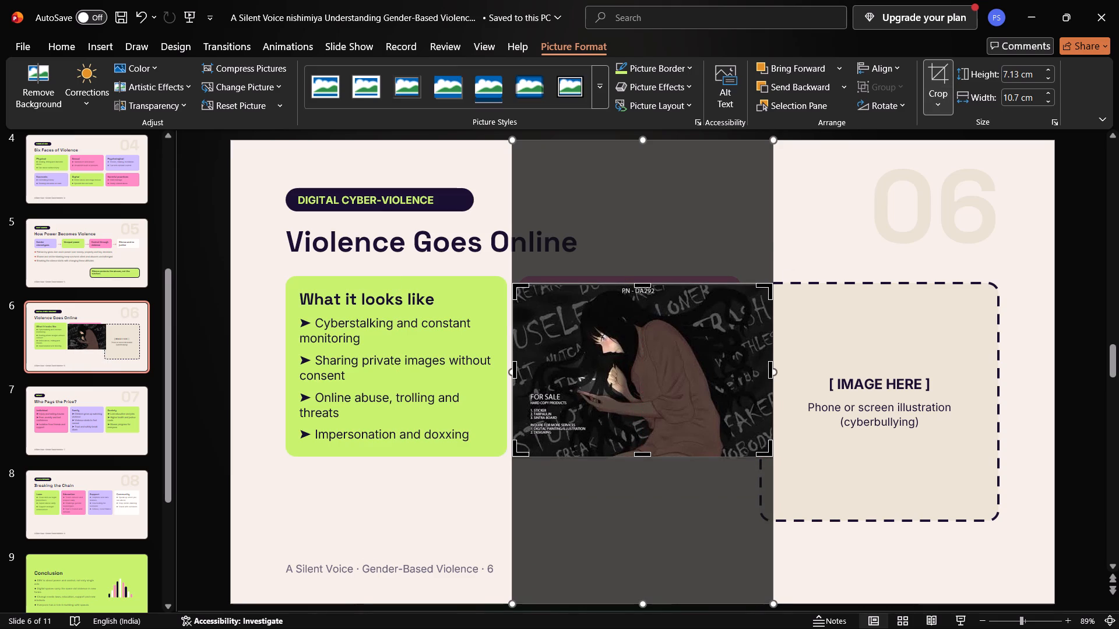
{"action": "left_click", "coordinate": [818, 249]}
Crop the girl's illustration to a rounded rectangle shape.
{"action": "left_click", "coordinate": [710, 328]}
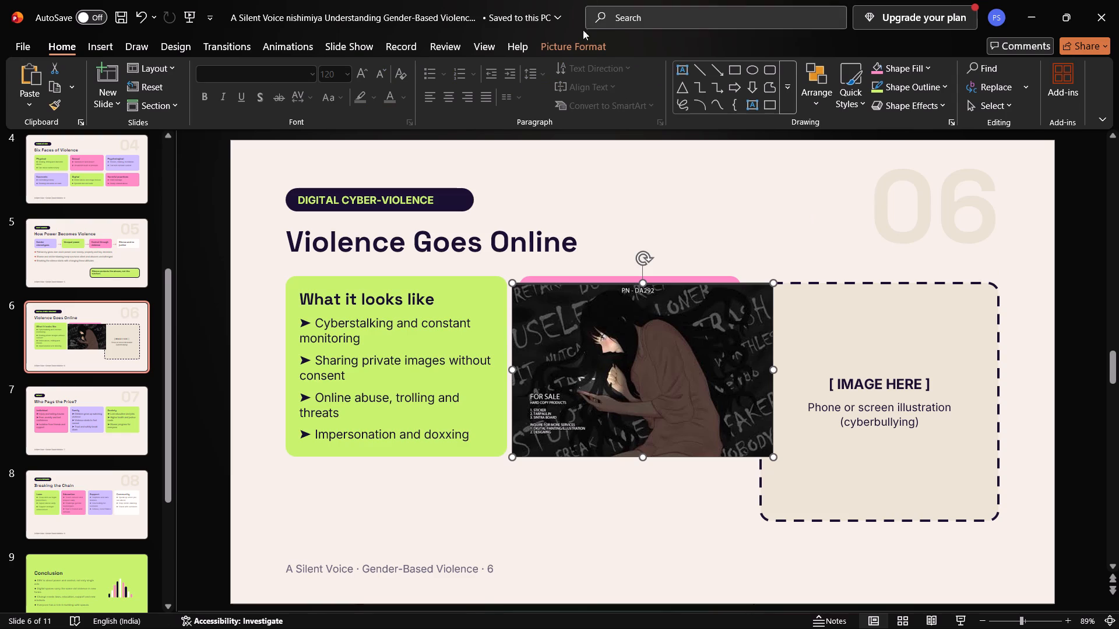
{"action": "left_click", "coordinate": [590, 52]}
{"action": "left_click", "coordinate": [941, 111]}
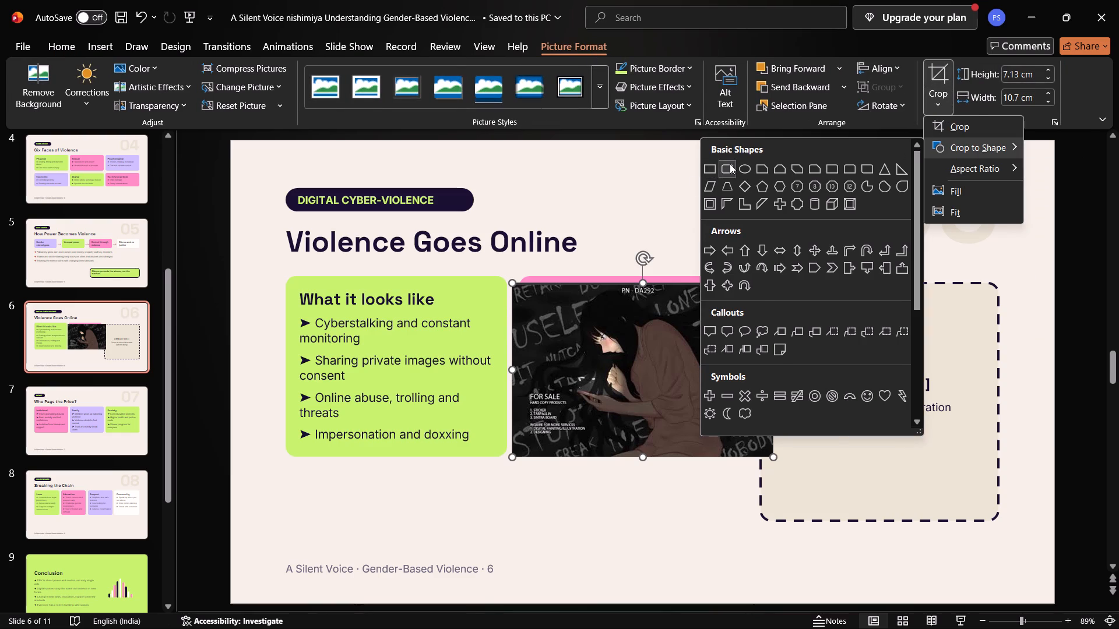
{"action": "left_click", "coordinate": [730, 164]}
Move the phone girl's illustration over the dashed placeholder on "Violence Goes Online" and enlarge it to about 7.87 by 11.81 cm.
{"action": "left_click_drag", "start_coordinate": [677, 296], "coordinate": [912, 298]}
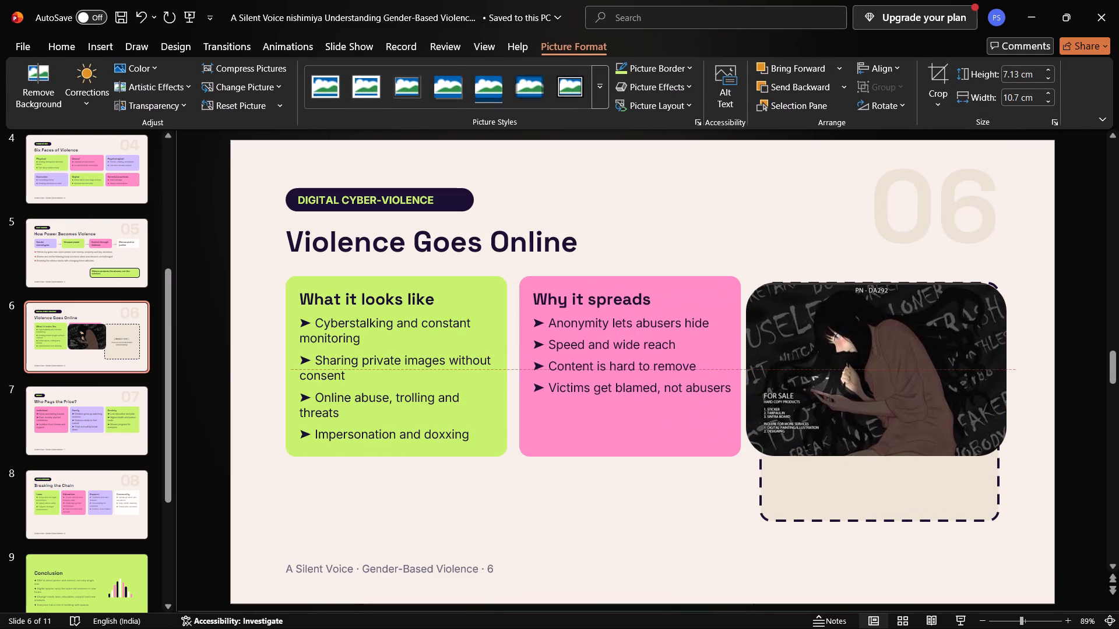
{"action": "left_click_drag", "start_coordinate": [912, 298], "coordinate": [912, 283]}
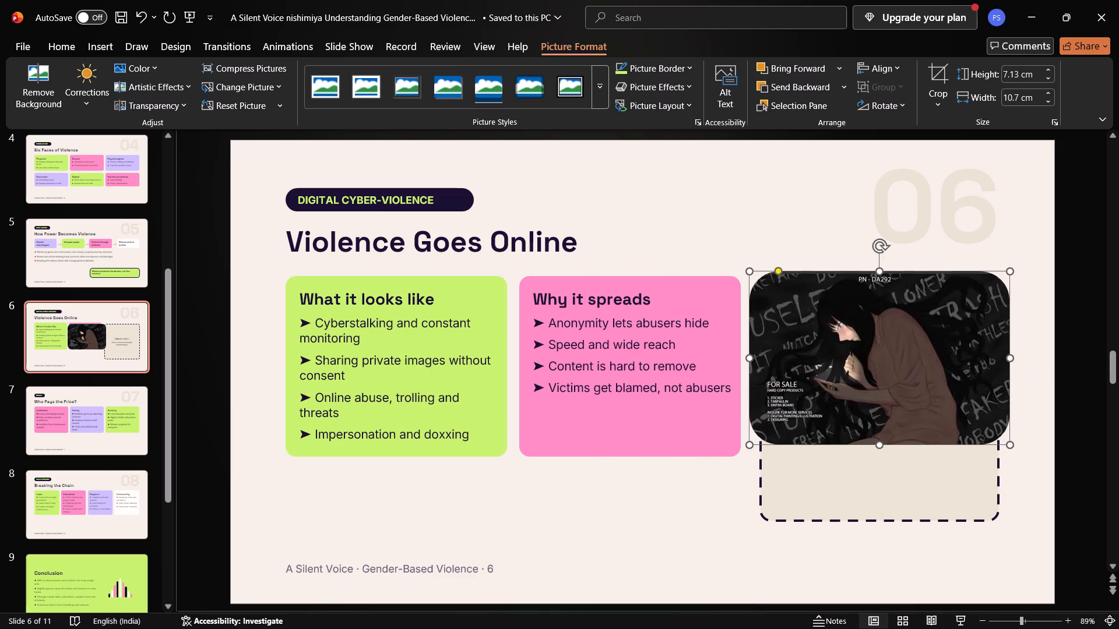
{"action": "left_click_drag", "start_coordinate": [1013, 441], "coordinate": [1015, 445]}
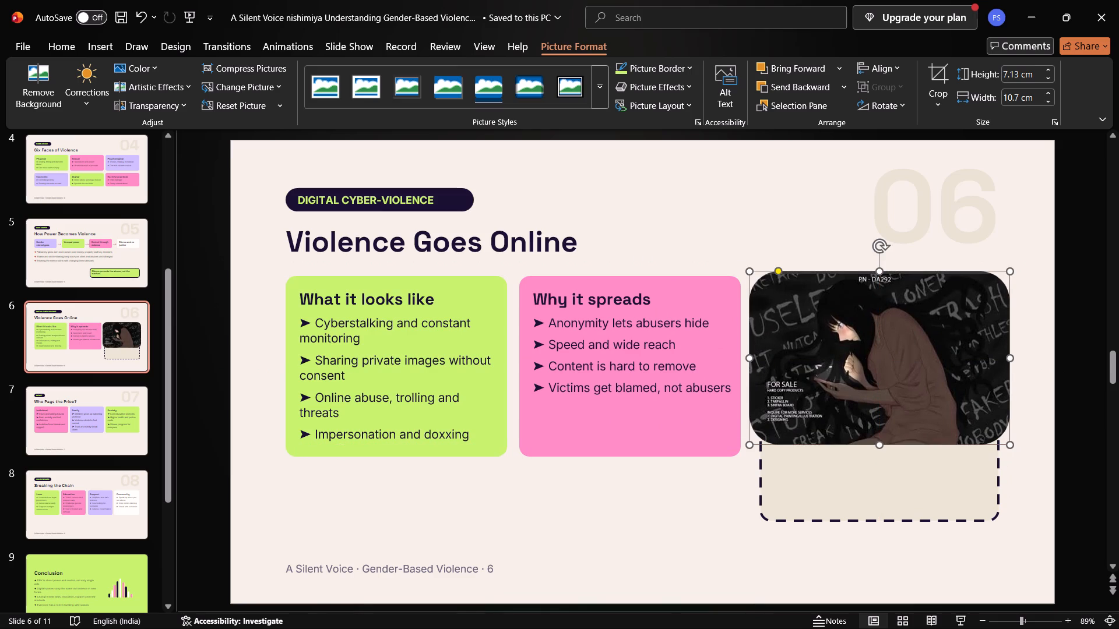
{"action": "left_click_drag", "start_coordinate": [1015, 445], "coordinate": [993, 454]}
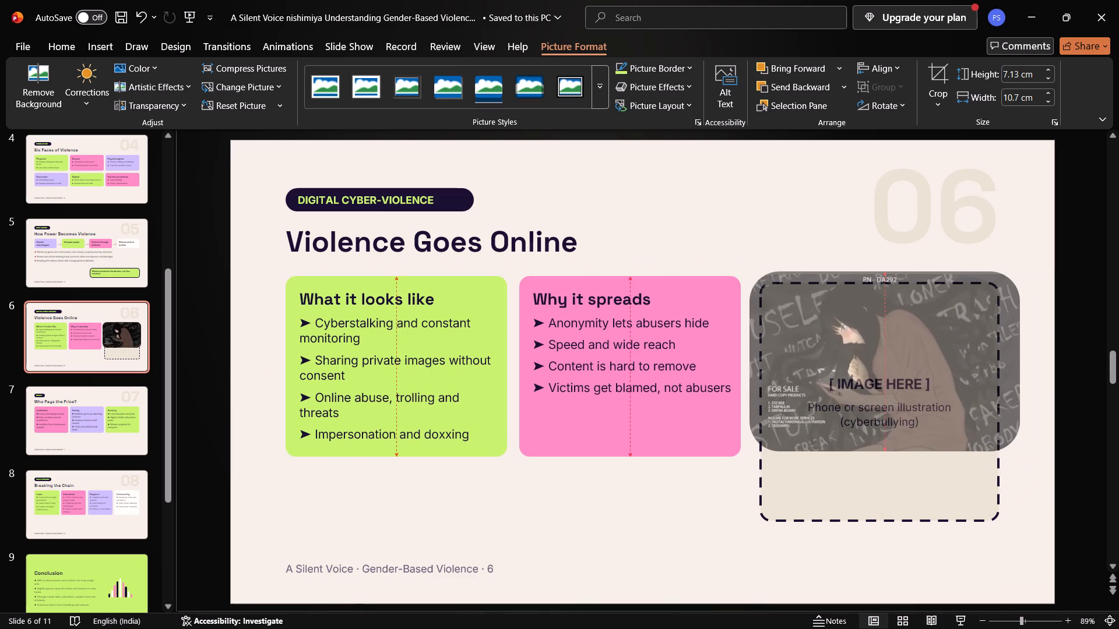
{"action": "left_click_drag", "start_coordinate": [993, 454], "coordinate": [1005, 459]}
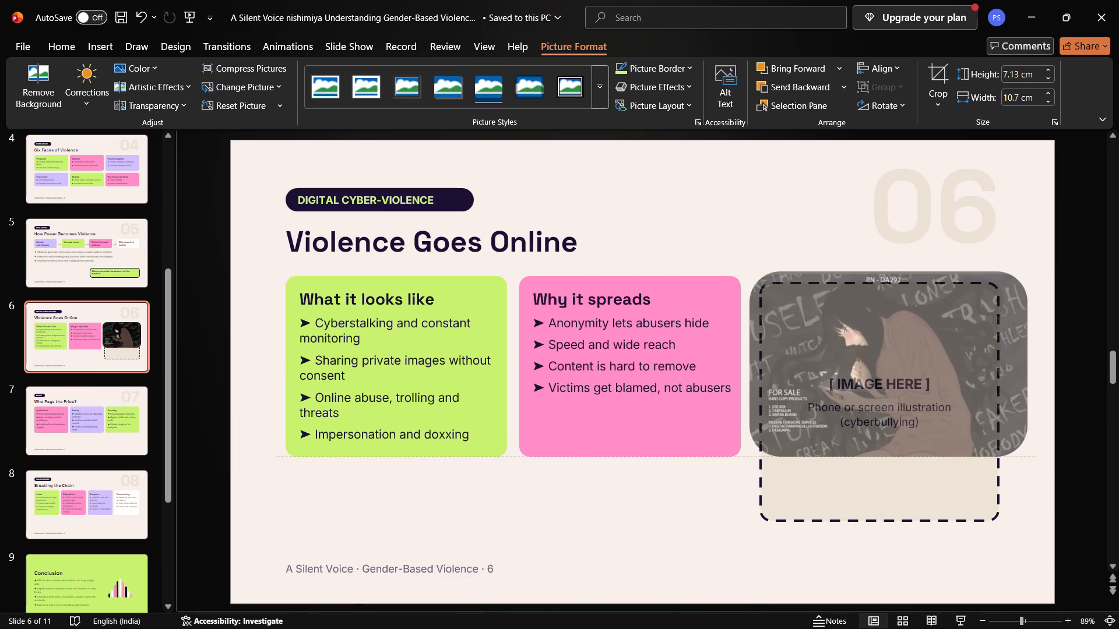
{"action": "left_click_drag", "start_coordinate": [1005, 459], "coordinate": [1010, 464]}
Delete the dashed beige placeholder box behind the girl's illustration.
{"action": "left_click", "coordinate": [992, 496]}
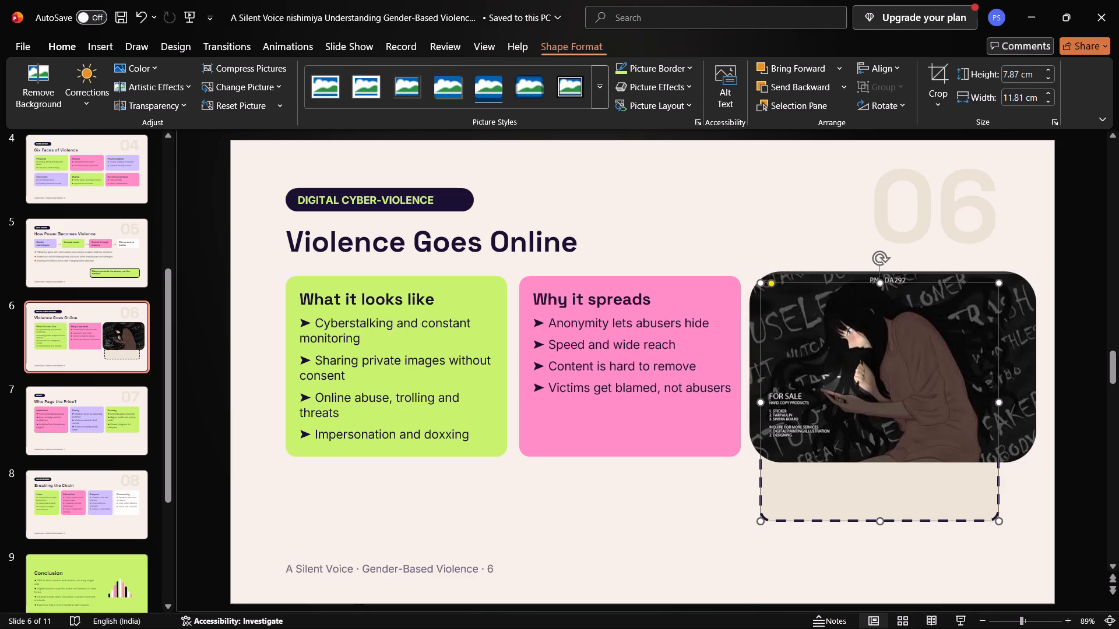
{"action": "key", "text": "Delete"}
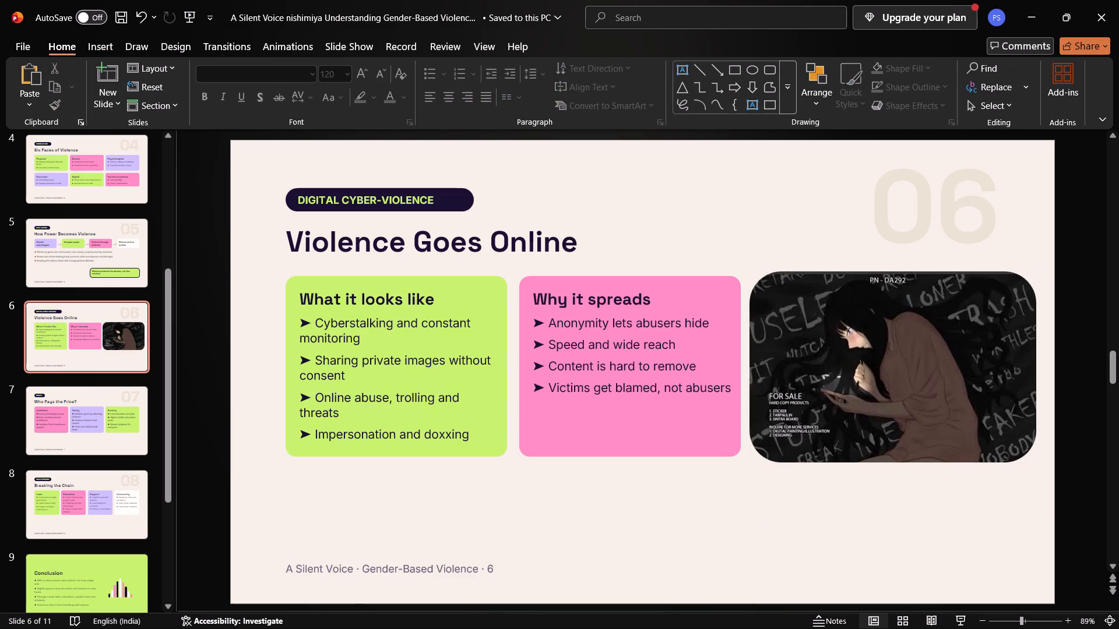
{"action": "left_click", "coordinate": [674, 210]}
Delete the dark illustration of the girl with the phone from the slide.
{"action": "left_click", "coordinate": [849, 308]}
{"action": "key", "text": "Delete"}
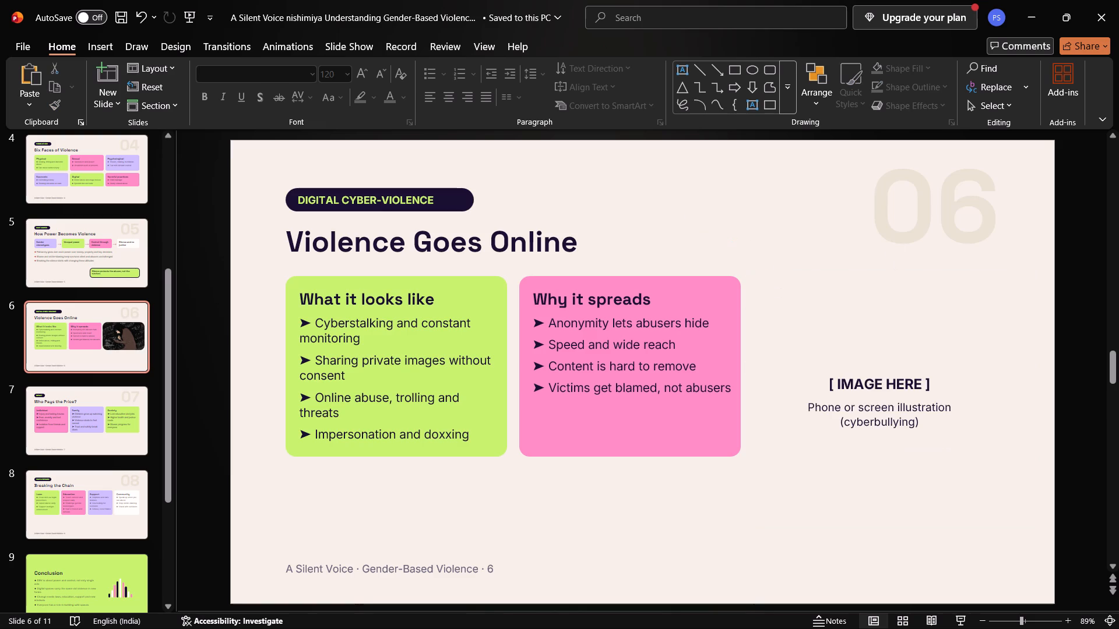
Insert 0273ef87-237c-42d3-be3b-c92bbafc2b6b_medium.webp, the drawing of a bullied girl at a computer, from Downloads.
{"action": "left_click", "coordinate": [87, 42]}
{"action": "left_click", "coordinate": [122, 82]}
{"action": "left_click", "coordinate": [138, 148]}
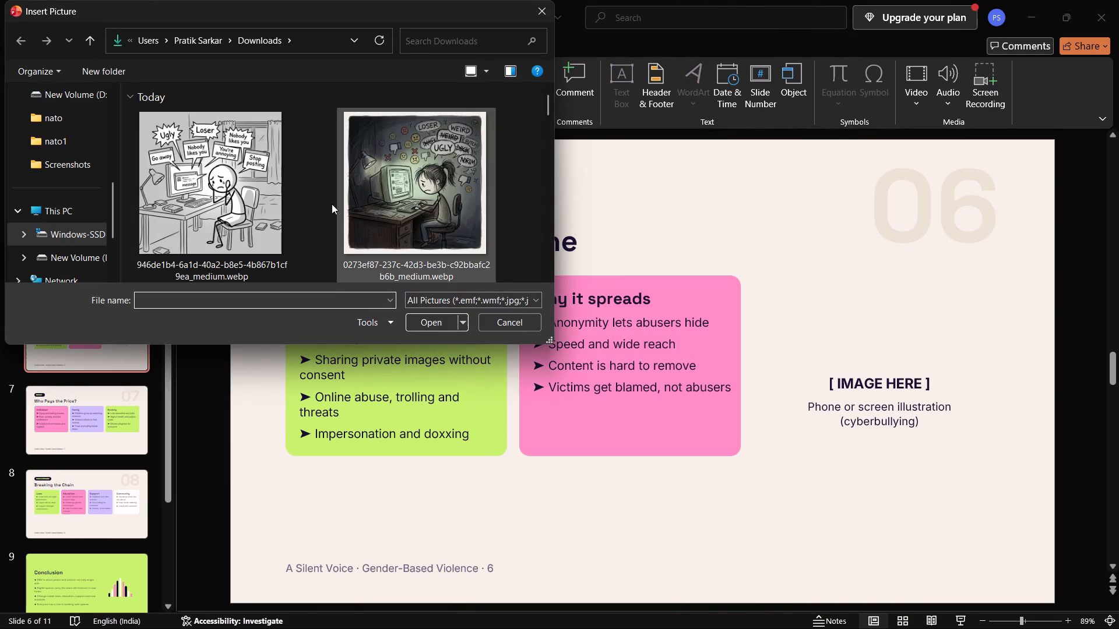
{"action": "left_click", "coordinate": [417, 190]}
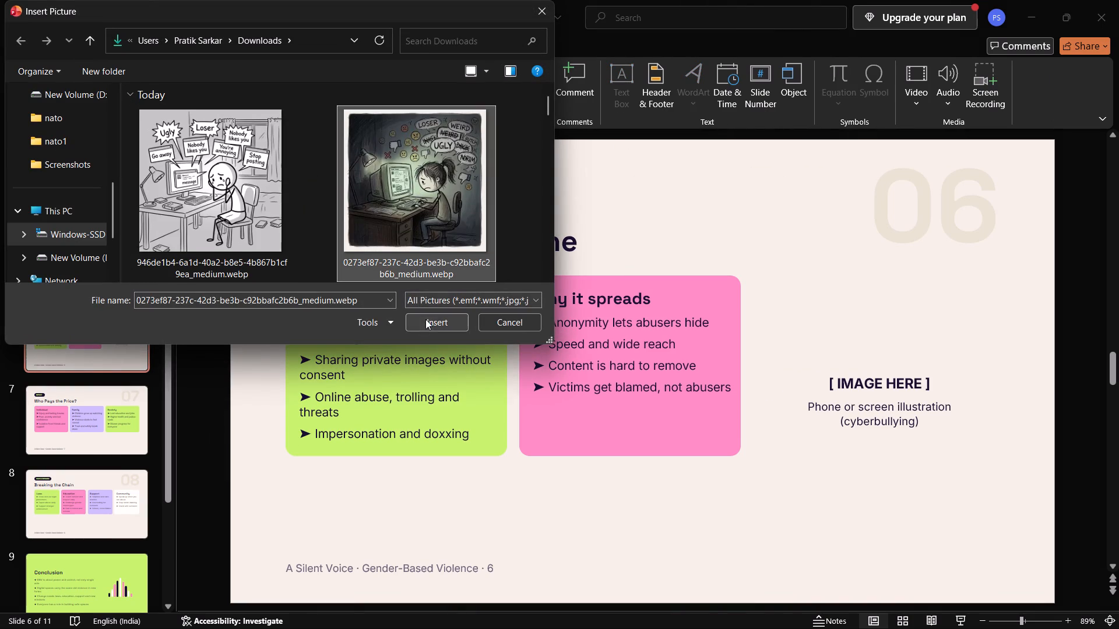
{"action": "left_click", "coordinate": [425, 319]}
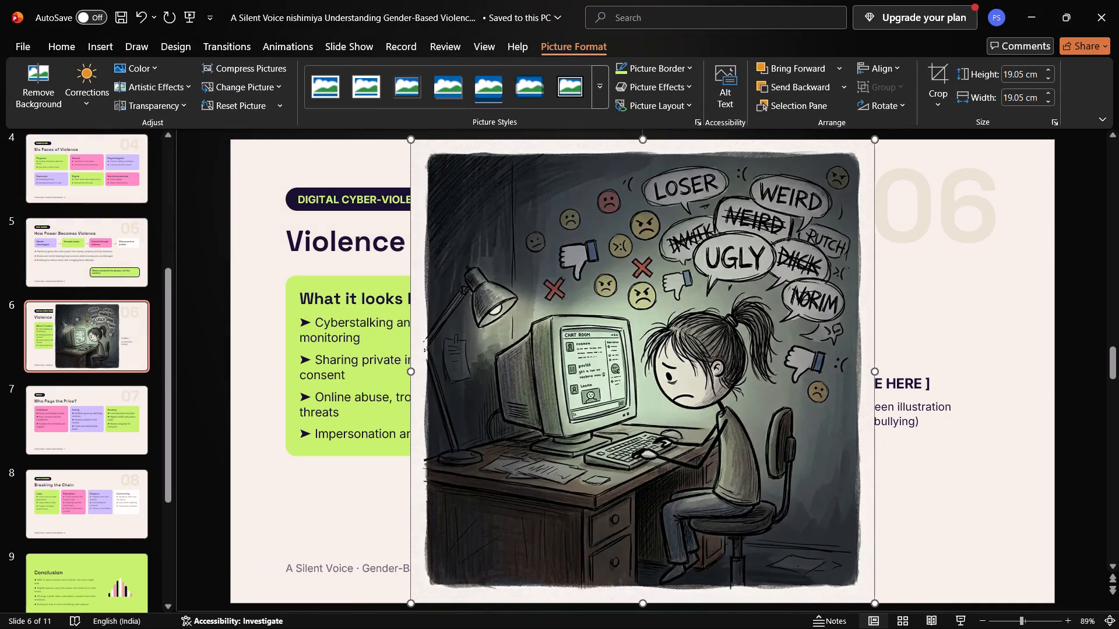
Crop the computer girl drawing to a rounded rectangle shape.
{"action": "left_click", "coordinate": [943, 98]}
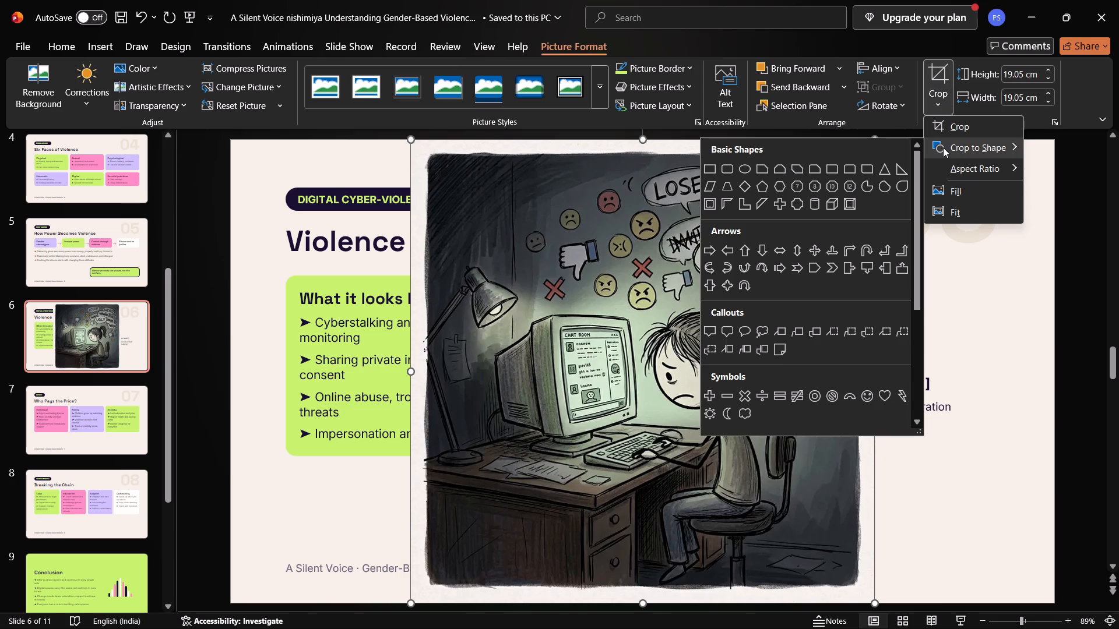
{"action": "left_click", "coordinate": [727, 169]}
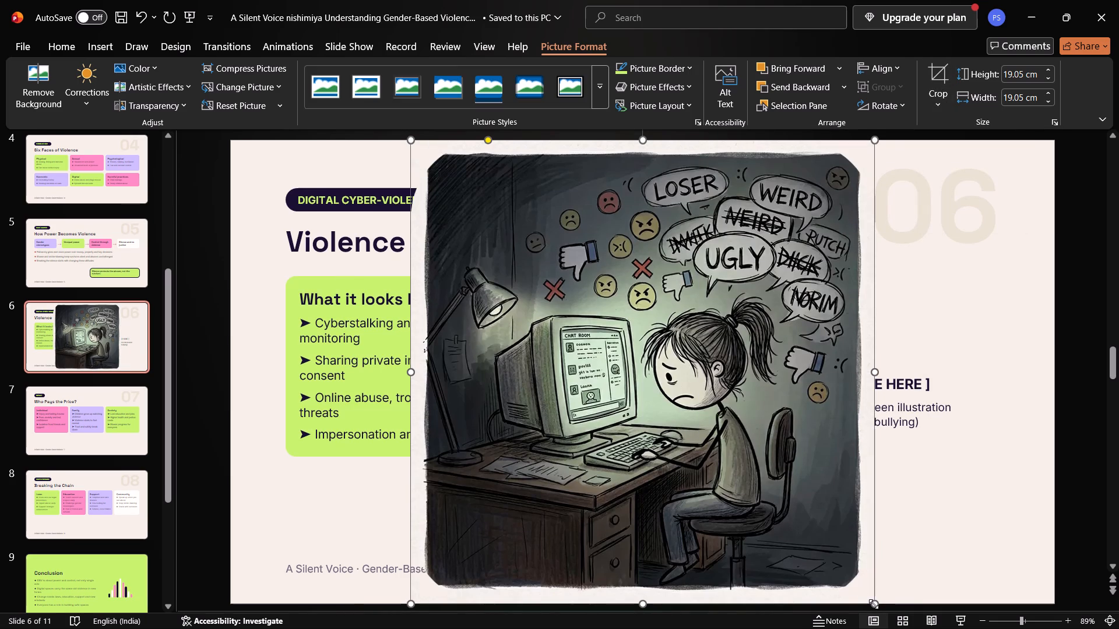
Resize the computer girl drawing to about 11.16 cm square and place it beside the "Why it spreads" card, covering the placeholder text.
{"action": "left_click_drag", "start_coordinate": [874, 604], "coordinate": [657, 247]}
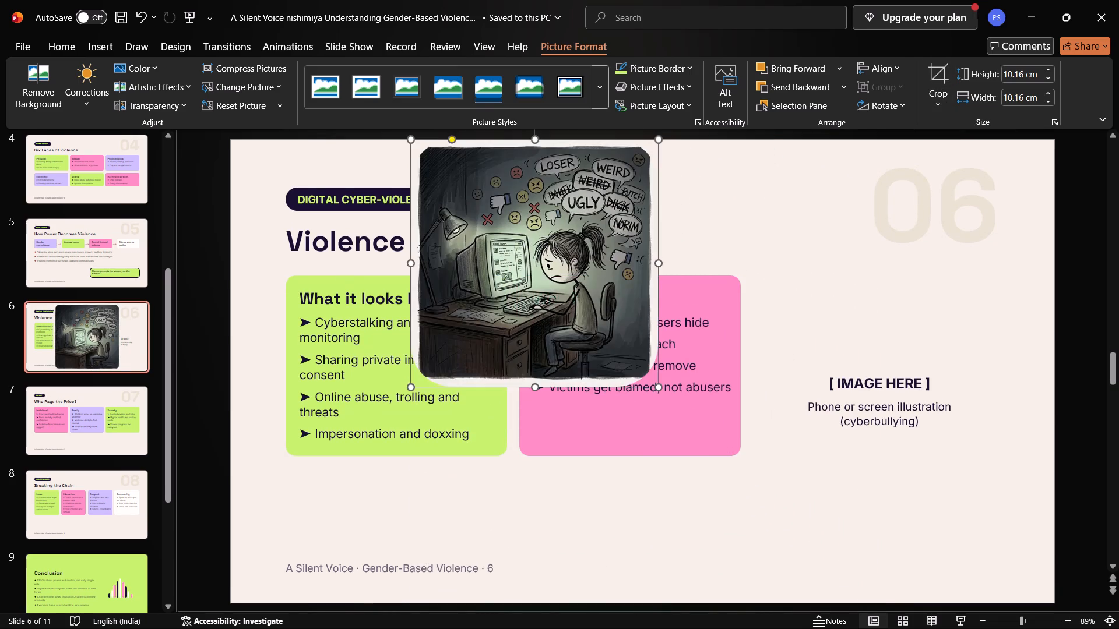
{"action": "left_click_drag", "start_coordinate": [593, 252], "coordinate": [937, 362]}
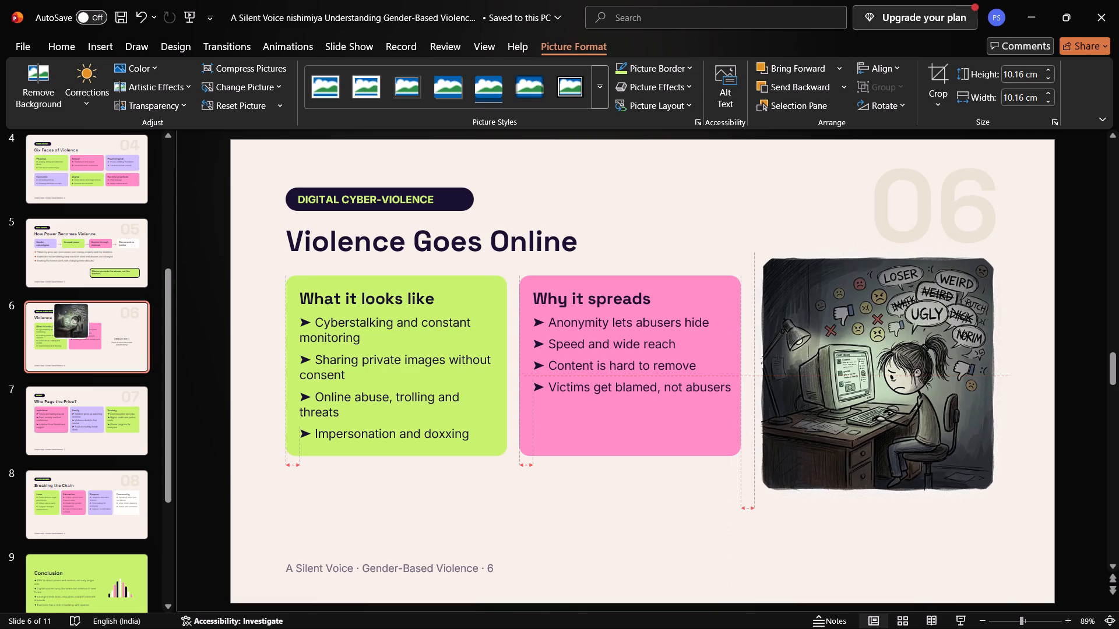
{"action": "left_click_drag", "start_coordinate": [937, 362], "coordinate": [938, 361]}
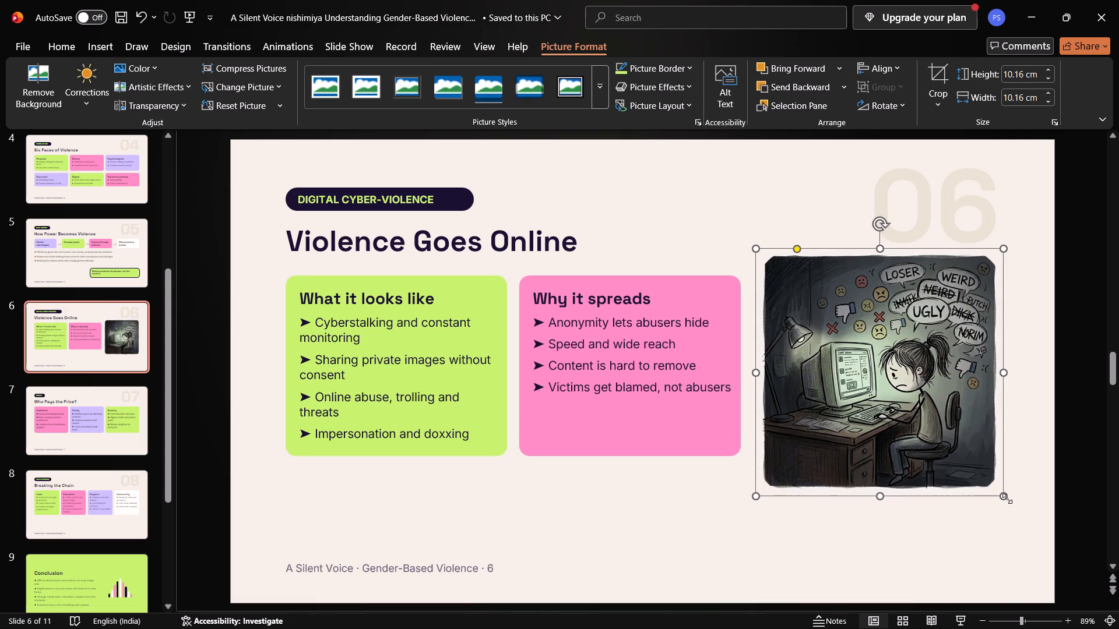
{"action": "left_click_drag", "start_coordinate": [1007, 499], "coordinate": [1021, 520]}
{"action": "left_click_drag", "start_coordinate": [967, 469], "coordinate": [966, 468]}
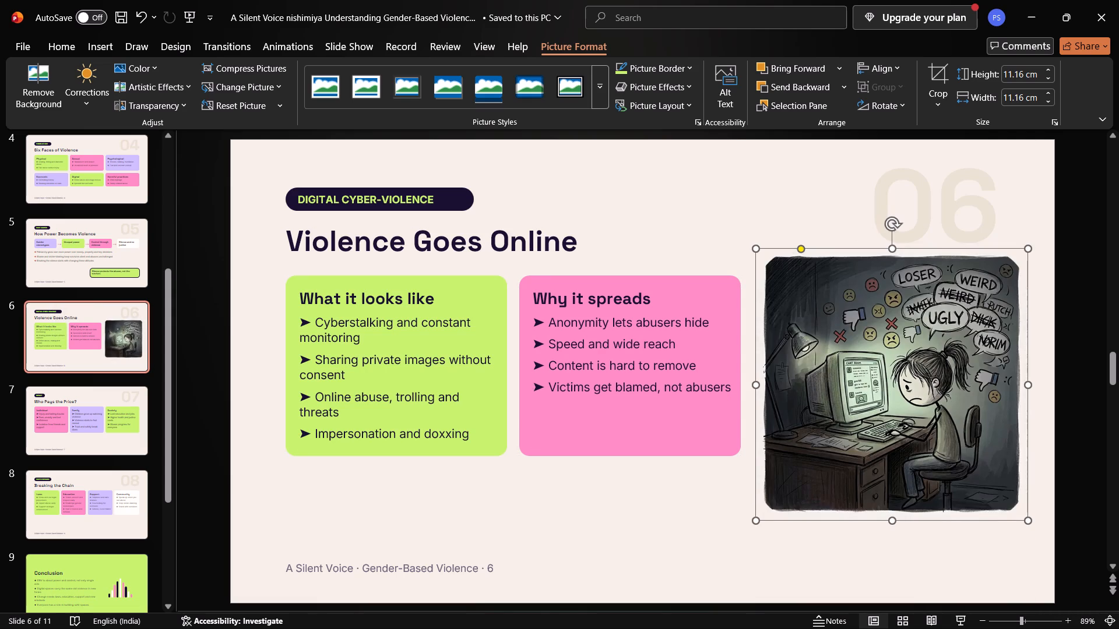
{"action": "left_click_drag", "start_coordinate": [966, 468], "coordinate": [959, 466]}
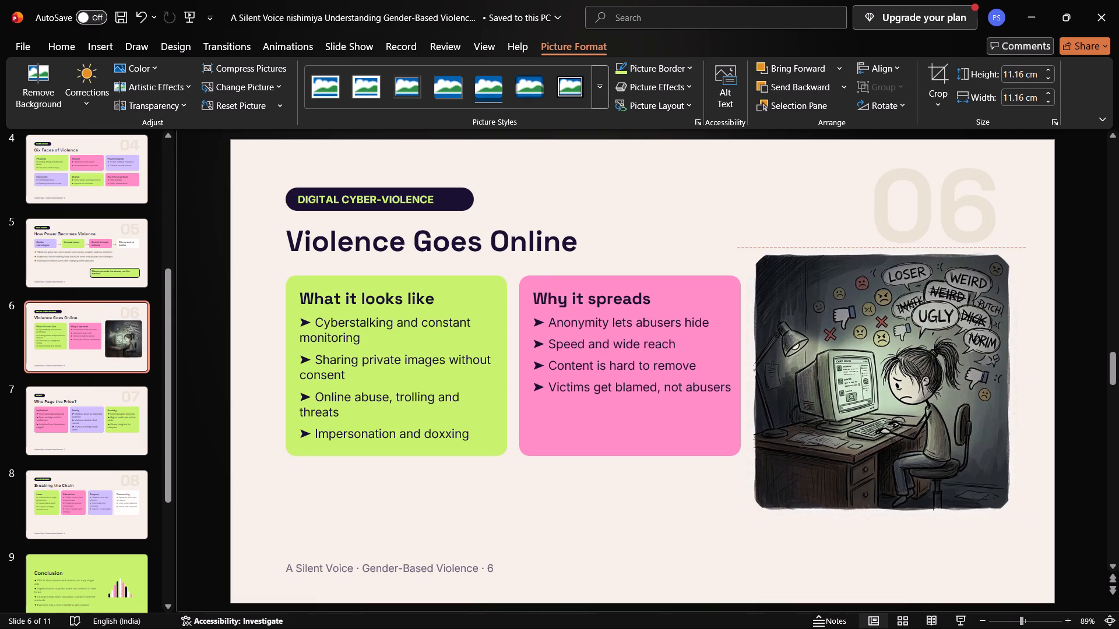
{"action": "left_click_drag", "start_coordinate": [959, 466], "coordinate": [962, 466]}
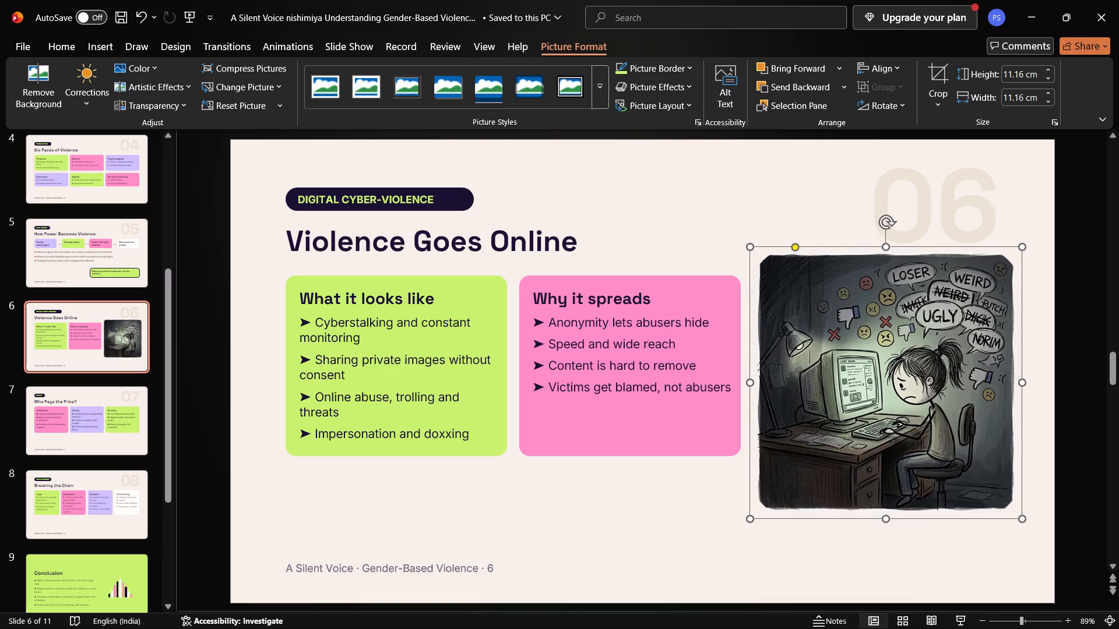
{"action": "left_click", "coordinate": [632, 522]}
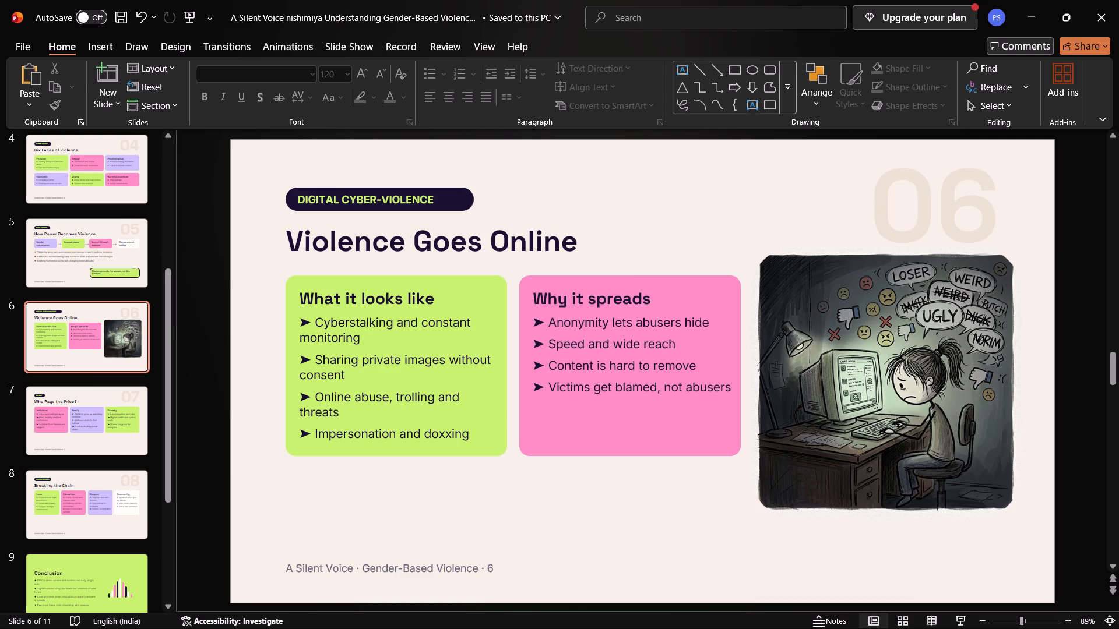
Go back through the "How Power Becomes Violence" and "Six Faces of Violence" slides towards the "What Is Gender-Based Violence?" slide.
{"action": "left_click", "coordinate": [126, 246]}
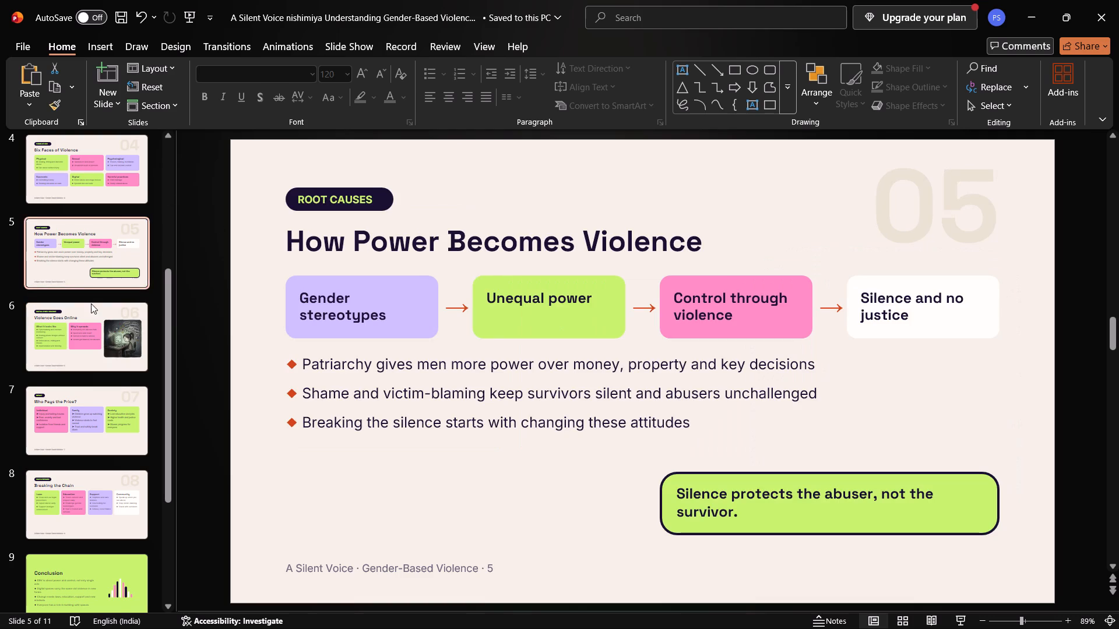
{"action": "scroll", "coordinate": [91, 303], "scroll_direction": "up", "scroll_amount": 1}
{"action": "left_click", "coordinate": [75, 221]}
{"action": "scroll", "coordinate": [75, 221], "scroll_direction": "up", "scroll_amount": 3}
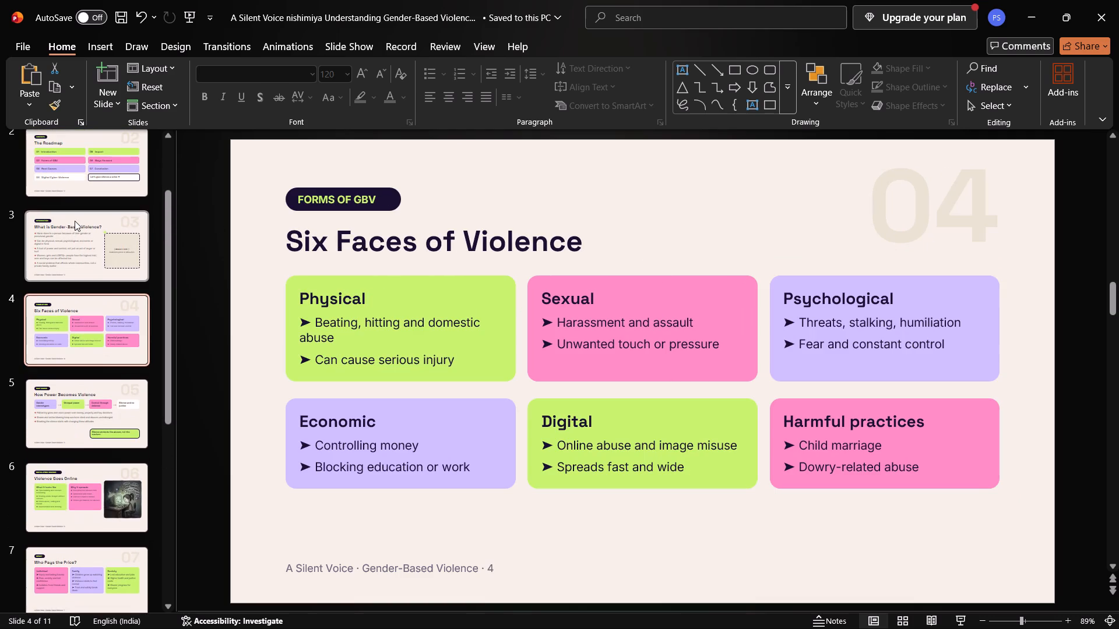
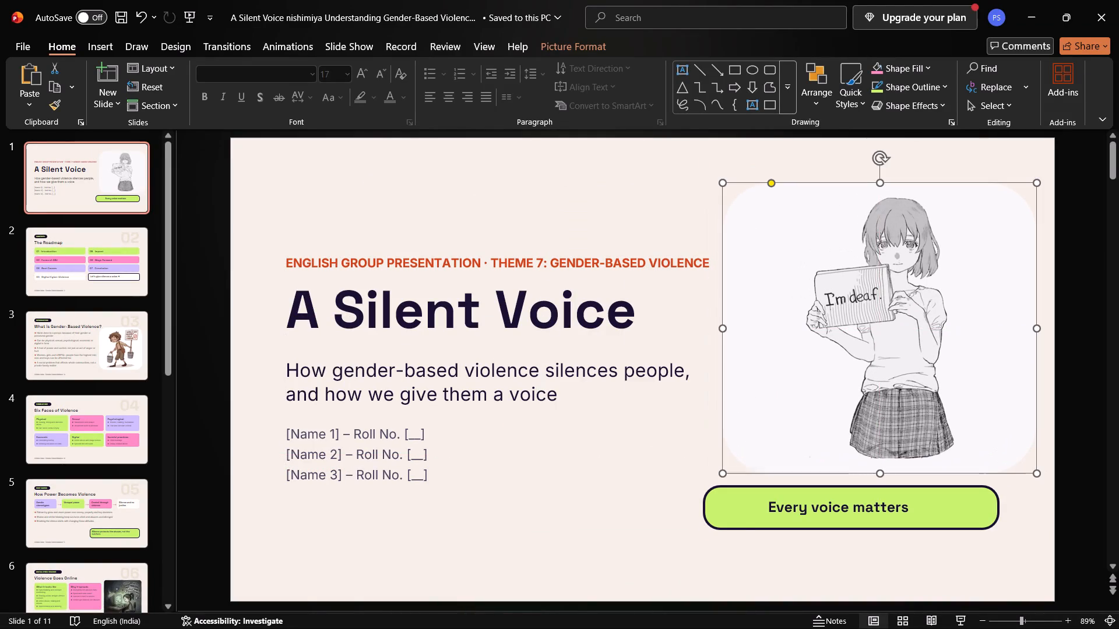
Switch to Chrome and enter the copied placeholder text "Anime-style illustration of a girl speaking up (A Silent Voice mood" as a query in a new tab.
{"action": "left_click", "coordinate": [620, 514]}
{"action": "left_click", "coordinate": [691, 614]}
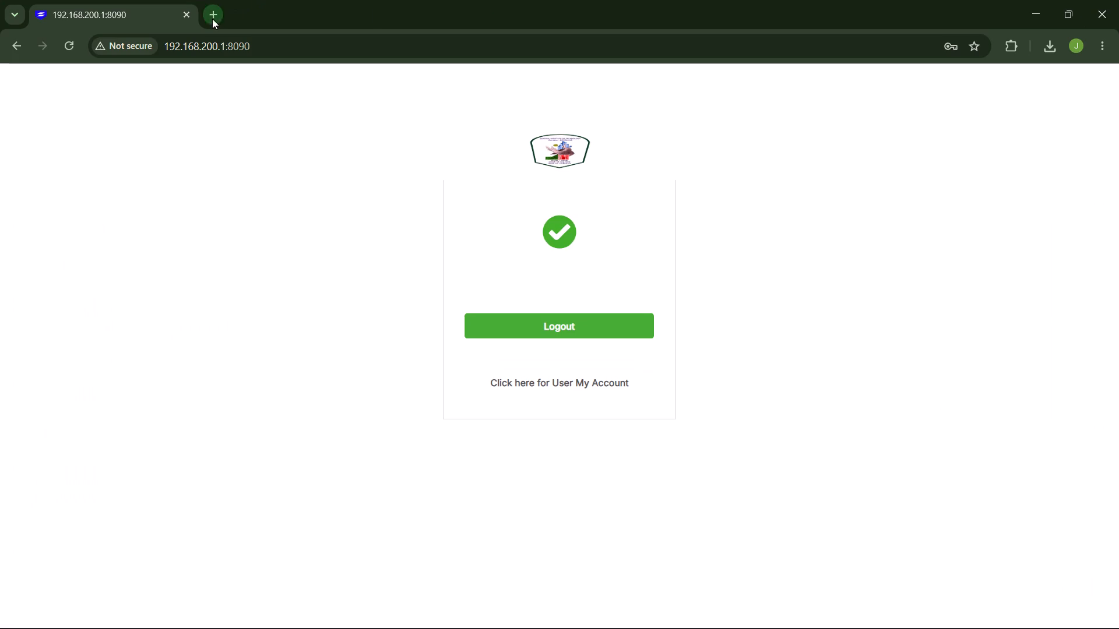
{"action": "left_click", "coordinate": [212, 19]}
{"action": "left_click", "coordinate": [449, 288]}
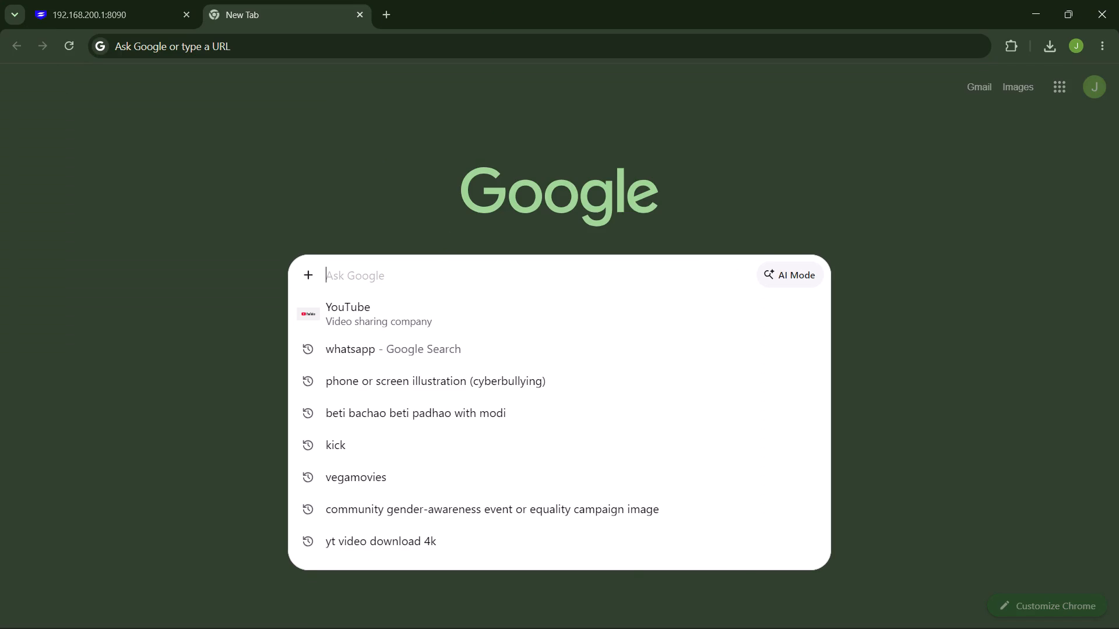
{"action": "key", "text": "ctrl+v"}
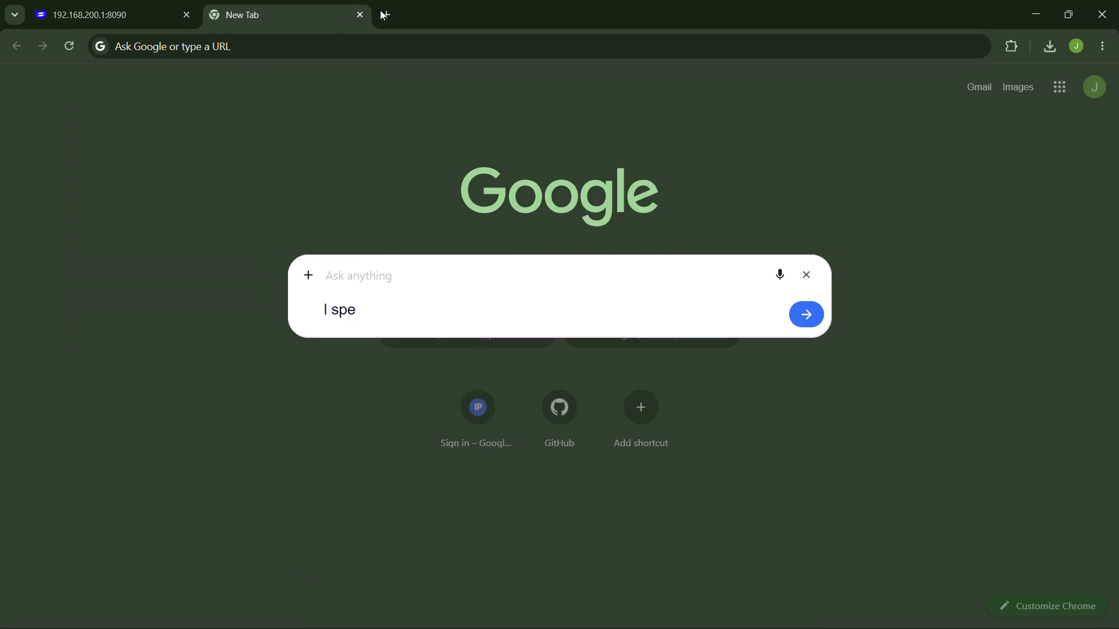
{"action": "left_click", "coordinate": [381, 10]}
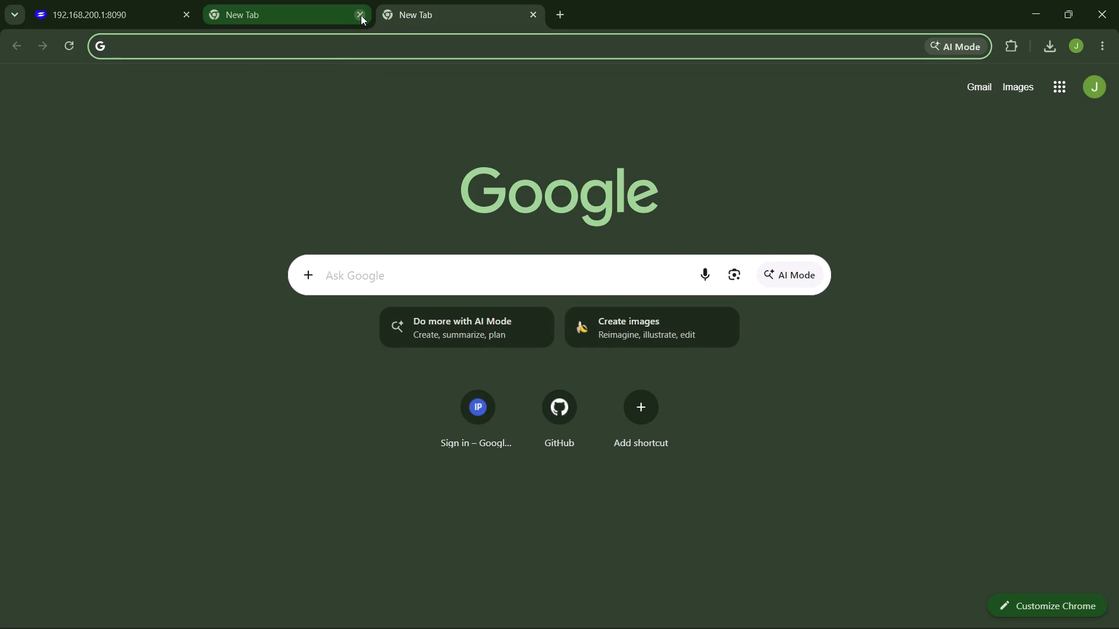
{"action": "left_click", "coordinate": [361, 15]}
{"action": "key", "text": "ctrl+v"}
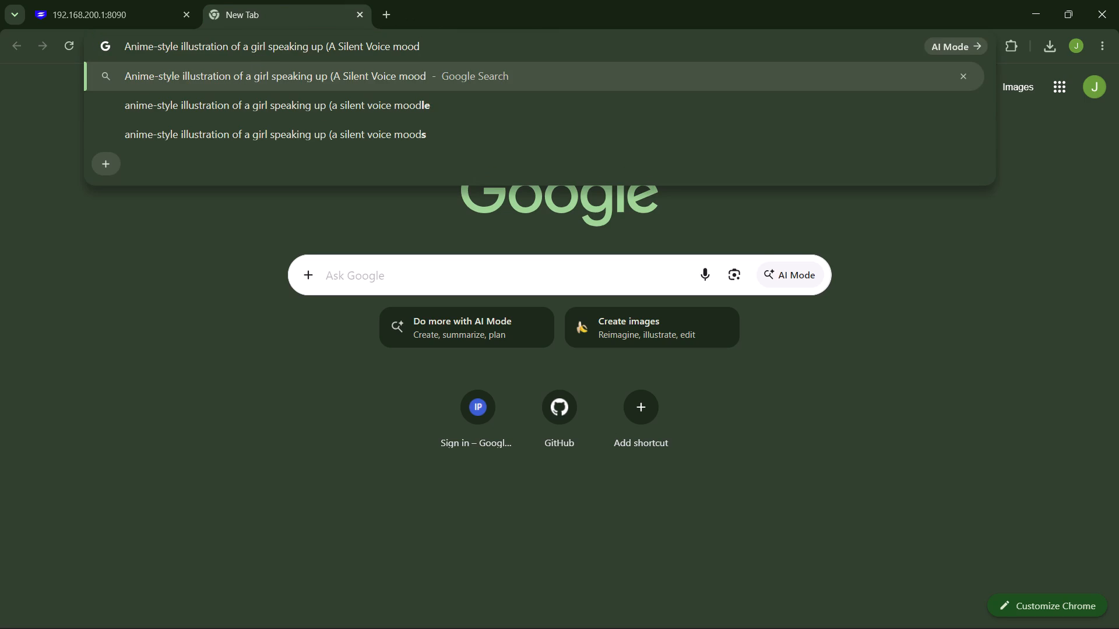
Shorten the query to "Anime illustration of a girl speaking up", run the search and show the image results.
{"action": "left_click", "coordinate": [177, 42]}
{"action": "key", "text": "BackSpace"}
{"action": "key", "text": "BackSpace"}
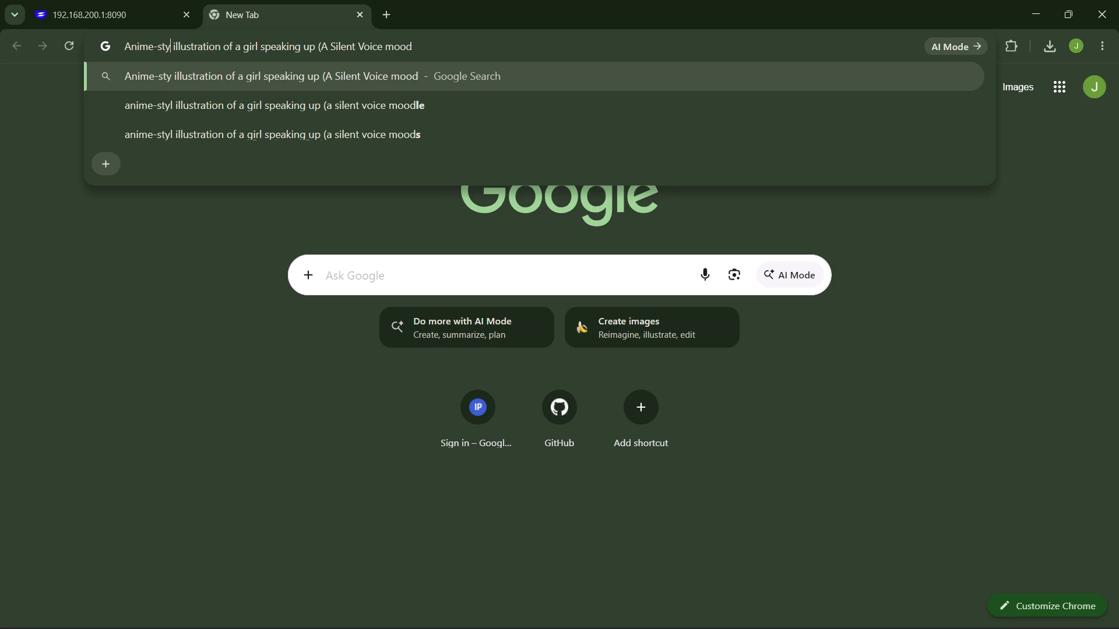
{"action": "key", "text": "BackSpace"}
{"action": "key", "text": "BackSpace"}
{"action": "key", "text": "BackSpace"}
{"action": "key", "text": "BackSpace"}
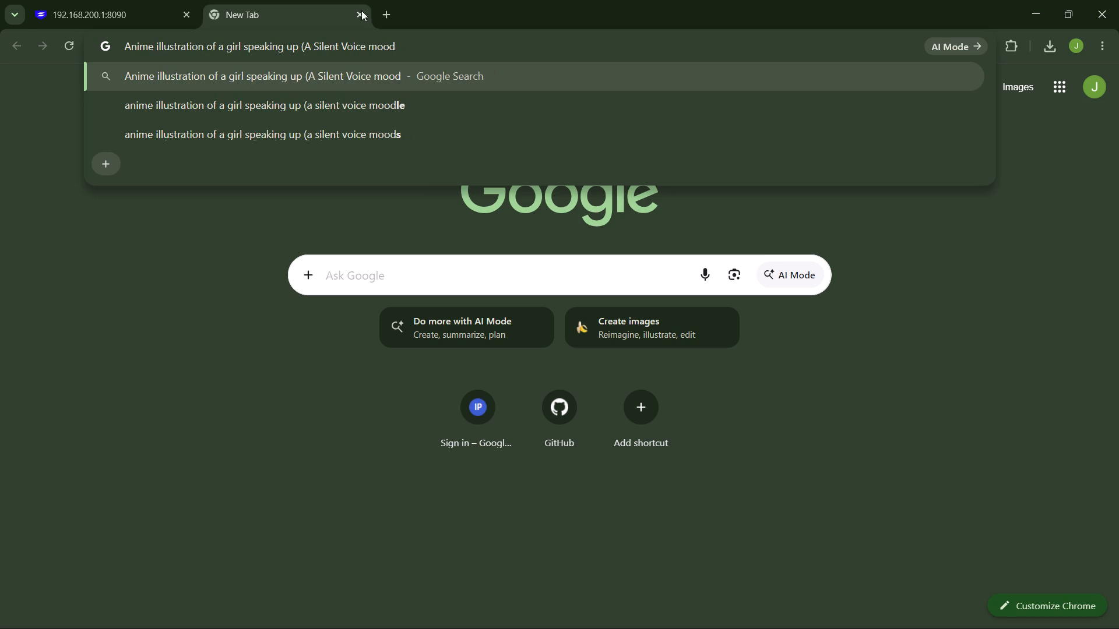
{"action": "left_click_drag", "start_coordinate": [397, 50], "coordinate": [334, 39]}
{"action": "left_click_drag", "start_coordinate": [334, 39], "coordinate": [301, 29]}
{"action": "key", "text": "BackSpace"}
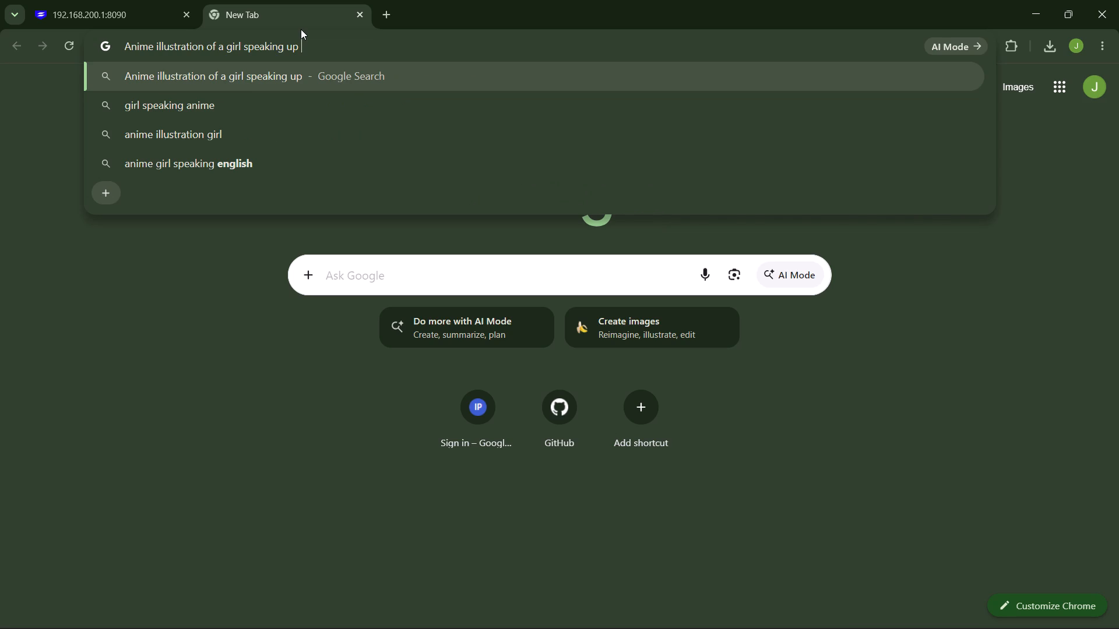
{"action": "key", "text": "Return"}
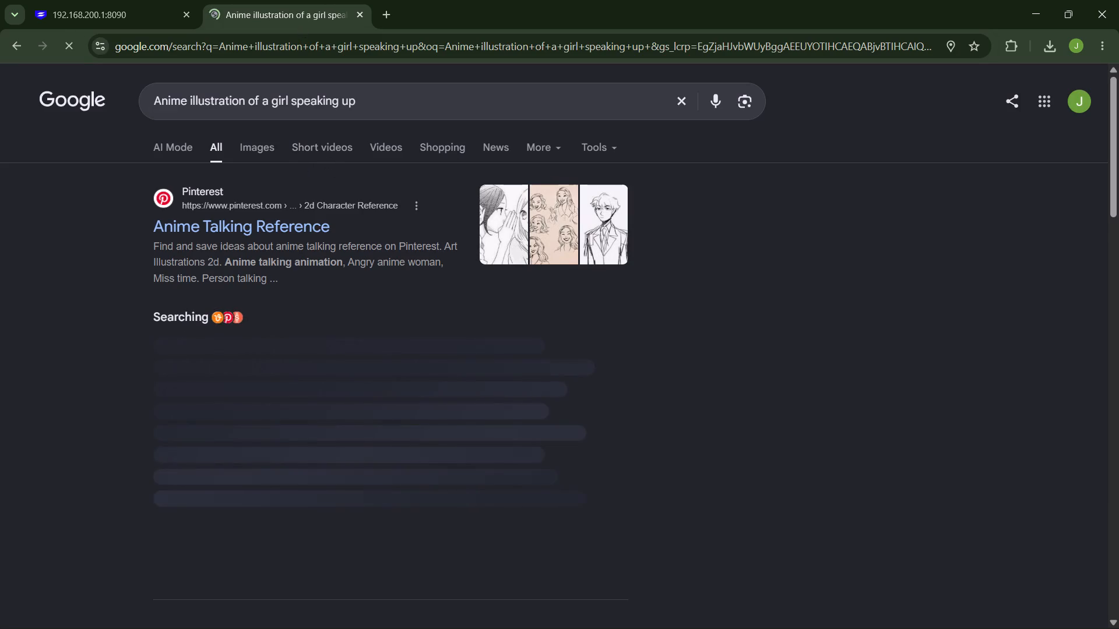
{"action": "left_click", "coordinate": [269, 137]}
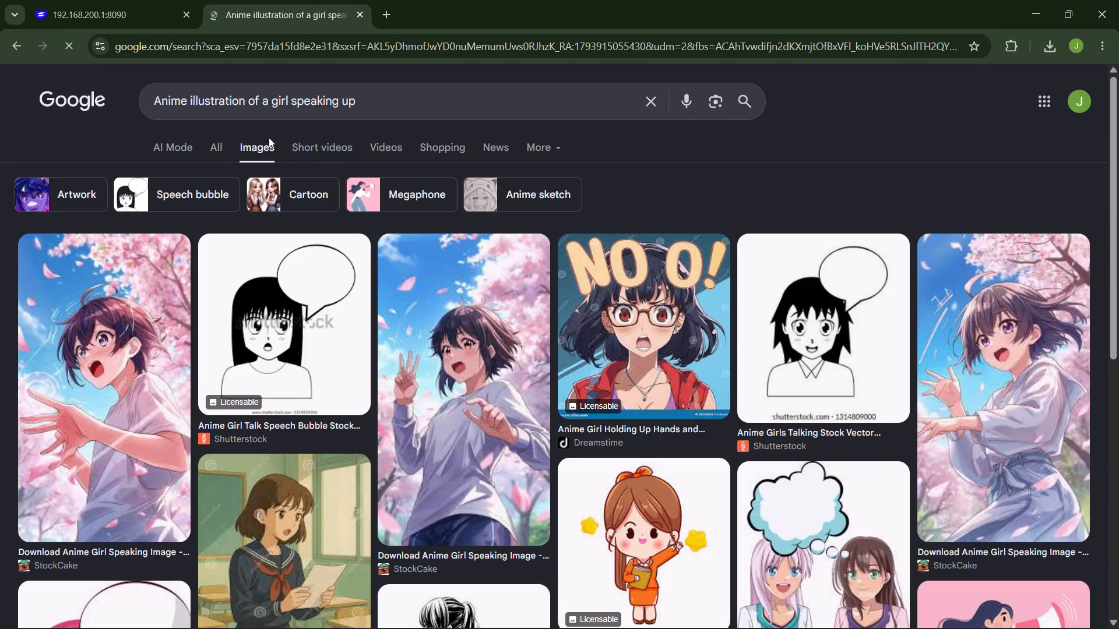
Refine the image search to "Anime illustration of a girl speaking up againt violence".
{"action": "left_click", "coordinate": [415, 112]}
{"action": "key", "text": "space"}
{"action": "type", "text": "a"}
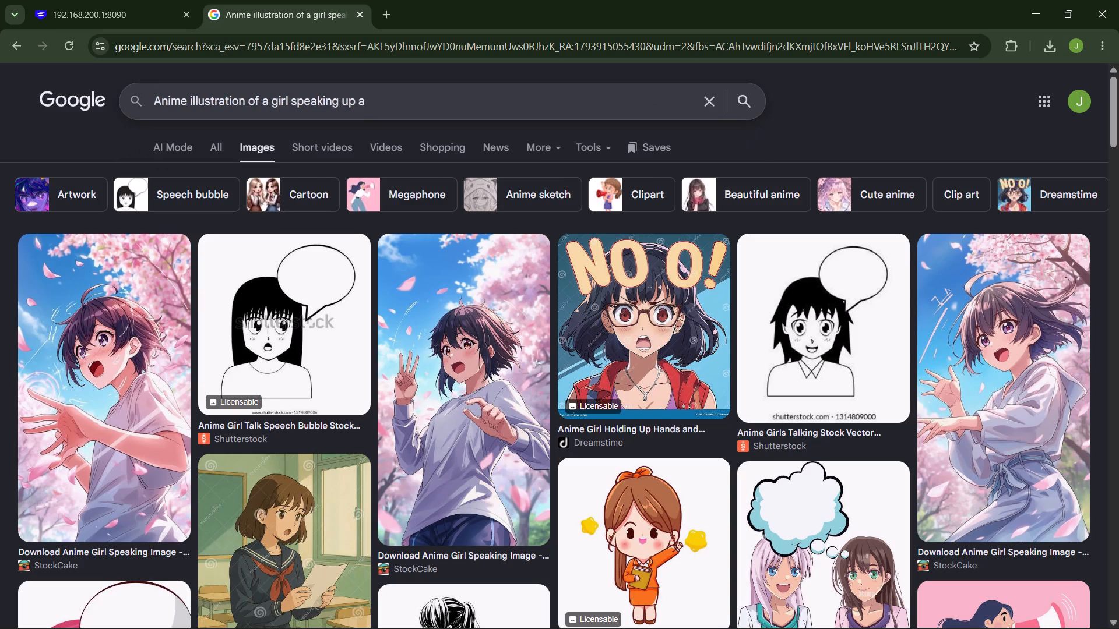
{"action": "type", "text": "ga"}
{"action": "type", "text": "int"}
{"action": "key", "text": "space"}
{"action": "type", "text": "vo"}
{"action": "key", "text": "BackSpace"}
{"action": "type", "text": "iolence"}
{"action": "key", "text": "Return"}
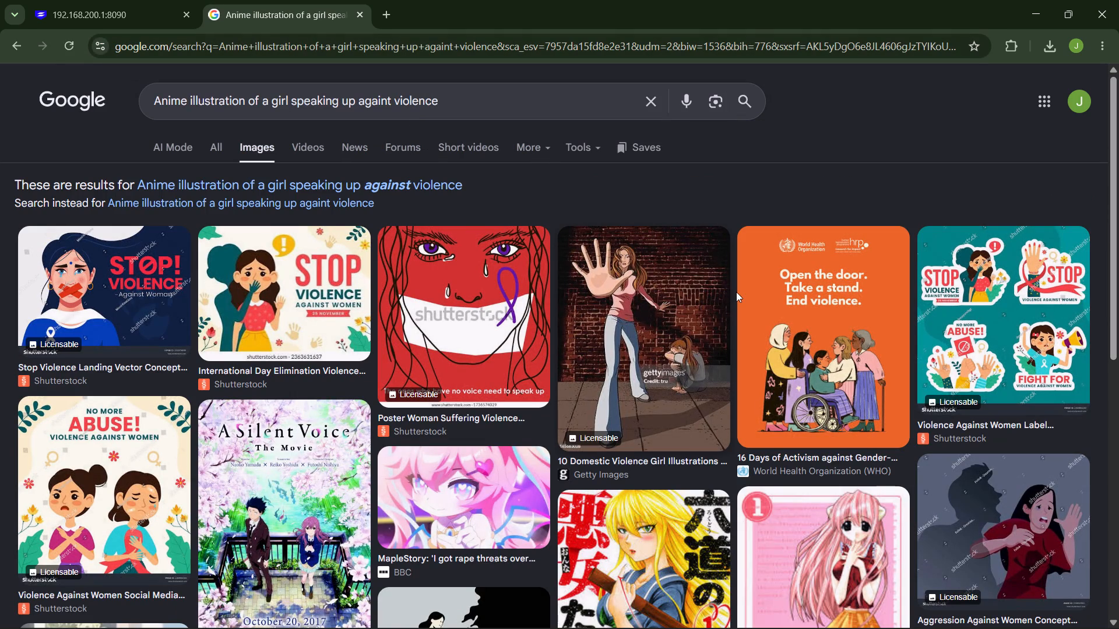
Copy the Higehiro cover picture of the crouching schoolgirl from the image results and save it as a JPG file.
{"action": "scroll", "coordinate": [643, 317], "scroll_direction": "down", "scroll_amount": 3}
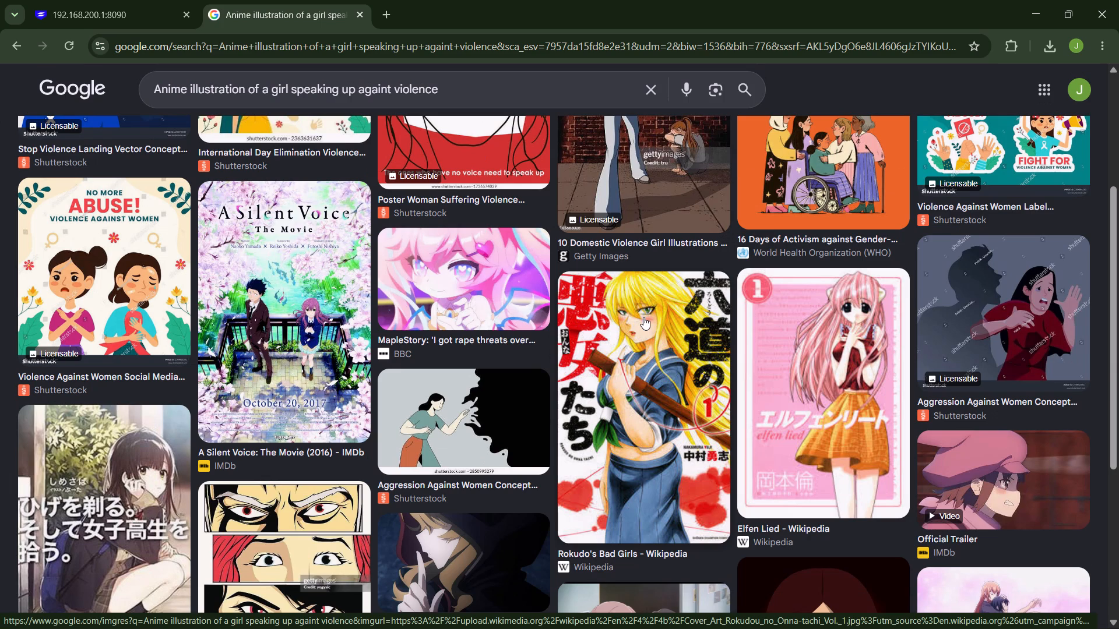
{"action": "scroll", "coordinate": [643, 317], "scroll_direction": "down", "scroll_amount": 3}
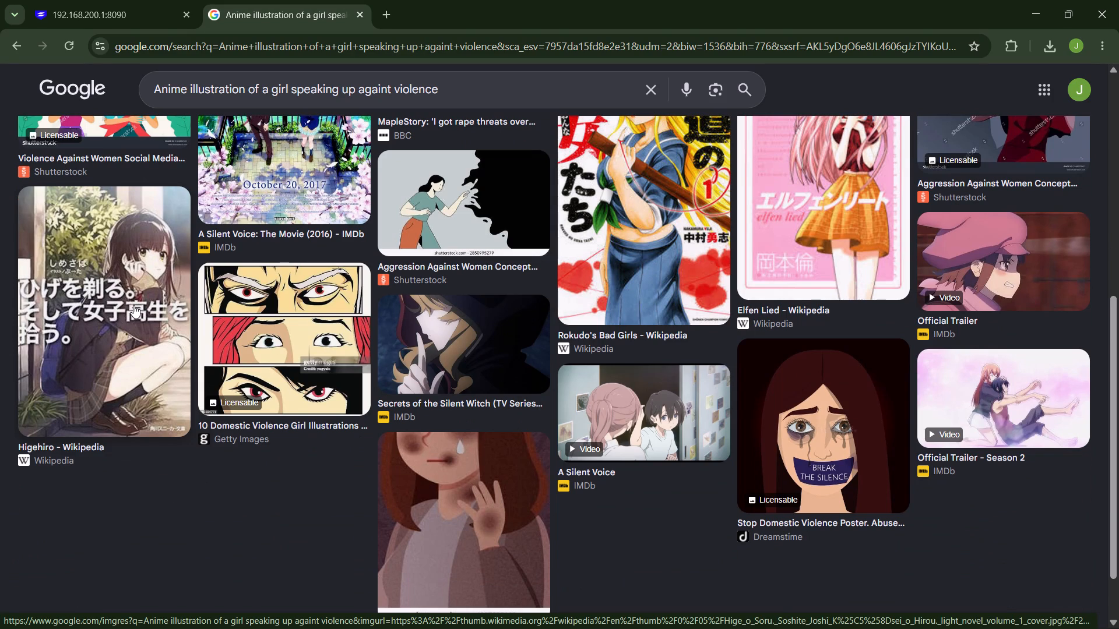
{"action": "right_click", "coordinate": [125, 366]}
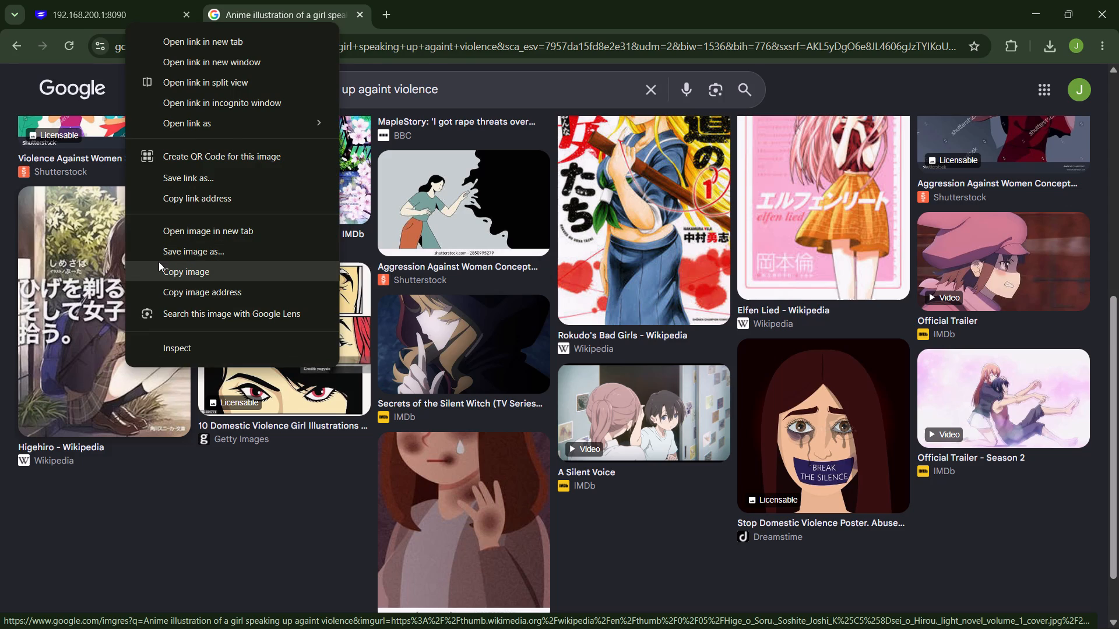
{"action": "left_click", "coordinate": [159, 262]}
{"action": "right_click", "coordinate": [159, 262]}
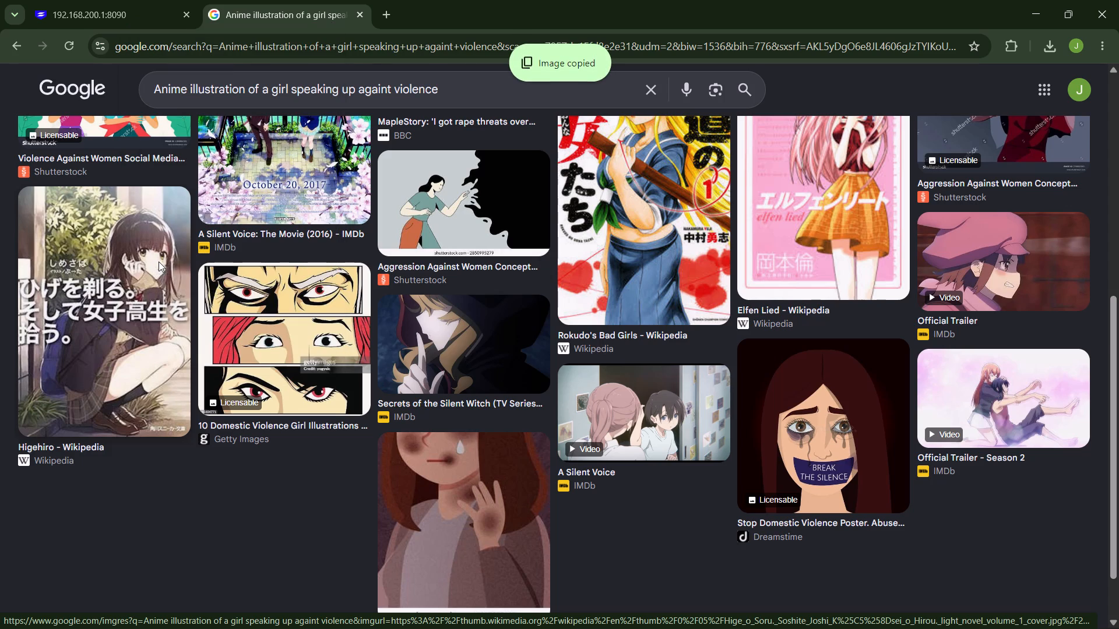
{"action": "left_click", "coordinate": [240, 497]}
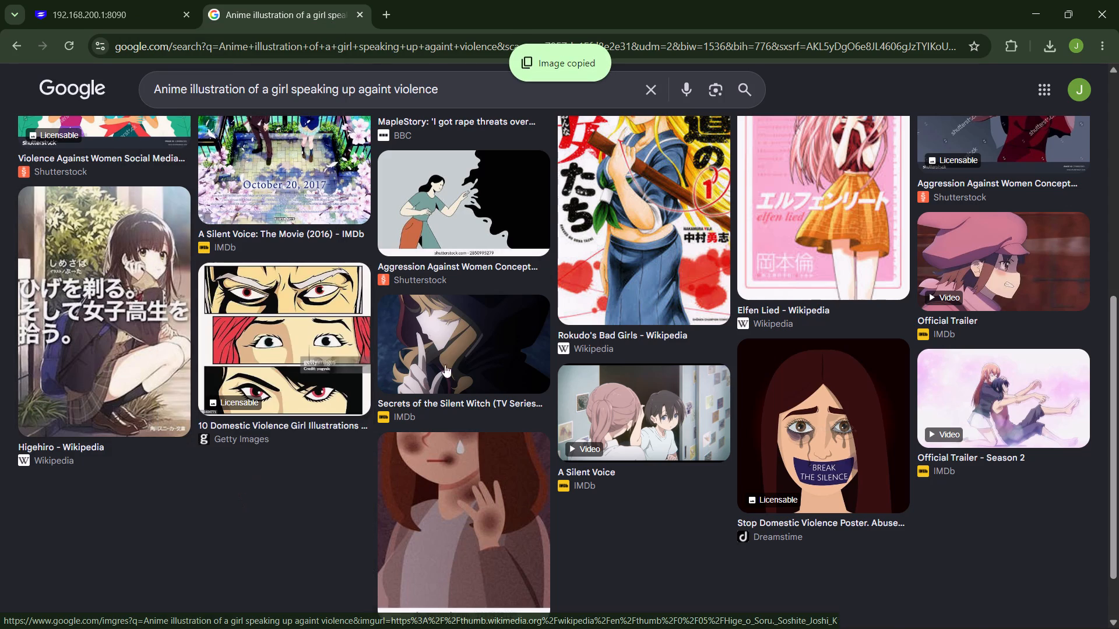
{"action": "left_click", "coordinate": [864, 566]}
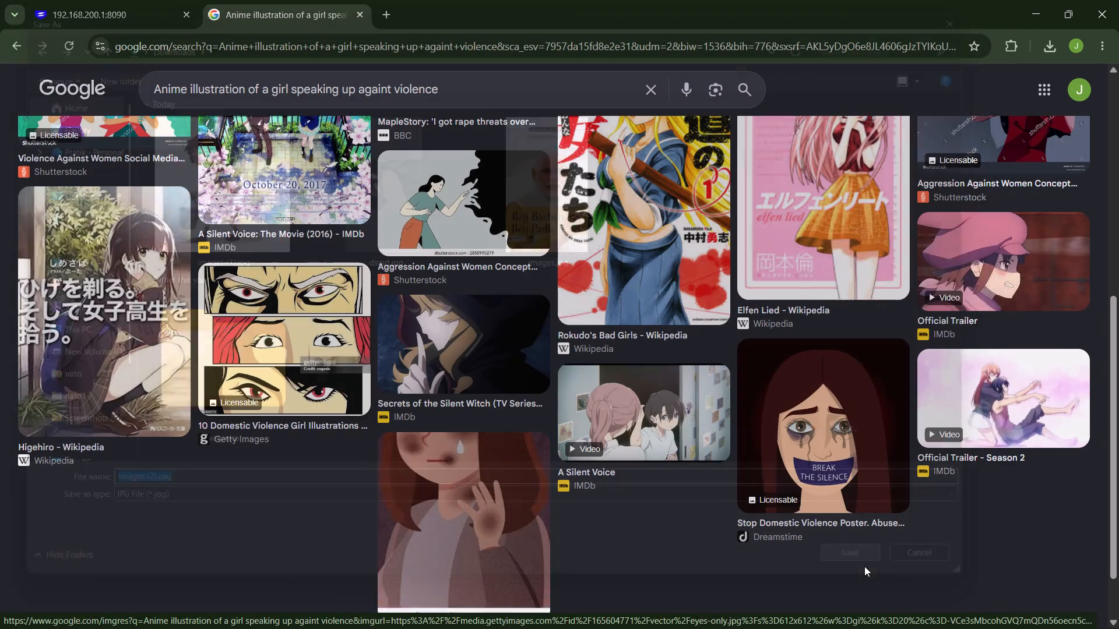
Replace the query with a spoken image search beginning "anime where the future self goes together like a part of his life".
{"action": "scroll", "coordinate": [330, 139], "scroll_direction": "up", "scroll_amount": 11}
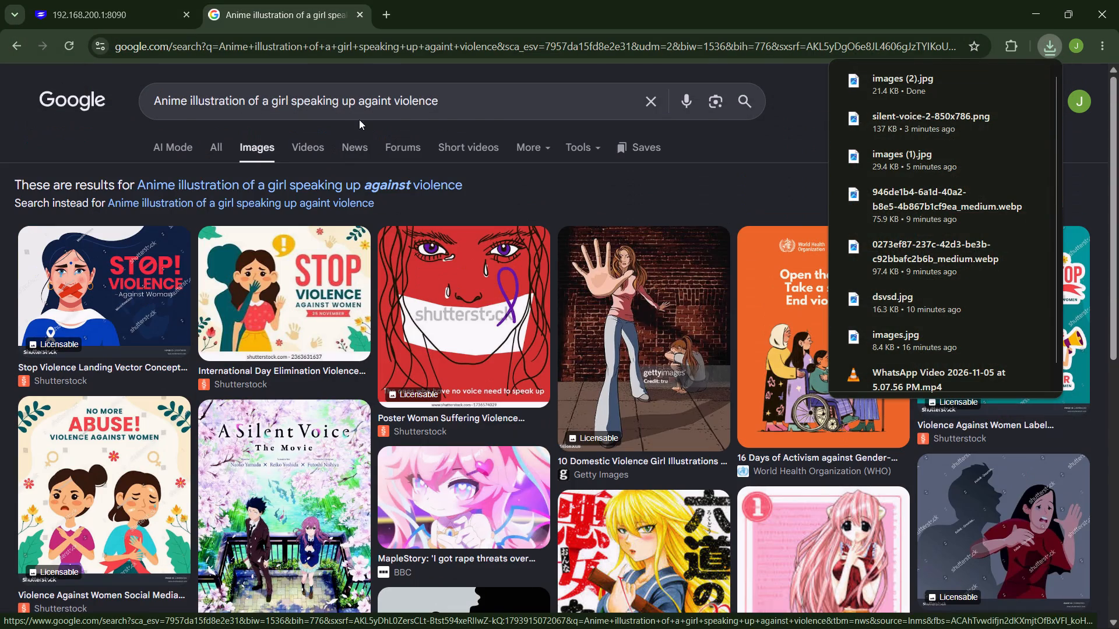
{"action": "left_click", "coordinate": [653, 101]}
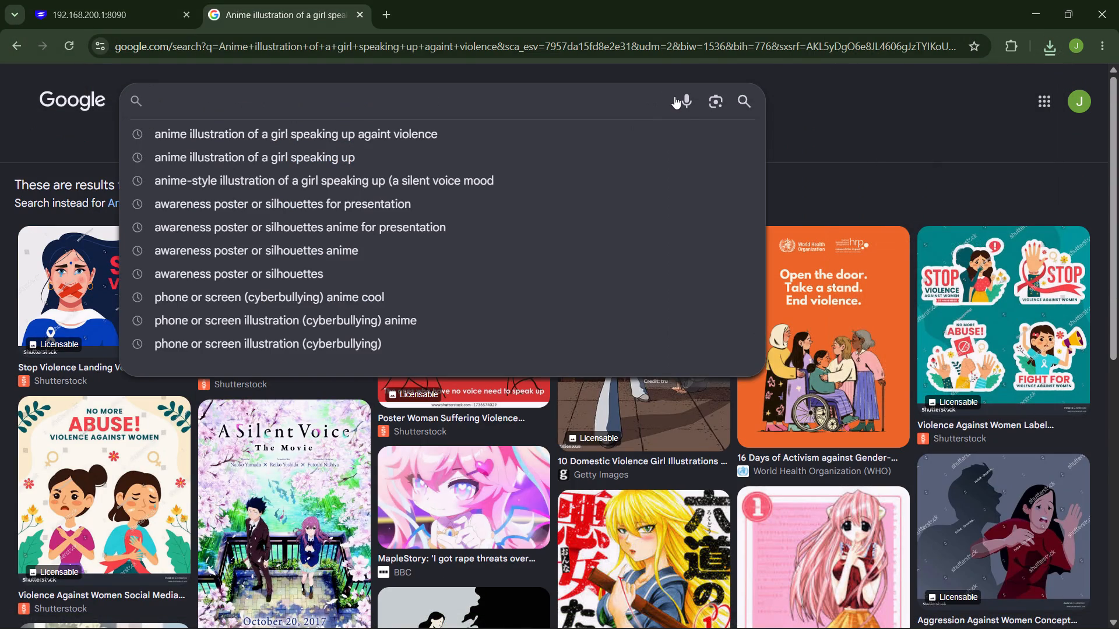
{"action": "left_click", "coordinate": [682, 108]}
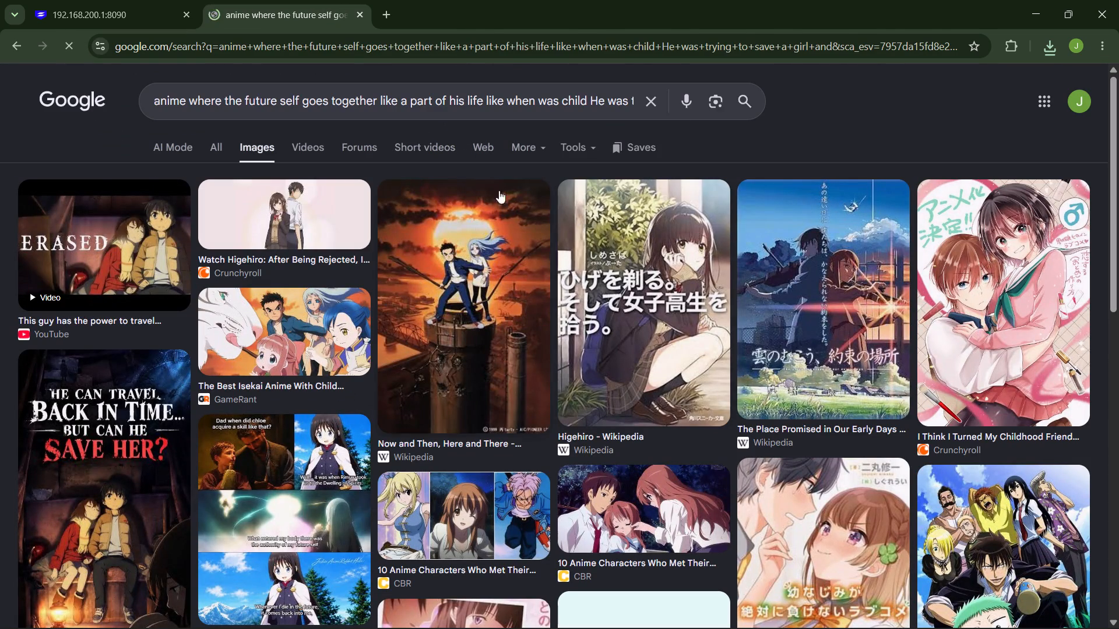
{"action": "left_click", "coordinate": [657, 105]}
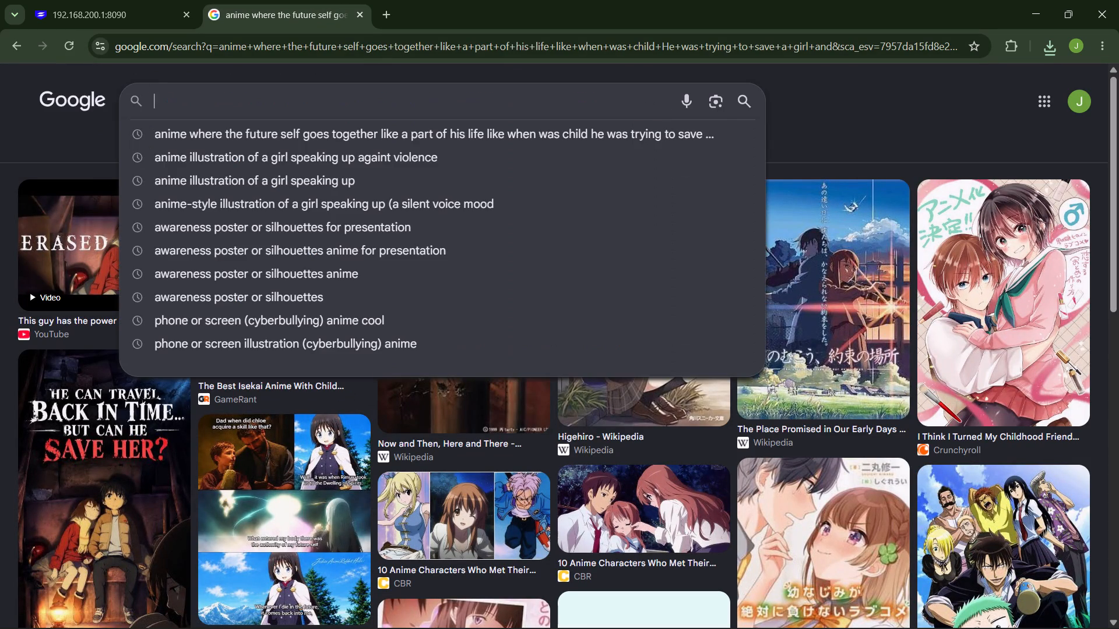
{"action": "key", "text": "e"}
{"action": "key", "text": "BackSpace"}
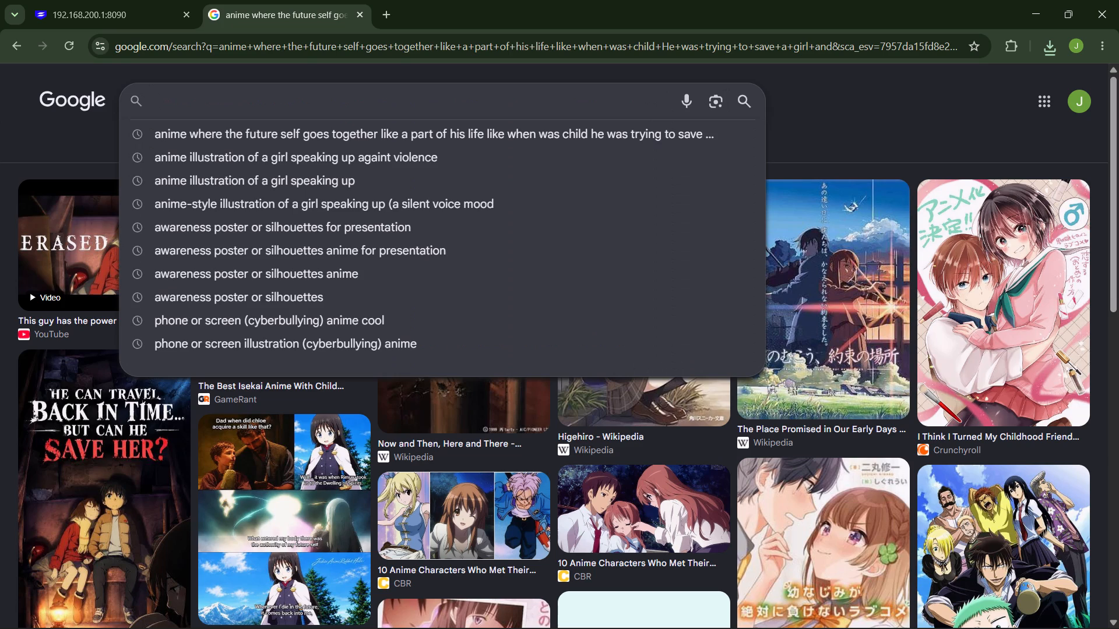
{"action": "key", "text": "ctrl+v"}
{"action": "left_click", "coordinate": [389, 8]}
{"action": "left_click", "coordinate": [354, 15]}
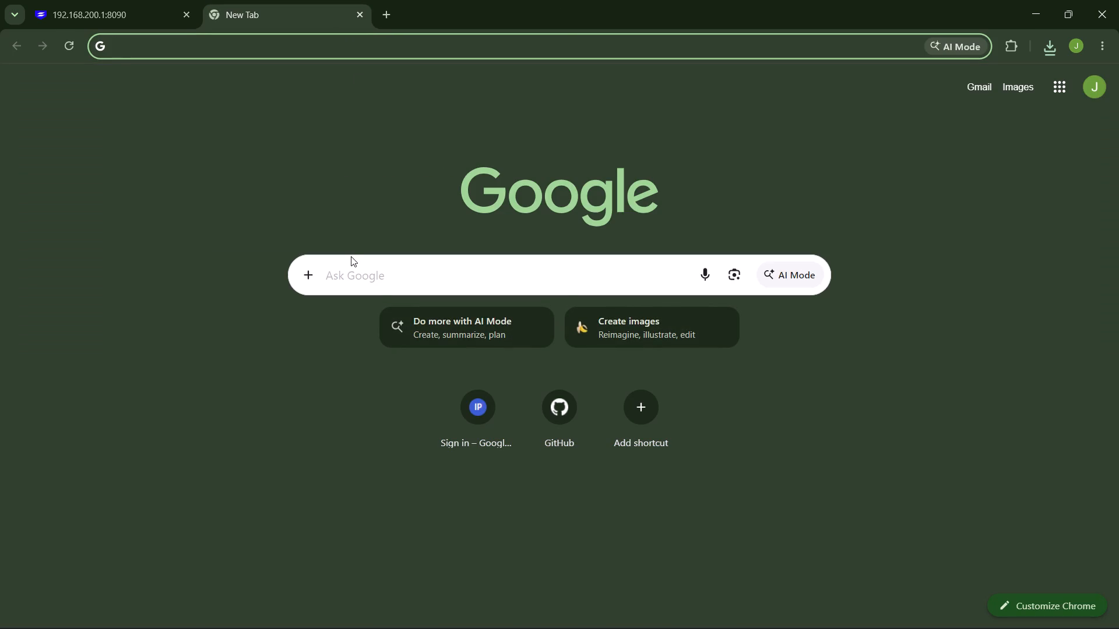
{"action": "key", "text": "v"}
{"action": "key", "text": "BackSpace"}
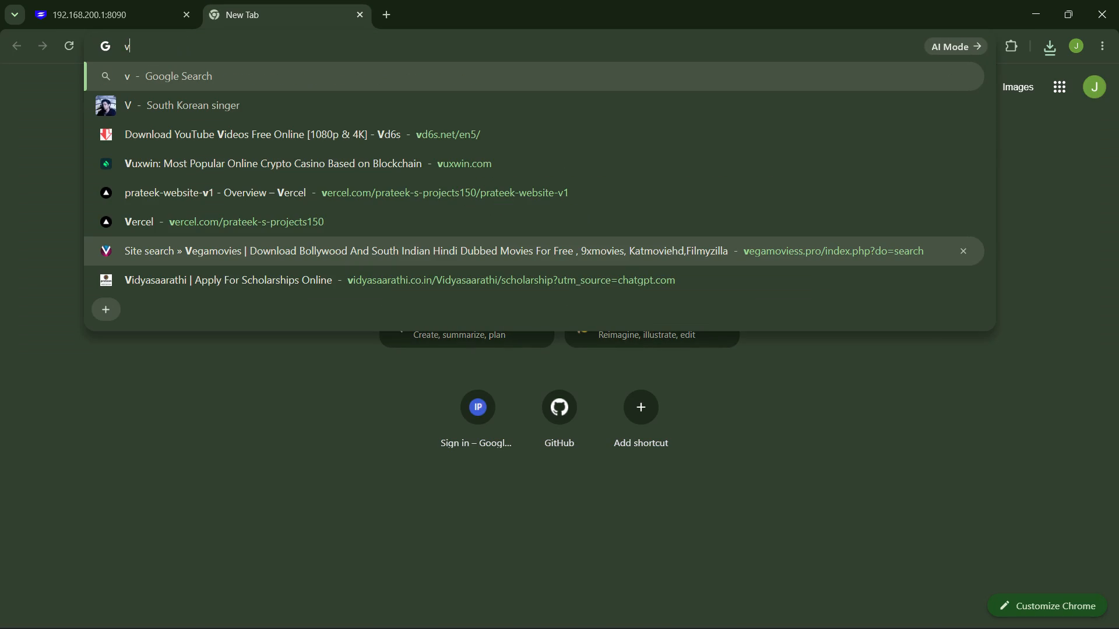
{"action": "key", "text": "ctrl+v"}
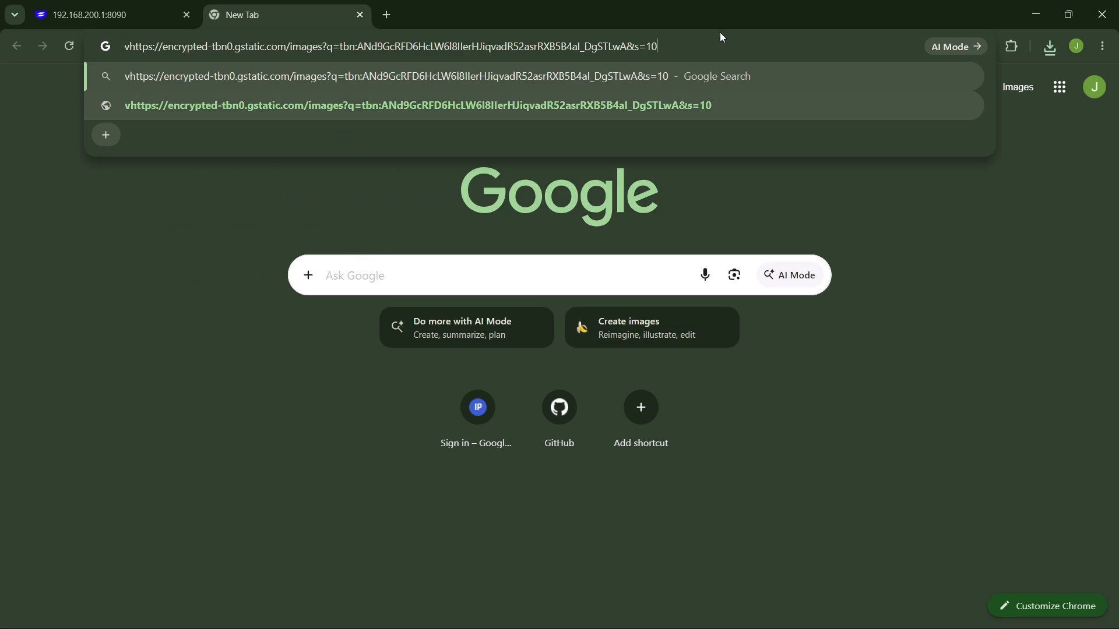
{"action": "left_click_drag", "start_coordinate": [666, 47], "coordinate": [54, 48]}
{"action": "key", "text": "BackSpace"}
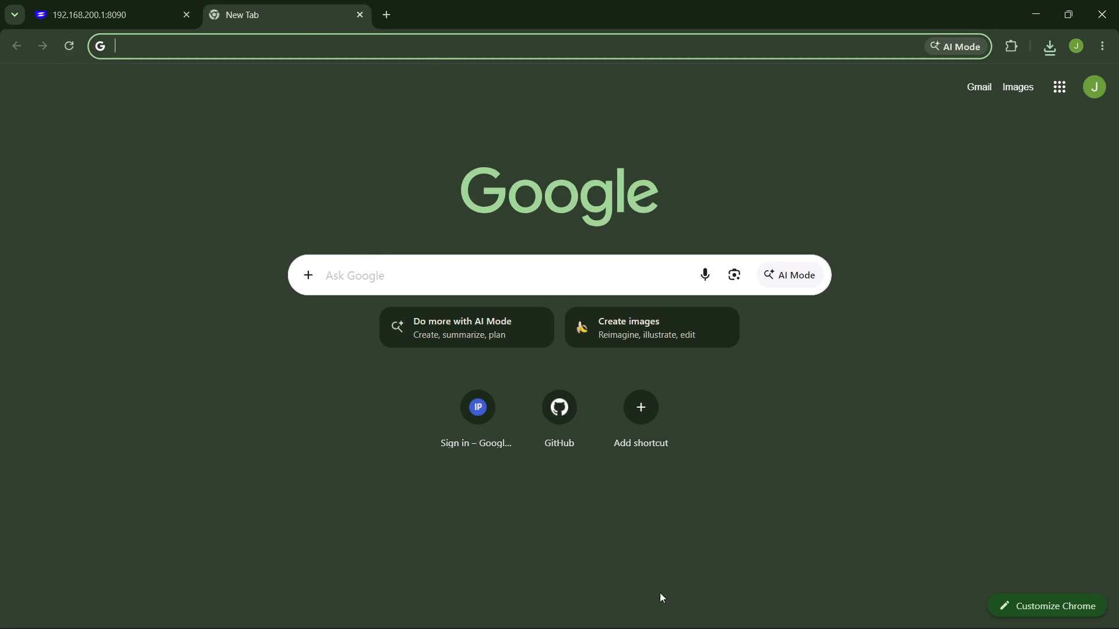
Switch to PowerPoint and move the "I'm deaf" girl picture over the title text, clear of the image placeholder.
{"action": "left_click", "coordinate": [716, 616]}
{"action": "left_click_drag", "start_coordinate": [850, 324], "coordinate": [786, 323]}
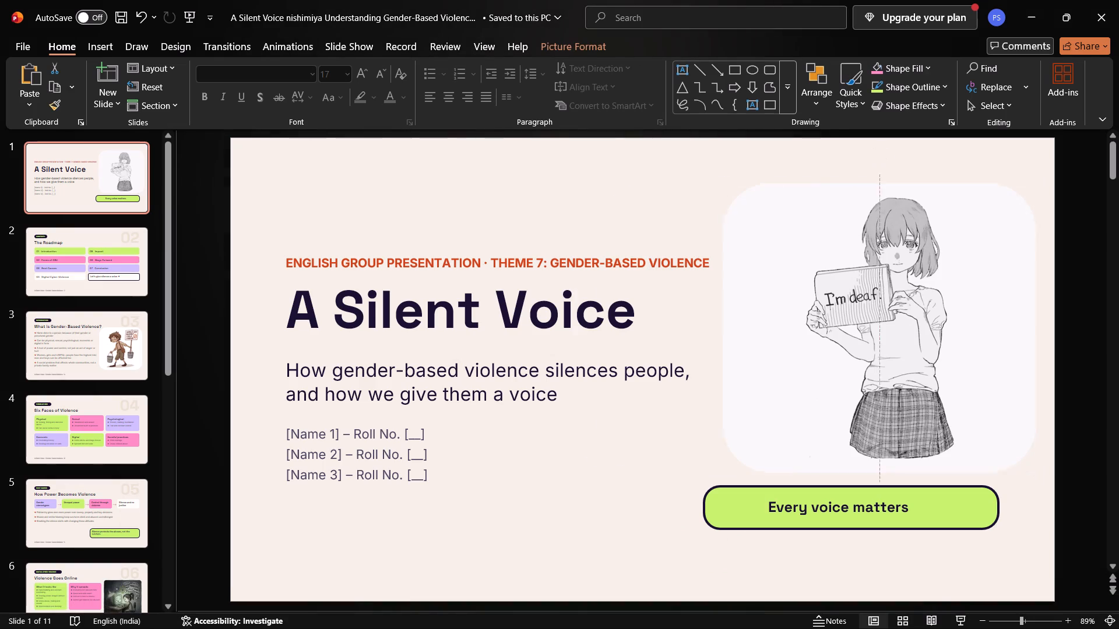
{"action": "left_click_drag", "start_coordinate": [786, 323], "coordinate": [448, 314]}
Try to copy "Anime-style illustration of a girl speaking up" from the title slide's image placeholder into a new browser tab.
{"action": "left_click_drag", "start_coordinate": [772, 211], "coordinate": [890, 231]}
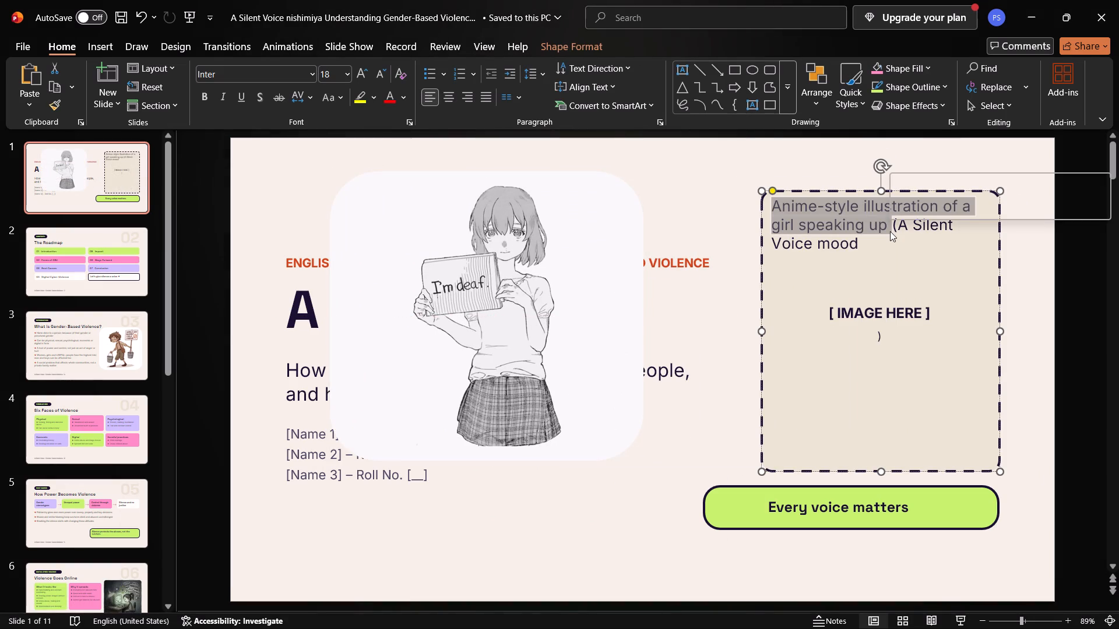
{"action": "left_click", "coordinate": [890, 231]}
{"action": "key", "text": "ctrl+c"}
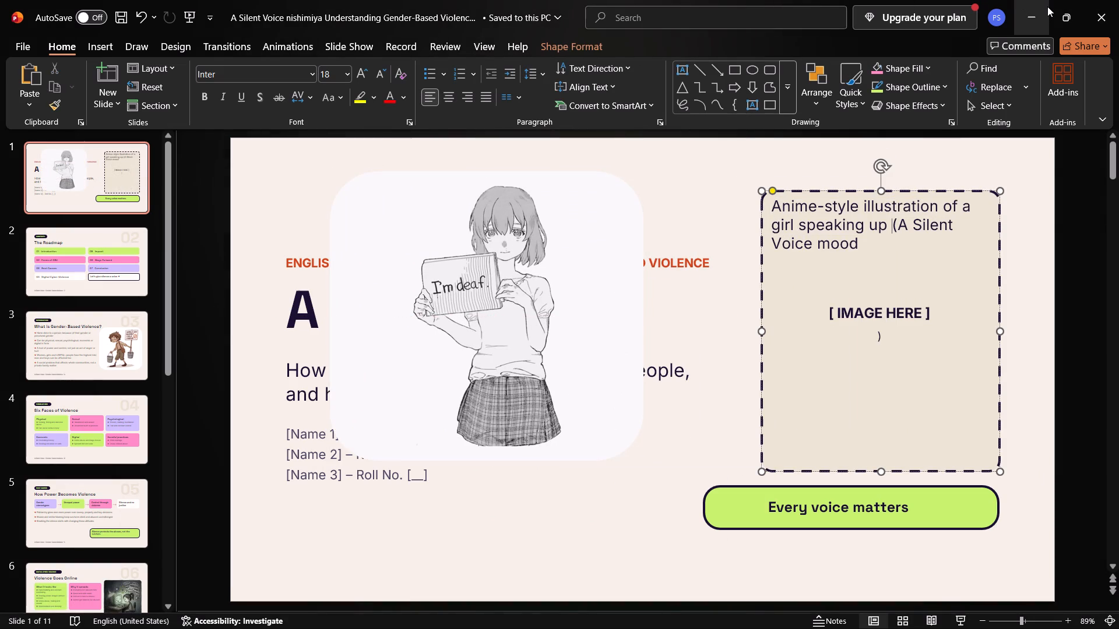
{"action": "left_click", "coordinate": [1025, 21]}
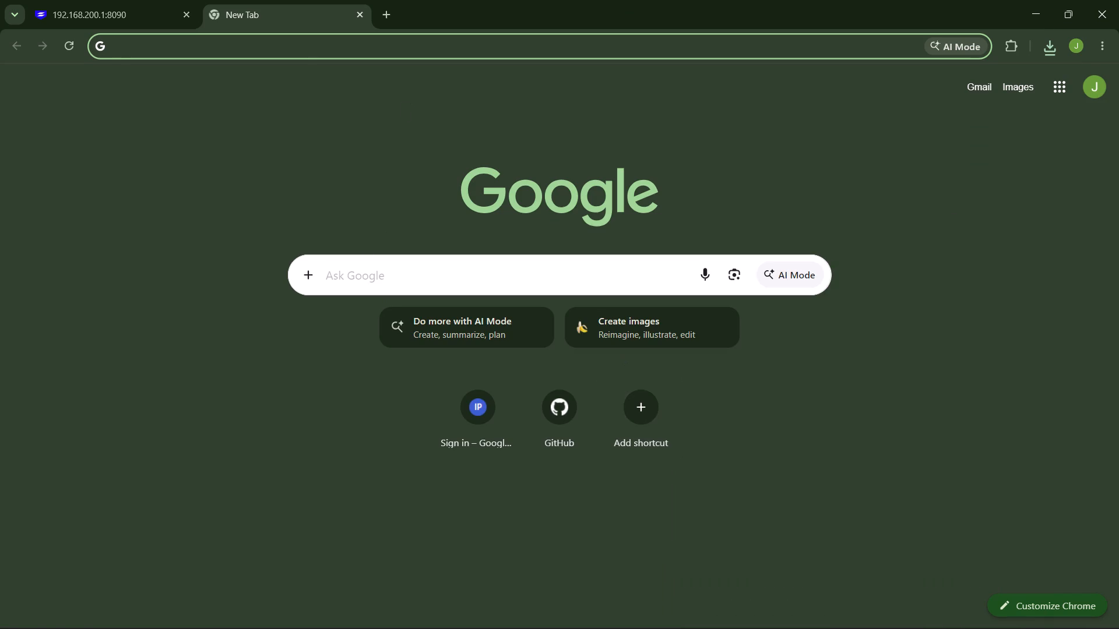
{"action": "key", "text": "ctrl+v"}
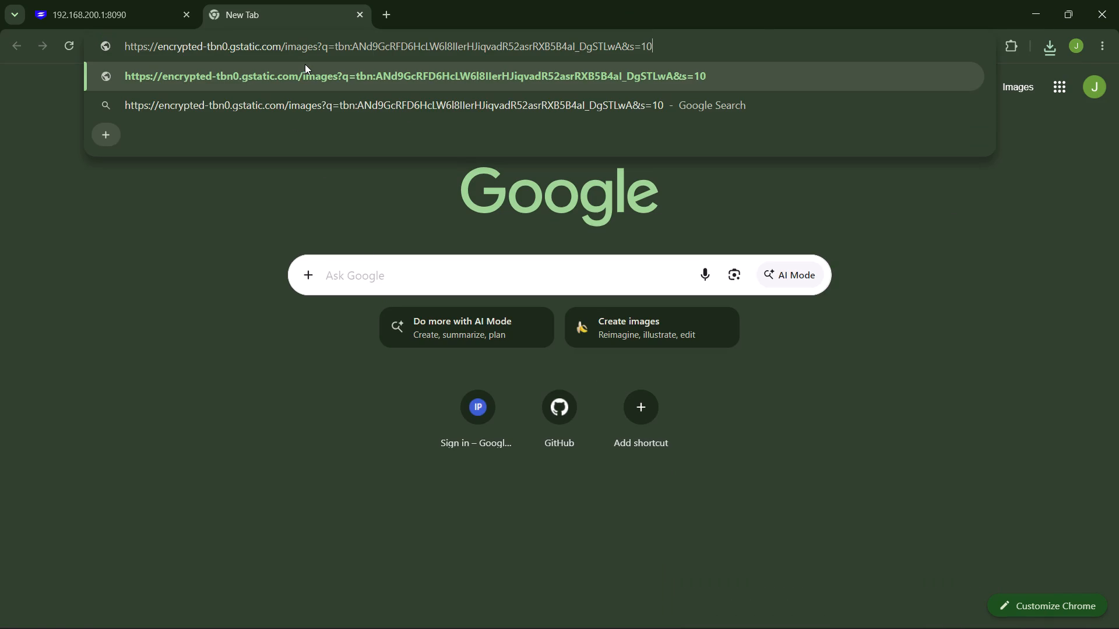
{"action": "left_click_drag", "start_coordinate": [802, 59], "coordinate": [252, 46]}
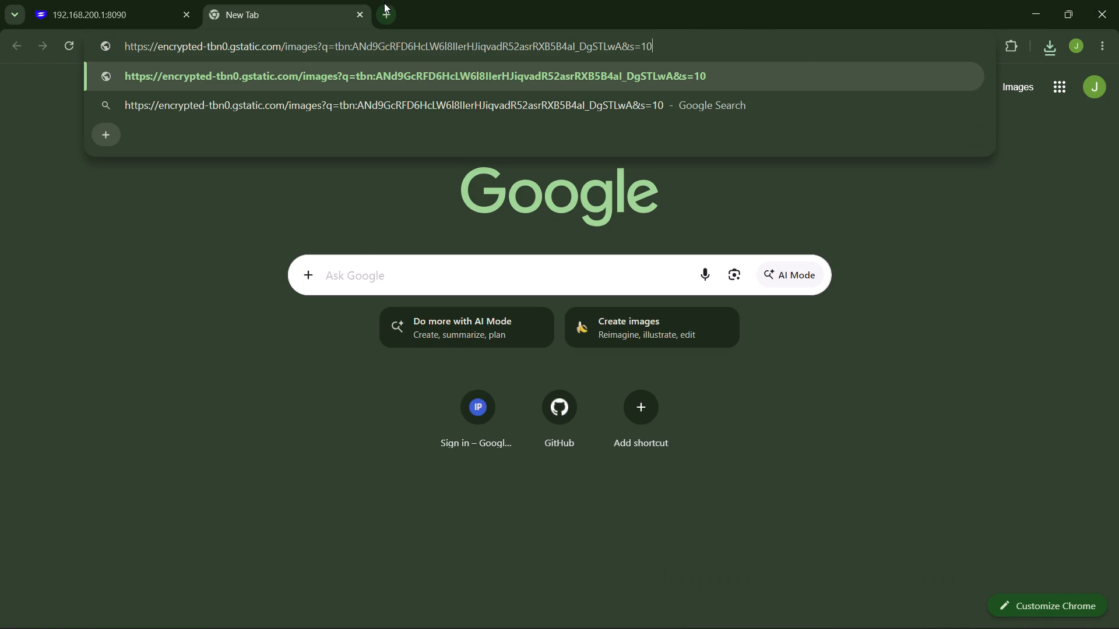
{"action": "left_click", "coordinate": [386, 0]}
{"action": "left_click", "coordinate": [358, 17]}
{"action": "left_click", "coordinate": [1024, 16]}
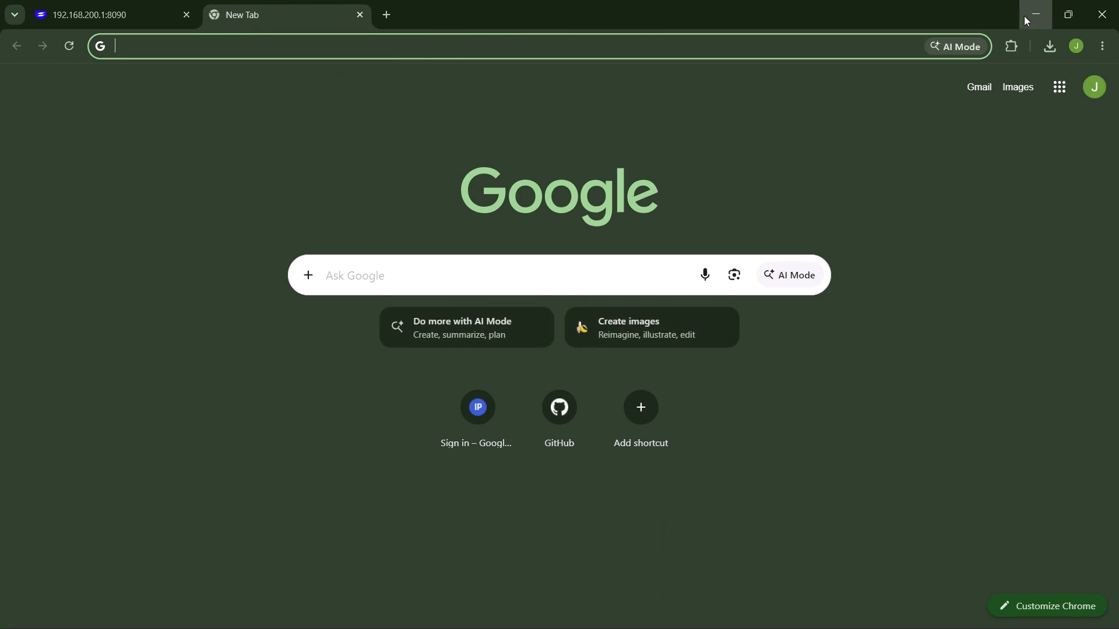
Return to PowerPoint and shift the dashed image placeholder slightly up and to the left on the title slide.
{"action": "left_click", "coordinate": [721, 612]}
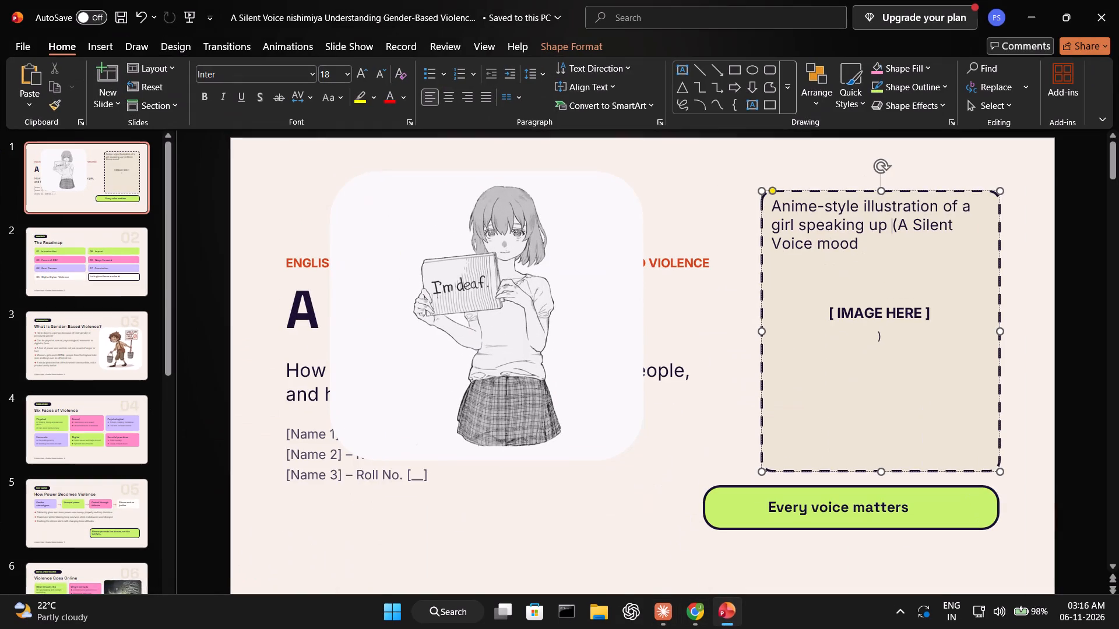
{"action": "left_click_drag", "start_coordinate": [885, 257], "coordinate": [856, 244]}
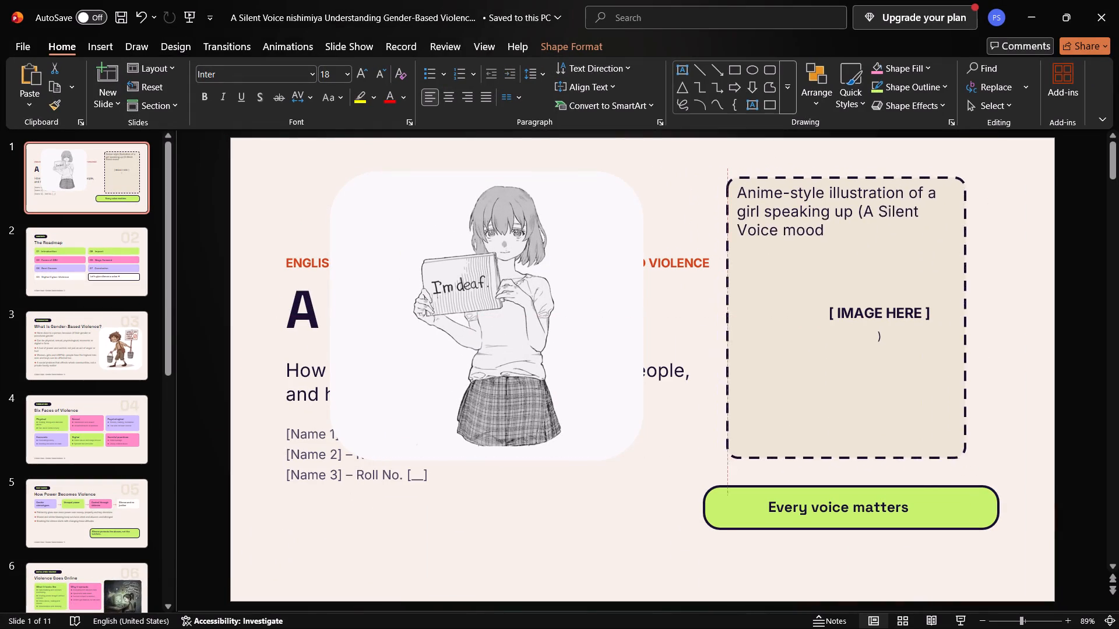
{"action": "left_click_drag", "start_coordinate": [856, 244], "coordinate": [880, 252]}
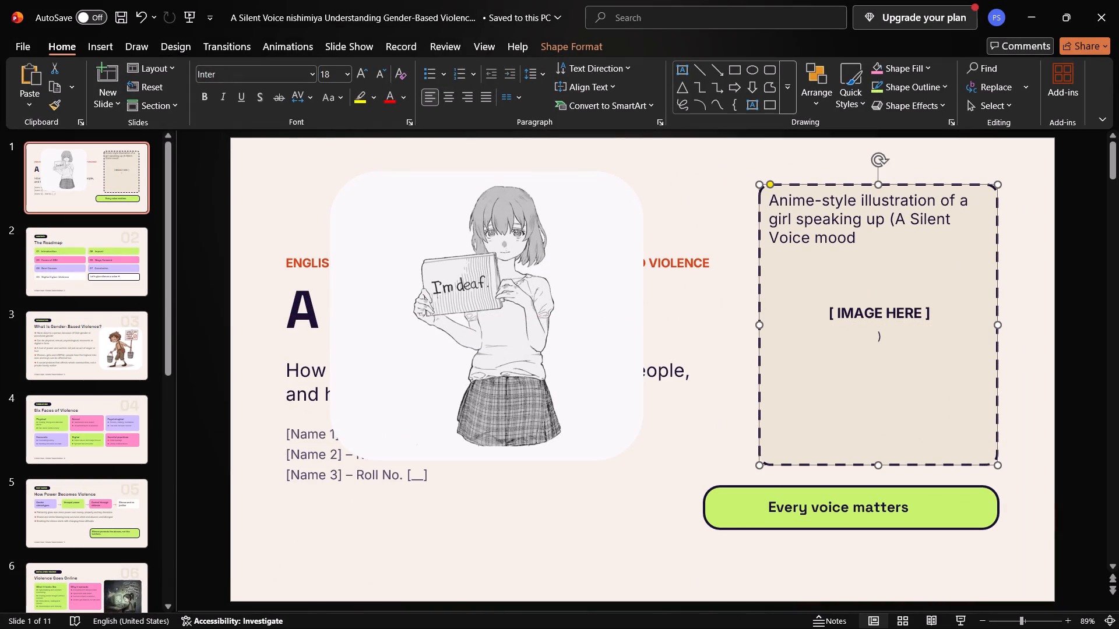
Copy the placeholder's description, from "Anime-style illustration" through "Voice mood", and paste it as a query in Chrome.
{"action": "left_click_drag", "start_coordinate": [770, 199], "coordinate": [875, 249]}
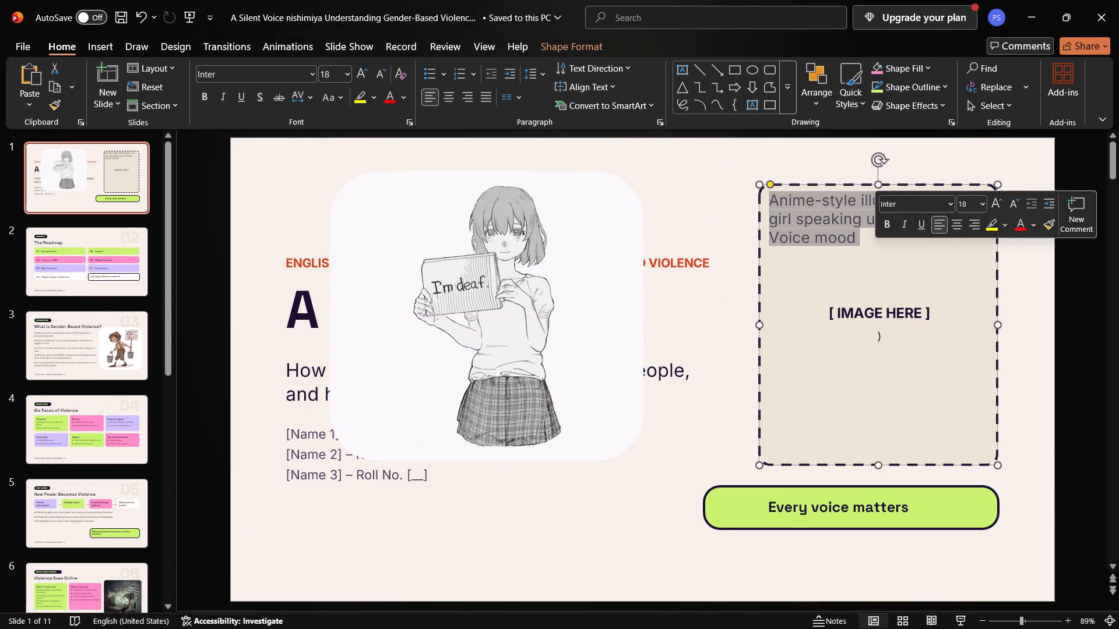
{"action": "key", "text": "ctrl+c"}
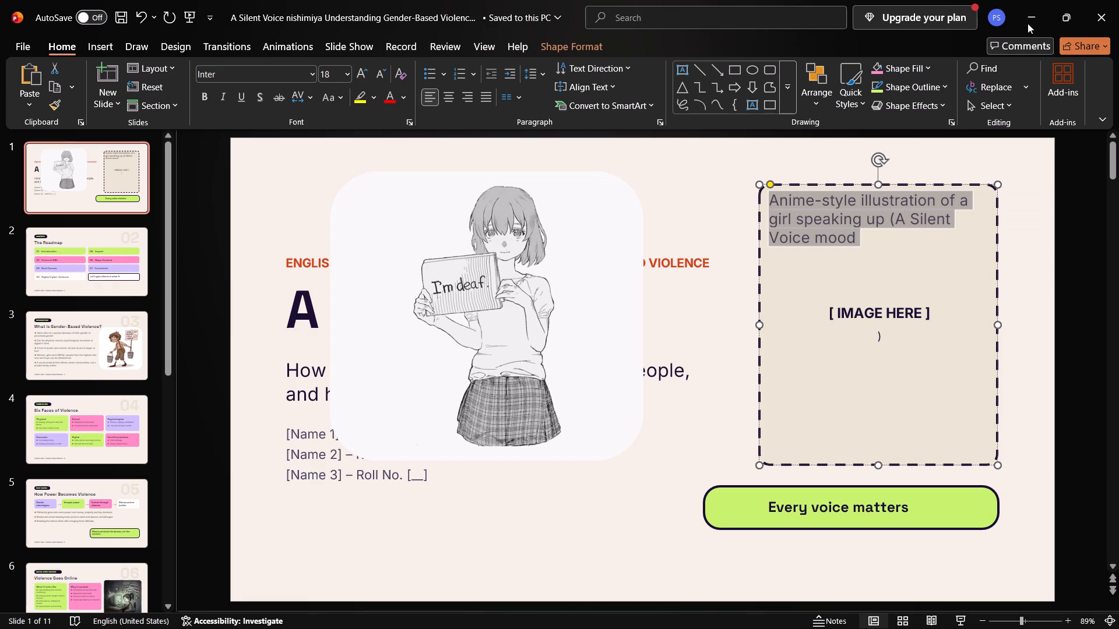
{"action": "left_click", "coordinate": [1026, 24]}
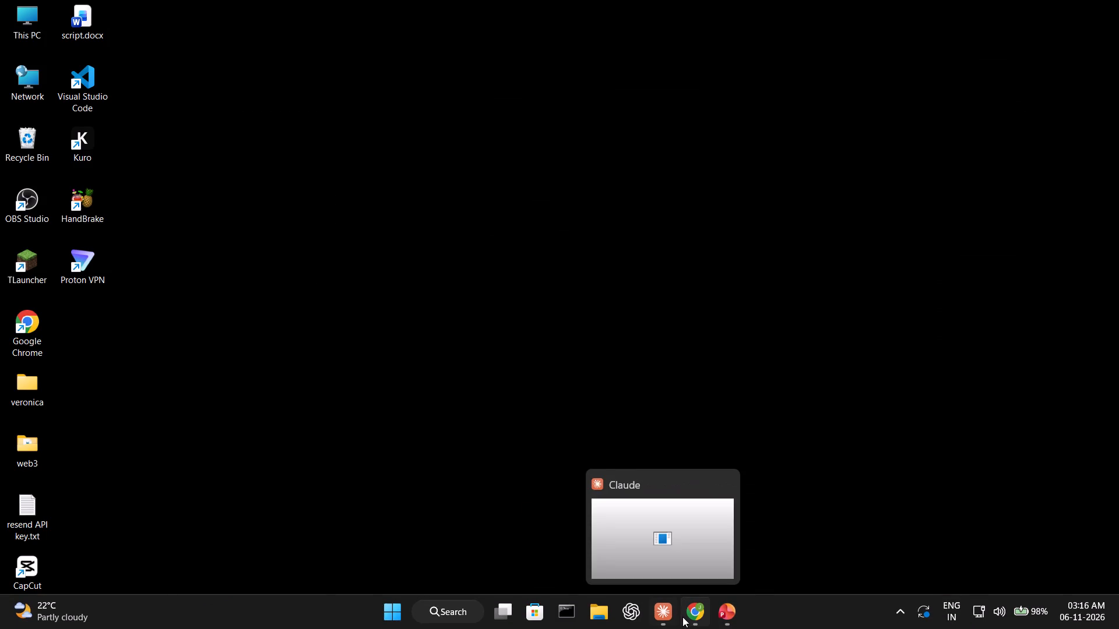
{"action": "left_click", "coordinate": [682, 617]}
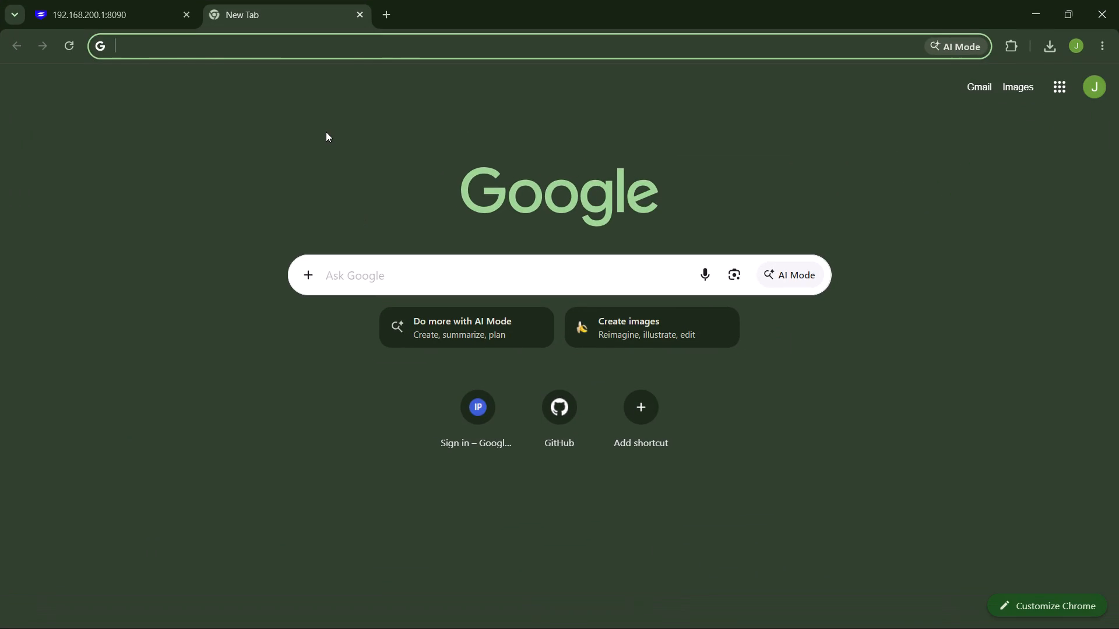
{"action": "key", "text": "ctrl+v"}
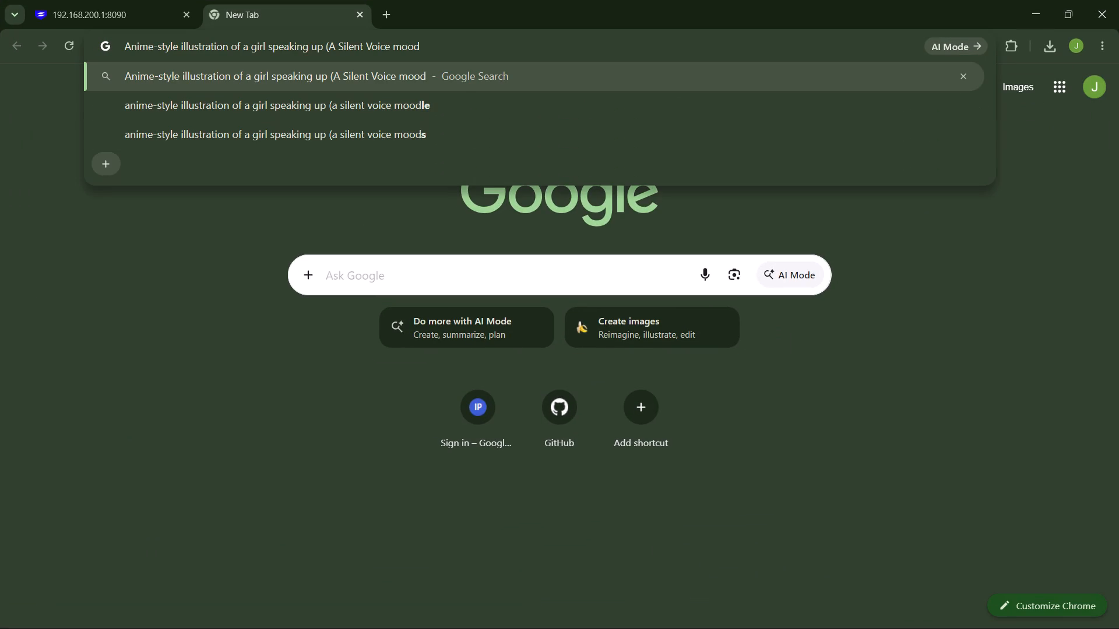
Edit the query to "Anime illustration of a girl speaking up erased" and run it as an image search.
{"action": "key", "text": "BackSpace"}
{"action": "key", "text": "BackSpace"}
{"action": "key", "text": "BackSpace"}
{"action": "key", "text": "BackSpace"}
{"action": "key", "text": "BackSpace"}
{"action": "key", "text": "BackSpace"}
{"action": "key", "text": "BackSpace"}
{"action": "key", "text": "BackSpace"}
{"action": "key", "text": "BackSpace"}
{"action": "key", "text": "BackSpace"}
{"action": "key", "text": "BackSpace"}
{"action": "key", "text": "BackSpace"}
{"action": "key", "text": "BackSpace"}
{"action": "key", "text": "BackSpace"}
{"action": "key", "text": "BackSpace"}
{"action": "key", "text": "BackSpace"}
{"action": "key", "text": "BackSpace"}
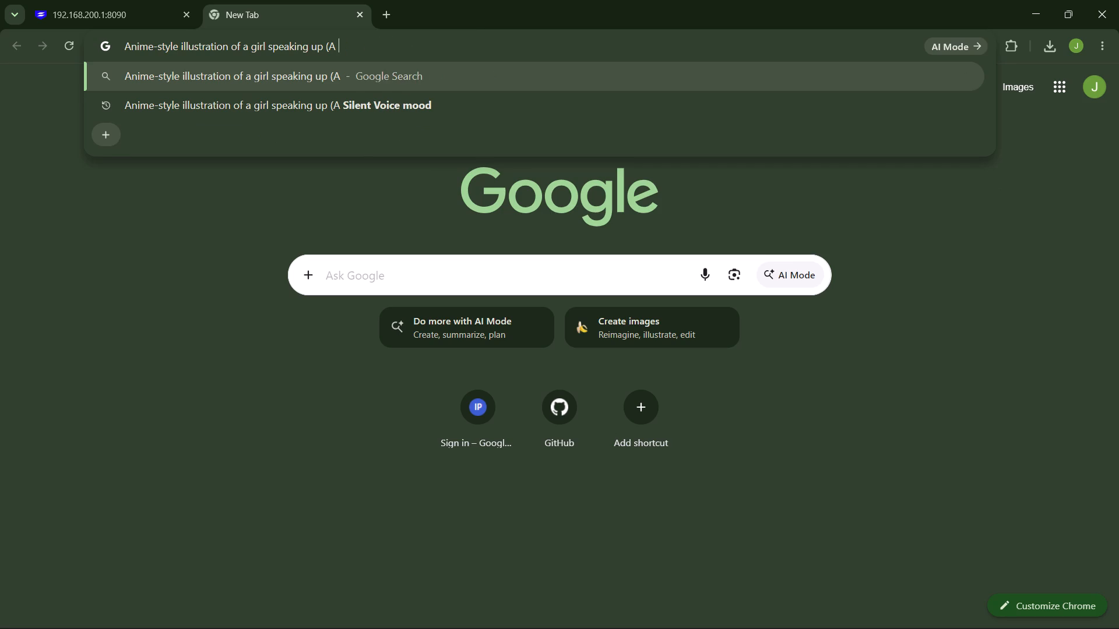
{"action": "key", "text": "BackSpace"}
{"action": "key", "text": "BackSpace"}
{"action": "key", "text": "BackSpace"}
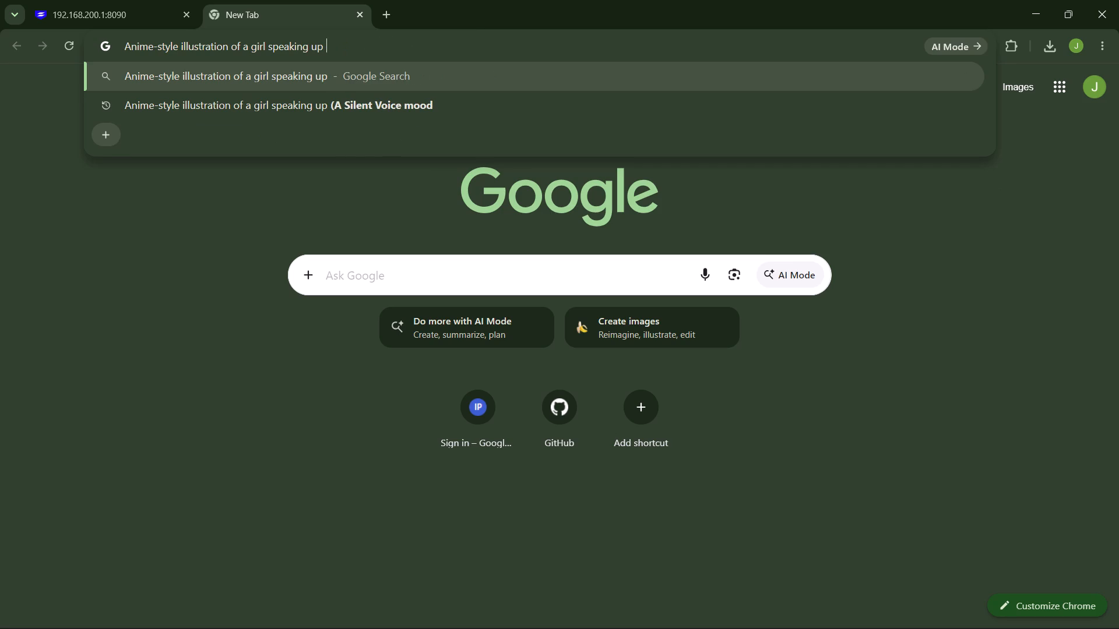
{"action": "type", "text": "erased"}
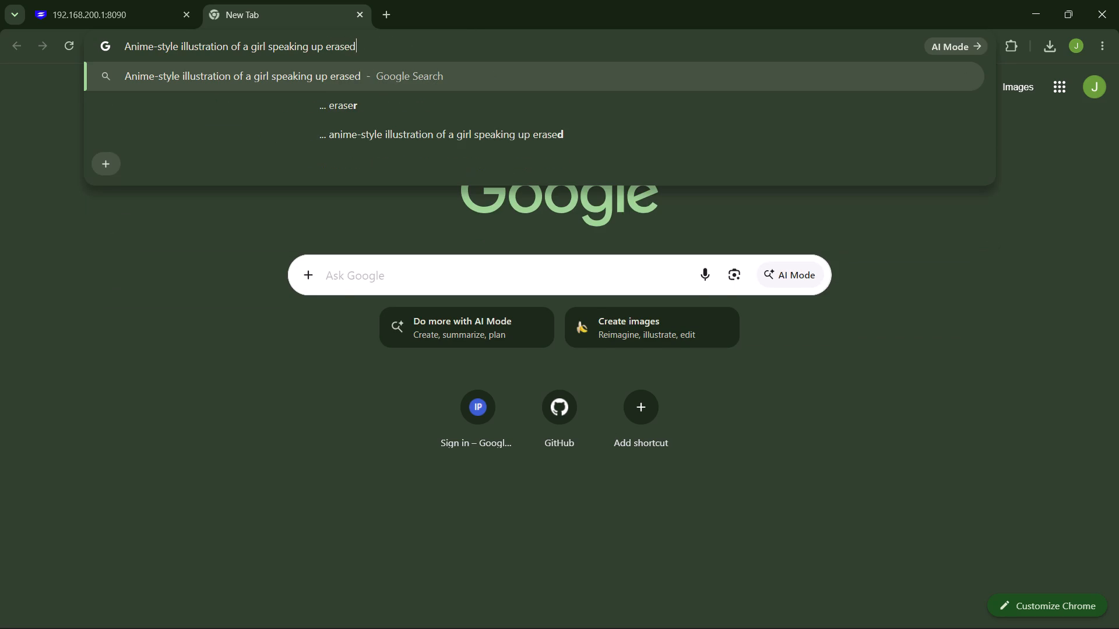
{"action": "left_click", "coordinate": [176, 43]}
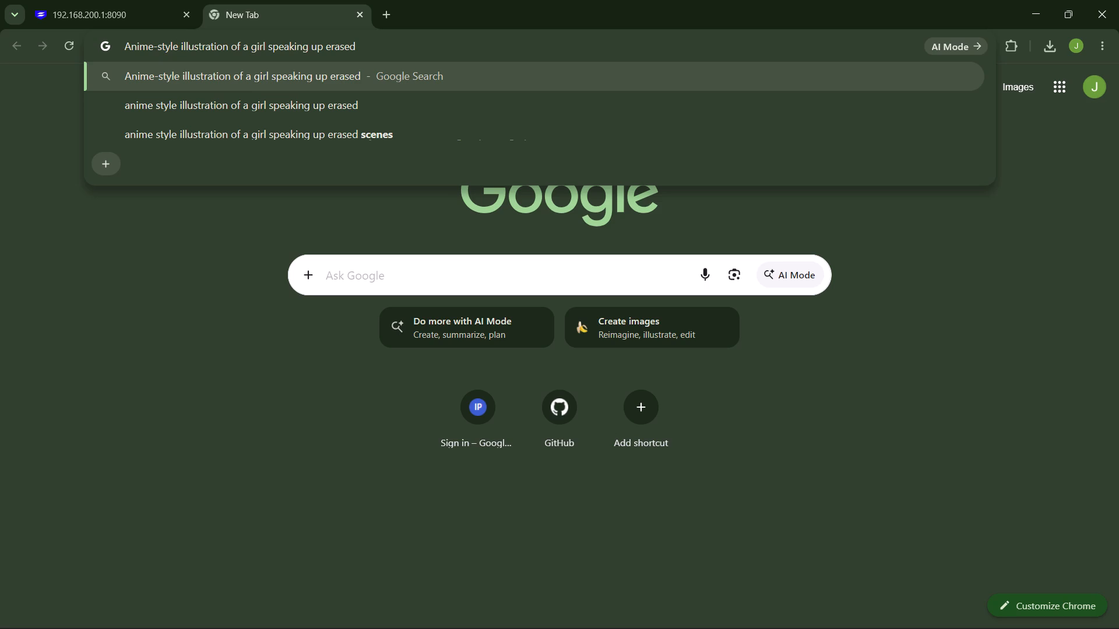
{"action": "key", "text": "BackSpace"}
{"action": "key", "text": "BackSpace"}
{"action": "key", "text": "BackSpace"}
{"action": "key", "text": "BackSpace"}
{"action": "key", "text": "BackSpace"}
{"action": "key", "text": "BackSpace"}
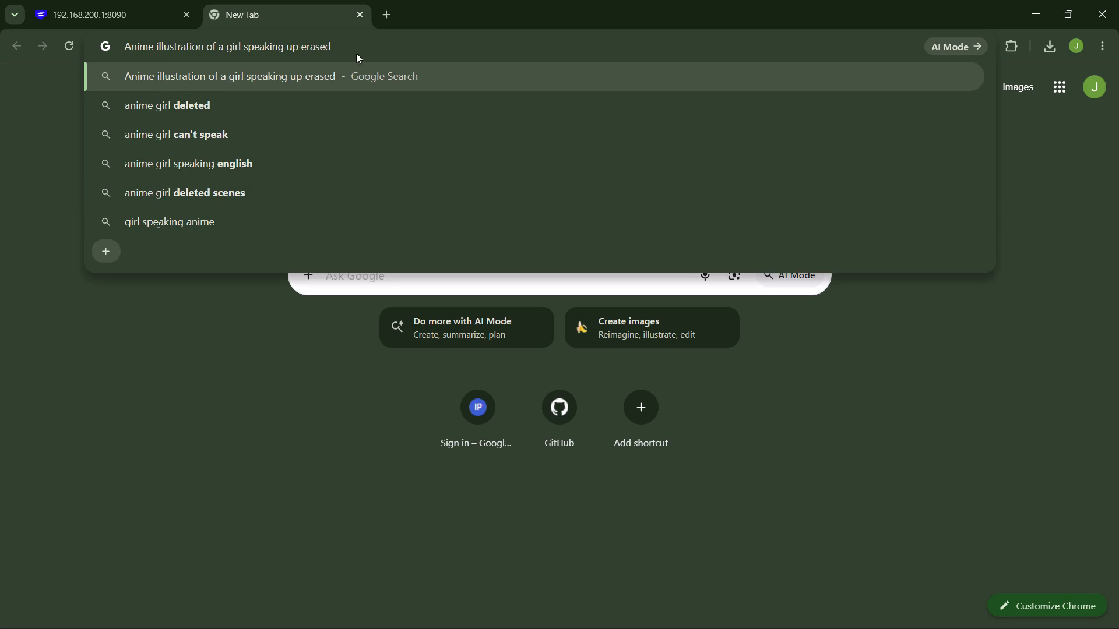
{"action": "key", "text": "Return"}
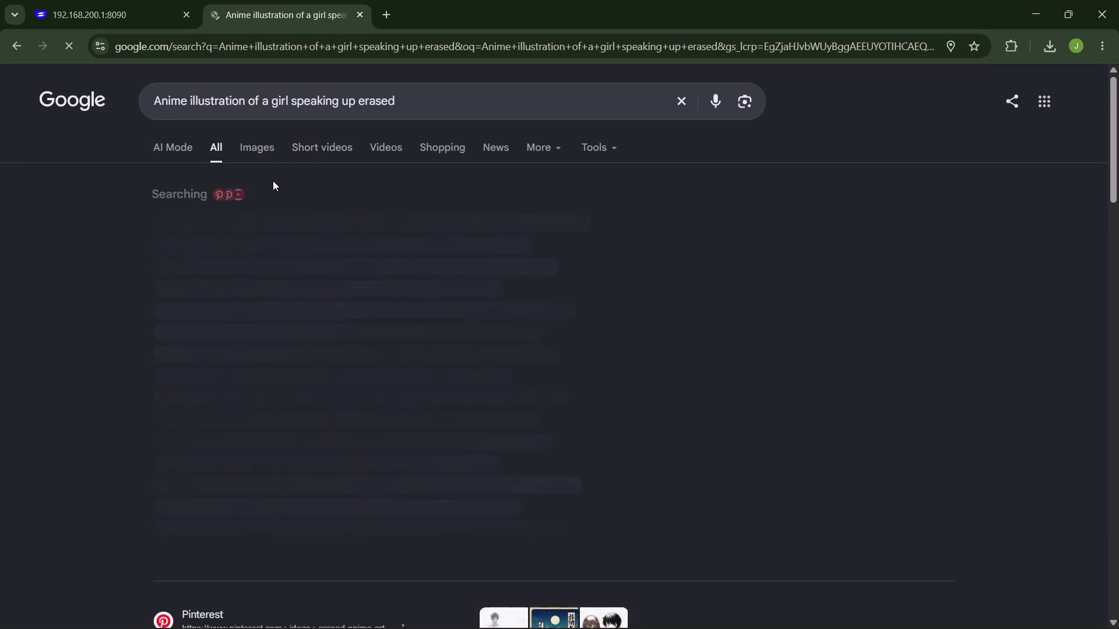
{"action": "left_click", "coordinate": [262, 154]}
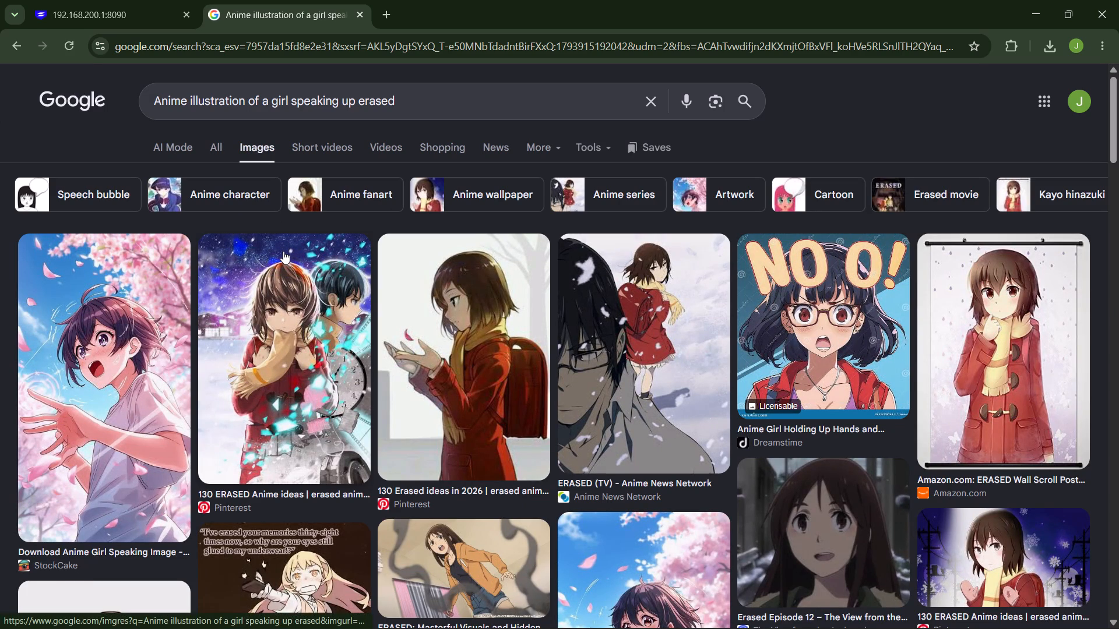
Skim the image results, and replace the query with "erased anime violance against her".
{"action": "scroll", "coordinate": [283, 251], "scroll_direction": "down", "scroll_amount": 3}
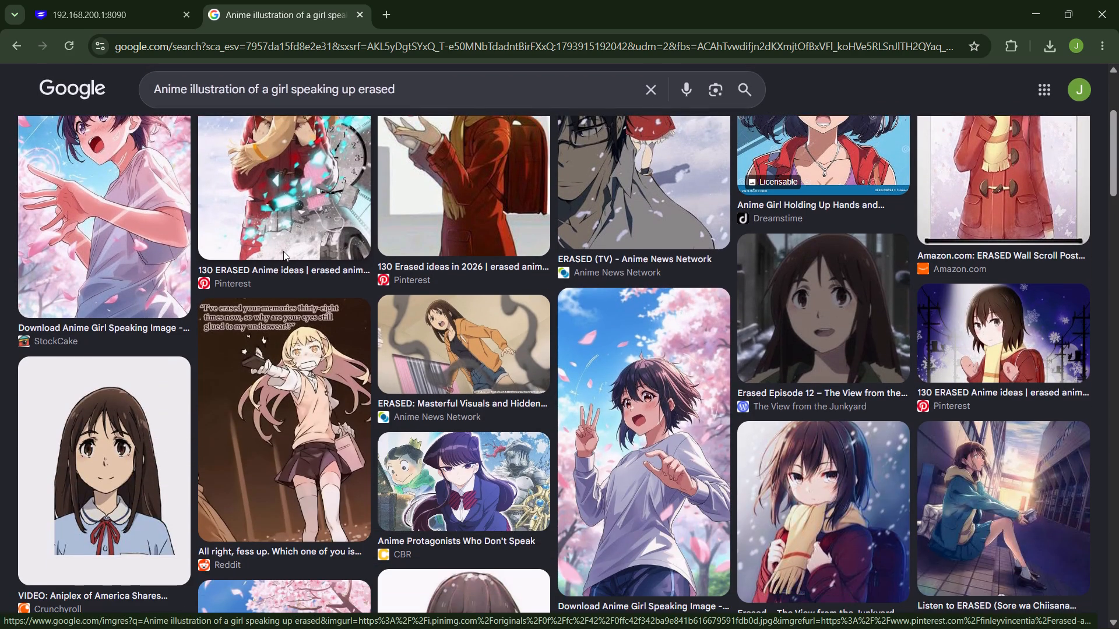
{"action": "scroll", "coordinate": [283, 251], "scroll_direction": "down", "scroll_amount": 9}
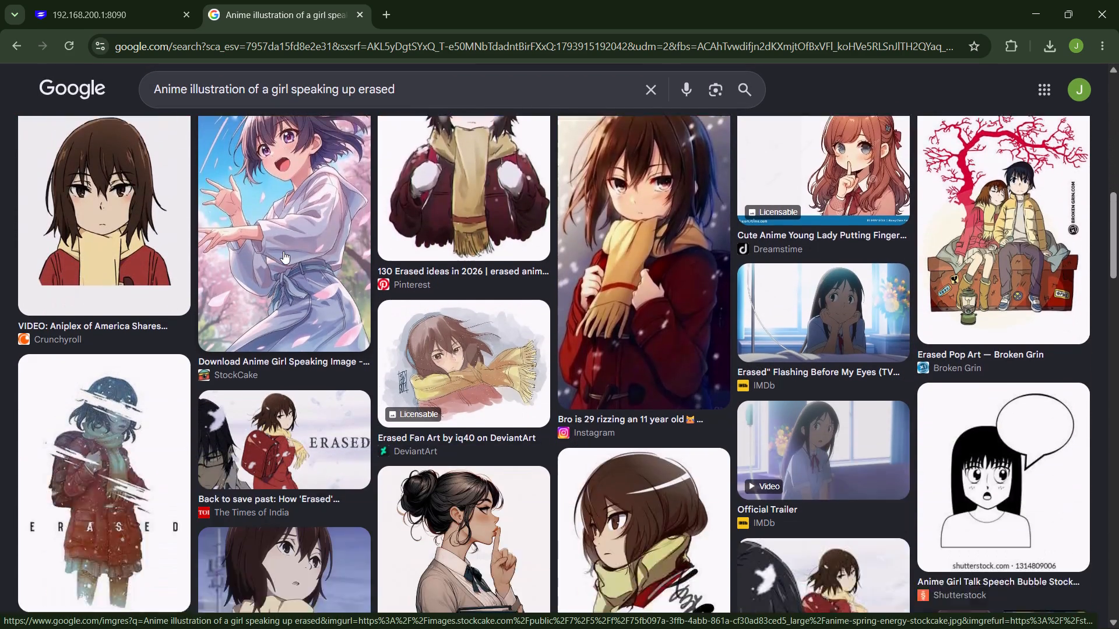
{"action": "scroll", "coordinate": [283, 251], "scroll_direction": "up", "scroll_amount": 7}
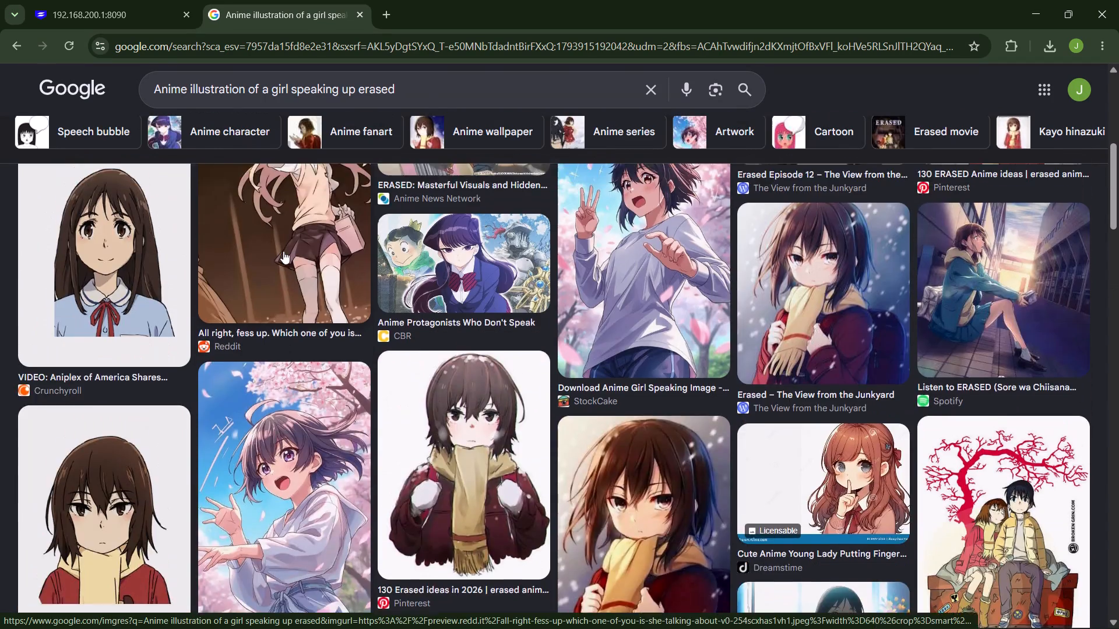
{"action": "scroll", "coordinate": [283, 251], "scroll_direction": "up", "scroll_amount": 5}
{"action": "left_click", "coordinate": [400, 98]}
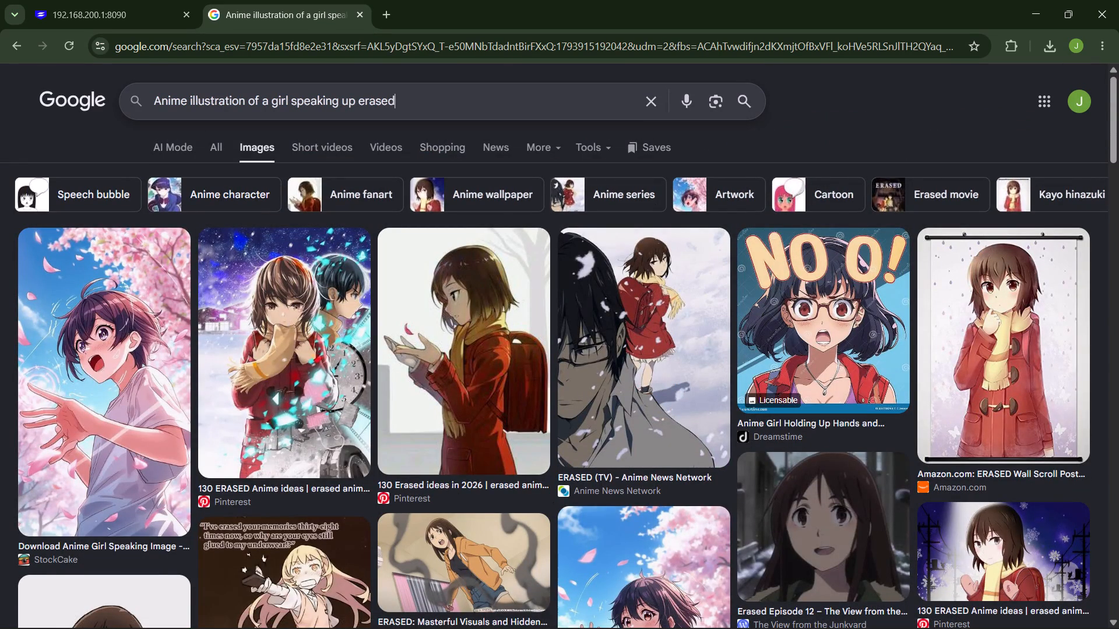
{"action": "left_click_drag", "start_coordinate": [353, 105], "coordinate": [62, 93]}
{"action": "key", "text": "BackSpace"}
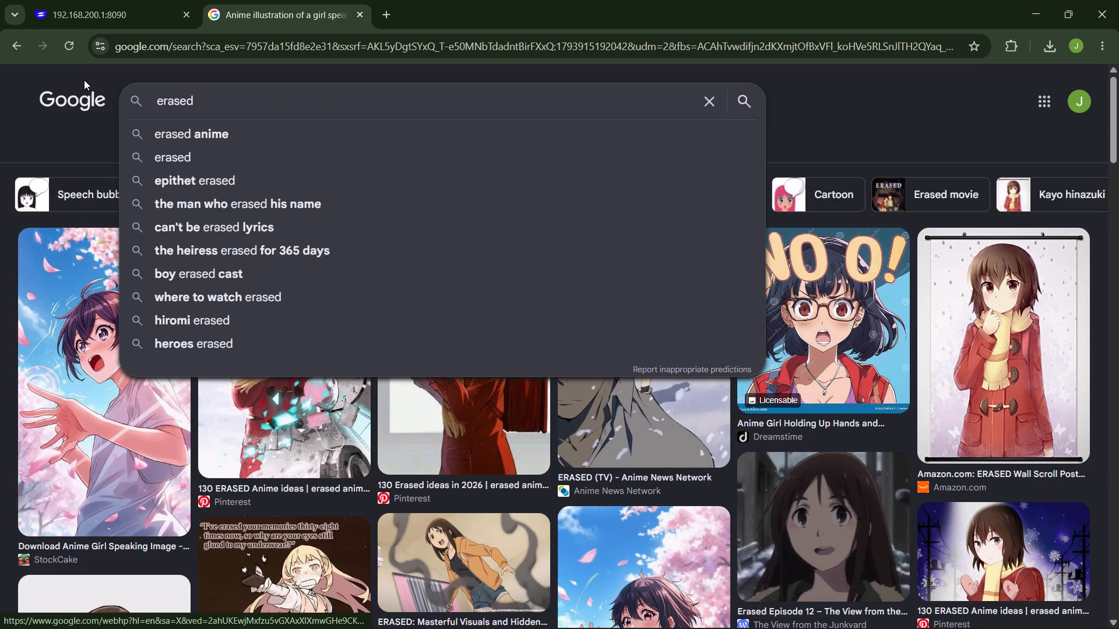
{"action": "left_click", "coordinate": [208, 89]}
{"action": "key", "text": "v"}
{"action": "key", "text": "BackSpace"}
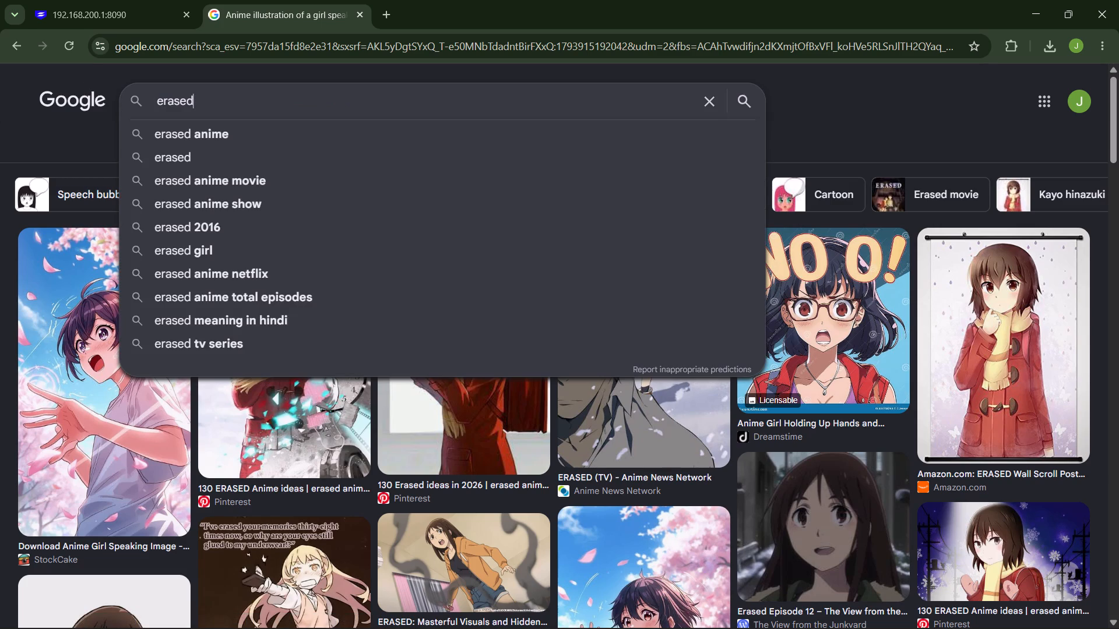
{"action": "key", "text": "space"}
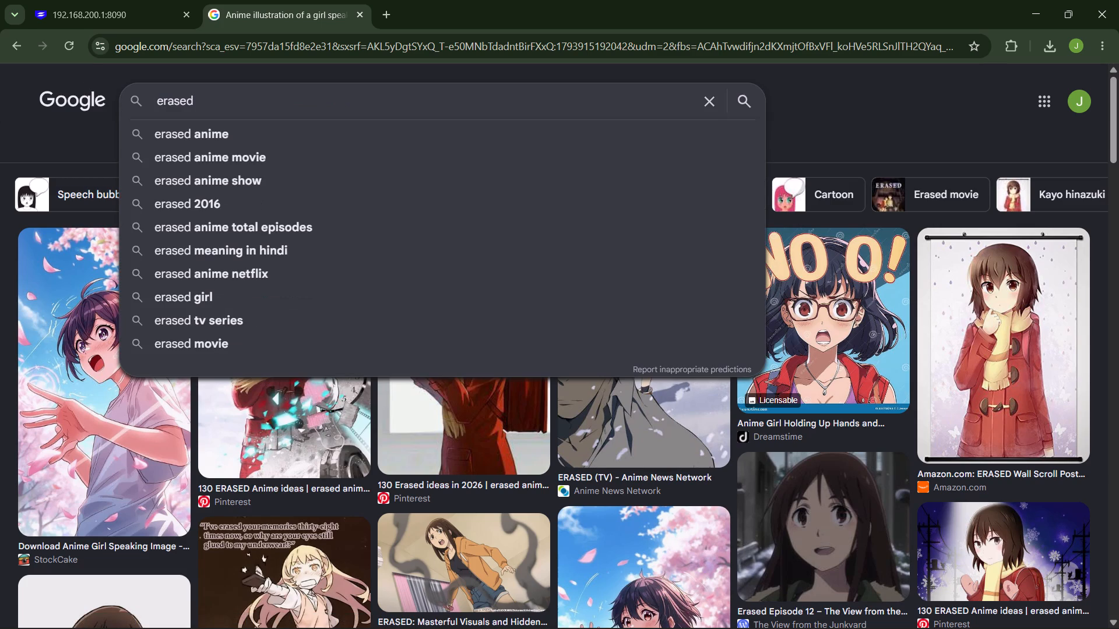
{"action": "type", "text": "anime"}
{"action": "key", "text": "space"}
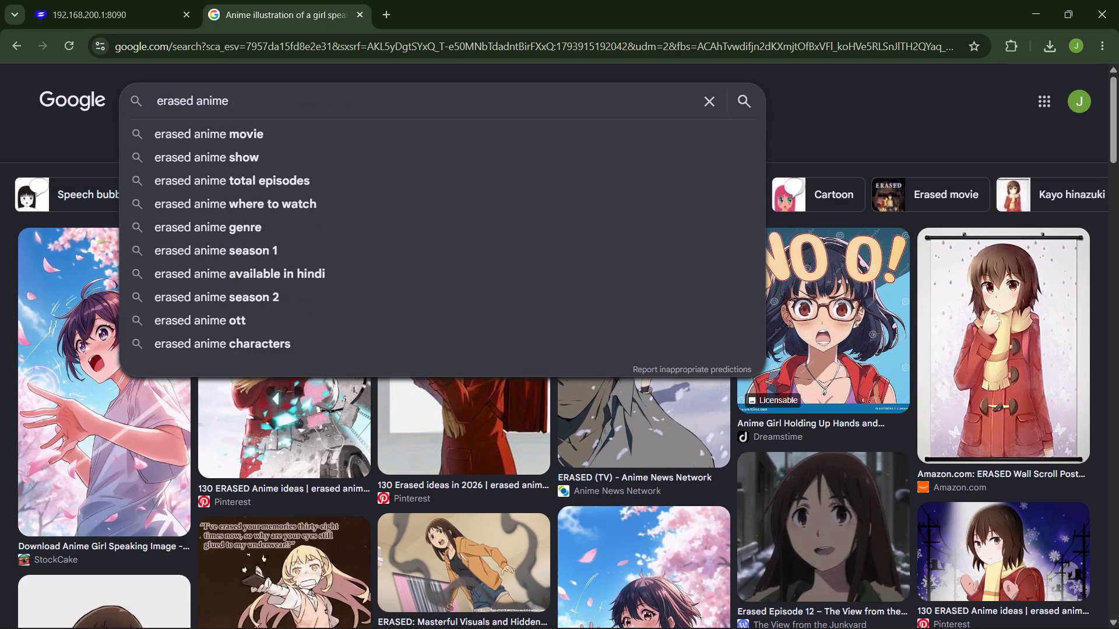
{"action": "type", "text": "viole"}
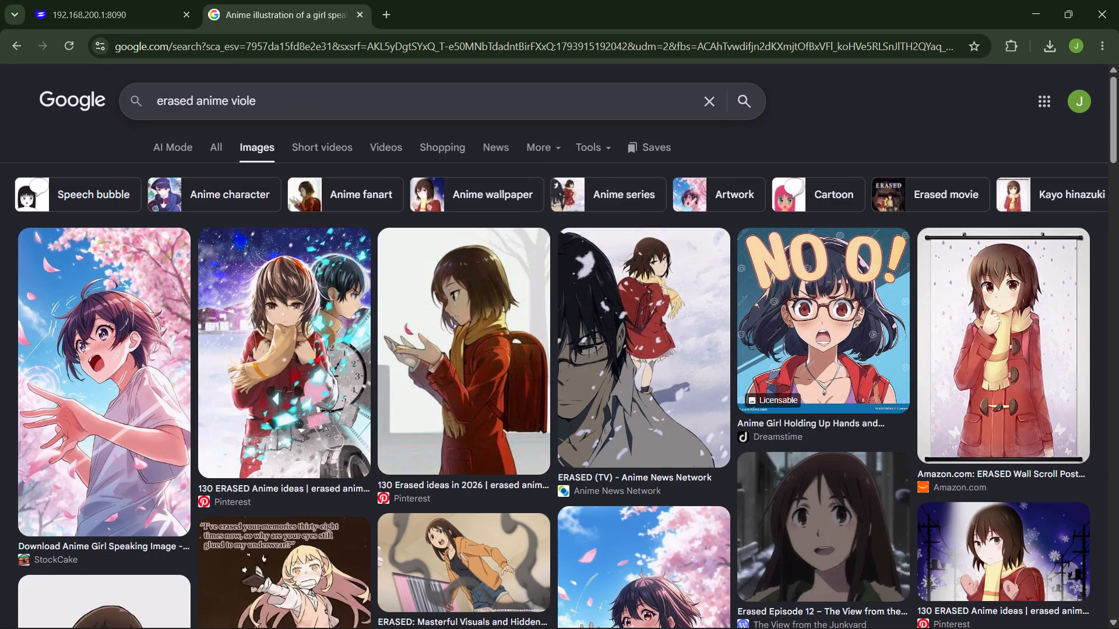
{"action": "key", "text": "BackSpace"}
{"action": "type", "text": "ance a"}
{"action": "type", "text": "gainst her"}
{"action": "key", "text": "Return"}
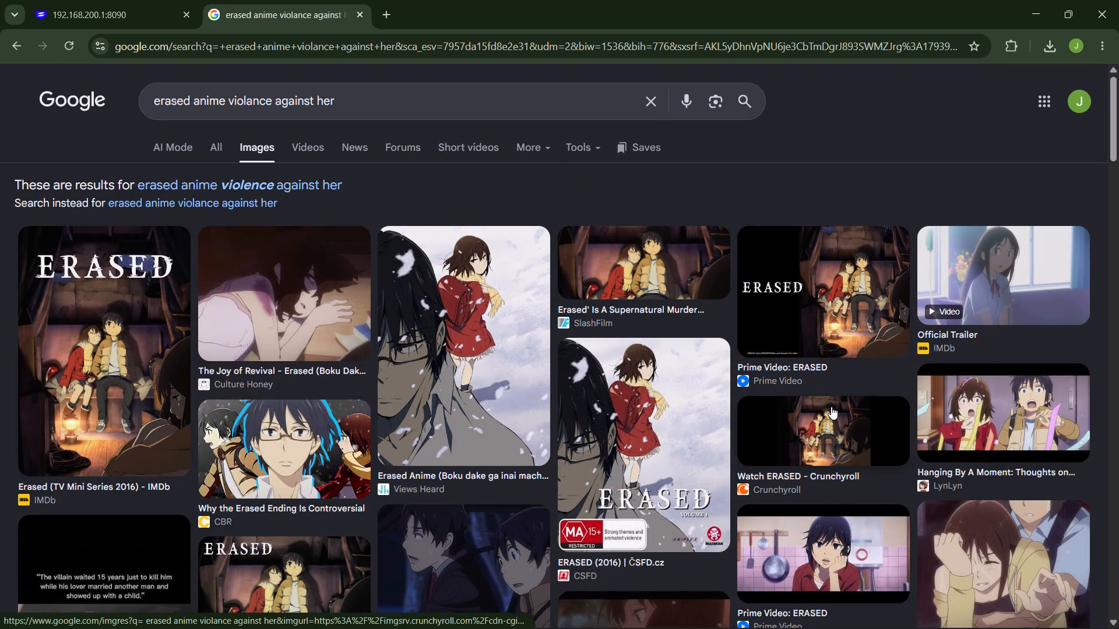
Look through the image results for "erased anime violance against her" for a picture suited to the title slide.
{"action": "scroll", "coordinate": [772, 319], "scroll_direction": "down", "scroll_amount": 2}
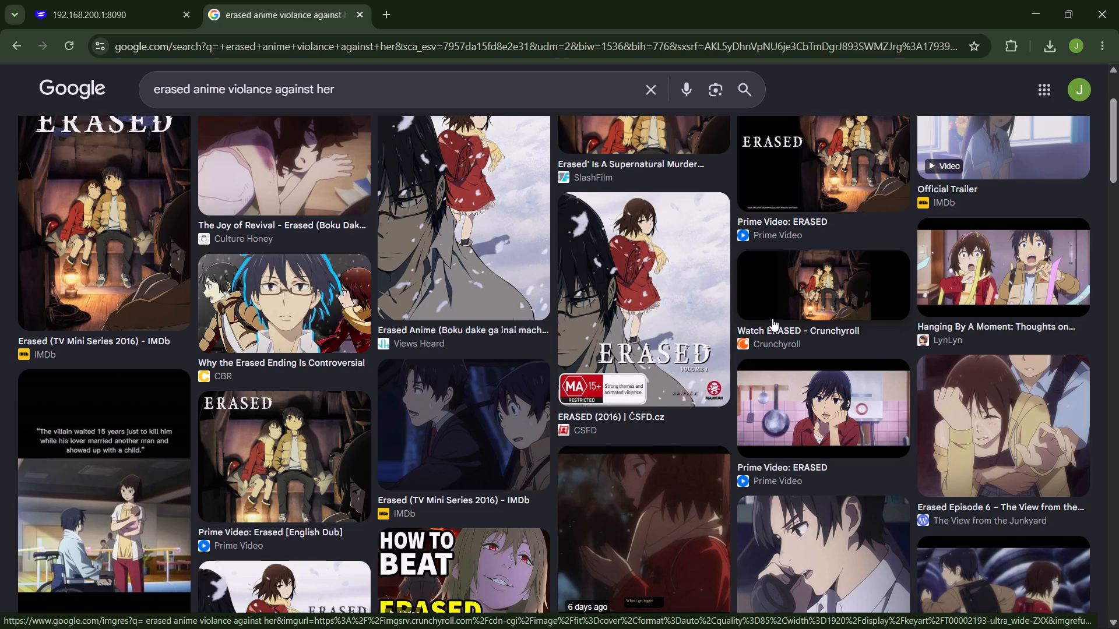
{"action": "scroll", "coordinate": [772, 319], "scroll_direction": "down", "scroll_amount": 3}
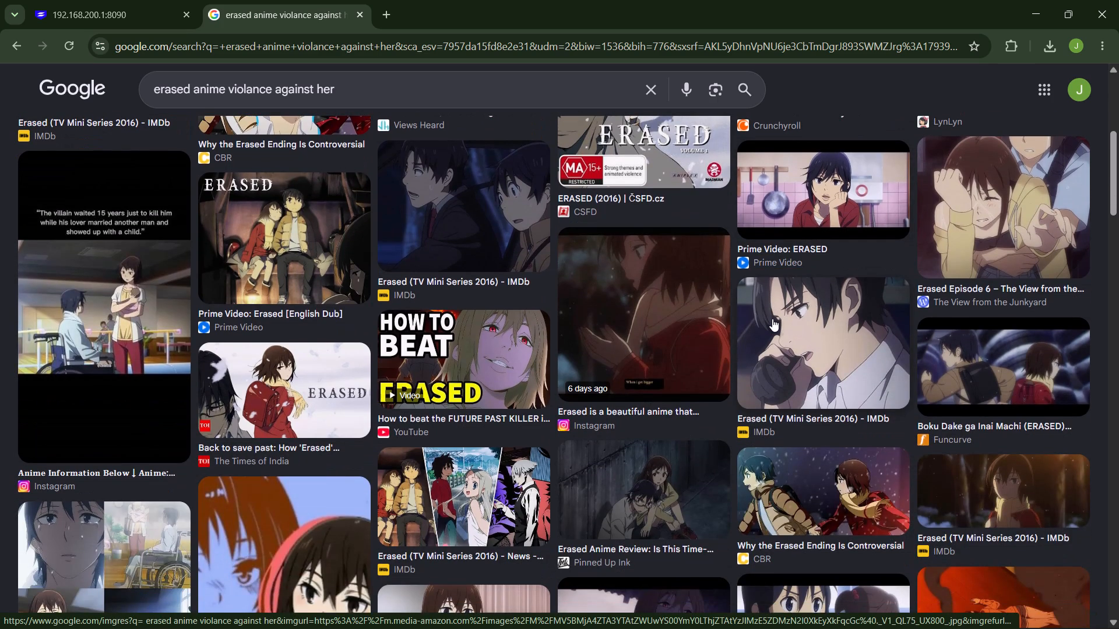
{"action": "scroll", "coordinate": [281, 374], "scroll_direction": "down", "scroll_amount": 3}
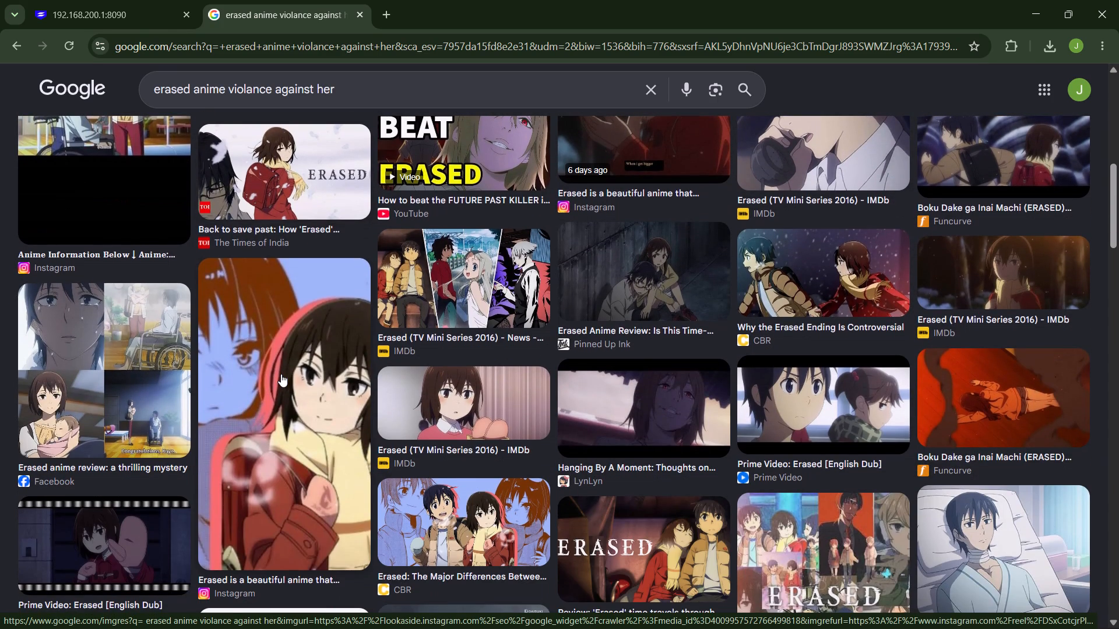
{"action": "scroll", "coordinate": [281, 374], "scroll_direction": "down", "scroll_amount": 4}
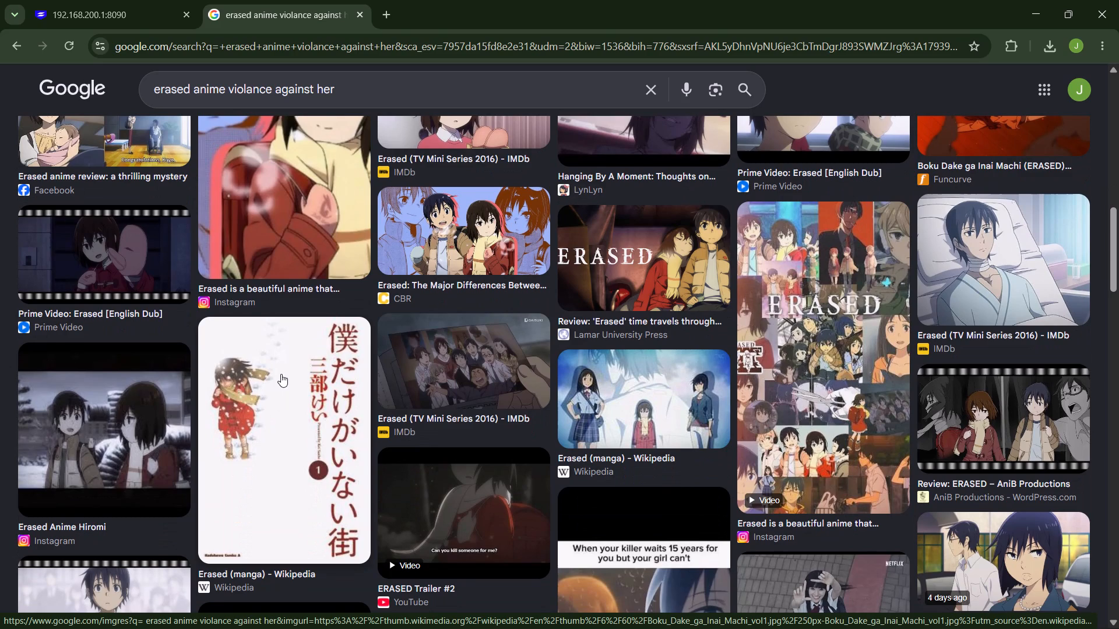
{"action": "scroll", "coordinate": [281, 374], "scroll_direction": "down", "scroll_amount": 4}
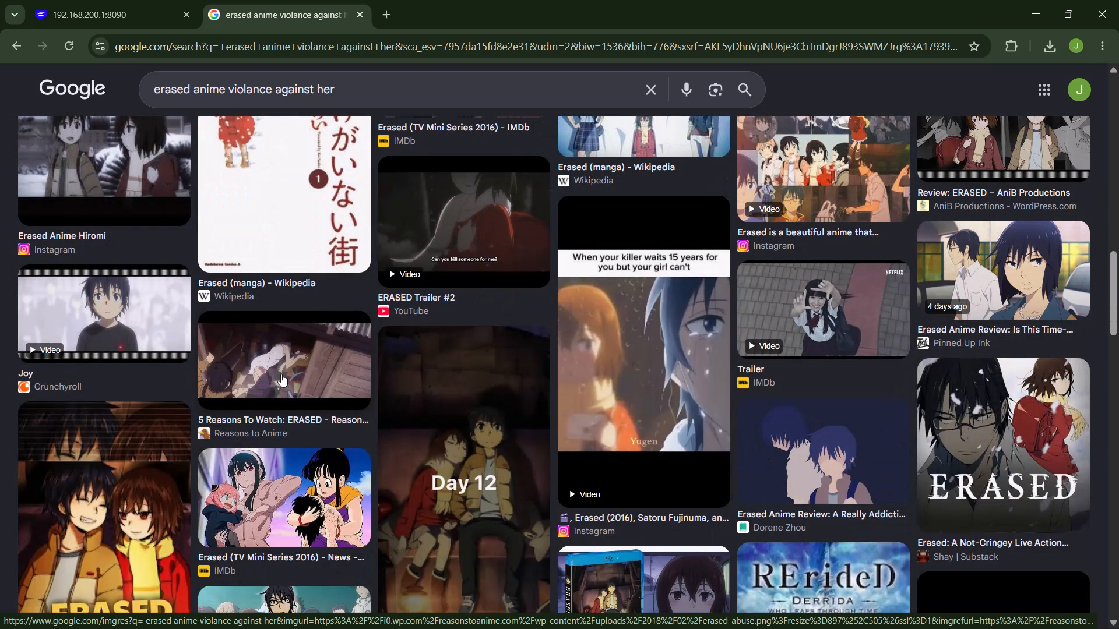
{"action": "scroll", "coordinate": [281, 374], "scroll_direction": "down", "scroll_amount": 5}
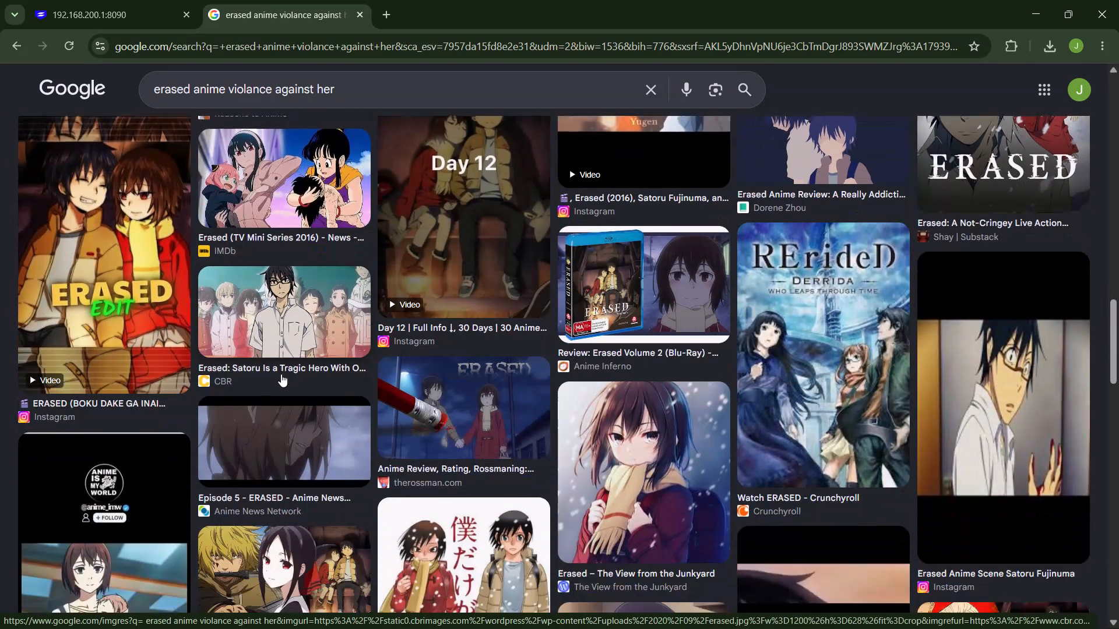
{"action": "scroll", "coordinate": [281, 374], "scroll_direction": "down", "scroll_amount": 3}
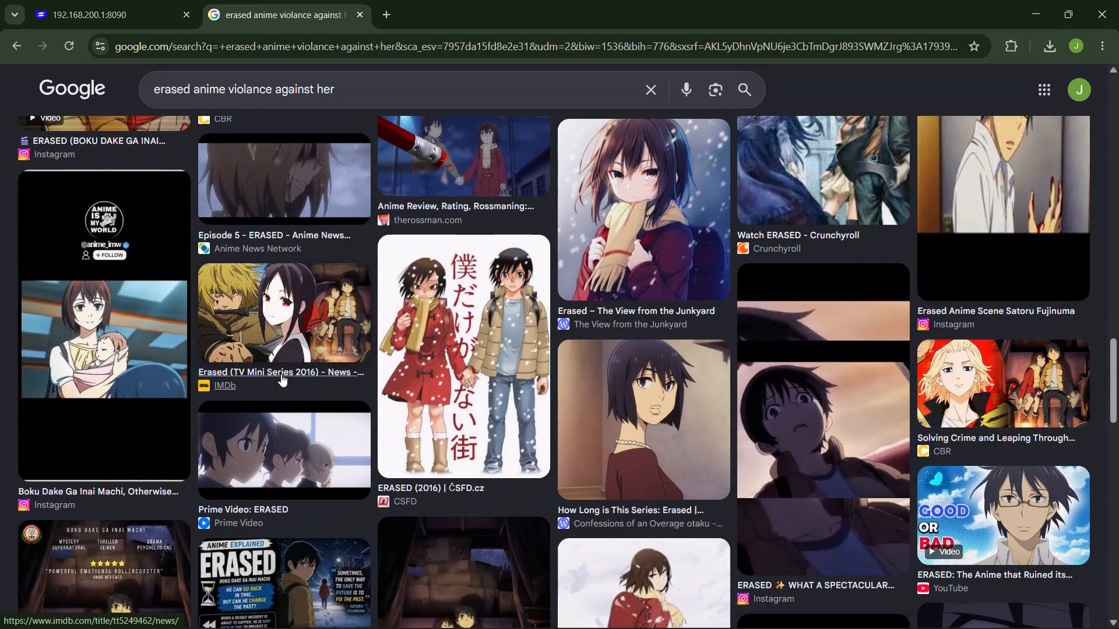
{"action": "scroll", "coordinate": [281, 374], "scroll_direction": "down", "scroll_amount": 3}
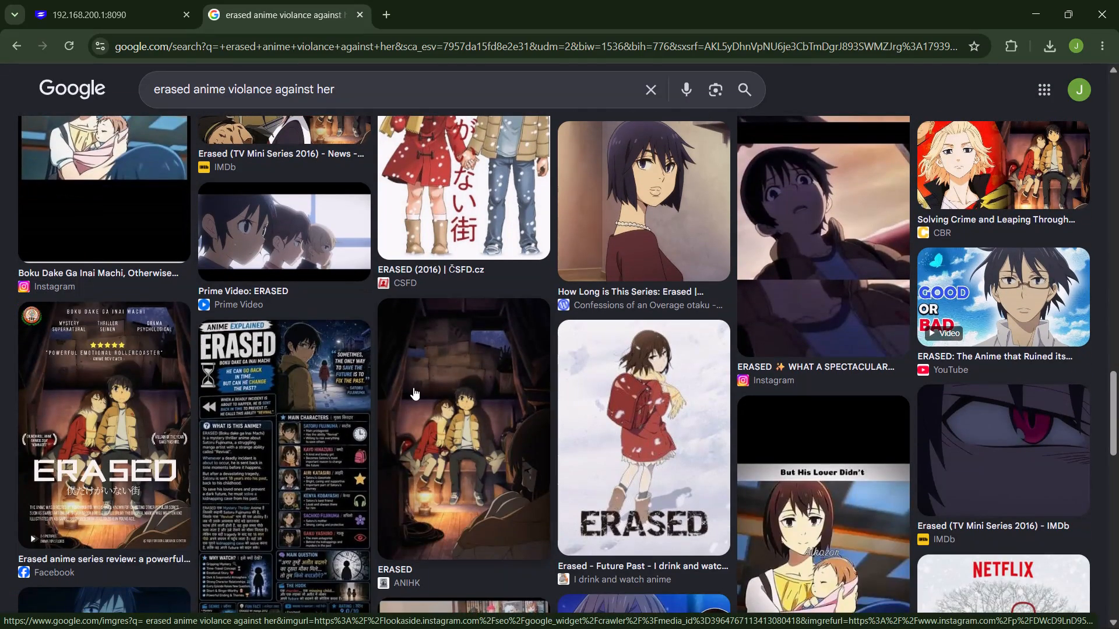
{"action": "scroll", "coordinate": [481, 373], "scroll_direction": "down", "scroll_amount": 6}
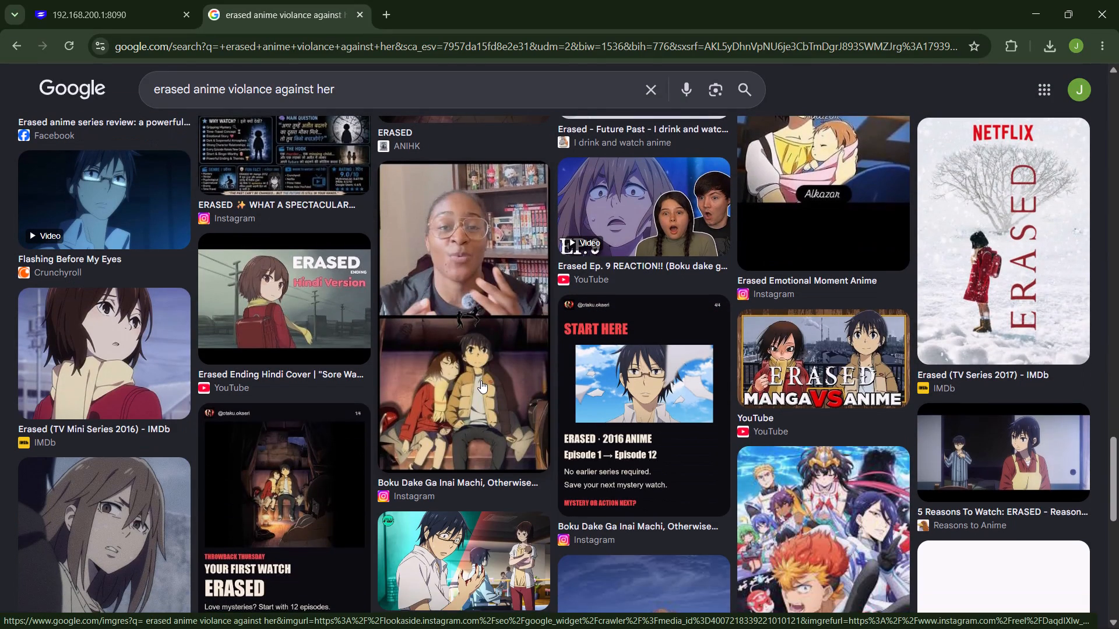
{"action": "scroll", "coordinate": [481, 380], "scroll_direction": "down", "scroll_amount": 4}
{"action": "scroll", "coordinate": [481, 380], "scroll_direction": "up", "scroll_amount": 6}
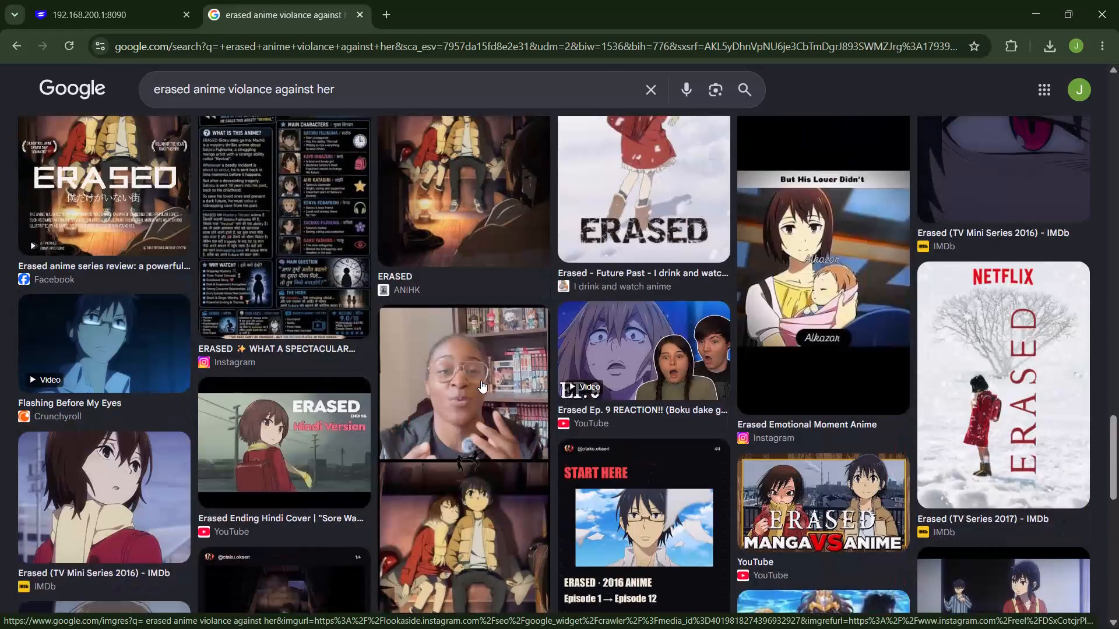
{"action": "scroll", "coordinate": [481, 380], "scroll_direction": "up", "scroll_amount": 17}
{"action": "scroll", "coordinate": [481, 380], "scroll_direction": "up", "scroll_amount": 8}
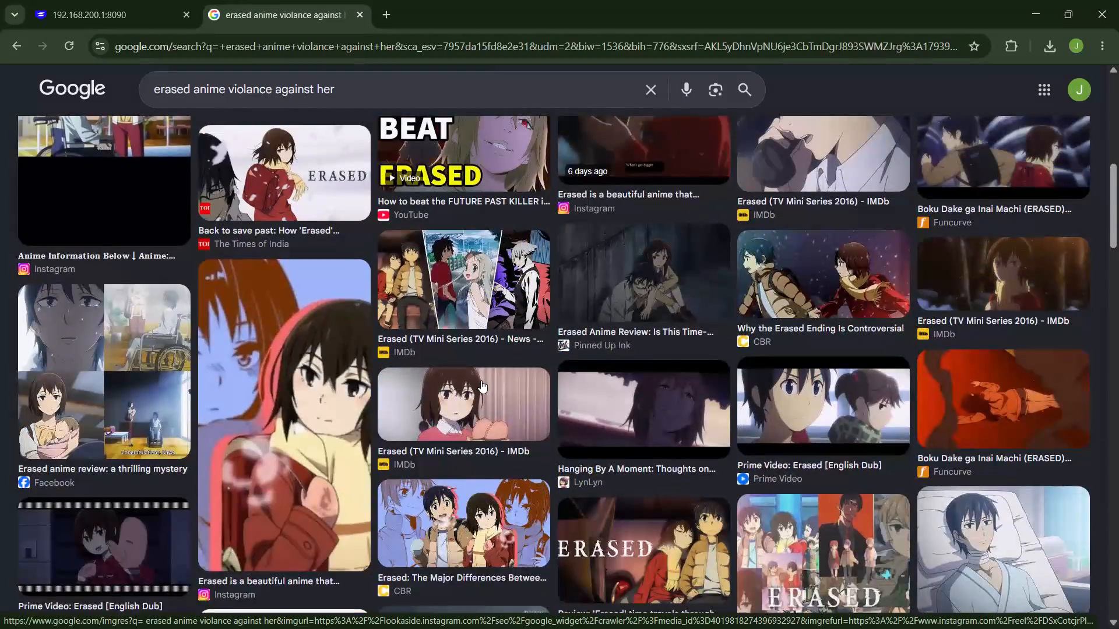
{"action": "scroll", "coordinate": [481, 380], "scroll_direction": "up", "scroll_amount": 9}
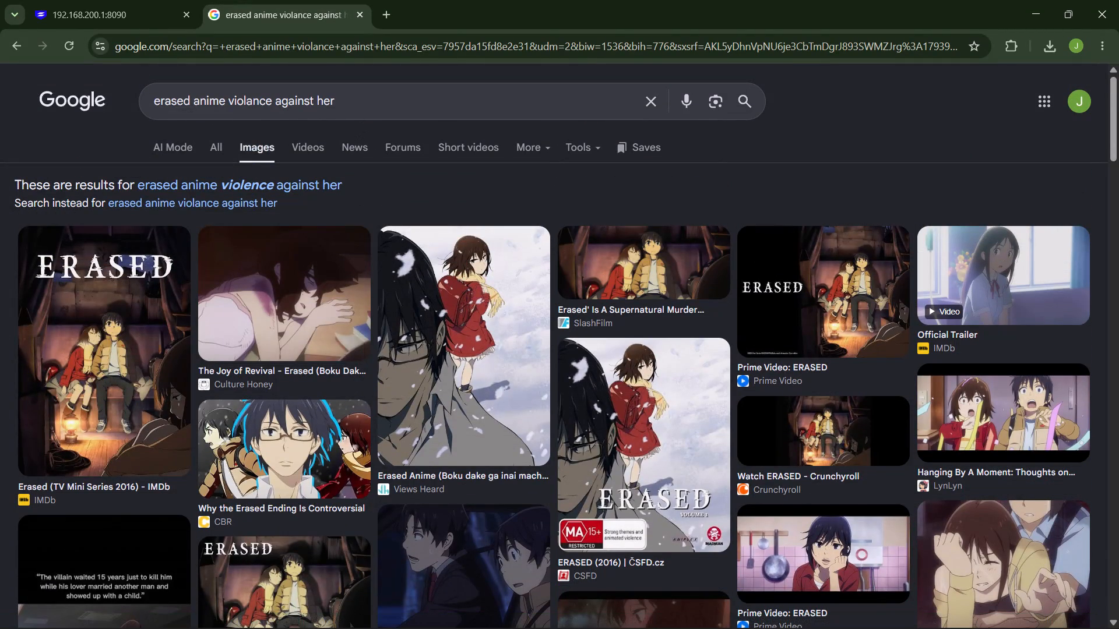
Shorten the image search query to "erased anime violance" and run it.
{"action": "left_click", "coordinate": [359, 101]}
{"action": "key", "text": "BackSpace"}
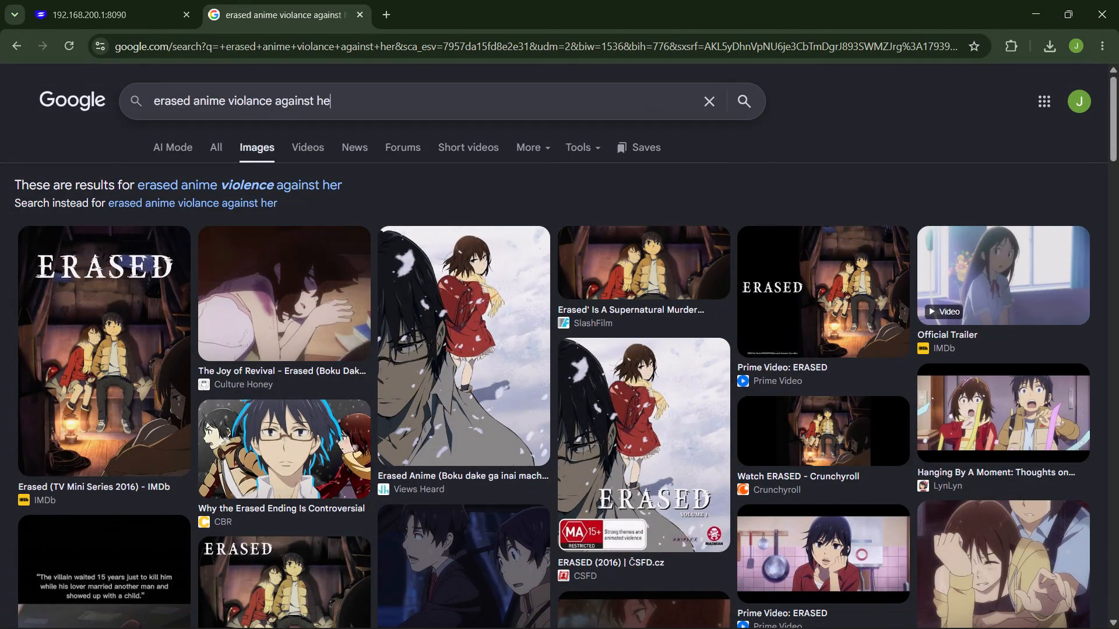
{"action": "key", "text": "BackSpace"}
{"action": "key", "text": "BackSpace"}
{"action": "key", "text": "BackSpace"}
{"action": "key", "text": "BackSpace"}
{"action": "key", "text": "BackSpace"}
{"action": "key", "text": "BackSpace"}
{"action": "key", "text": "BackSpace"}
{"action": "key", "text": "BackSpace"}
{"action": "key", "text": "BackSpace"}
{"action": "key", "text": "BackSpace"}
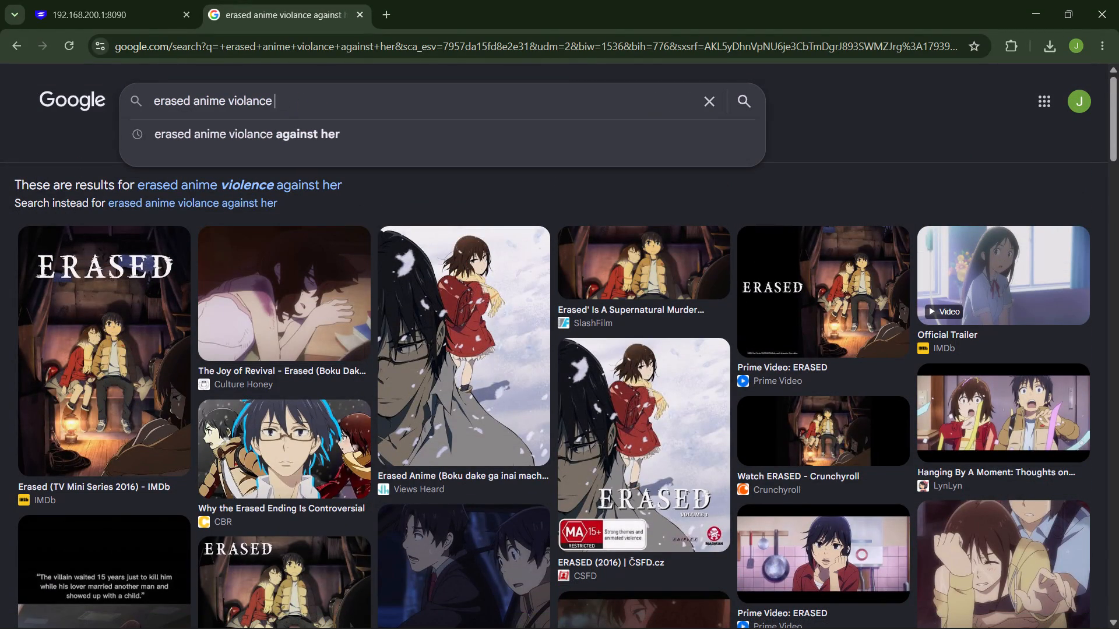
{"action": "key", "text": "BackSpace"}
{"action": "key", "text": "Return"}
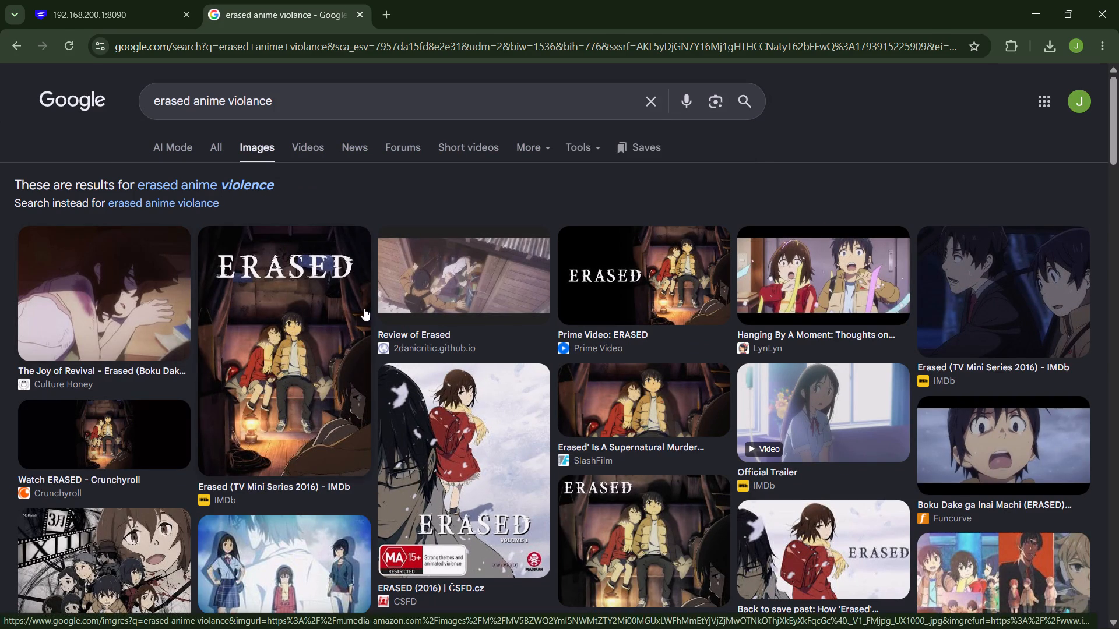
Open the Culture Honey result "The Joy of Revival - Erased" and save its image as a JPG in Downloads.
{"action": "scroll", "coordinate": [656, 284], "scroll_direction": "down", "scroll_amount": 4}
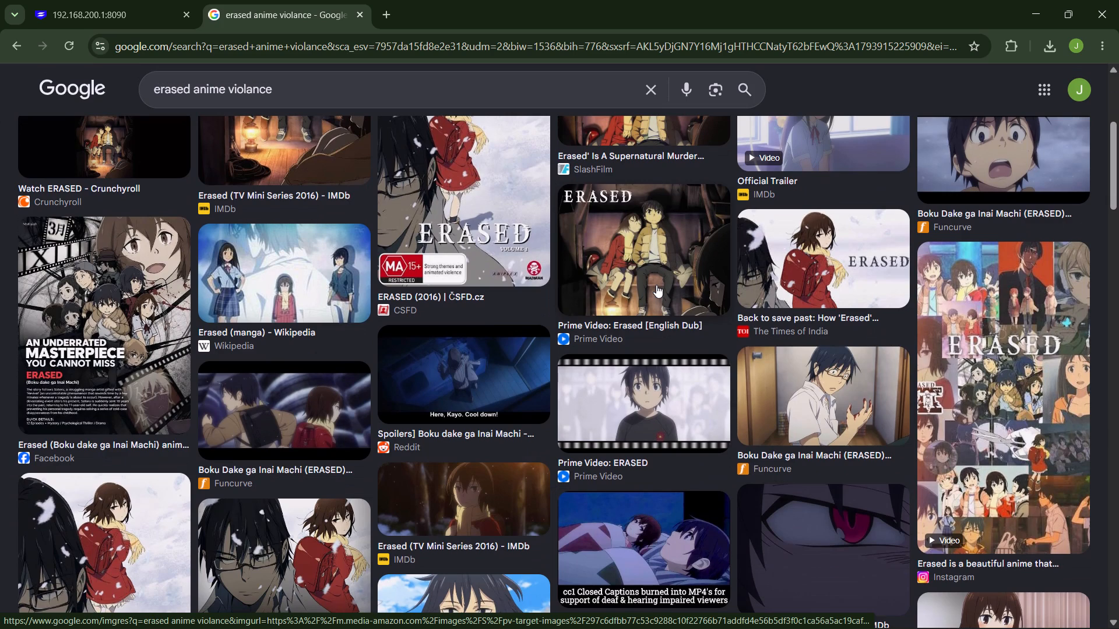
{"action": "scroll", "coordinate": [656, 285], "scroll_direction": "down", "scroll_amount": 4}
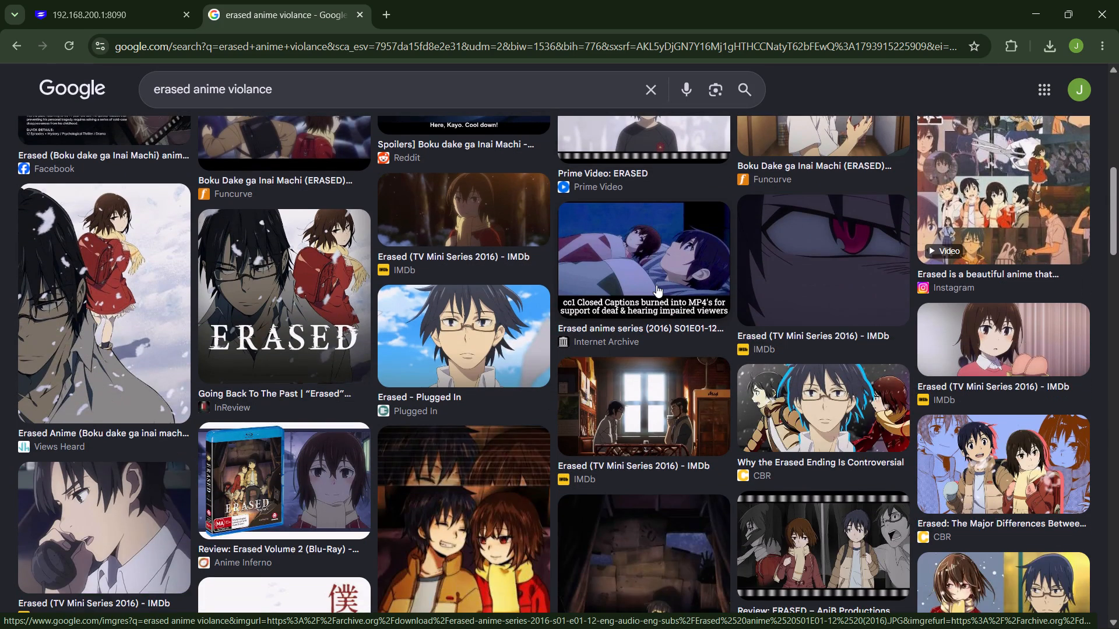
{"action": "scroll", "coordinate": [656, 285], "scroll_direction": "down", "scroll_amount": 3}
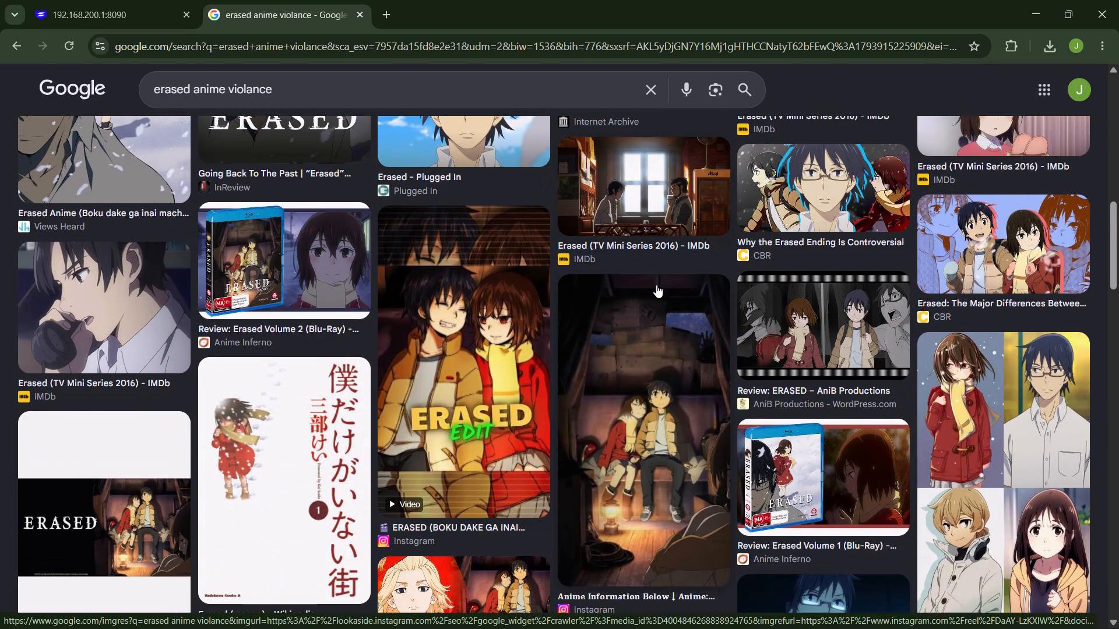
{"action": "scroll", "coordinate": [656, 285], "scroll_direction": "up", "scroll_amount": 9}
{"action": "scroll", "coordinate": [456, 269], "scroll_direction": "up", "scroll_amount": 5}
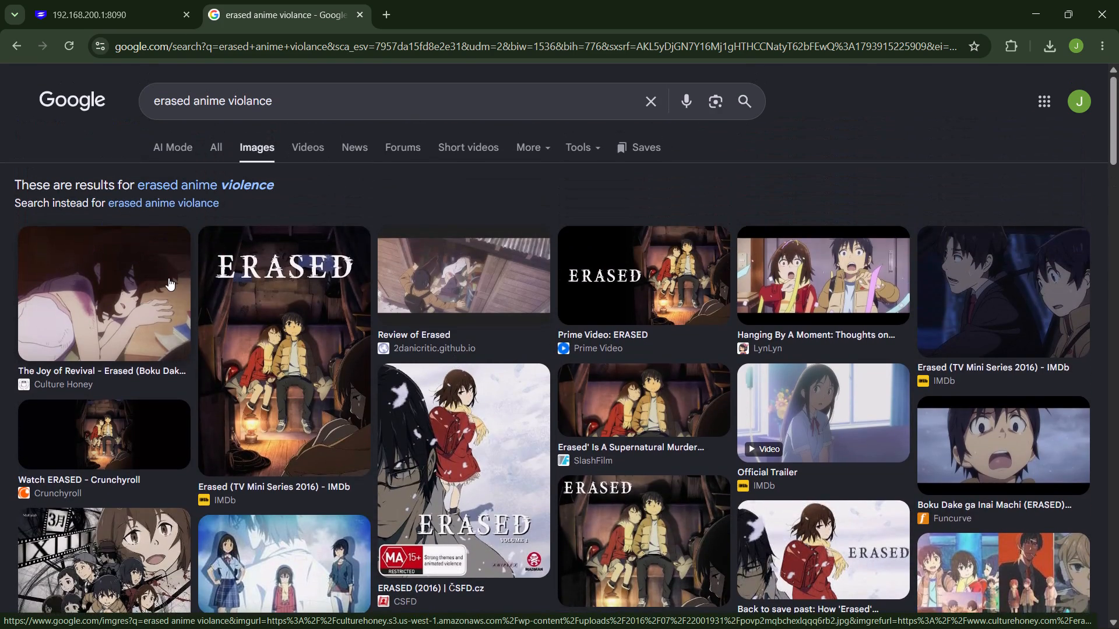
{"action": "left_click", "coordinate": [154, 282]}
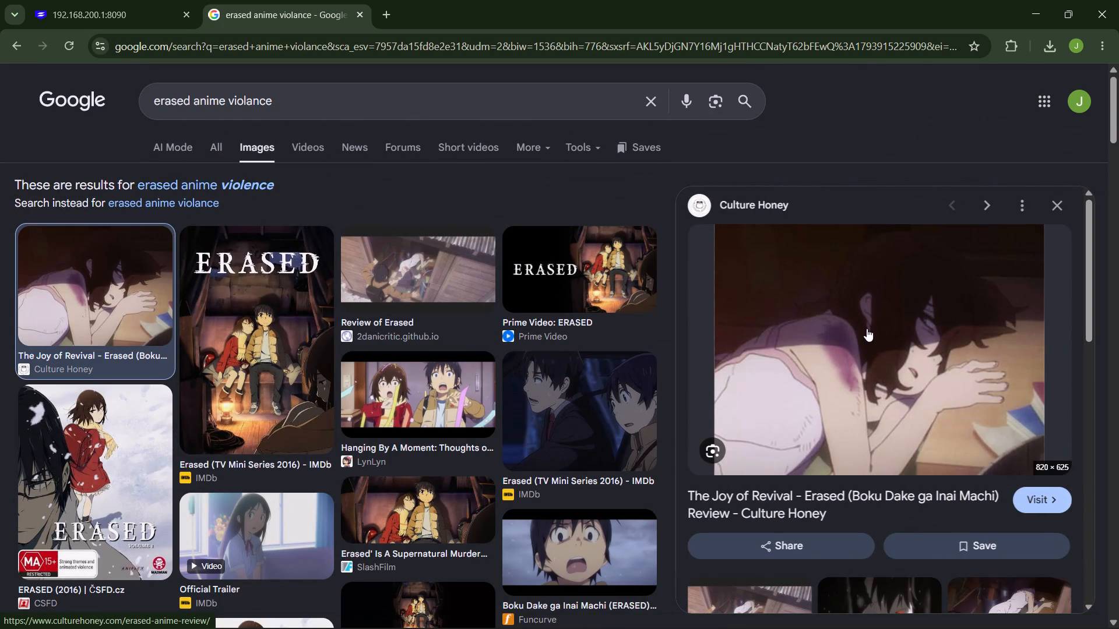
{"action": "right_click", "coordinate": [867, 328]}
{"action": "left_click", "coordinate": [943, 517]}
{"action": "left_click", "coordinate": [868, 566]}
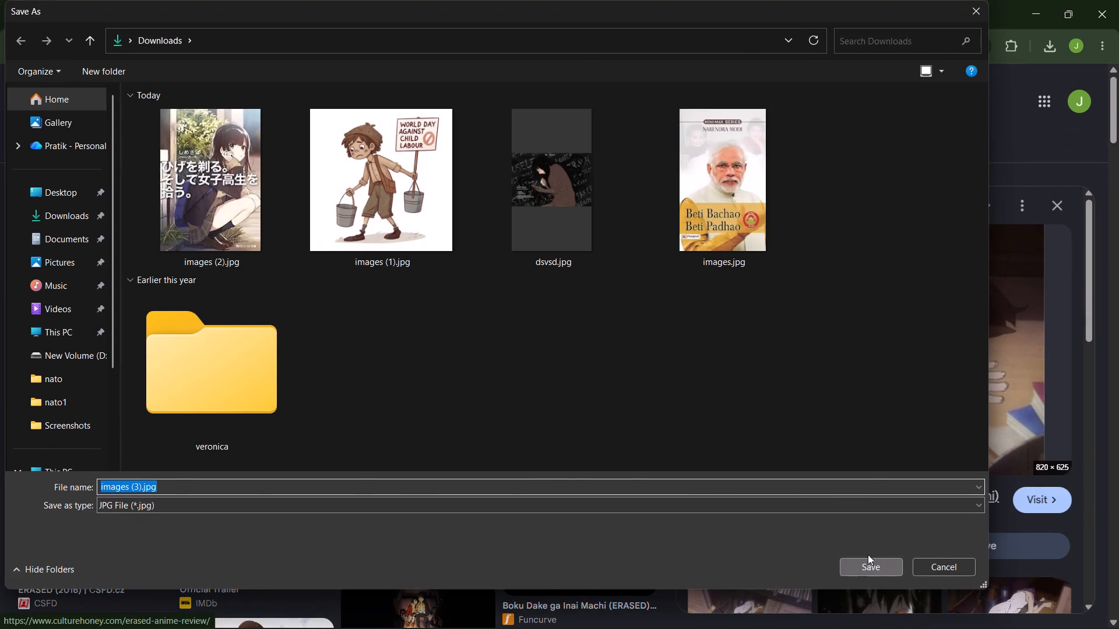
Go through the related images via "Review of Erased" and save the "Erased Anime Child Timeline Snow" picture from Instagram.
{"action": "scroll", "coordinate": [879, 445], "scroll_direction": "down", "scroll_amount": 4}
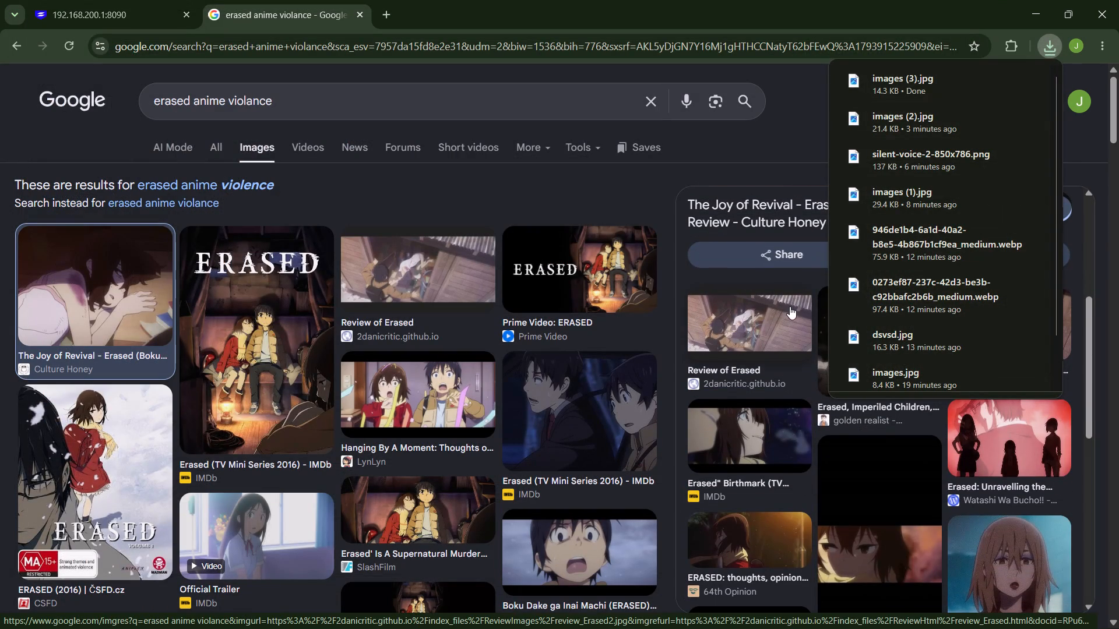
{"action": "scroll", "coordinate": [794, 435], "scroll_direction": "down", "scroll_amount": 1}
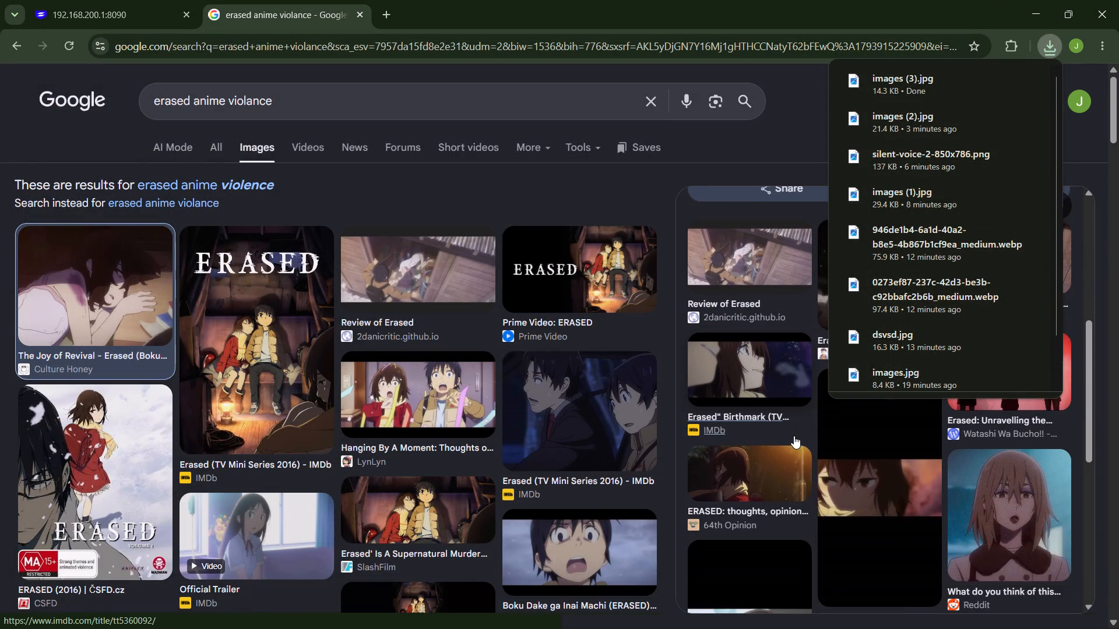
{"action": "left_click", "coordinate": [1050, 53]}
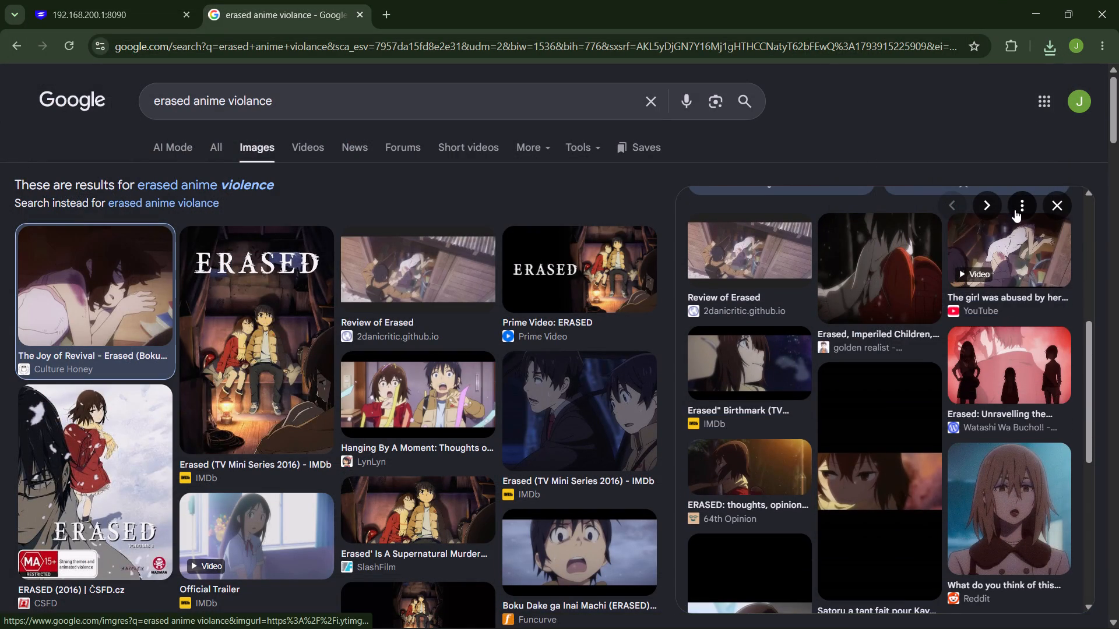
{"action": "scroll", "coordinate": [932, 376], "scroll_direction": "down", "scroll_amount": 4}
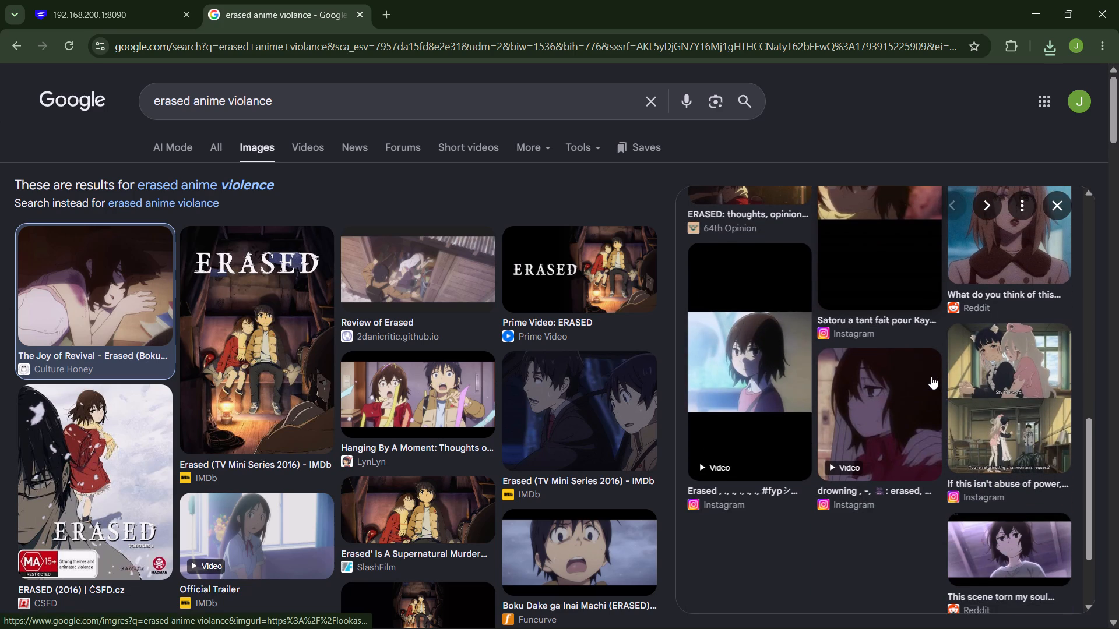
{"action": "scroll", "coordinate": [931, 376], "scroll_direction": "down", "scroll_amount": 4}
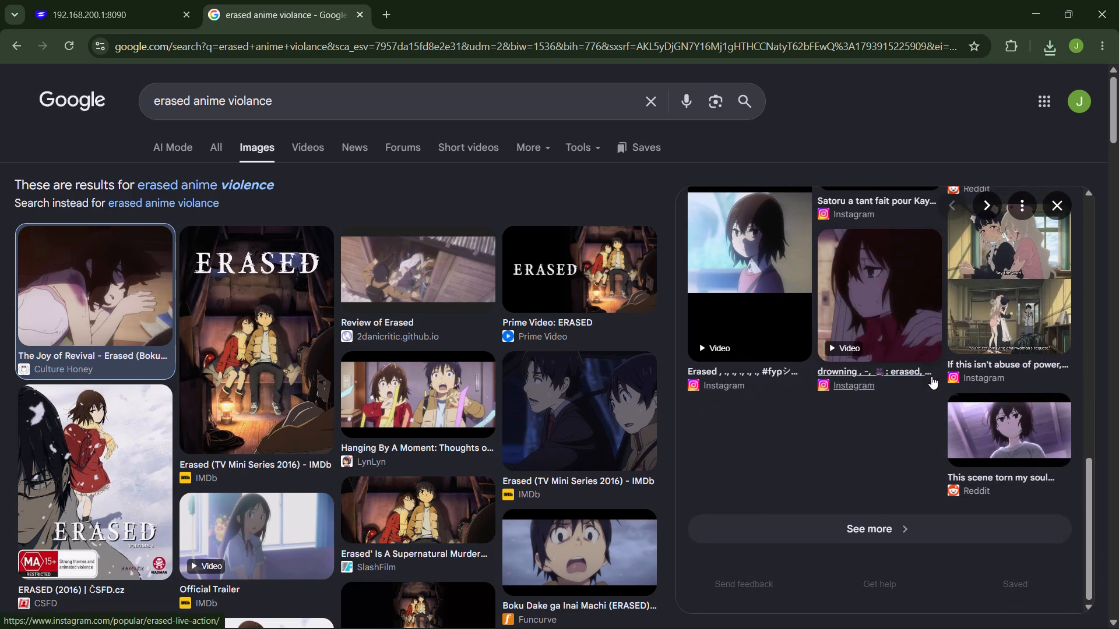
{"action": "scroll", "coordinate": [848, 397], "scroll_direction": "up", "scroll_amount": 10}
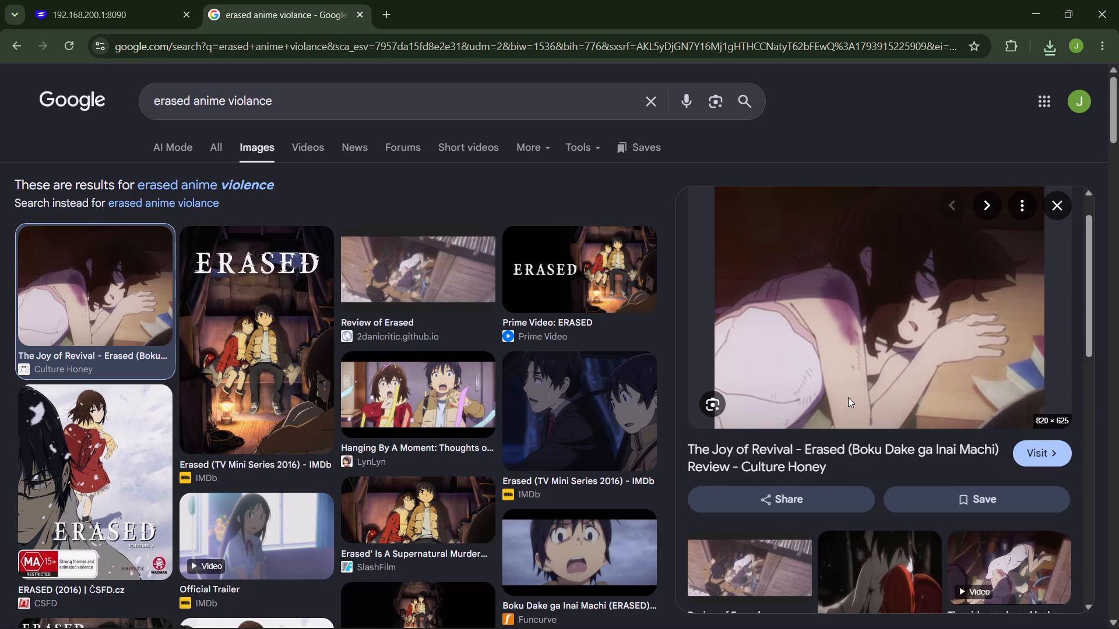
{"action": "scroll", "coordinate": [848, 397], "scroll_direction": "down", "scroll_amount": 3}
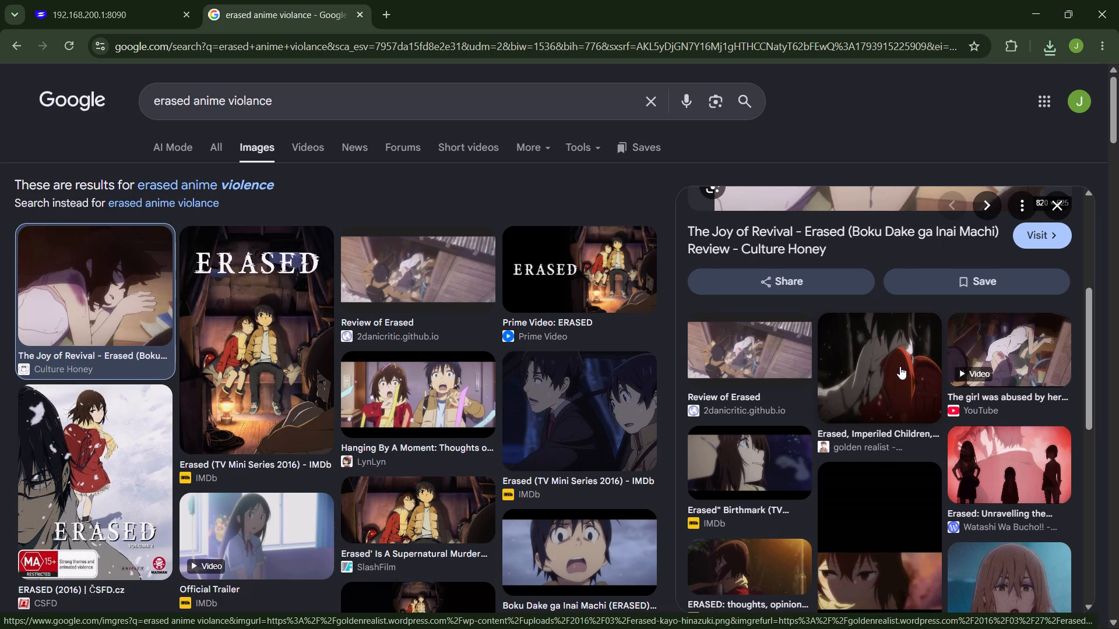
{"action": "left_click", "coordinate": [748, 364]}
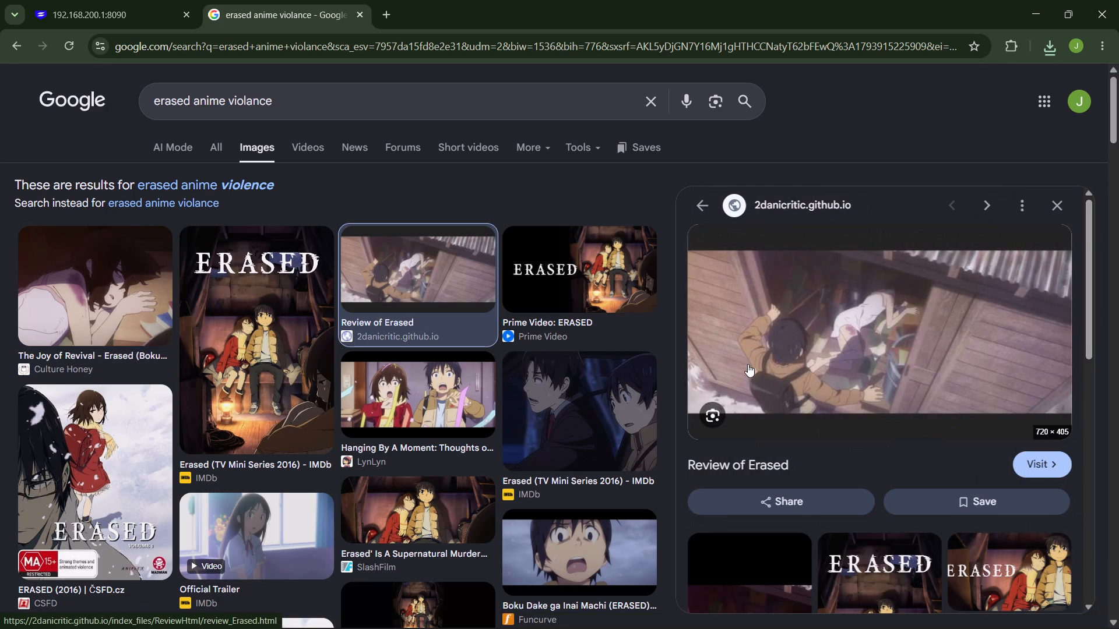
{"action": "scroll", "coordinate": [912, 352], "scroll_direction": "down", "scroll_amount": 4}
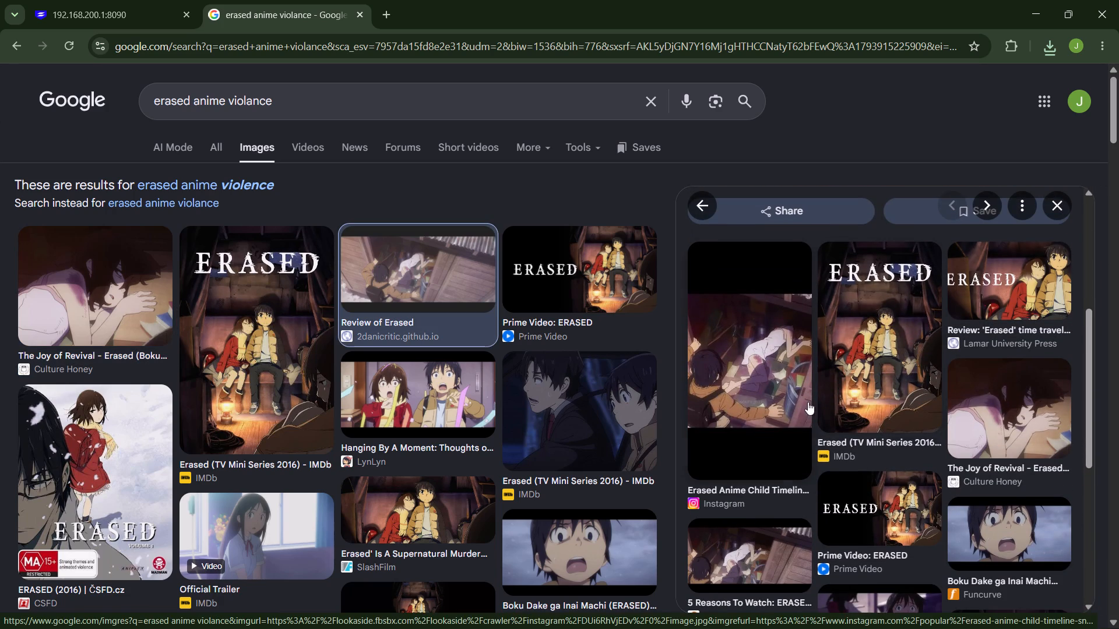
{"action": "left_click", "coordinate": [781, 379]}
{"action": "right_click", "coordinate": [842, 332]}
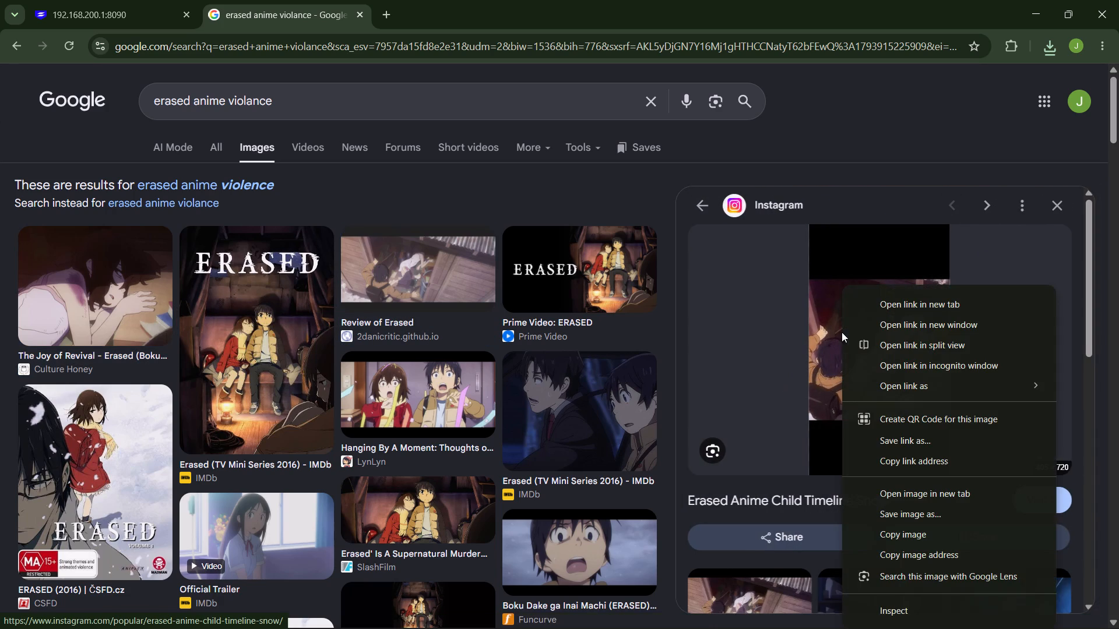
{"action": "left_click", "coordinate": [901, 507]}
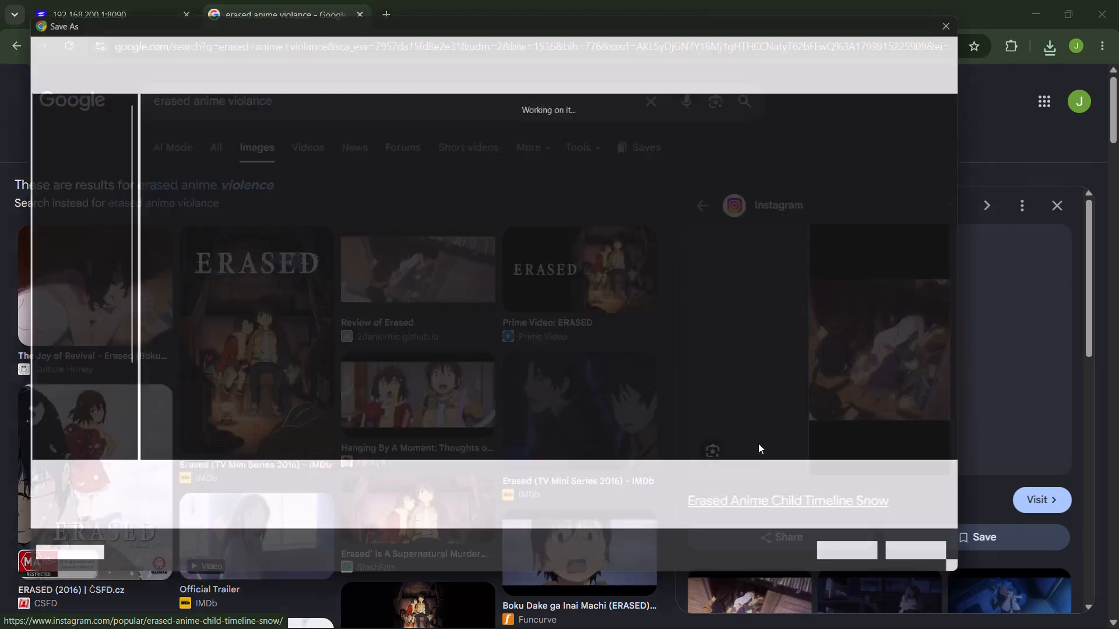
{"action": "left_click", "coordinate": [865, 563]}
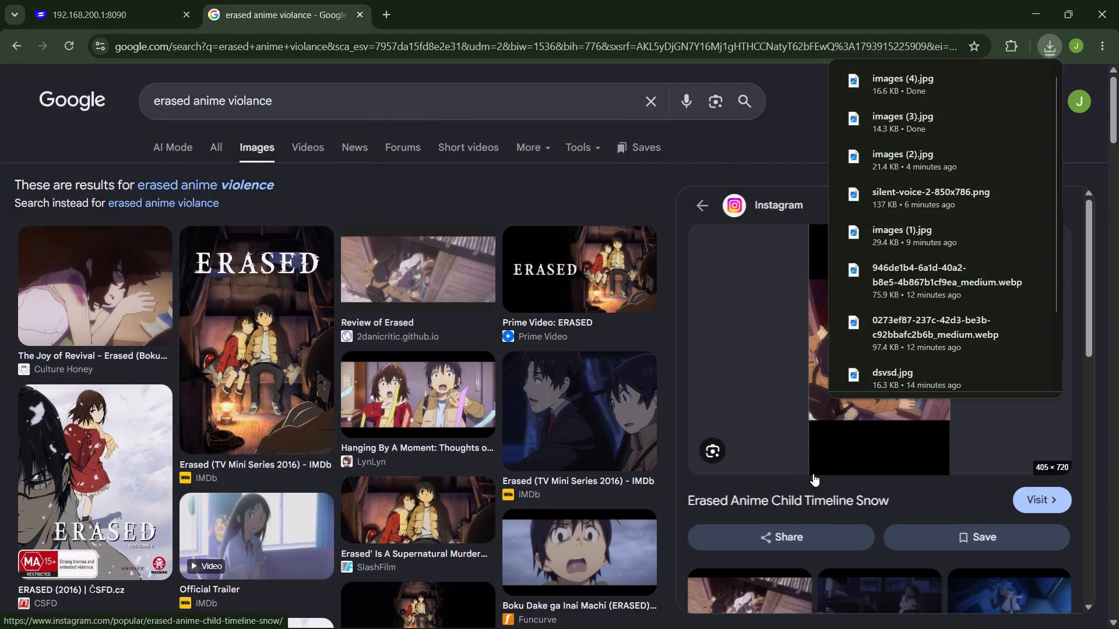
Browse the related images below the "Erased Anime Child Timeline Snow" picture for further candidates.
{"action": "scroll", "coordinate": [891, 448], "scroll_direction": "down", "scroll_amount": 3}
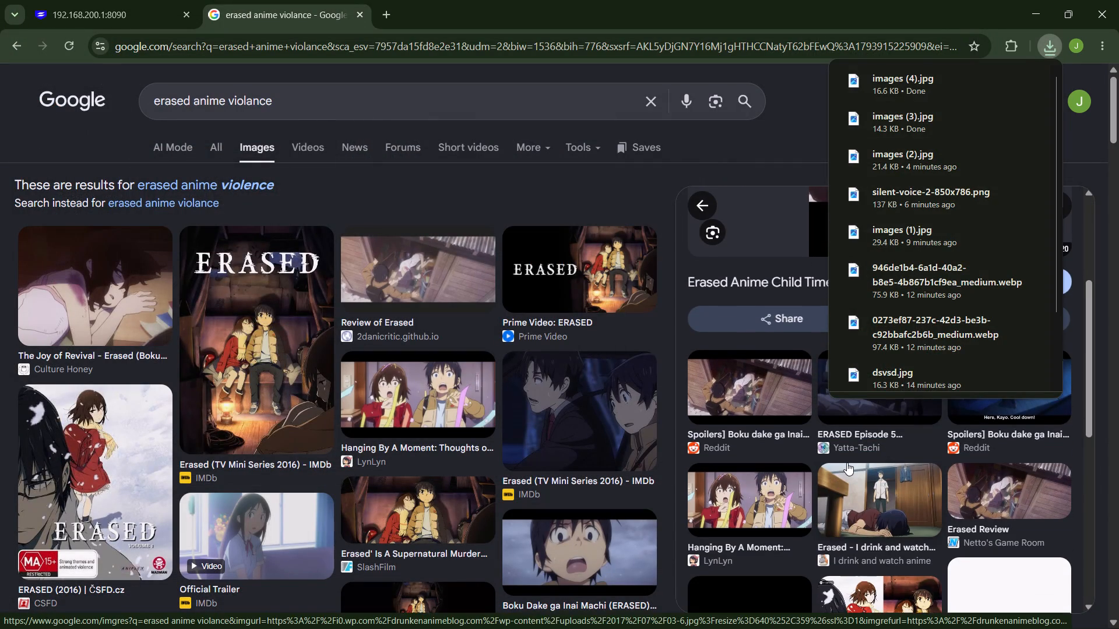
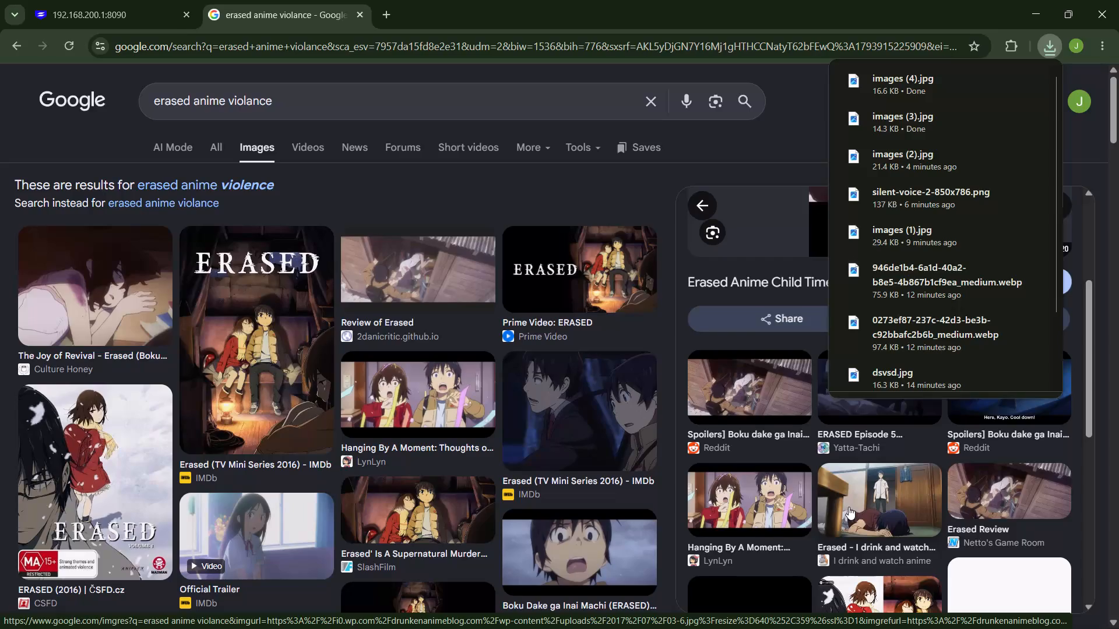
Continue browsing the related images below the "Erased Anime Child Timeline Snow" picture for further candidates.
{"action": "scroll", "coordinate": [849, 507], "scroll_direction": "down", "scroll_amount": 5}
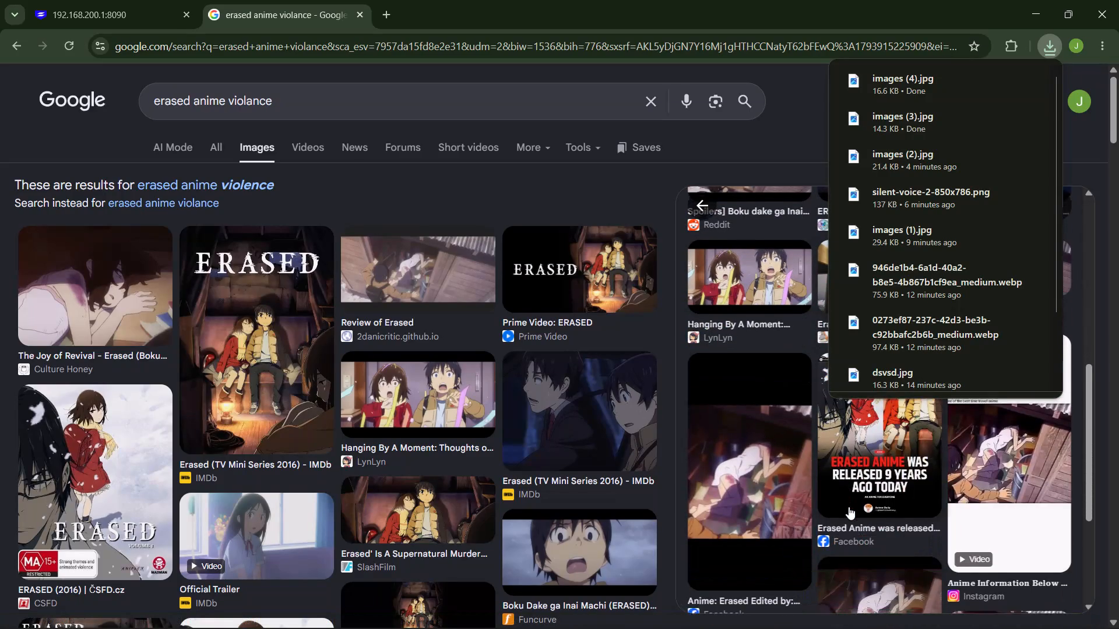
{"action": "scroll", "coordinate": [849, 507], "scroll_direction": "down", "scroll_amount": 1}
{"action": "scroll", "coordinate": [849, 507], "scroll_direction": "up", "scroll_amount": 7}
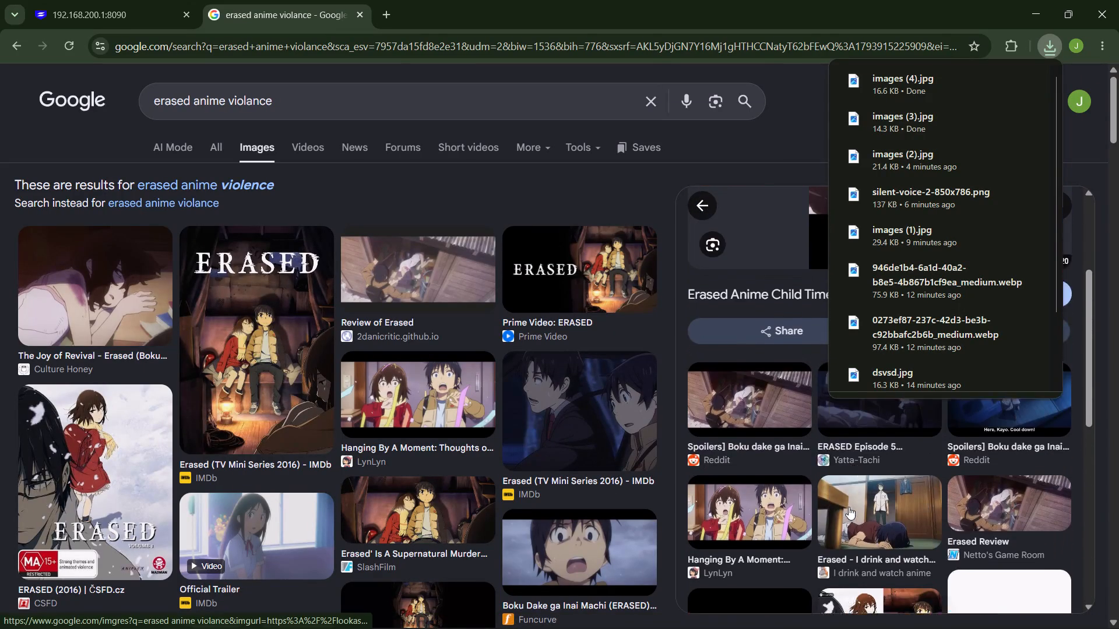
{"action": "scroll", "coordinate": [849, 507], "scroll_direction": "down", "scroll_amount": 2}
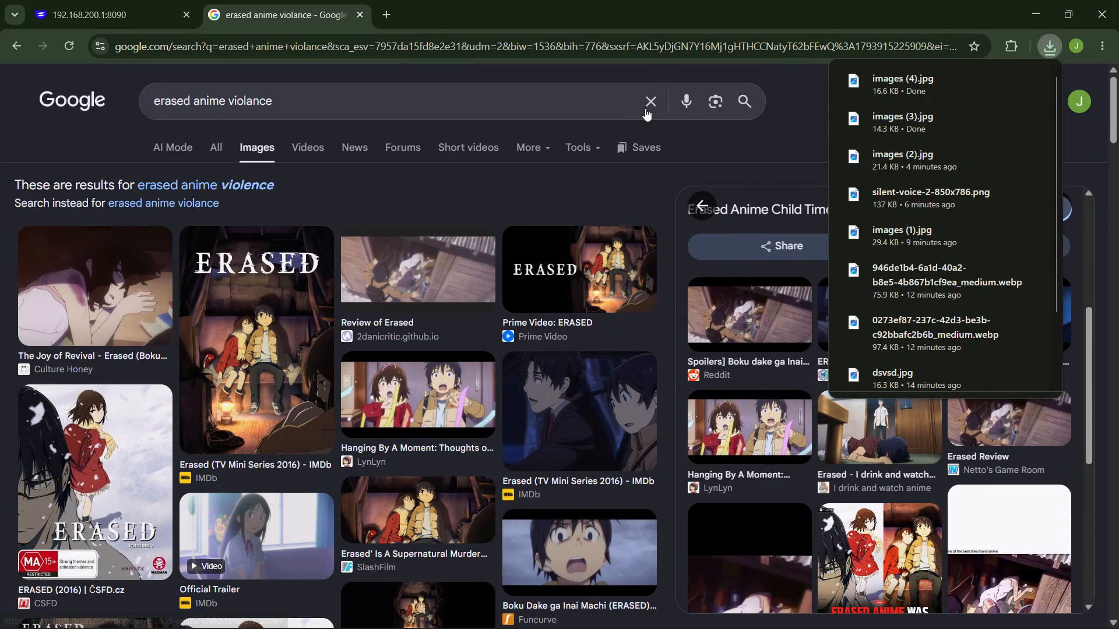
Search images by voice for "anime scenes where women violence is happening" and look through the results for a suitable picture.
{"action": "left_click", "coordinate": [645, 108]}
{"action": "left_click", "coordinate": [684, 105]}
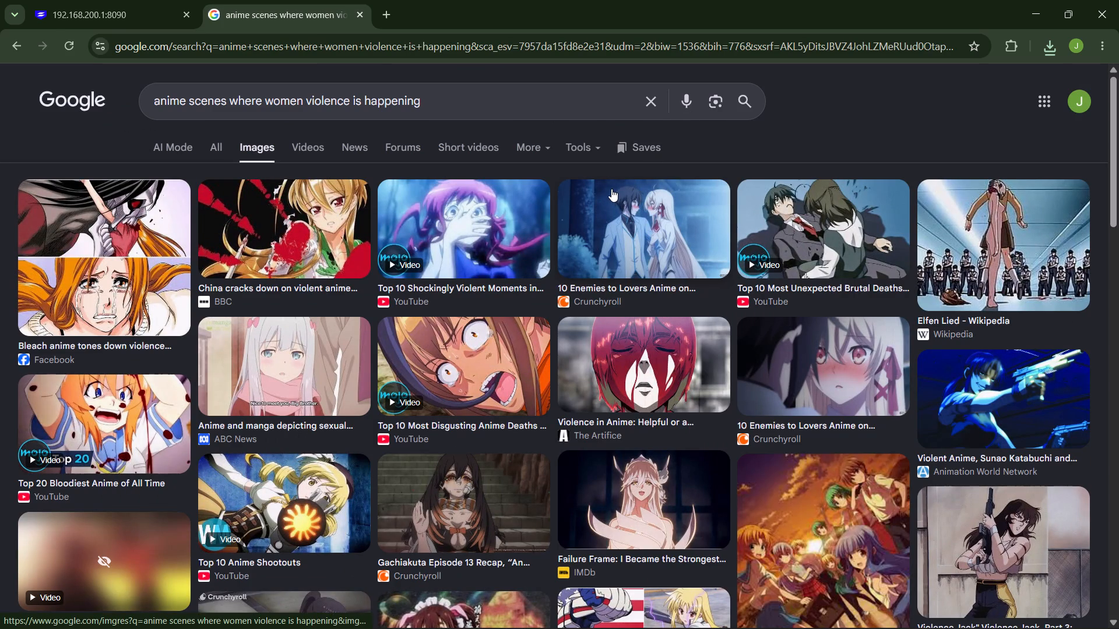
{"action": "scroll", "coordinate": [671, 280], "scroll_direction": "down", "scroll_amount": 3}
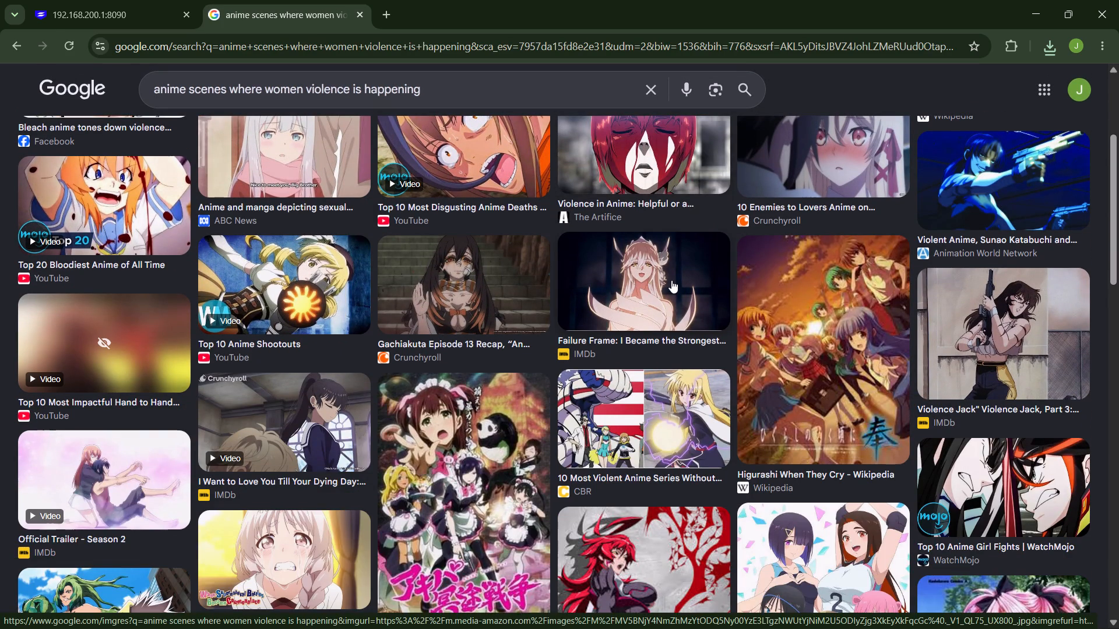
{"action": "scroll", "coordinate": [671, 280], "scroll_direction": "down", "scroll_amount": 6}
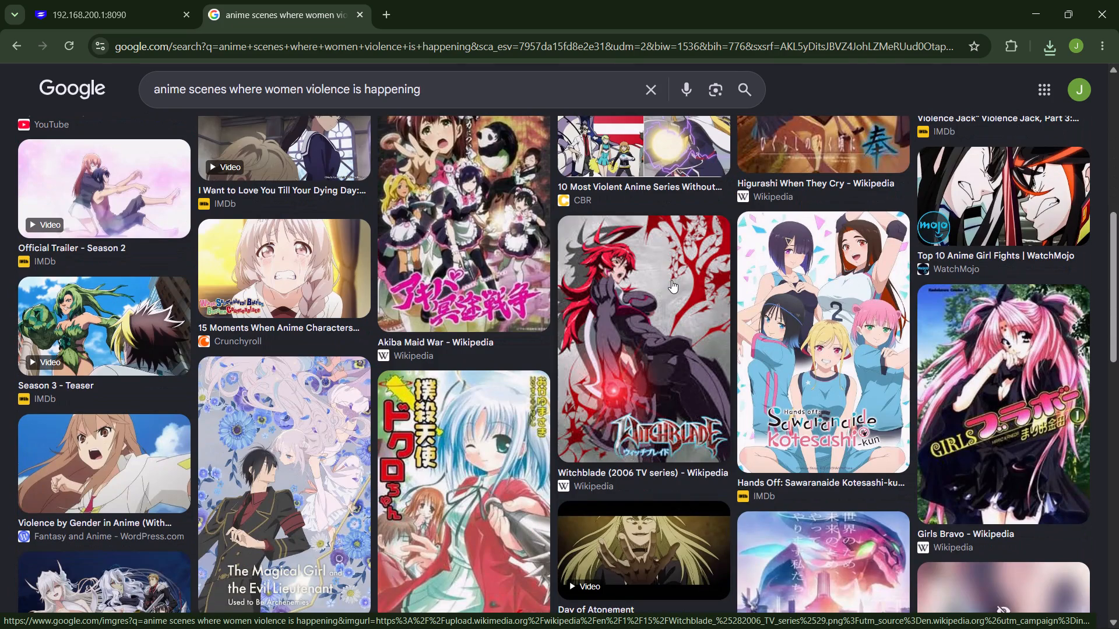
{"action": "scroll", "coordinate": [671, 280], "scroll_direction": "down", "scroll_amount": 9}
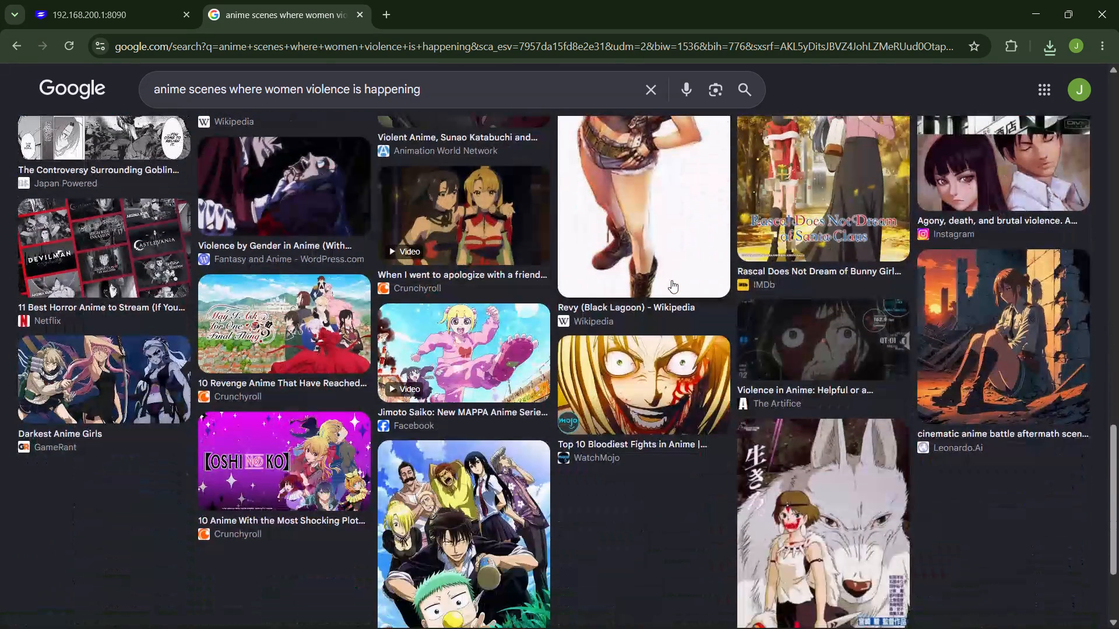
{"action": "scroll", "coordinate": [671, 280], "scroll_direction": "down", "scroll_amount": 2}
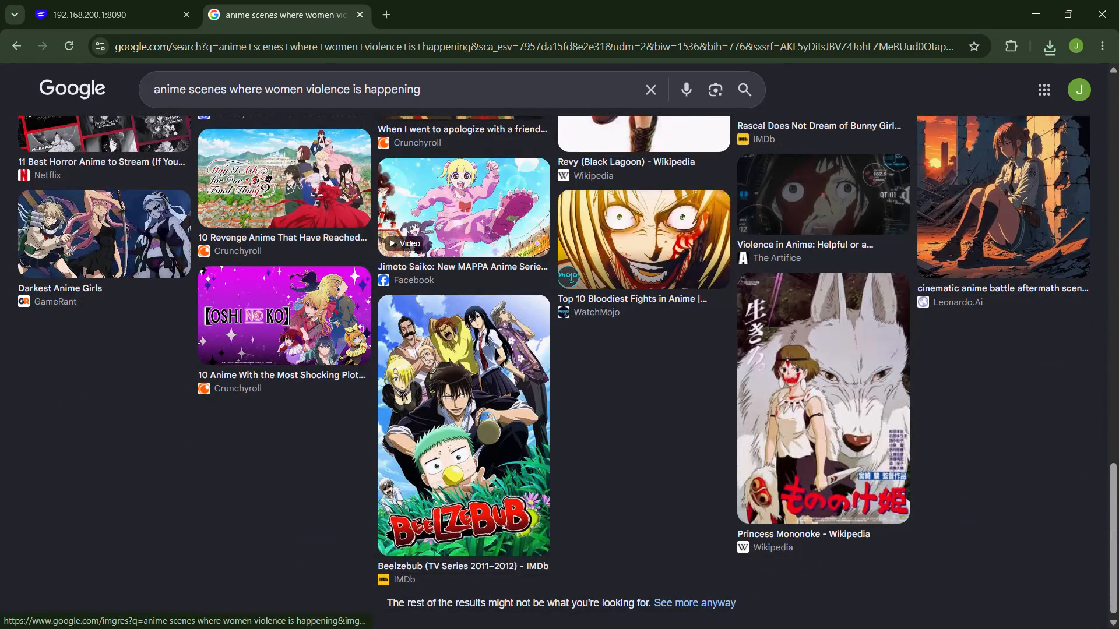
Add "scare" to the end of the image search query, run it, and look over the results.
{"action": "left_click", "coordinate": [482, 90]}
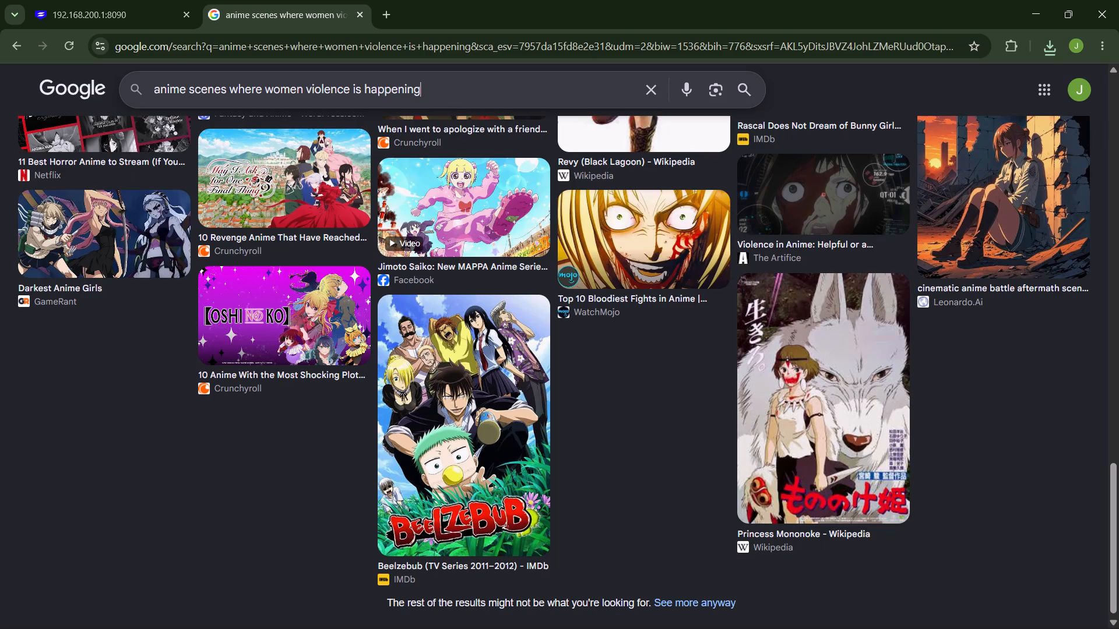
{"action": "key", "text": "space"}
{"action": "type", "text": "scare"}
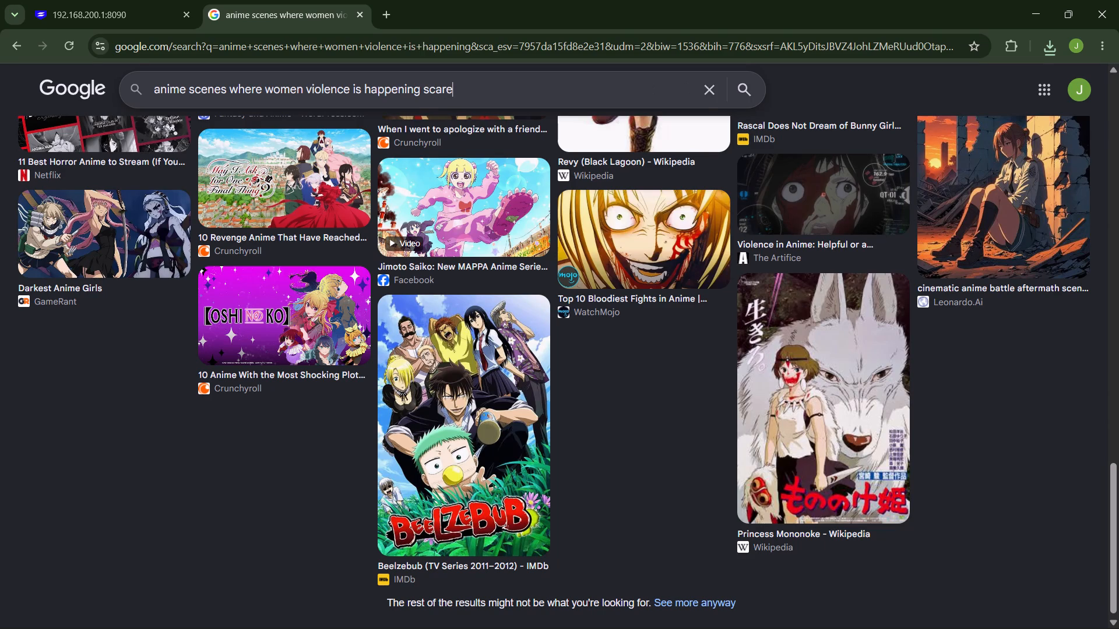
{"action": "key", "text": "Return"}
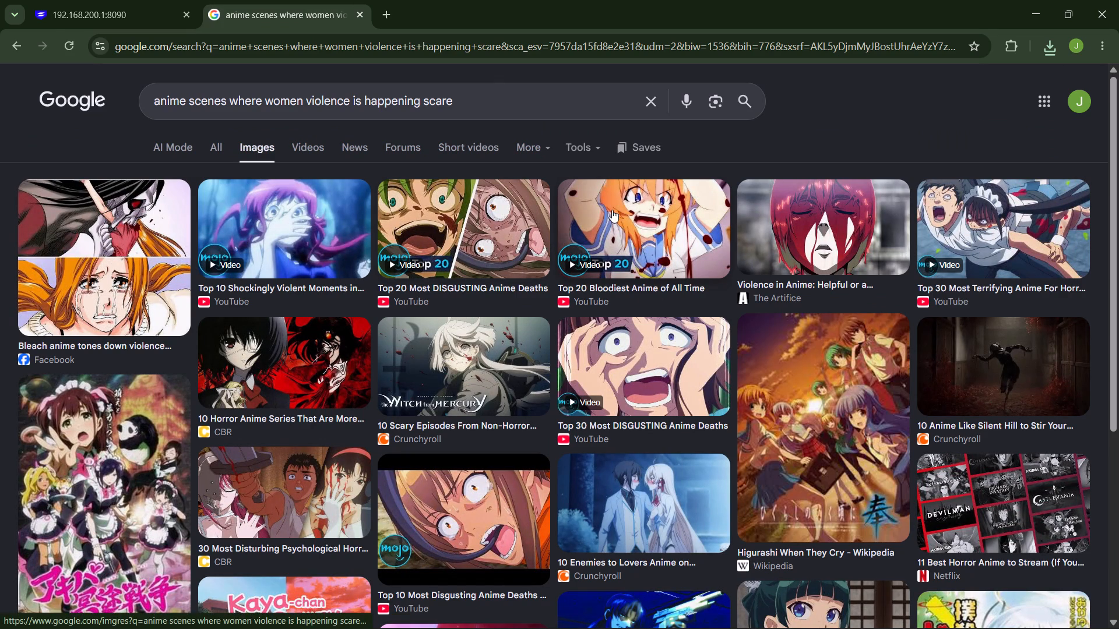
{"action": "scroll", "coordinate": [349, 390], "scroll_direction": "down", "scroll_amount": 3}
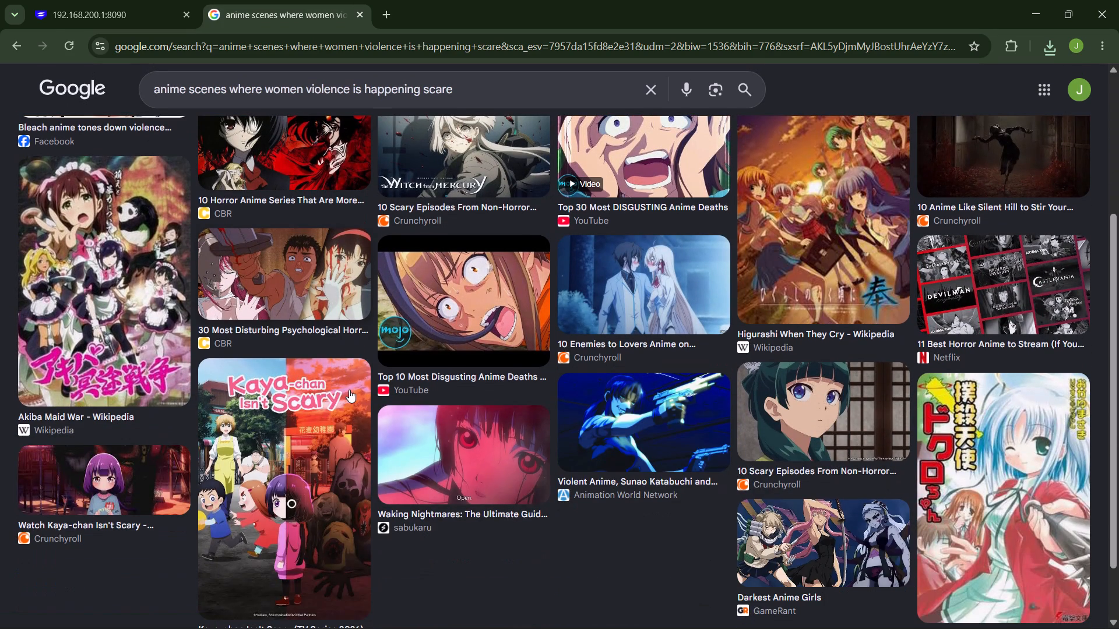
{"action": "scroll", "coordinate": [349, 390], "scroll_direction": "up", "scroll_amount": 10}
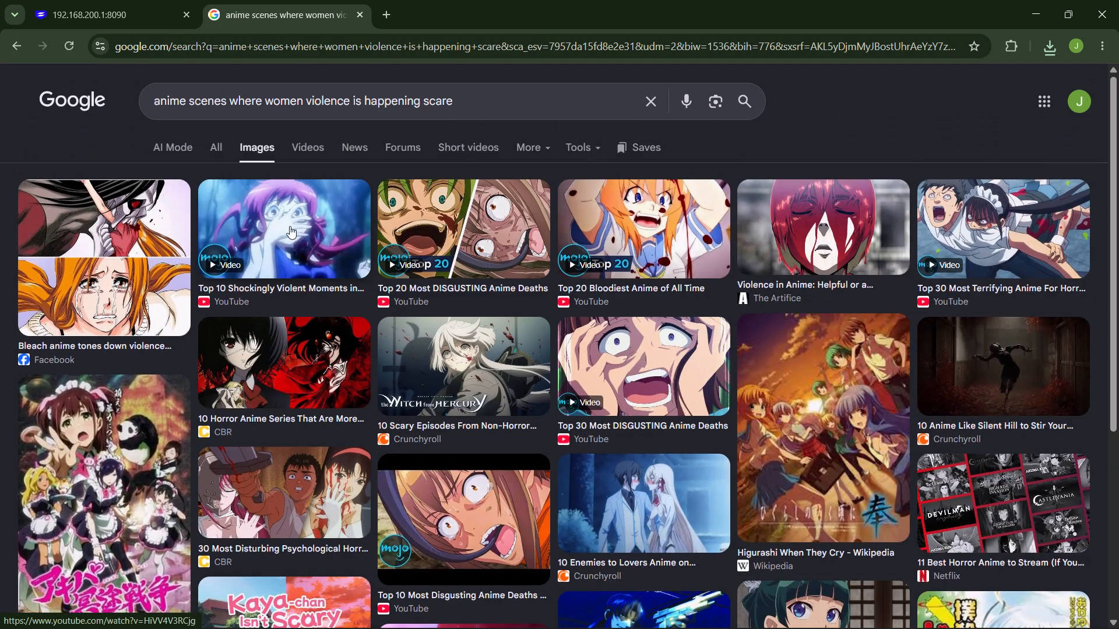
Search images for "mikasa crying" and look through the first results for a suitable picture.
{"action": "left_click", "coordinate": [645, 107]}
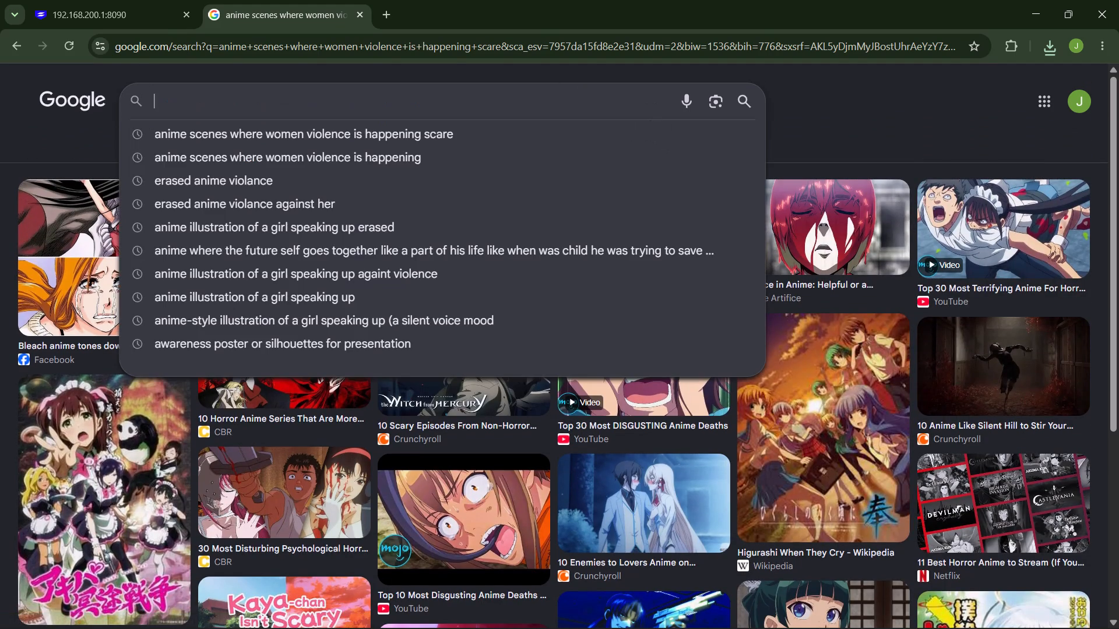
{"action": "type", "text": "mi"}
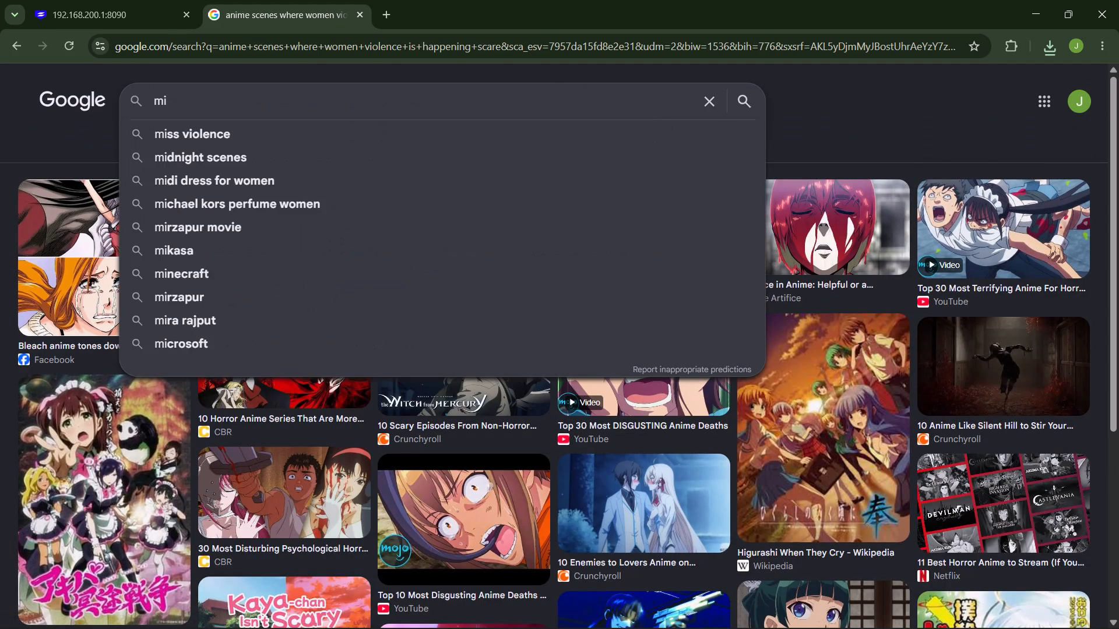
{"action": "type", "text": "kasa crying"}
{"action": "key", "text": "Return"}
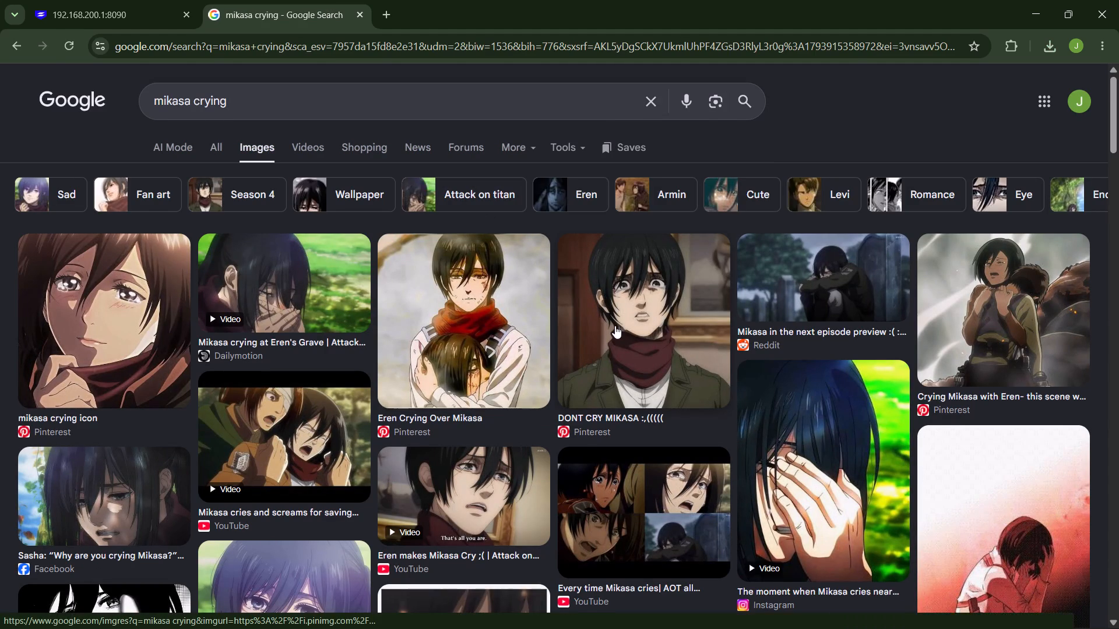
{"action": "scroll", "coordinate": [615, 326], "scroll_direction": "down", "scroll_amount": 3}
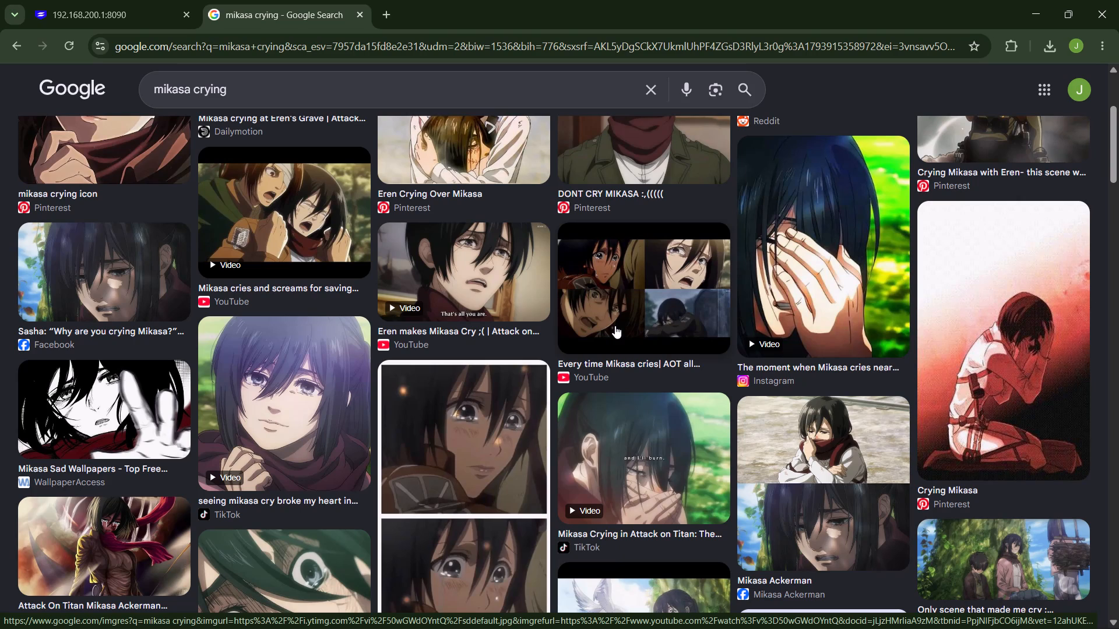
{"action": "scroll", "coordinate": [541, 367], "scroll_direction": "down", "scroll_amount": 2}
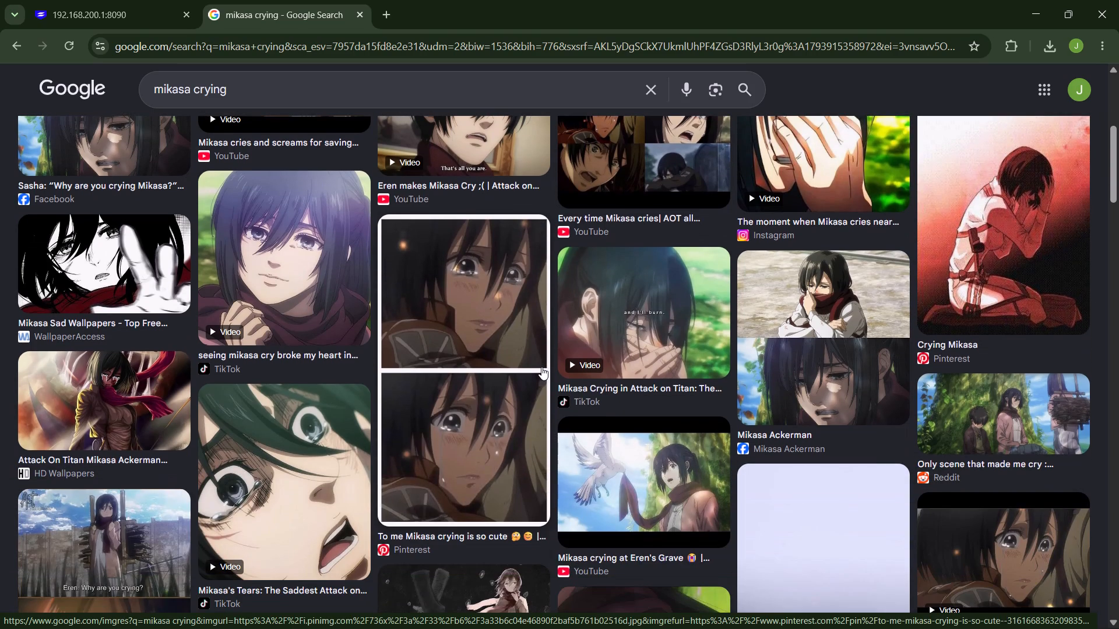
{"action": "scroll", "coordinate": [544, 423], "scroll_direction": "down", "scroll_amount": 3}
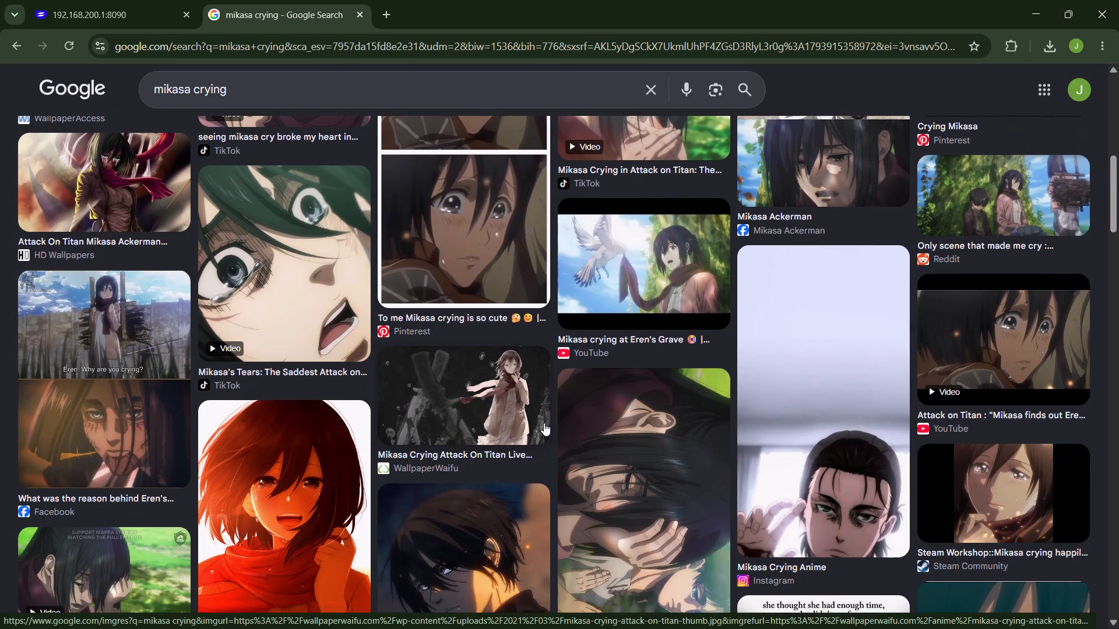
{"action": "scroll", "coordinate": [261, 344], "scroll_direction": "up", "scroll_amount": 5}
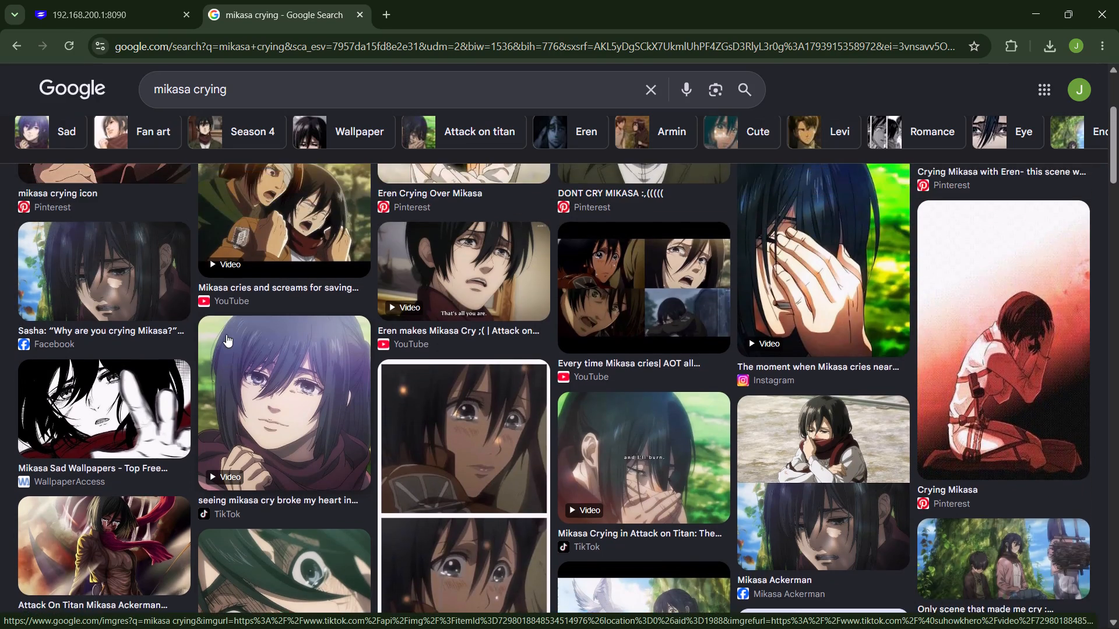
Find the "Sasha: Why are you crying Mikasa?" picture from Facebook among the image results and save it to Downloads as a JPG.
{"action": "scroll", "coordinate": [226, 334], "scroll_direction": "down", "scroll_amount": 5}
{"action": "scroll", "coordinate": [103, 320], "scroll_direction": "down", "scroll_amount": 3}
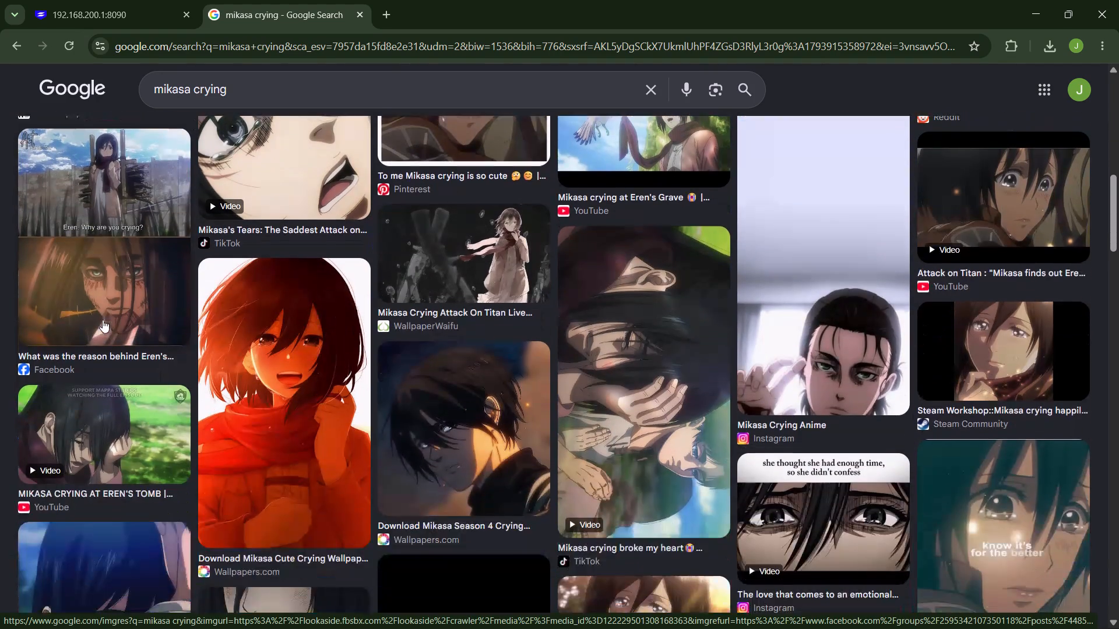
{"action": "scroll", "coordinate": [478, 287], "scroll_direction": "down", "scroll_amount": 3}
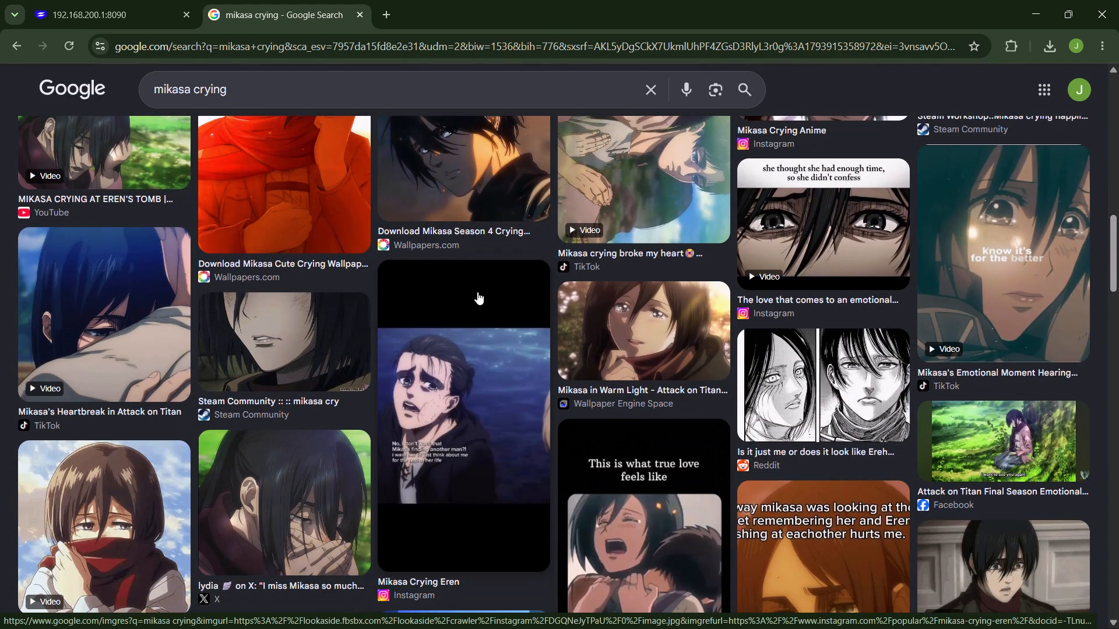
{"action": "scroll", "coordinate": [477, 292], "scroll_direction": "up", "scroll_amount": 4}
{"action": "scroll", "coordinate": [408, 304], "scroll_direction": "up", "scroll_amount": 3}
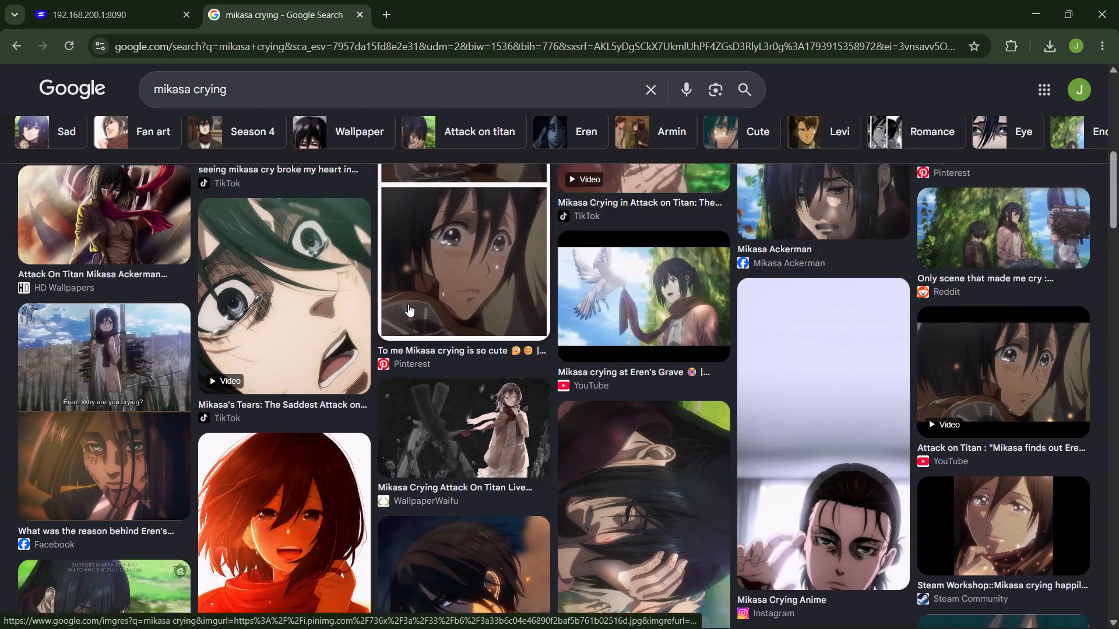
{"action": "scroll", "coordinate": [75, 315], "scroll_direction": "up", "scroll_amount": 5}
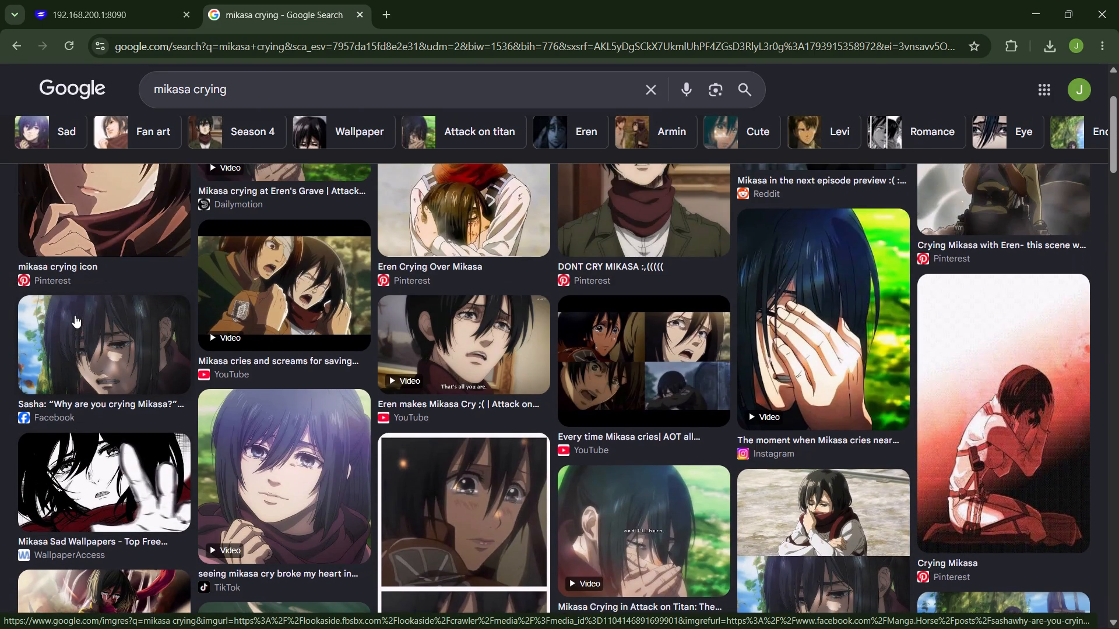
{"action": "left_click", "coordinate": [90, 342]}
{"action": "right_click", "coordinate": [750, 269]}
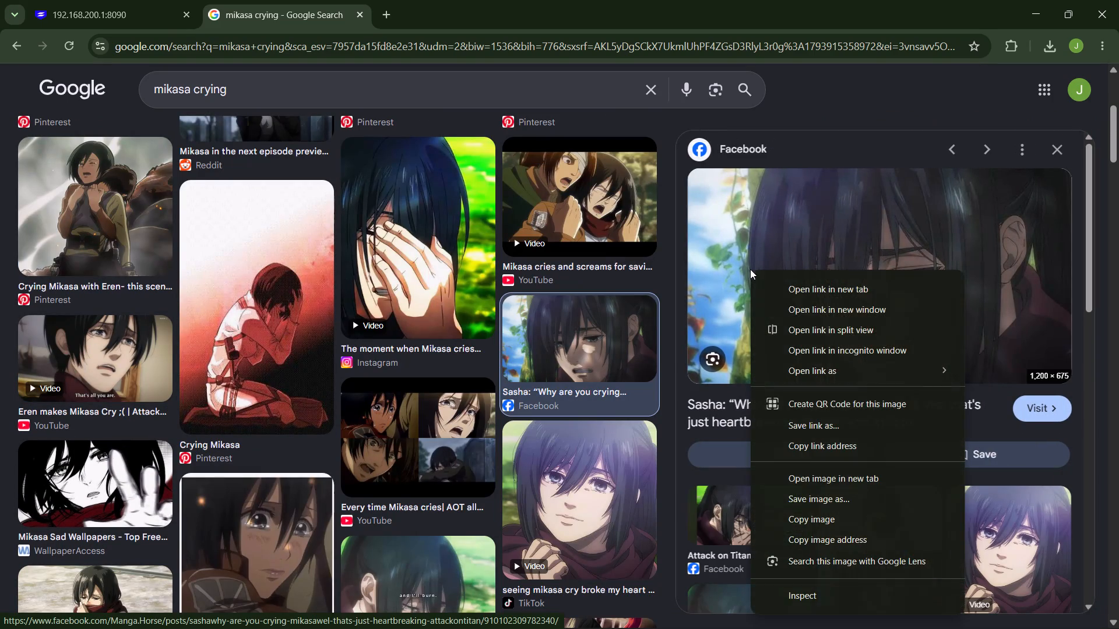
{"action": "left_click", "coordinate": [696, 428]}
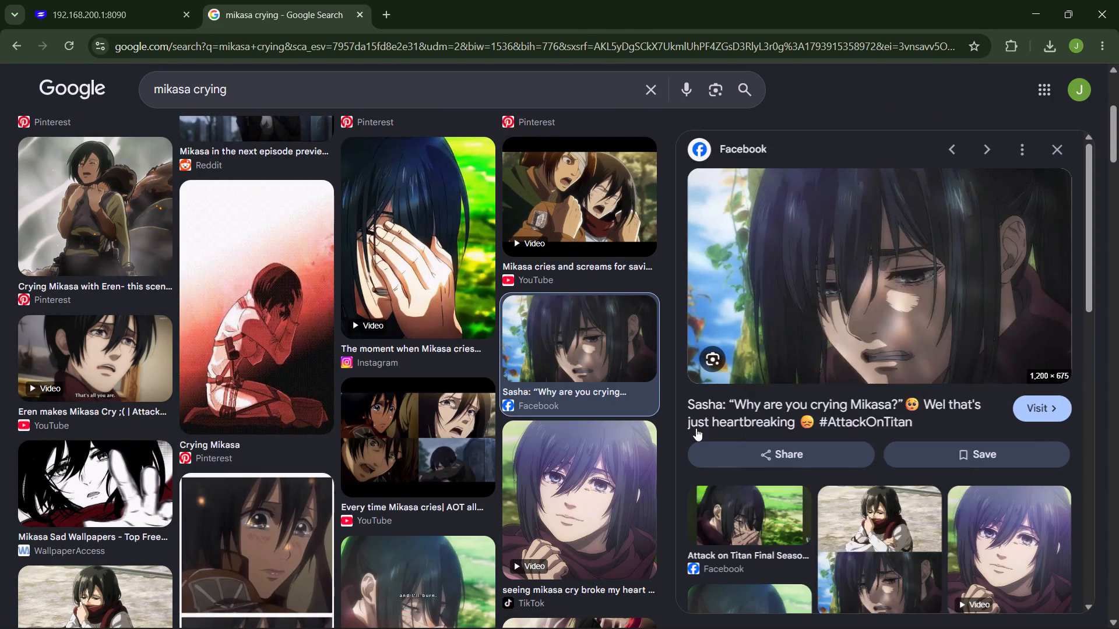
{"action": "left_click", "coordinate": [530, 15]}
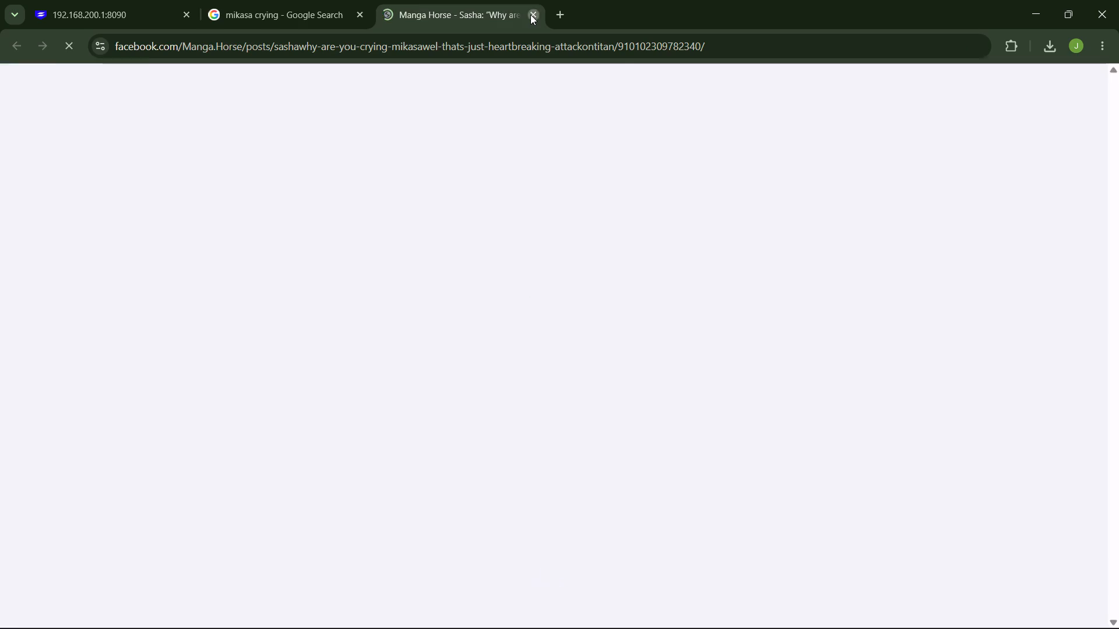
{"action": "scroll", "coordinate": [840, 417], "scroll_direction": "down", "scroll_amount": 2}
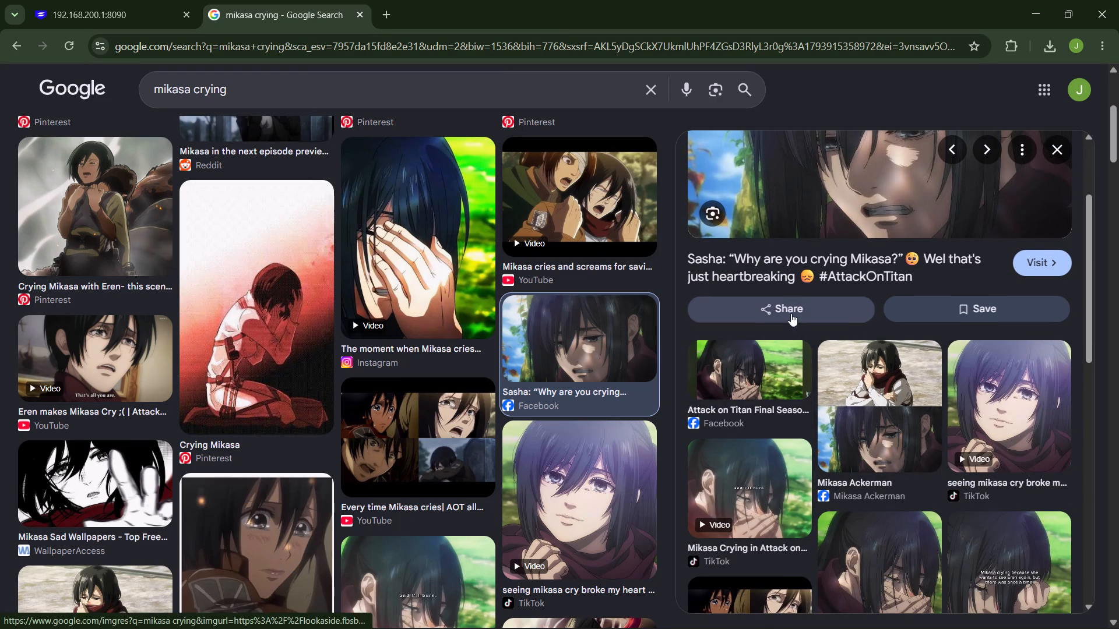
{"action": "scroll", "coordinate": [811, 203], "scroll_direction": "up", "scroll_amount": 2}
{"action": "right_click", "coordinate": [821, 232]}
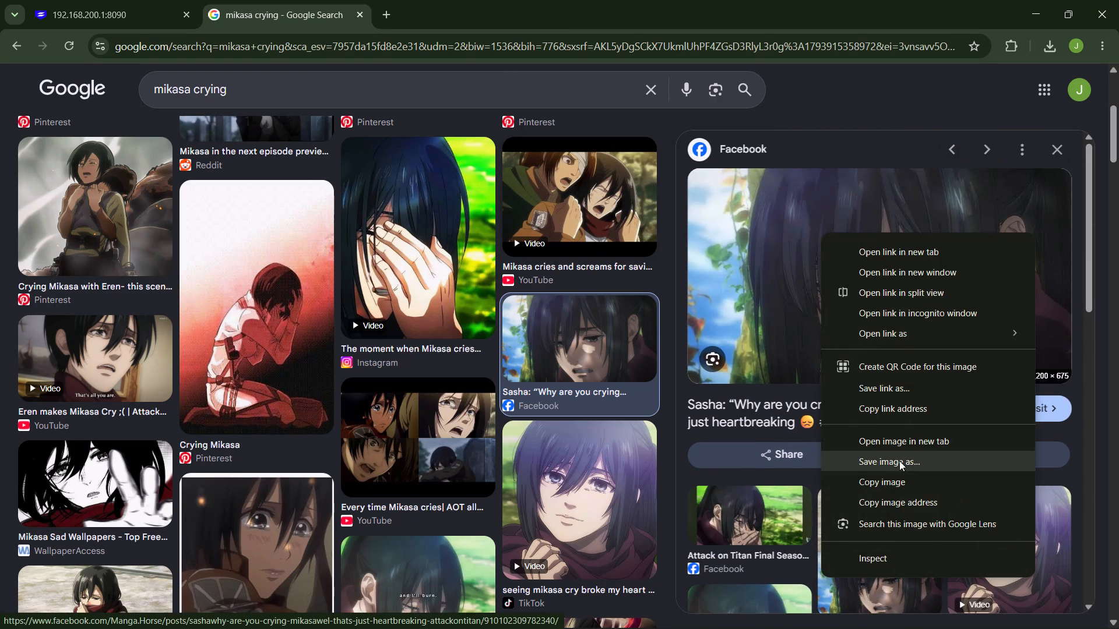
{"action": "left_click", "coordinate": [899, 465]}
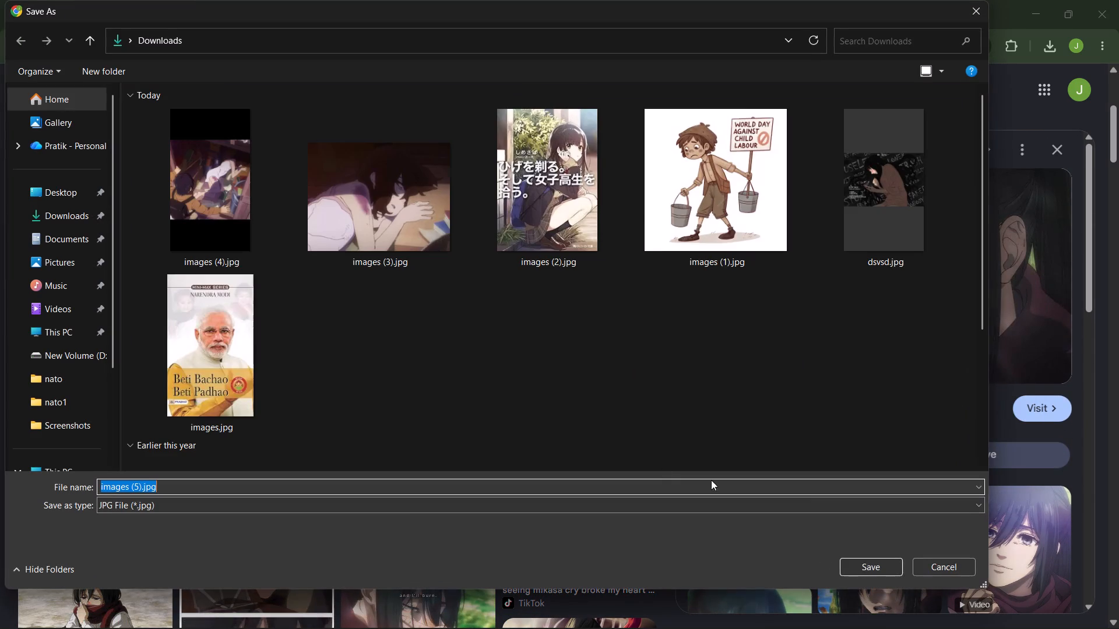
{"action": "left_click", "coordinate": [888, 569]}
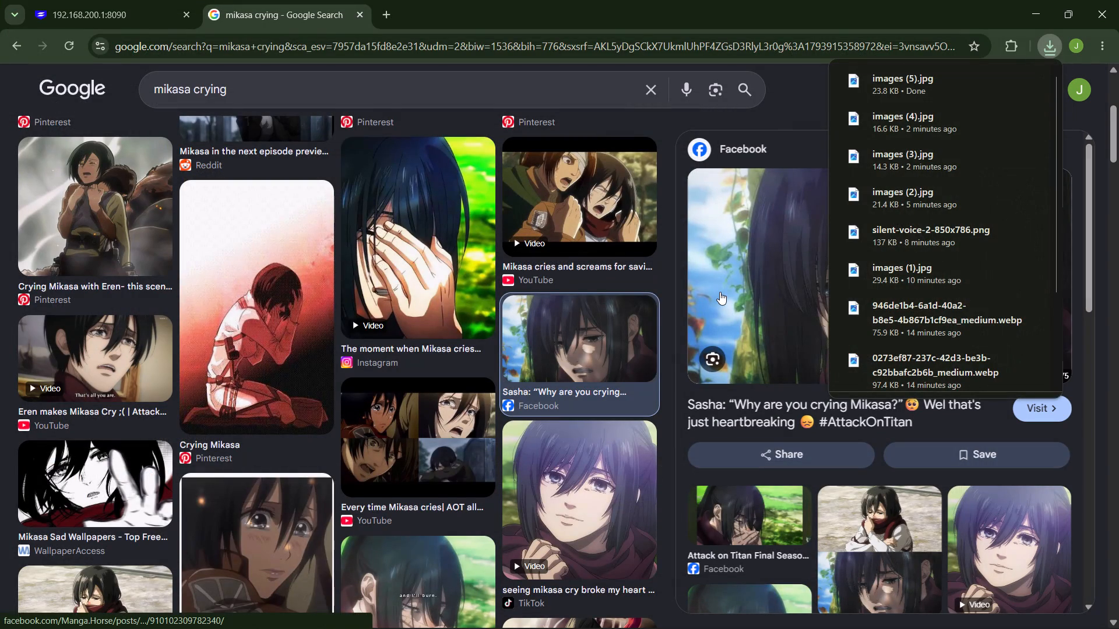
Open the "DONT CRY MIKASA" picture from Pinterest in the image results and save it to Downloads as a JPG.
{"action": "scroll", "coordinate": [626, 301], "scroll_direction": "up", "scroll_amount": 2}
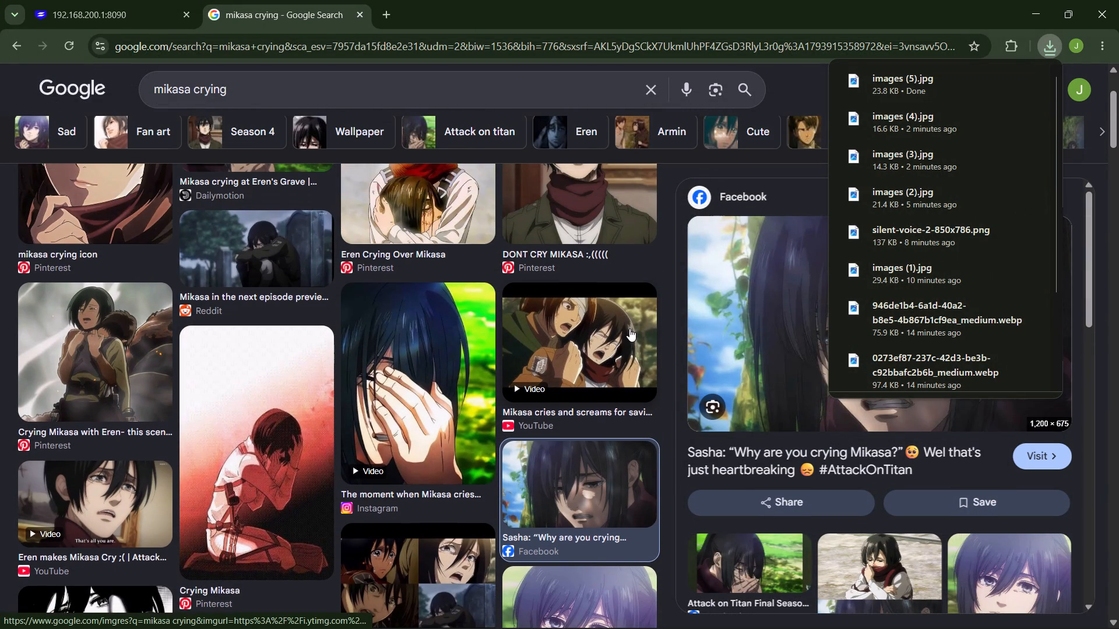
{"action": "scroll", "coordinate": [426, 318], "scroll_direction": "up", "scroll_amount": 3}
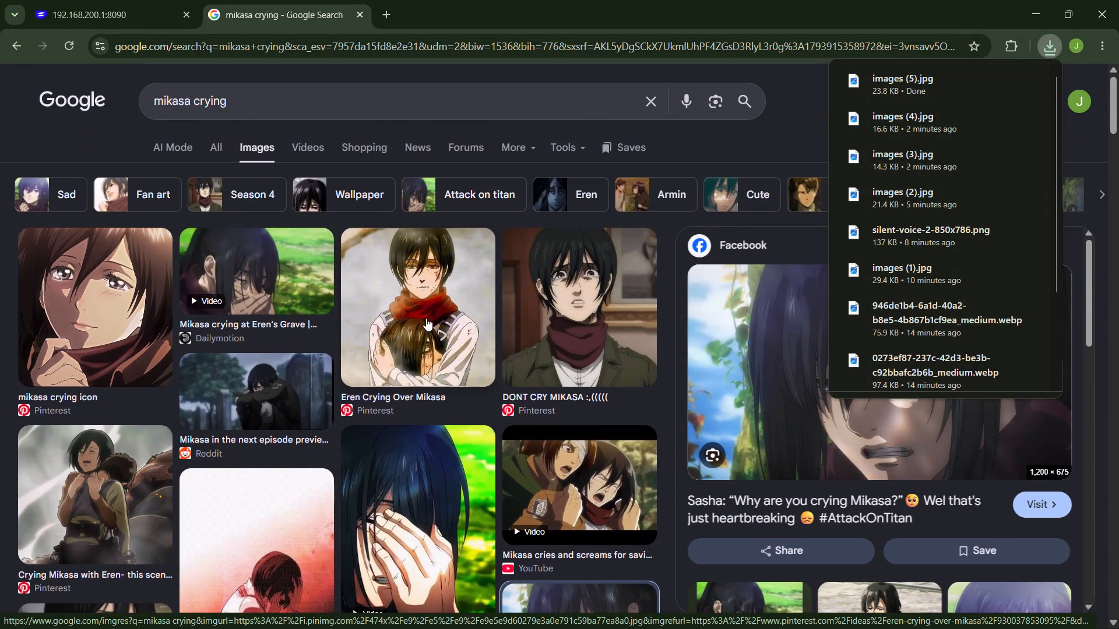
{"action": "left_click", "coordinate": [566, 271]}
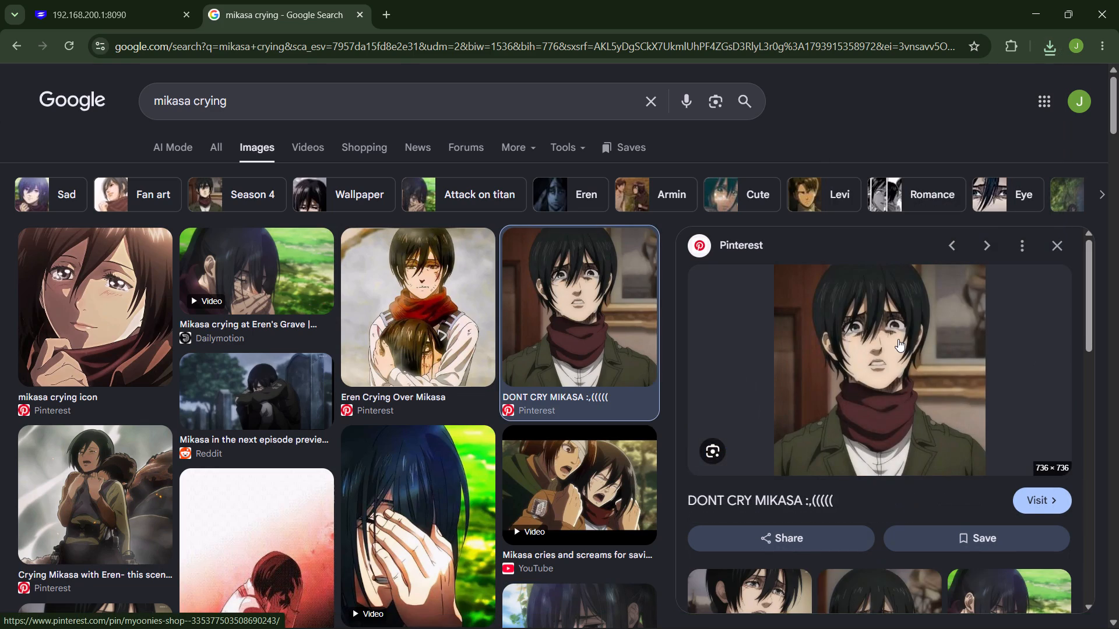
{"action": "right_click", "coordinate": [898, 339]}
{"action": "left_click", "coordinate": [973, 511]}
{"action": "left_click", "coordinate": [863, 561]}
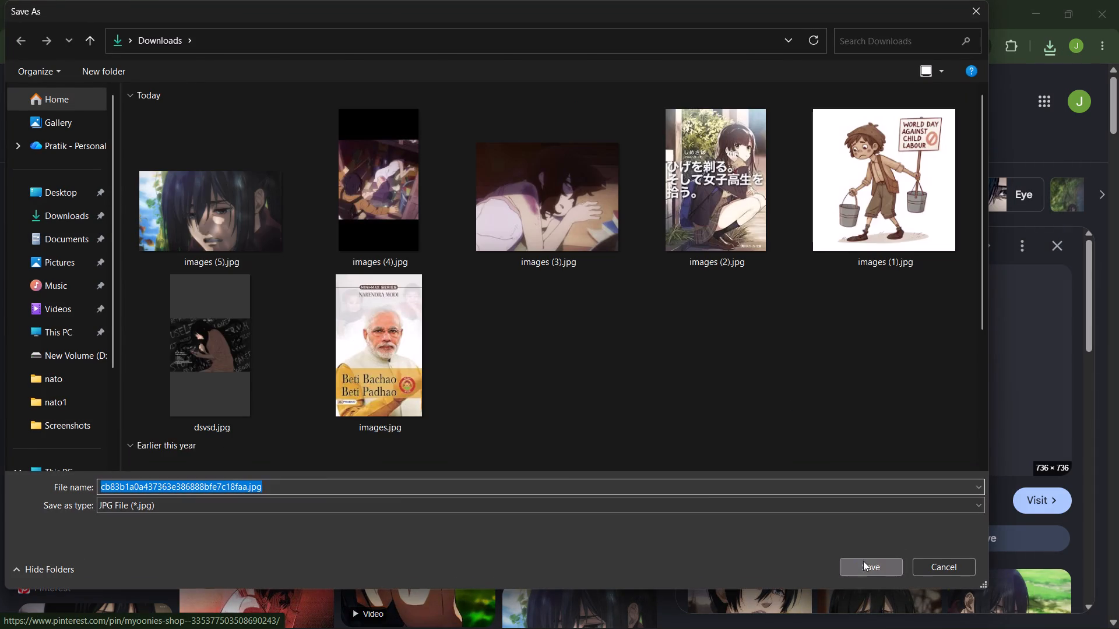
Browse further down the "mikasa crying" image results for more candidate pictures.
{"action": "scroll", "coordinate": [446, 402], "scroll_direction": "down", "scroll_amount": 13}
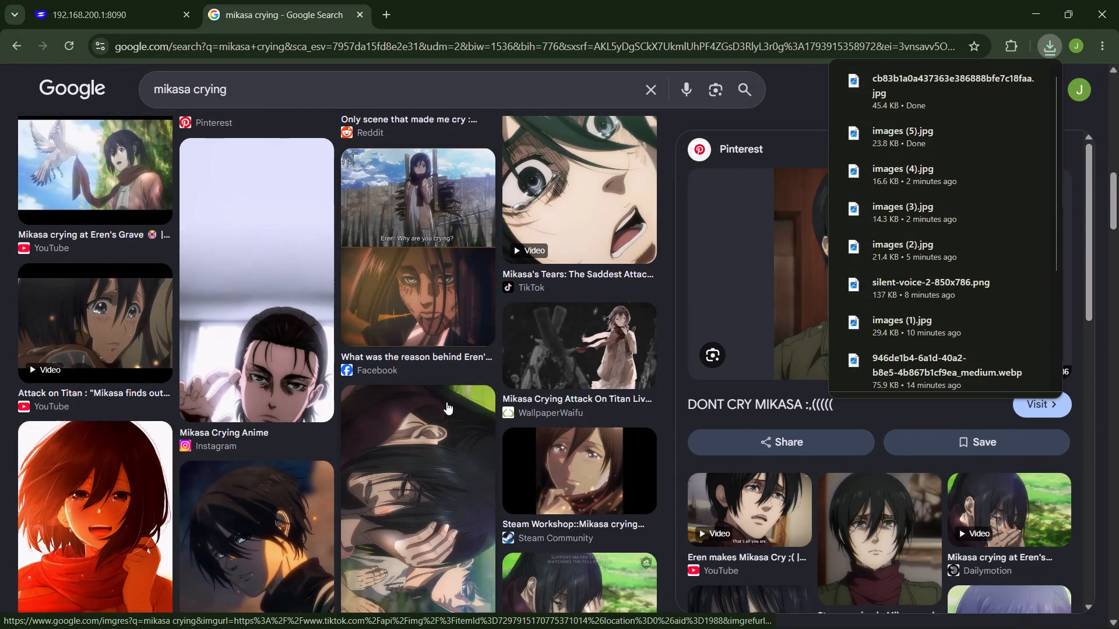
{"action": "scroll", "coordinate": [446, 402], "scroll_direction": "down", "scroll_amount": 9}
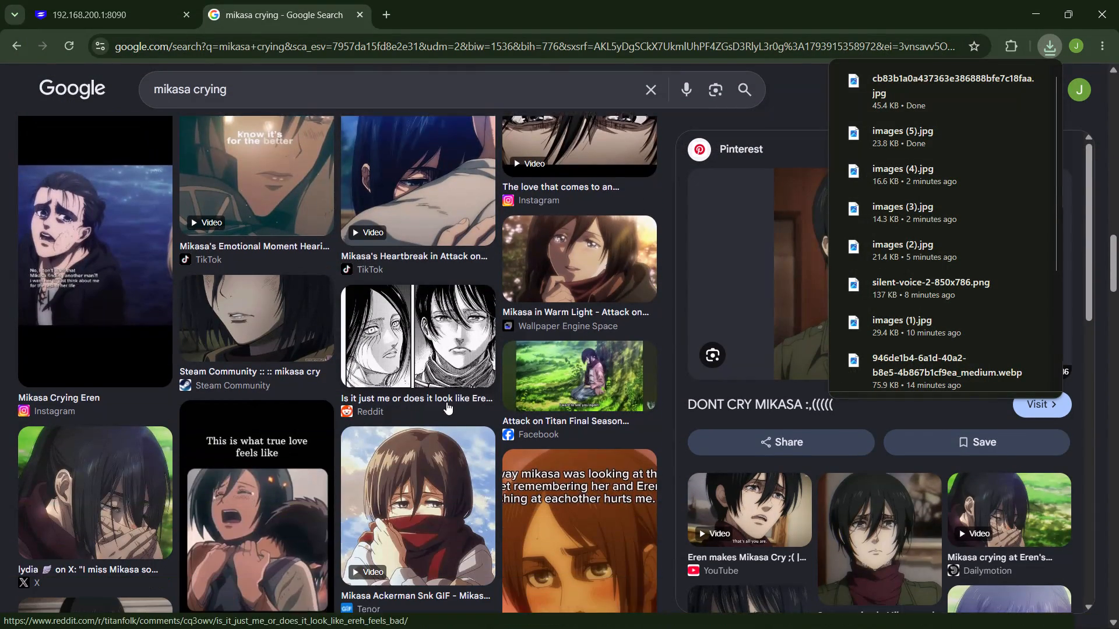
{"action": "scroll", "coordinate": [204, 176], "scroll_direction": "down", "scroll_amount": 4}
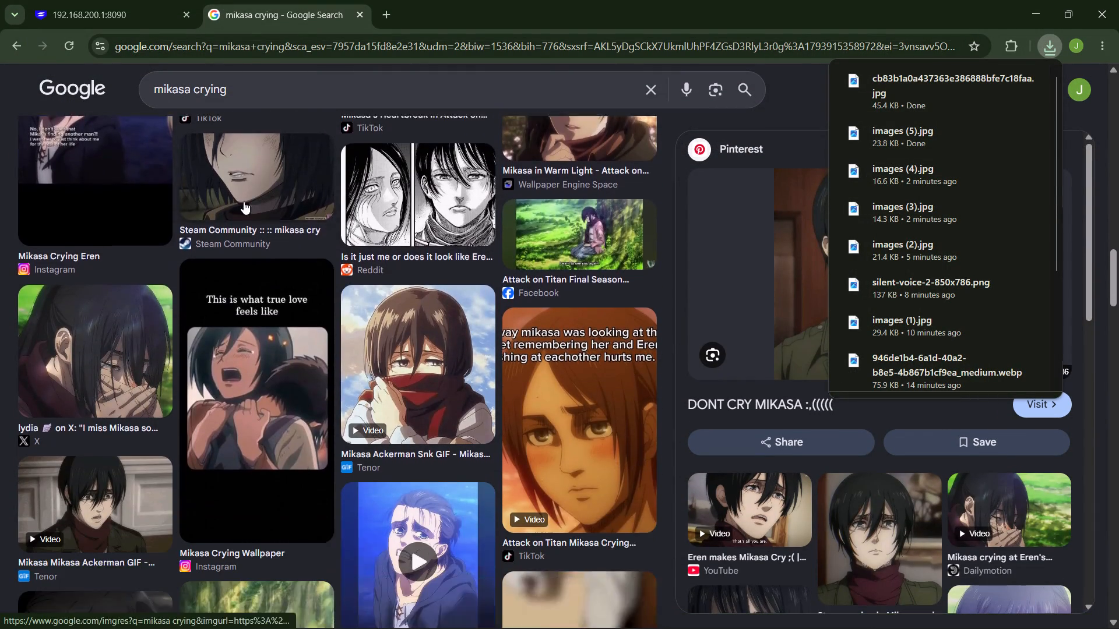
{"action": "scroll", "coordinate": [444, 189], "scroll_direction": "down", "scroll_amount": 3}
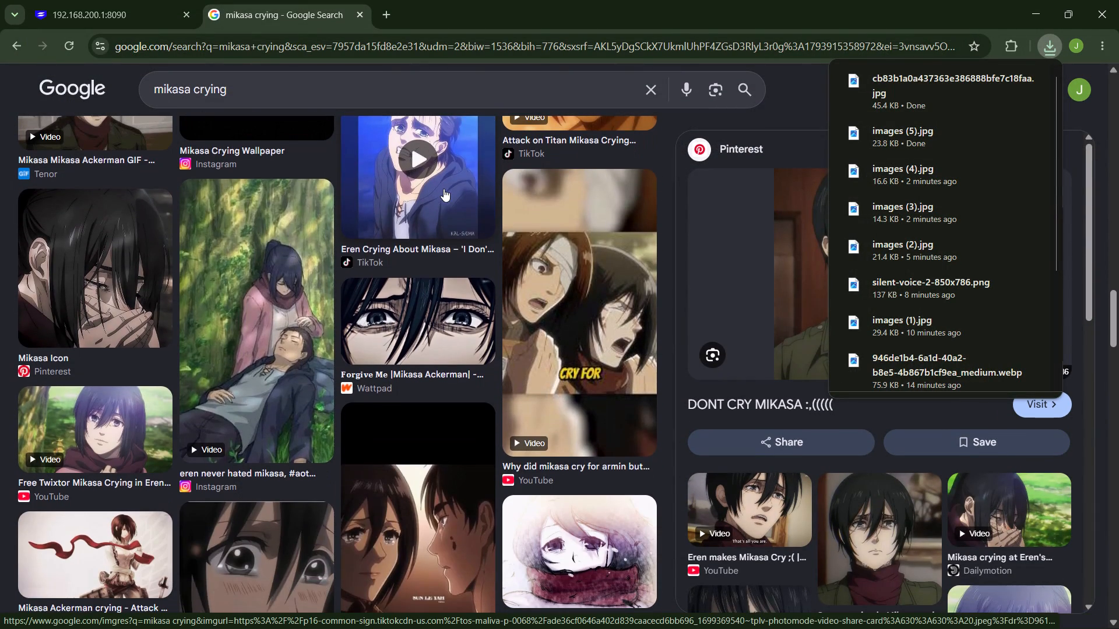
{"action": "scroll", "coordinate": [444, 189], "scroll_direction": "down", "scroll_amount": 5}
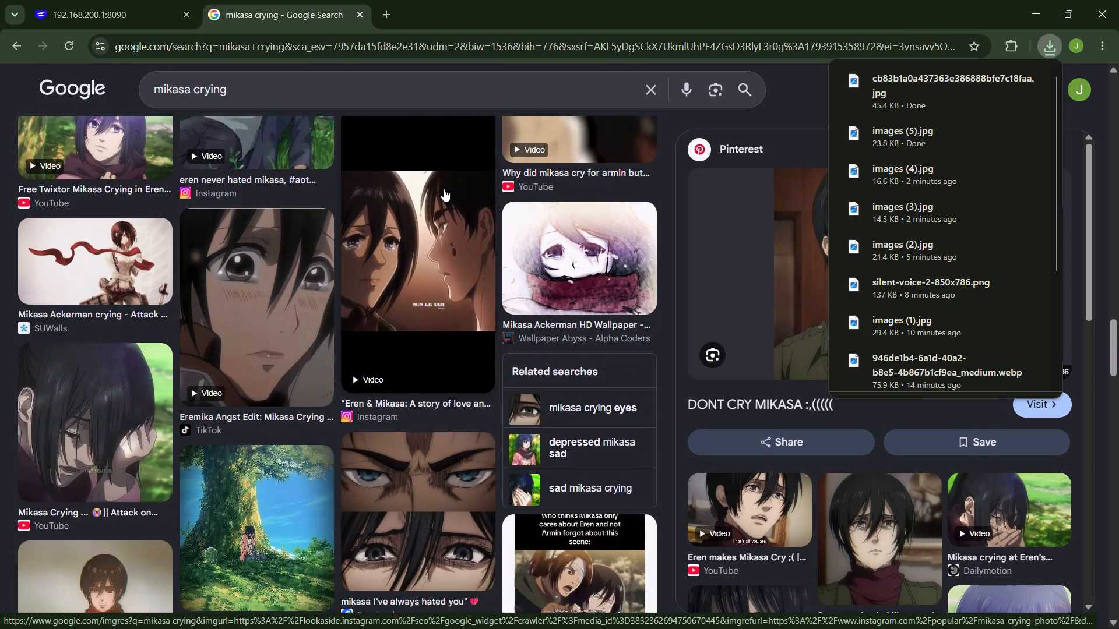
{"action": "scroll", "coordinate": [444, 189], "scroll_direction": "down", "scroll_amount": 7}
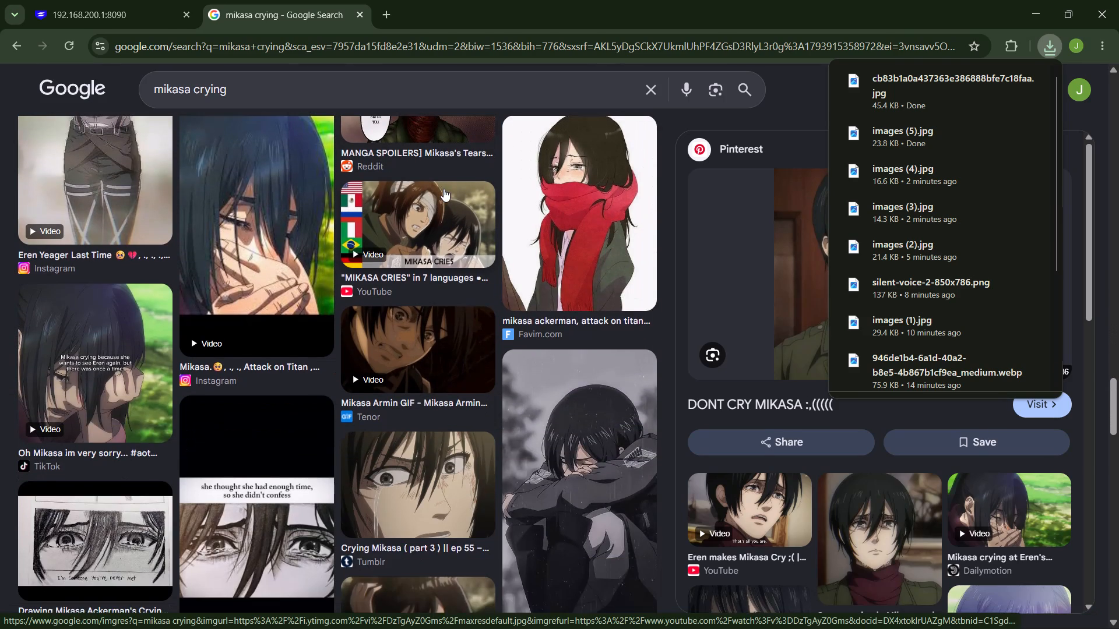
Search images by voice for "eren crying" and look through the results for a suitable picture.
{"action": "left_click", "coordinate": [643, 79]}
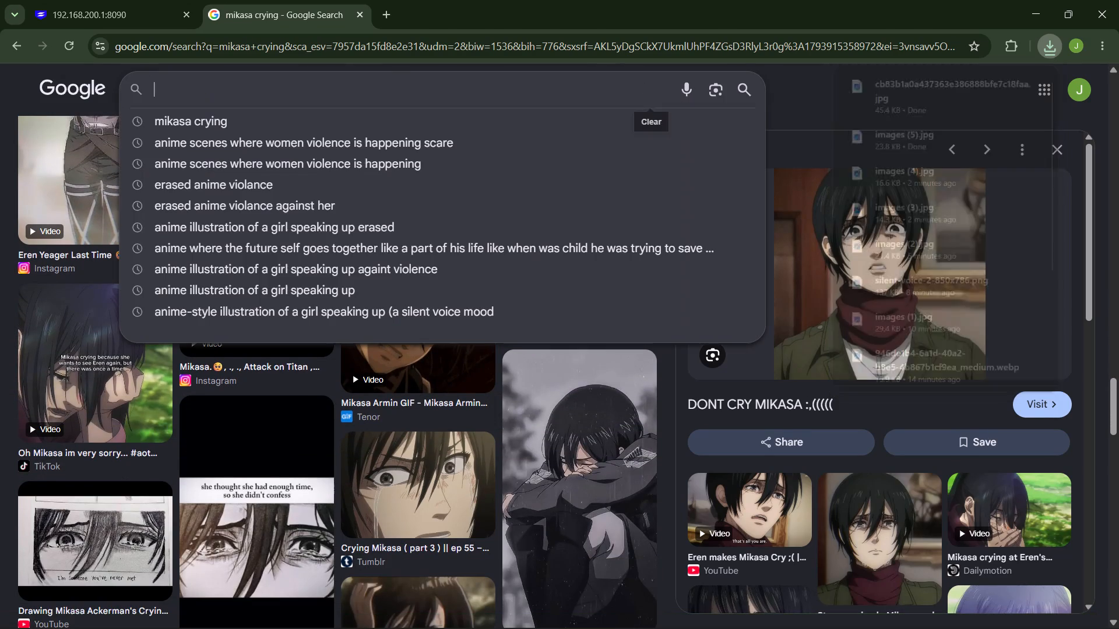
{"action": "left_click", "coordinate": [685, 87]}
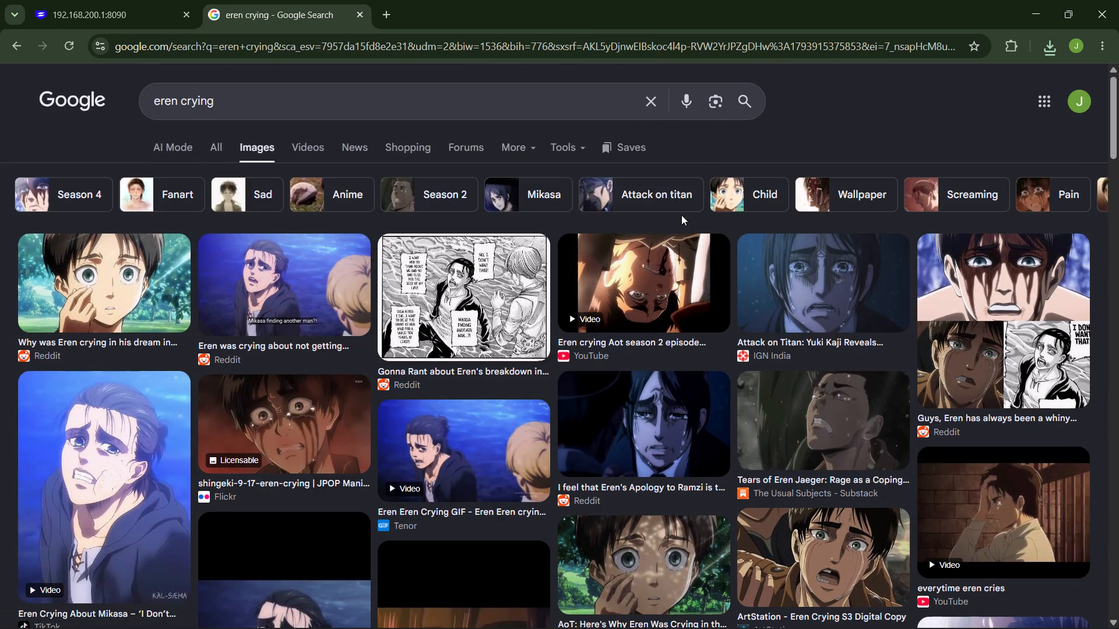
{"action": "scroll", "coordinate": [681, 215], "scroll_direction": "down", "scroll_amount": 4}
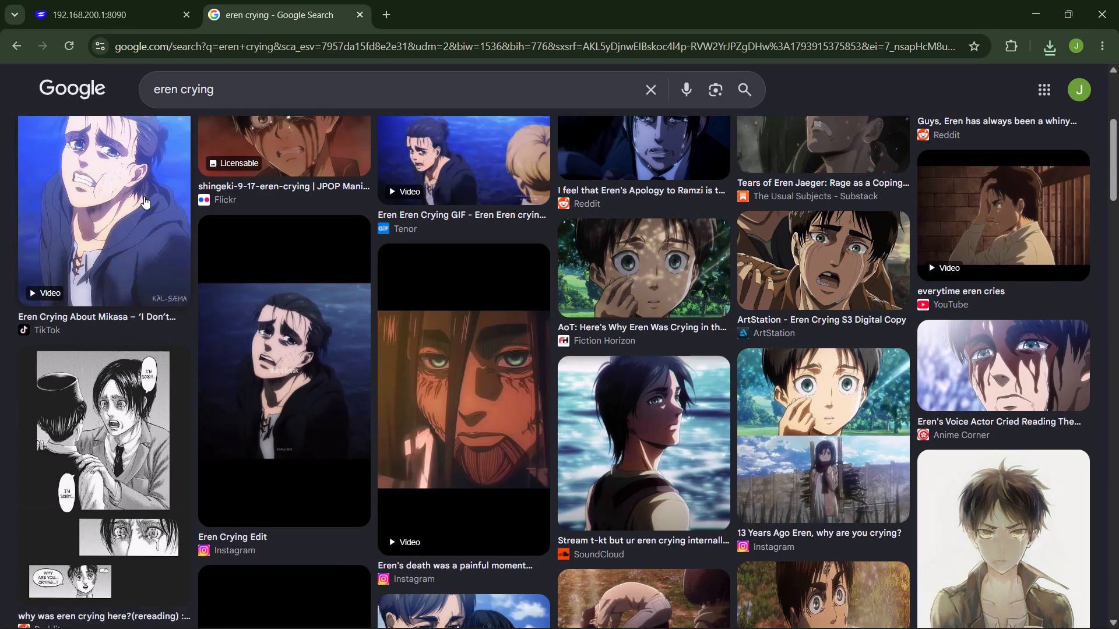
{"action": "scroll", "coordinate": [511, 224], "scroll_direction": "down", "scroll_amount": 5}
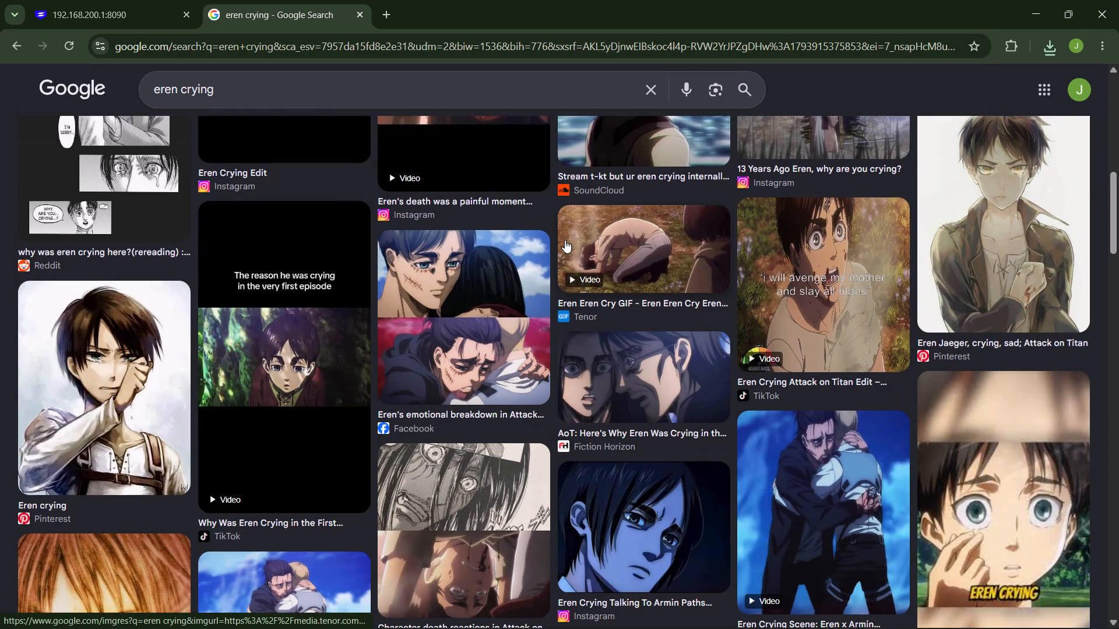
{"action": "scroll", "coordinate": [565, 240], "scroll_direction": "down", "scroll_amount": 3}
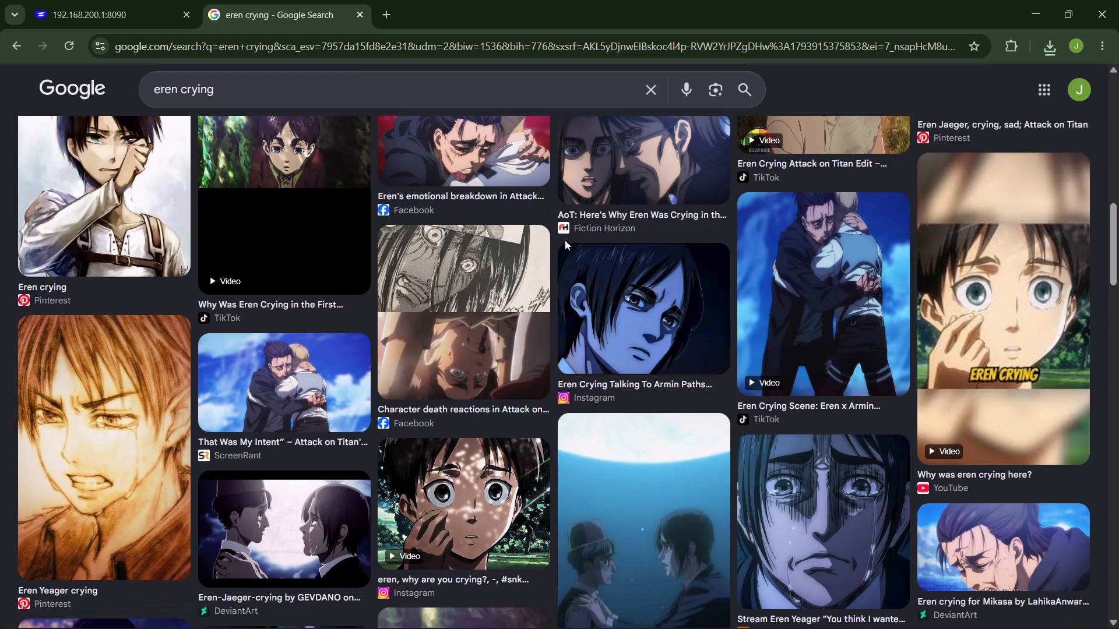
{"action": "scroll", "coordinate": [565, 240], "scroll_direction": "down", "scroll_amount": 4}
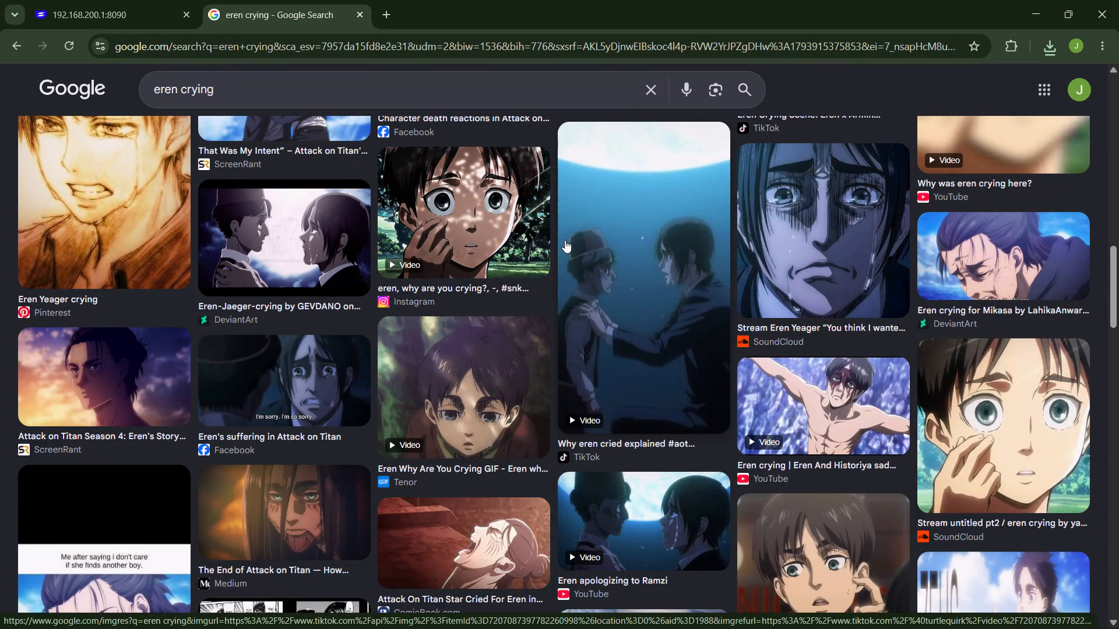
{"action": "scroll", "coordinate": [565, 240], "scroll_direction": "down", "scroll_amount": 6}
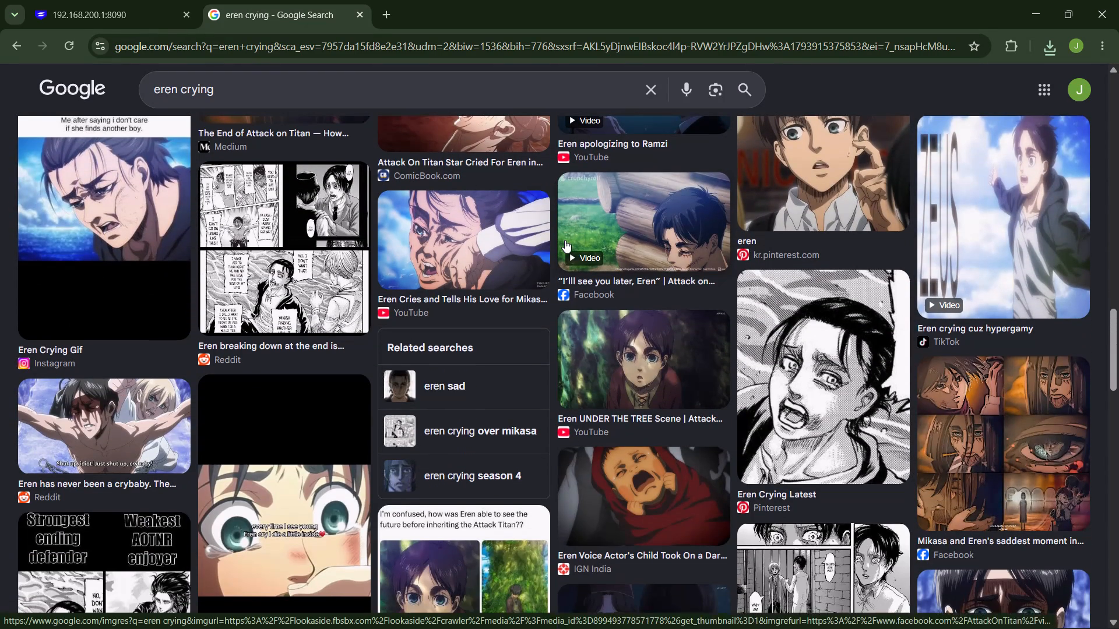
{"action": "scroll", "coordinate": [565, 240], "scroll_direction": "up", "scroll_amount": 3}
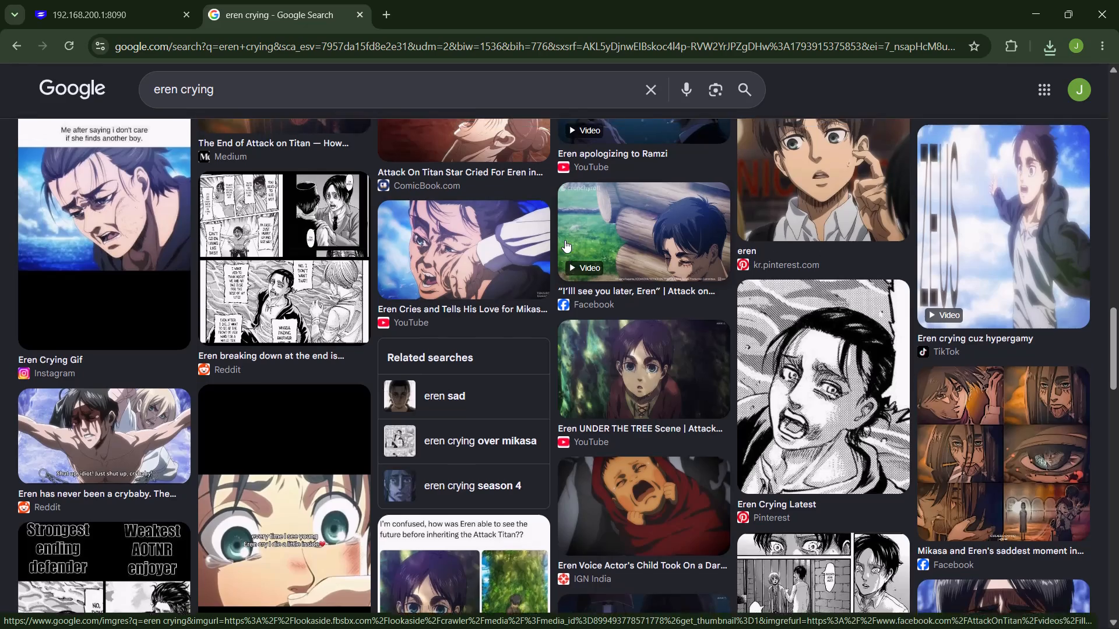
{"action": "scroll", "coordinate": [565, 240], "scroll_direction": "up", "scroll_amount": 20}
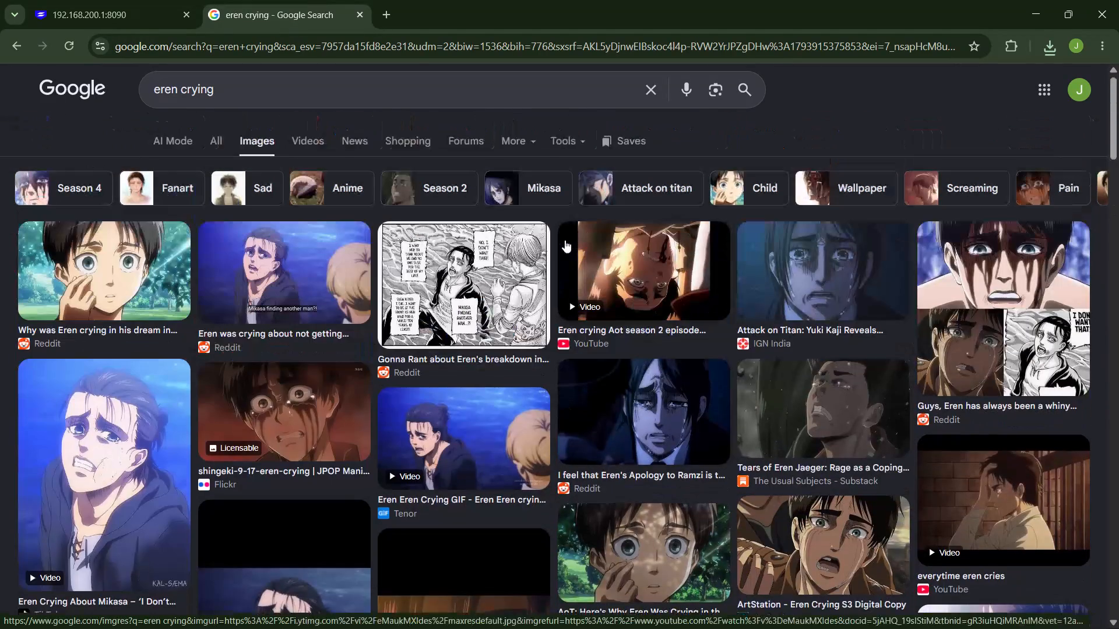
Download the TikTok result picture "Eren Crying About Mikasa" to the computer.
{"action": "left_click", "coordinate": [116, 454]}
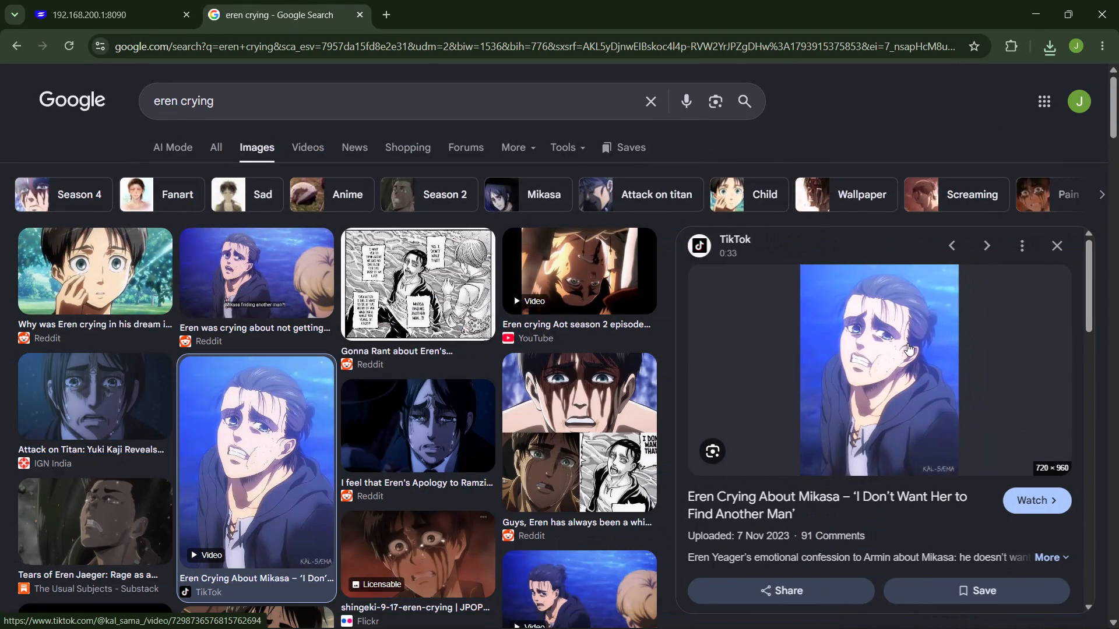
{"action": "right_click", "coordinate": [907, 343]}
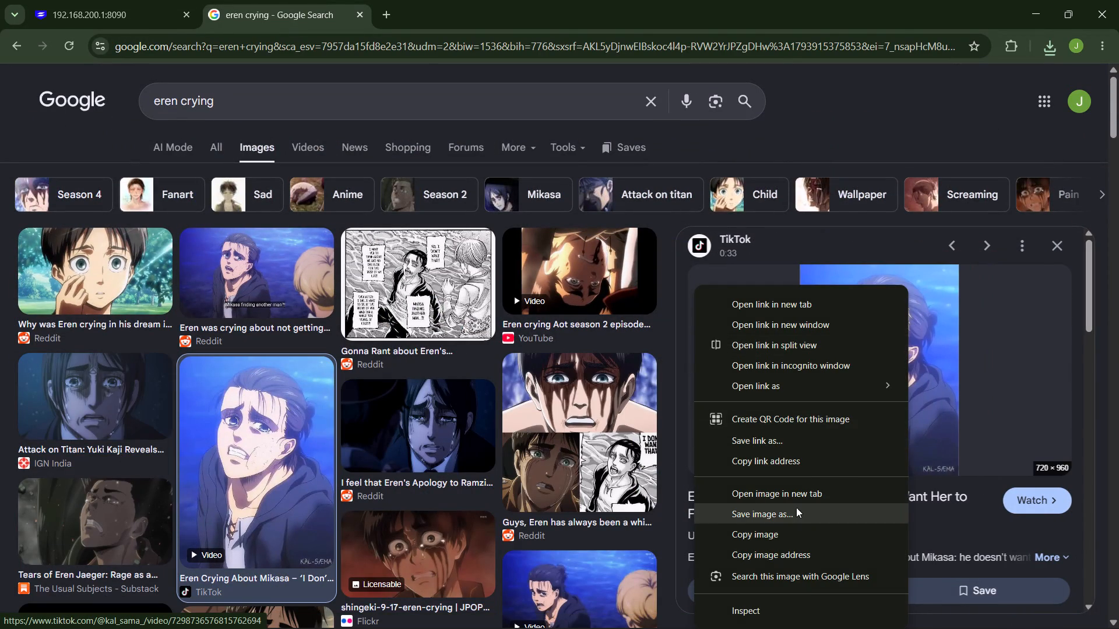
{"action": "left_click", "coordinate": [796, 510]}
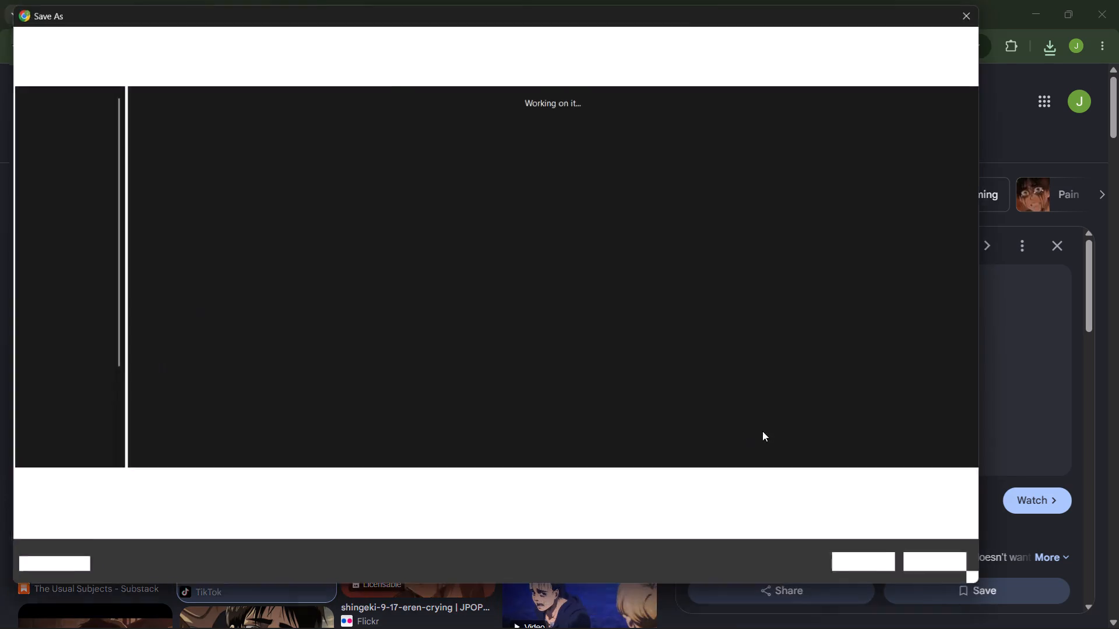
{"action": "left_click", "coordinate": [861, 565]}
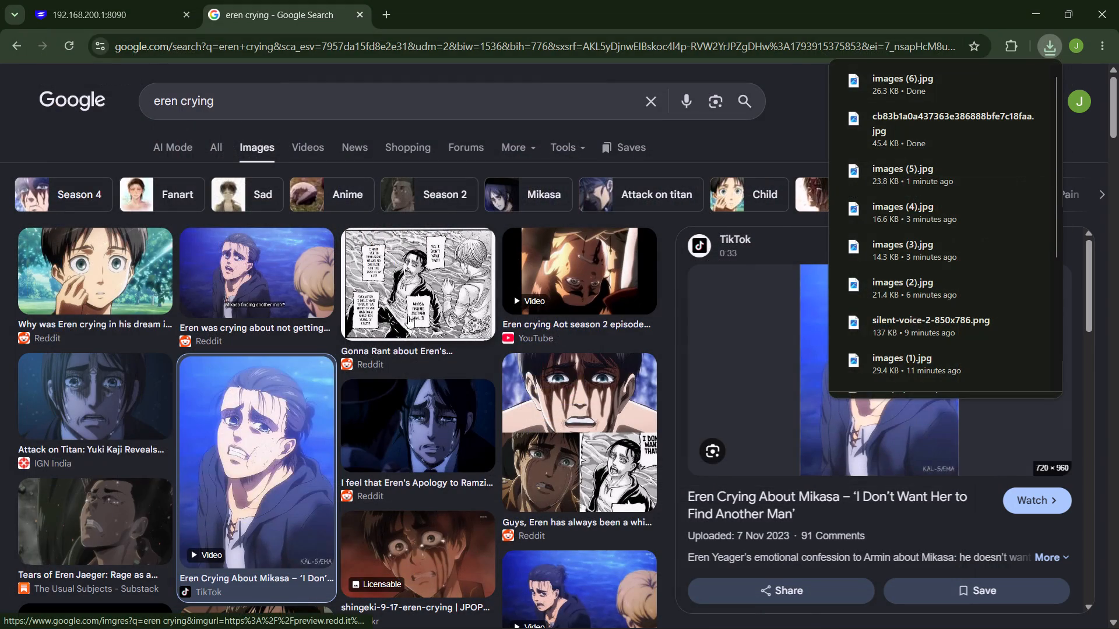
{"action": "scroll", "coordinate": [346, 299], "scroll_direction": "down", "scroll_amount": 2}
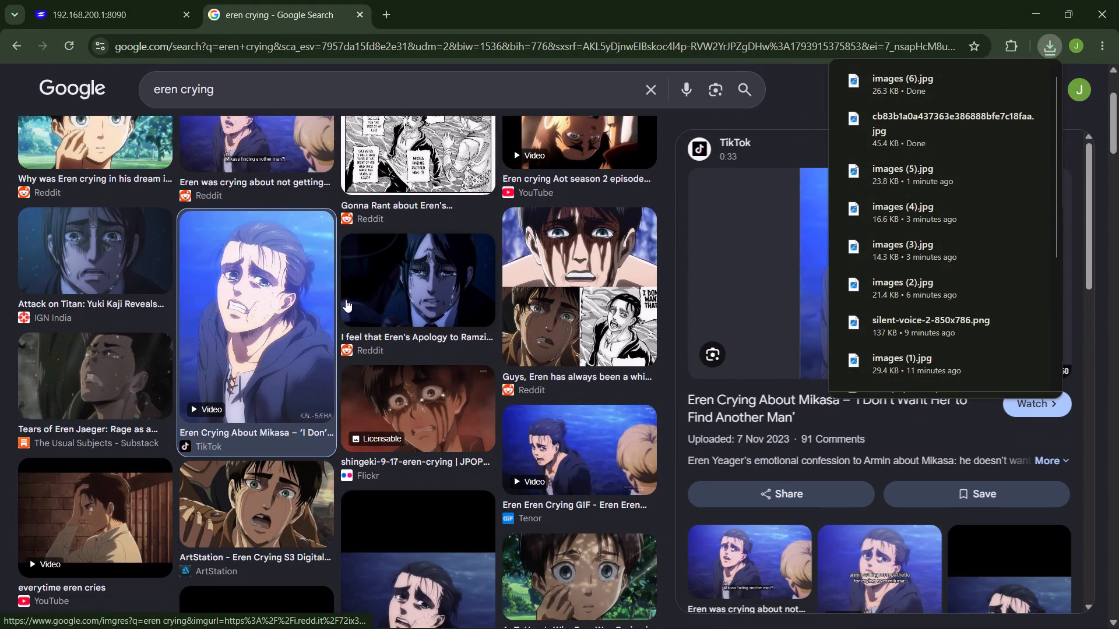
Switch to the PowerPoint deck and delete the picture of the girl holding the "I'm deaf" sign from the title slide.
{"action": "left_click", "coordinate": [357, 13]}
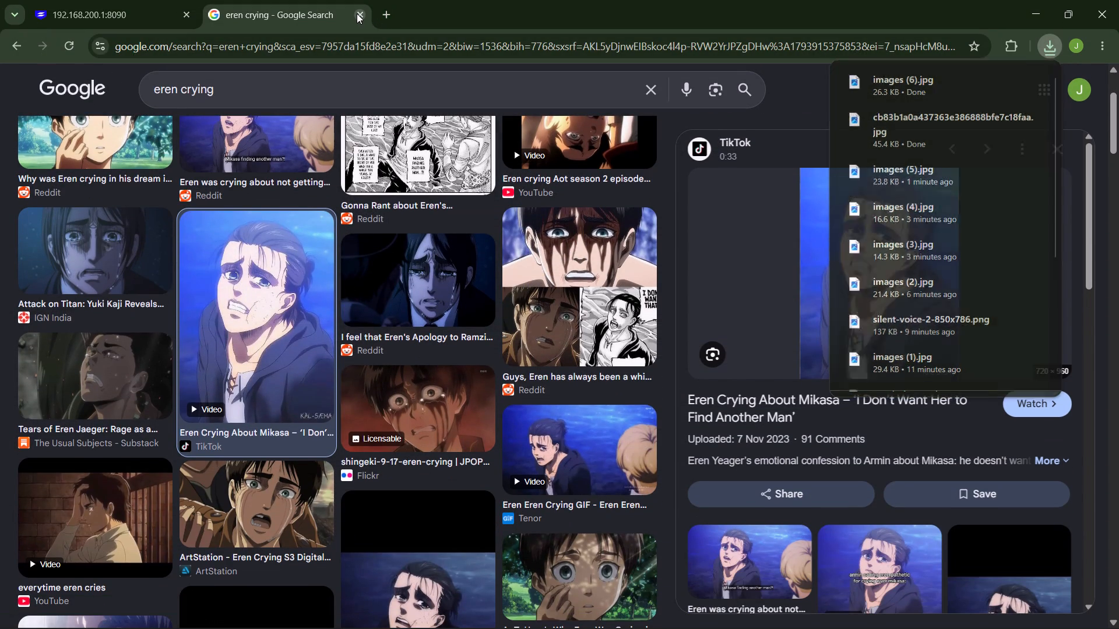
{"action": "left_click", "coordinate": [1018, 14]}
{"action": "left_click", "coordinate": [1046, 11]}
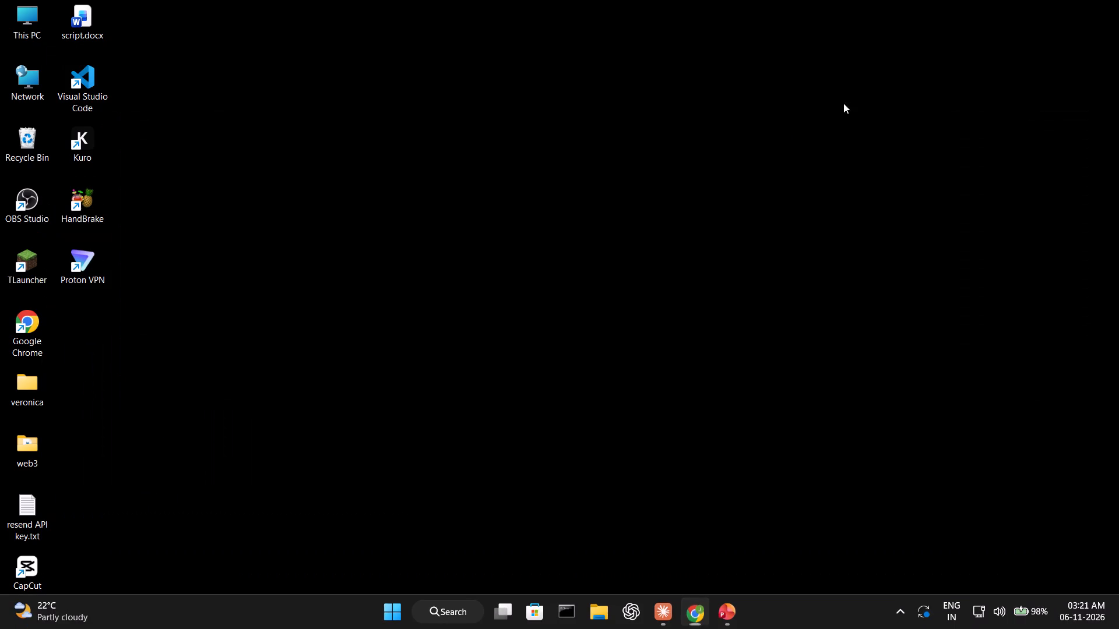
{"action": "left_click", "coordinate": [722, 614]}
{"action": "left_click", "coordinate": [484, 312]}
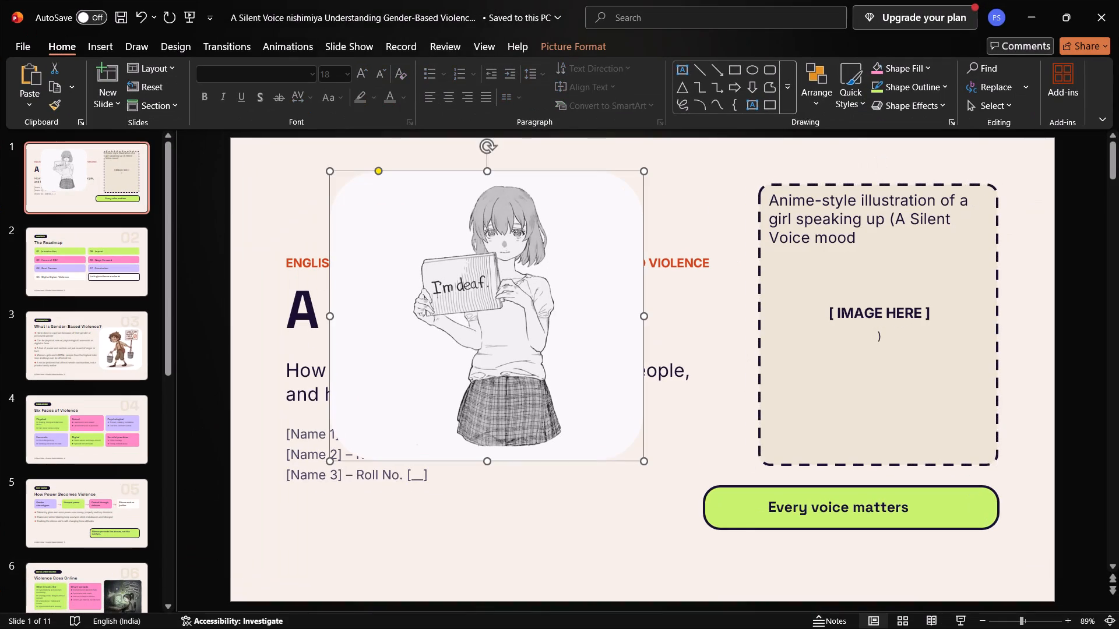
{"action": "key", "text": "Delete"}
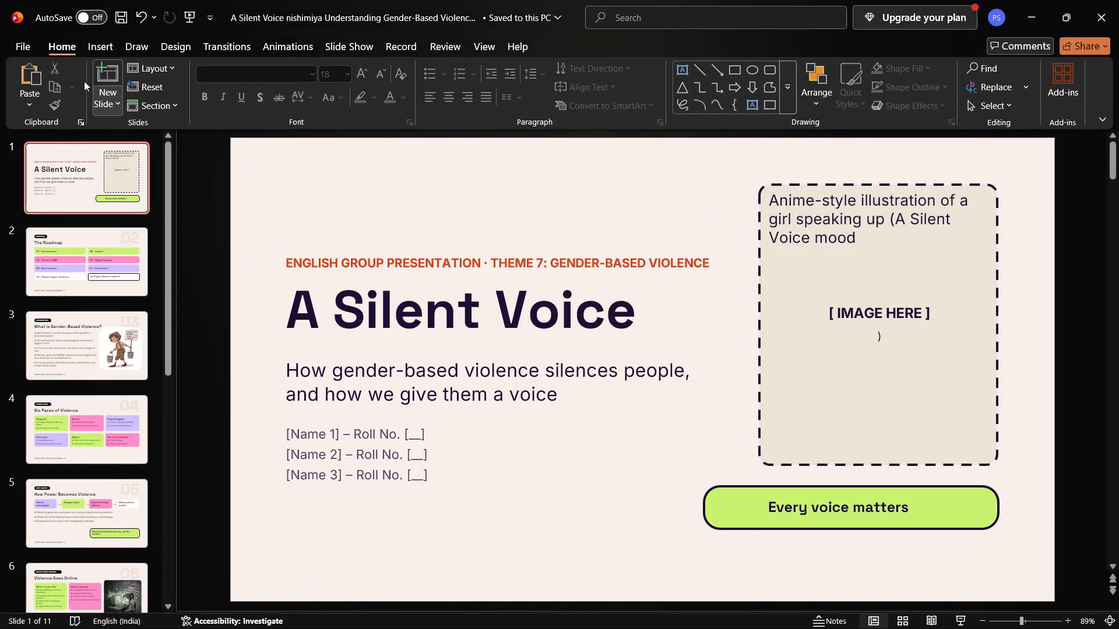
Insert the downloaded Eren picture, images (6).jpg, from the Downloads folder onto the title slide.
{"action": "left_click", "coordinate": [93, 48]}
{"action": "left_click", "coordinate": [114, 95]}
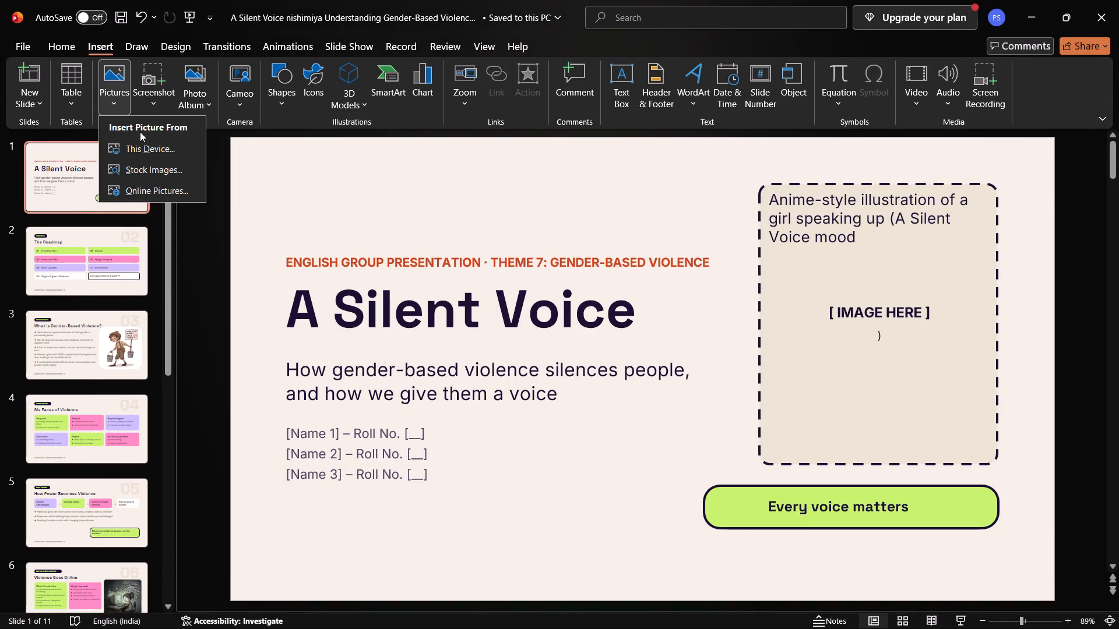
{"action": "left_click", "coordinate": [147, 148]}
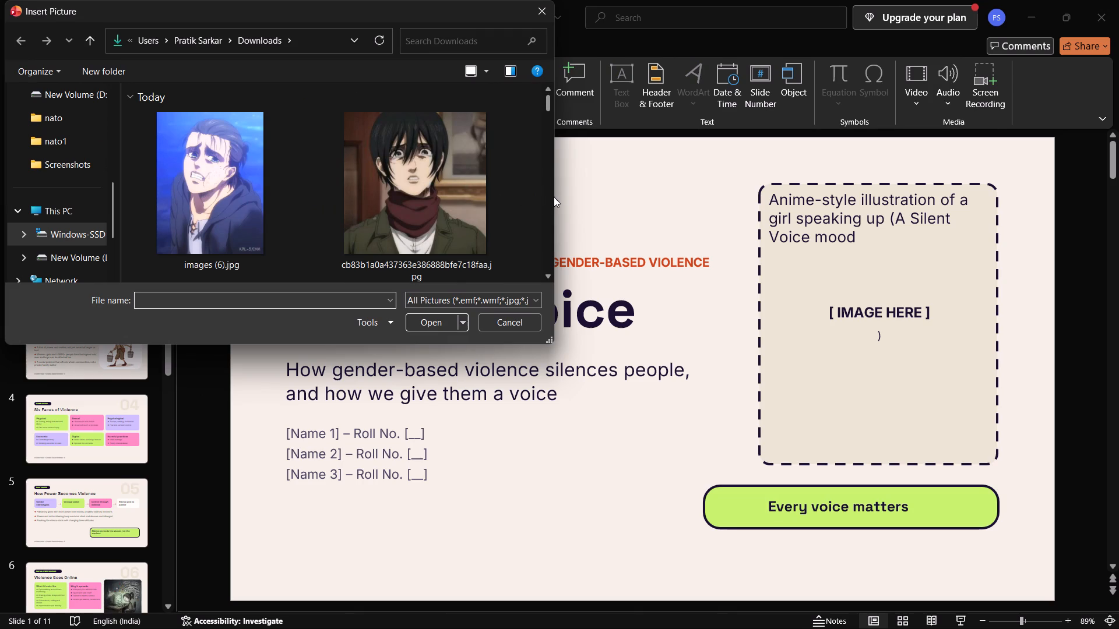
{"action": "left_click_drag", "start_coordinate": [555, 200], "coordinate": [849, 458]}
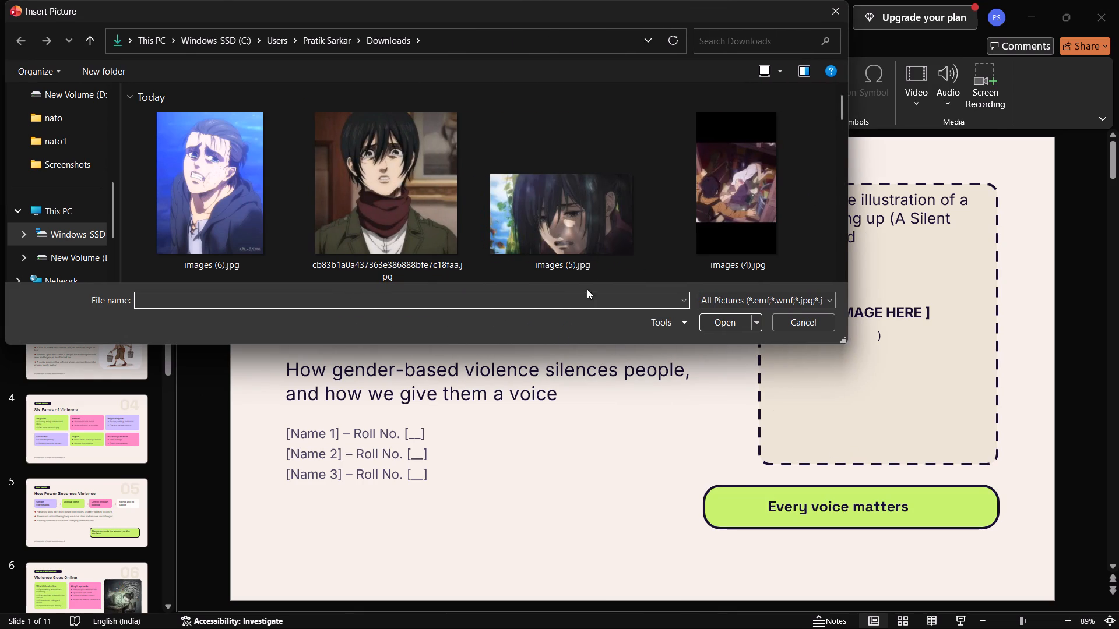
{"action": "scroll", "coordinate": [625, 245], "scroll_direction": "down", "scroll_amount": 2}
{"action": "scroll", "coordinate": [625, 245], "scroll_direction": "up", "scroll_amount": 1}
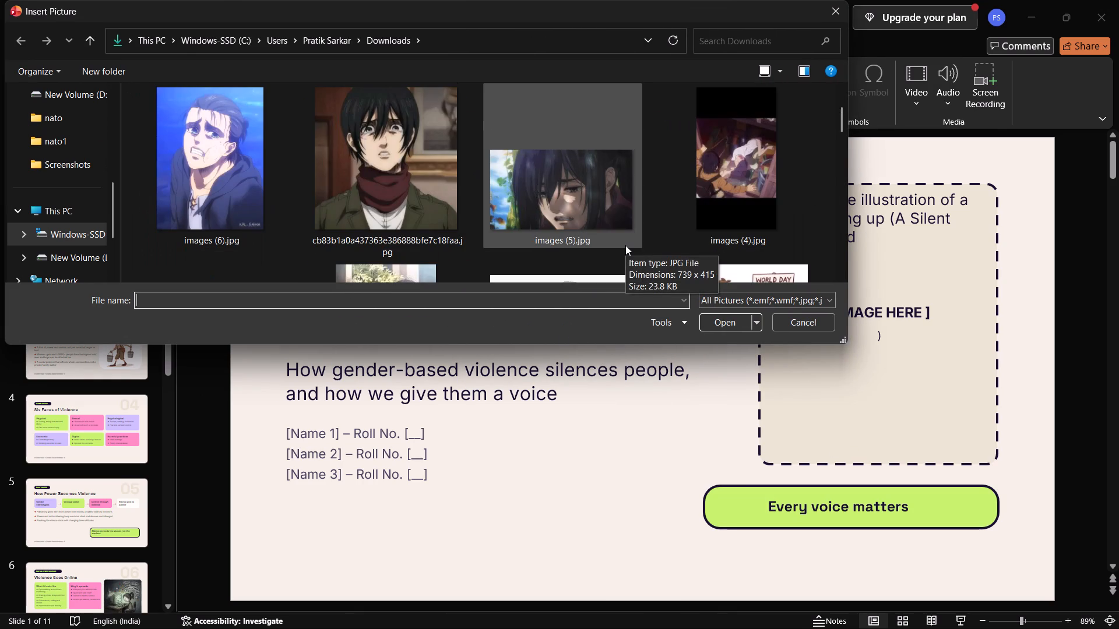
{"action": "left_click", "coordinate": [205, 165]}
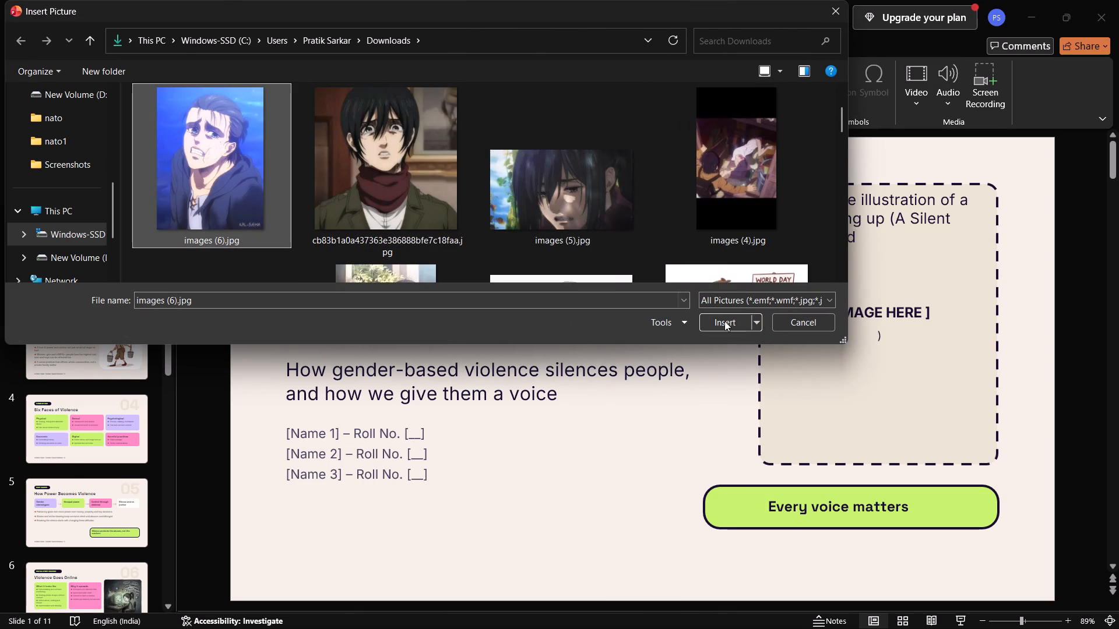
{"action": "left_click", "coordinate": [724, 321]}
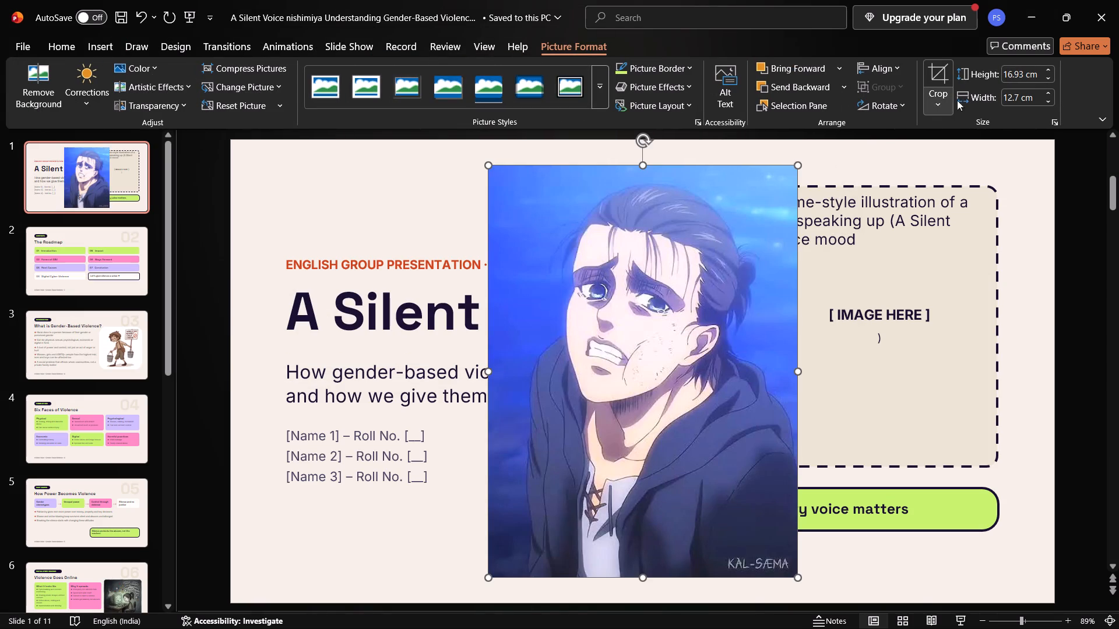
Crop the Eren picture to a rounded rectangle shape.
{"action": "left_click", "coordinate": [946, 101]}
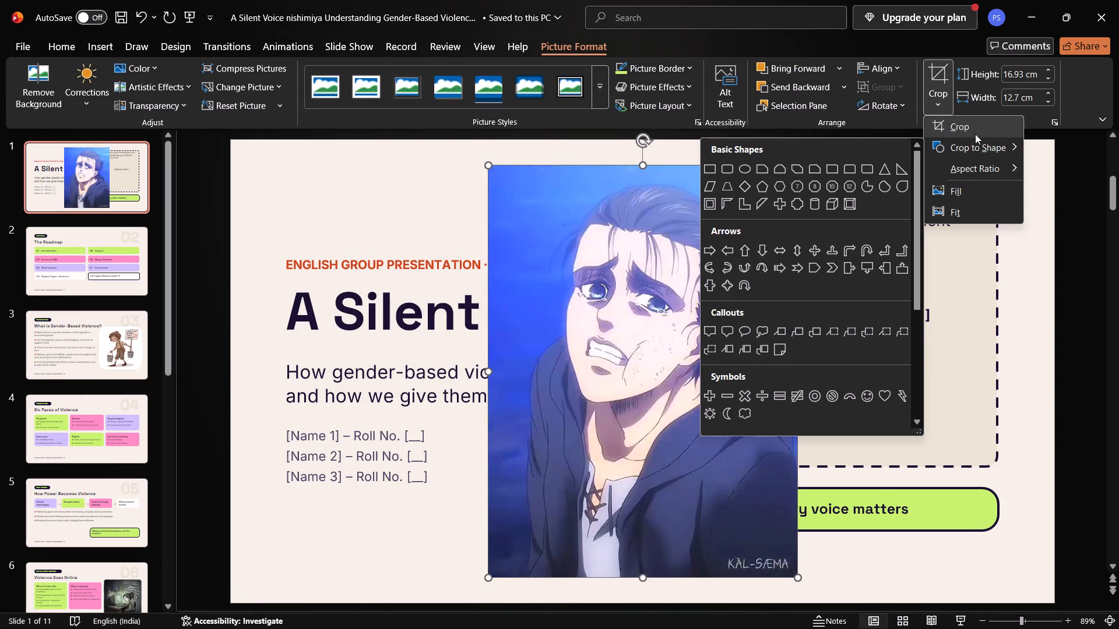
{"action": "left_click", "coordinate": [731, 171]}
Shrink the Eren picture to about 13.28 cm high by 9.96 cm wide and move it over the image placeholder, above the green banner.
{"action": "left_click_drag", "start_coordinate": [795, 162], "coordinate": [789, 172]}
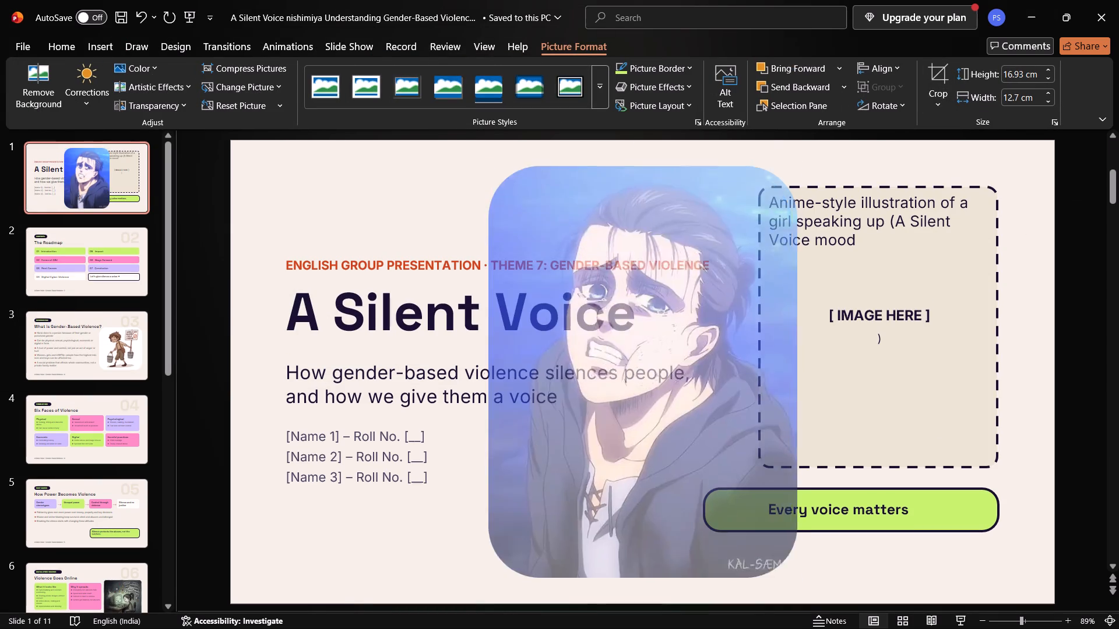
{"action": "left_click_drag", "start_coordinate": [789, 172], "coordinate": [716, 256]}
{"action": "left_click_drag", "start_coordinate": [634, 317], "coordinate": [901, 218]}
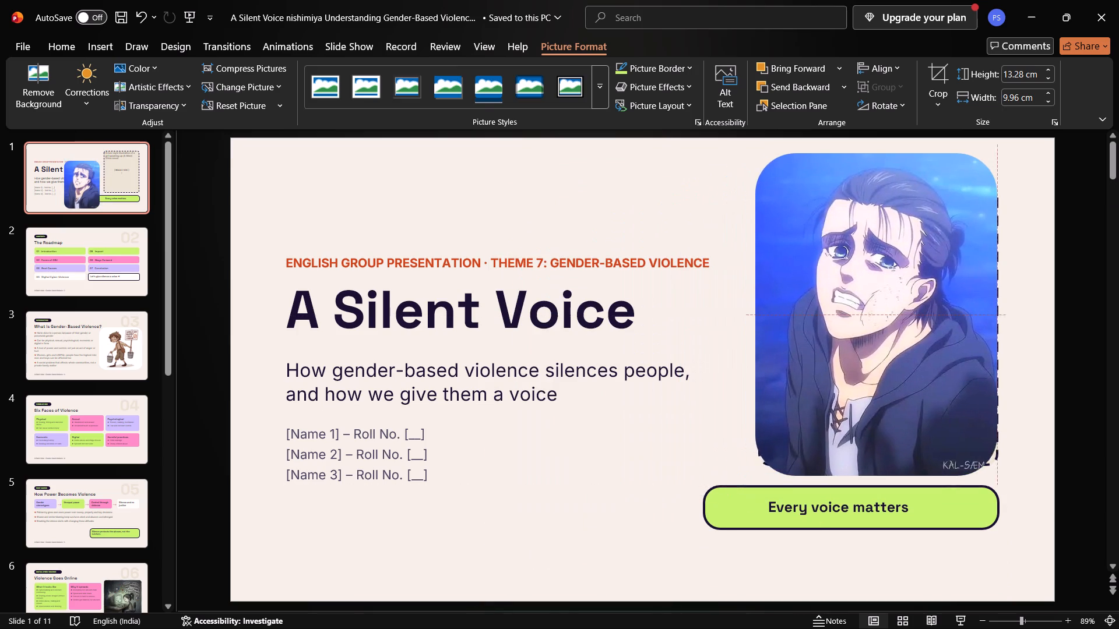
{"action": "left_click_drag", "start_coordinate": [901, 218], "coordinate": [907, 215]}
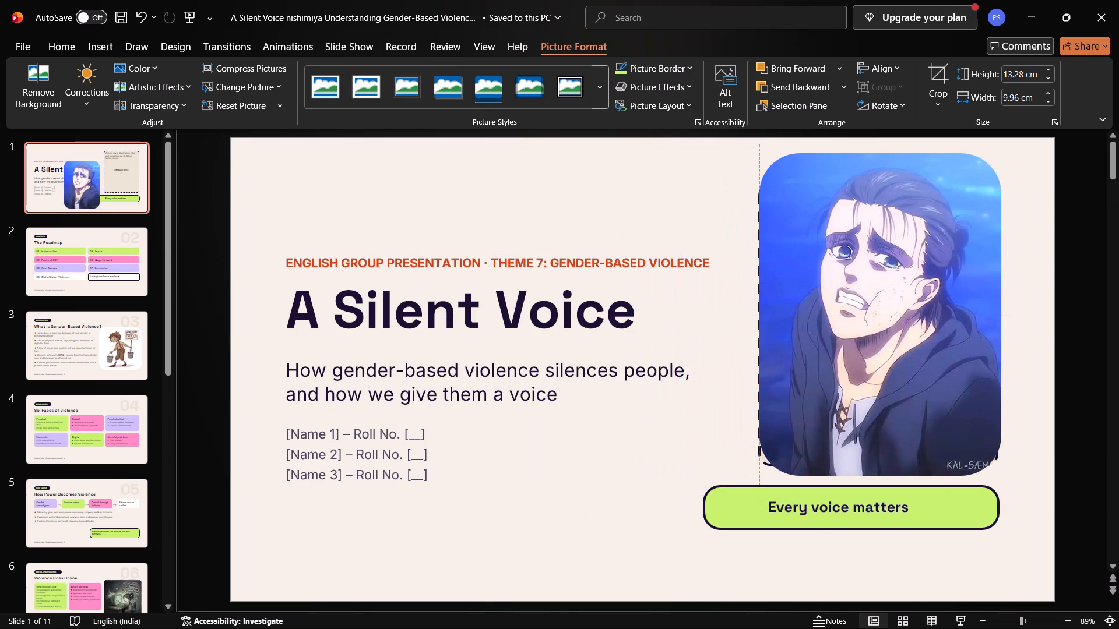
{"action": "left_click_drag", "start_coordinate": [907, 215], "coordinate": [883, 214]}
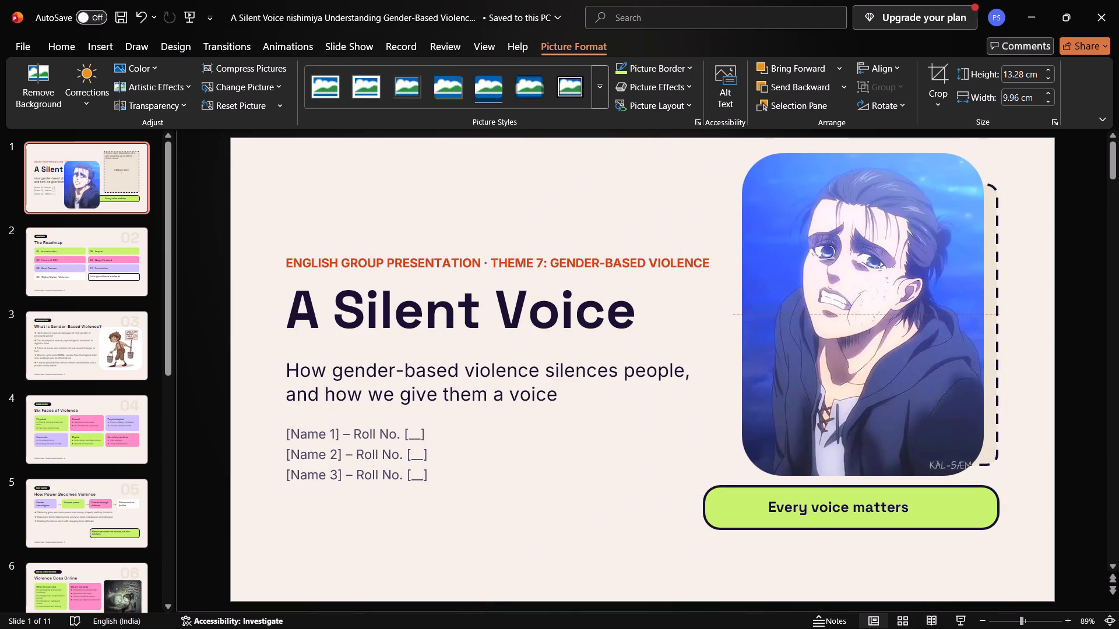
{"action": "left_click_drag", "start_coordinate": [883, 214], "coordinate": [874, 211]}
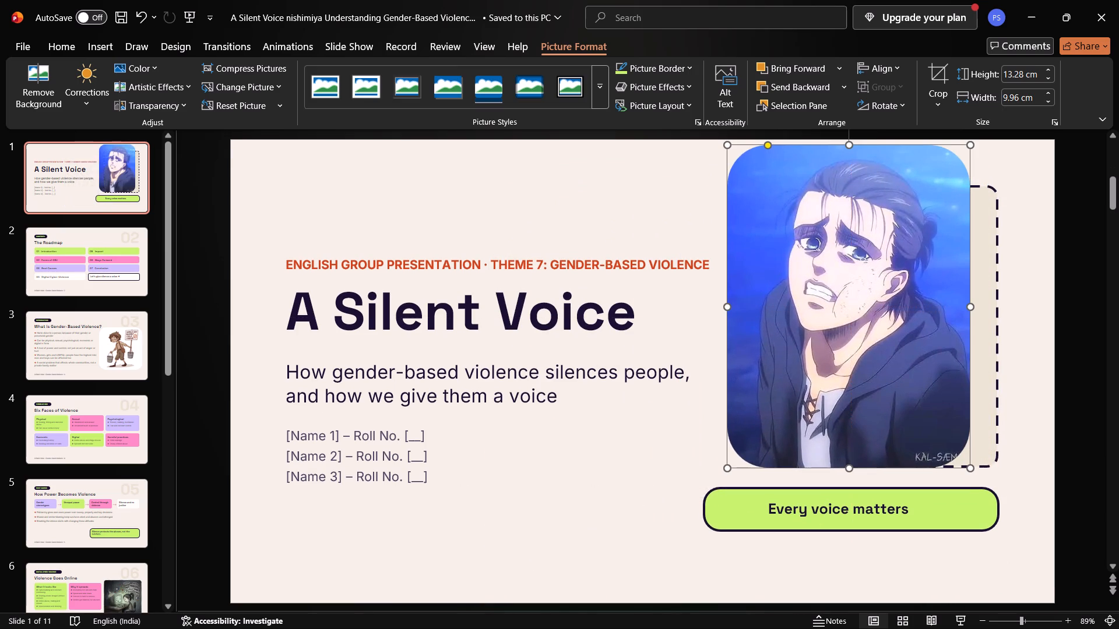
Shift the green "Every voice matters" banner sideways so its left edge lines up with the Eren picture's left edge.
{"action": "left_click", "coordinate": [955, 515]}
{"action": "left_click_drag", "start_coordinate": [955, 515], "coordinate": [975, 515]}
{"action": "left_click_drag", "start_coordinate": [975, 515], "coordinate": [1005, 511]}
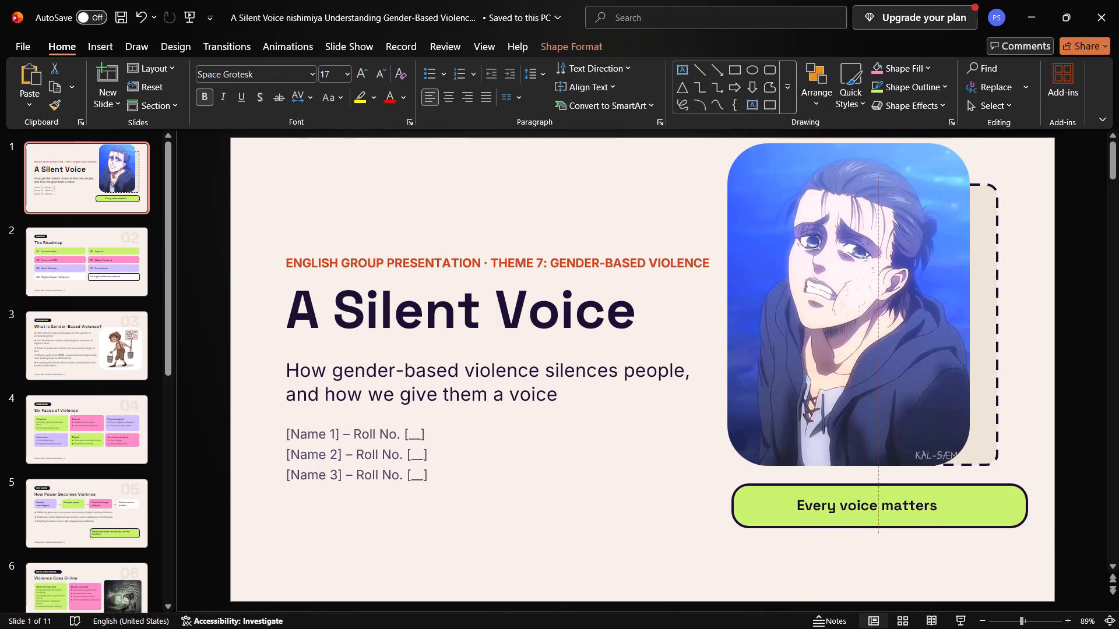
{"action": "left_click_drag", "start_coordinate": [1005, 511], "coordinate": [998, 514]}
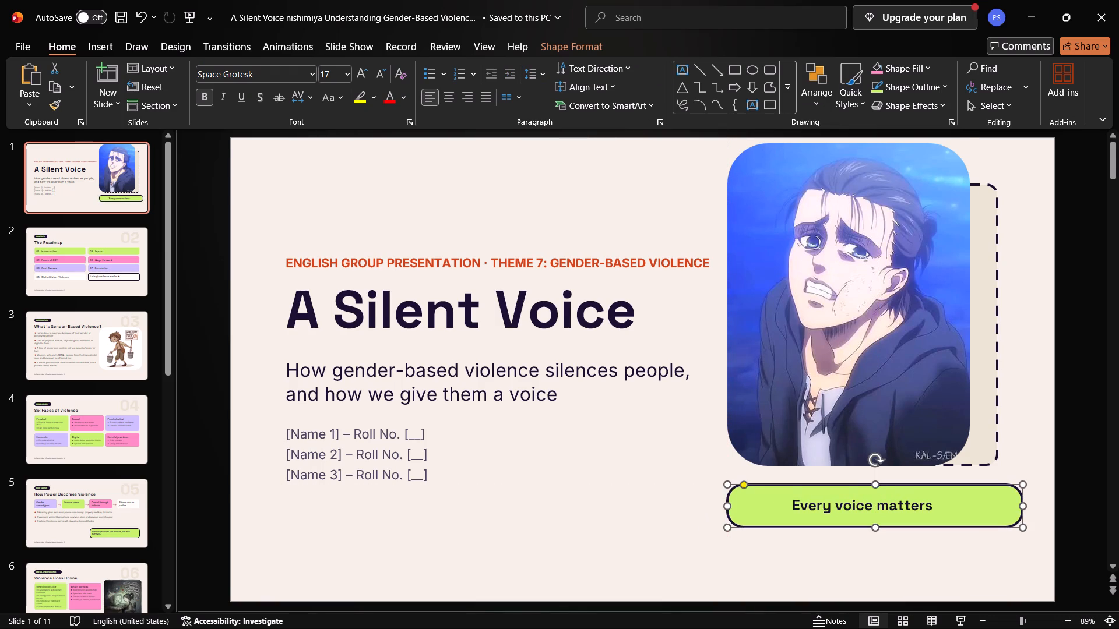
Delete the dashed "[ IMAGE HERE ]" placeholder box behind the Eren picture.
{"action": "left_click", "coordinate": [926, 365]}
{"action": "left_click", "coordinate": [913, 368]}
{"action": "left_click", "coordinate": [986, 361]}
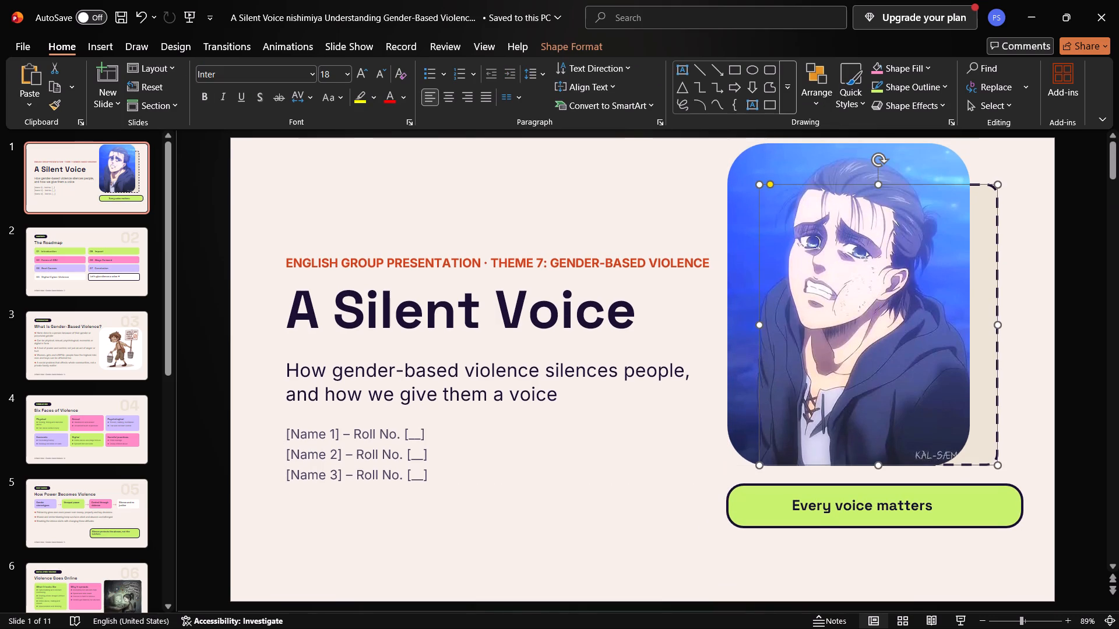
{"action": "key", "text": "Delete"}
Move the Eren picture so it sits centred just above the "Every voice matters" banner.
{"action": "left_click_drag", "start_coordinate": [894, 372], "coordinate": [908, 386]}
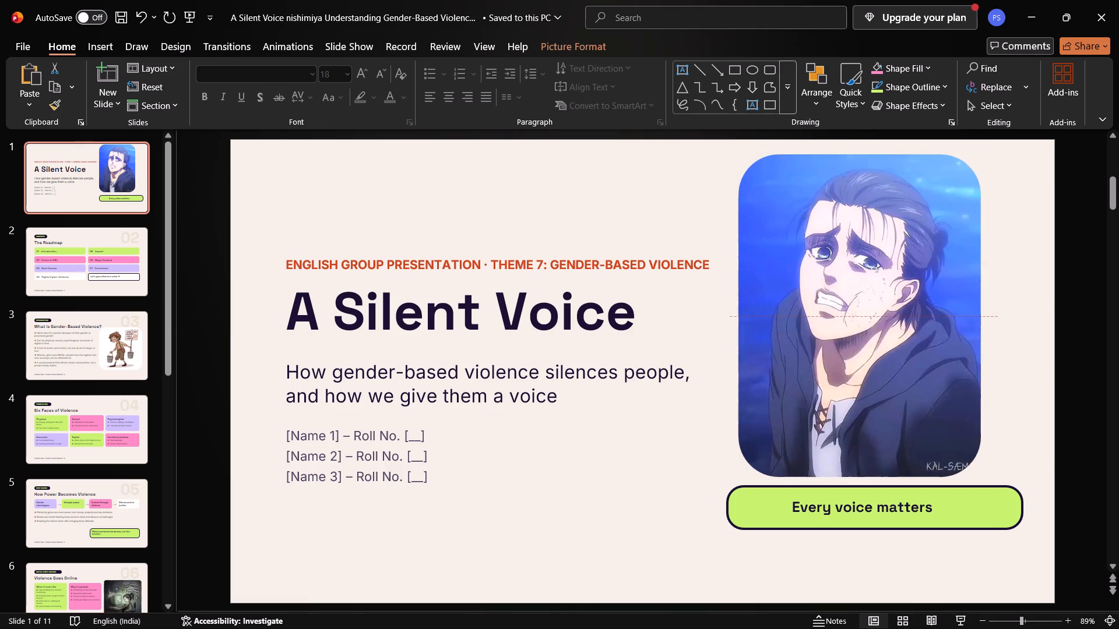
{"action": "left_click_drag", "start_coordinate": [908, 386], "coordinate": [919, 385]}
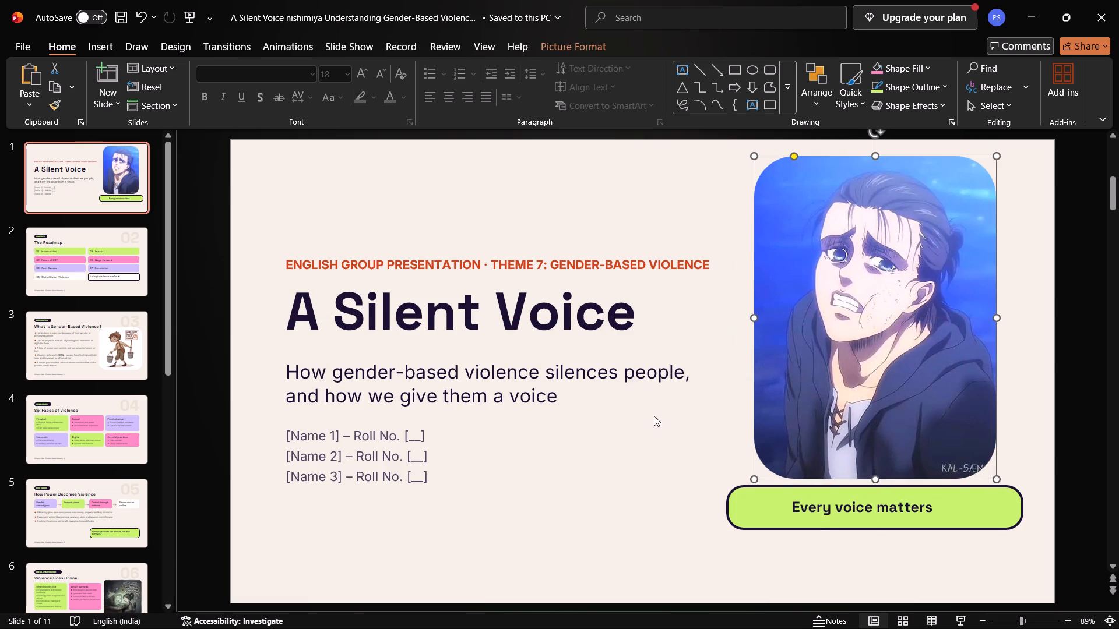
Delete the Eren picture from the title slide.
{"action": "left_click", "coordinate": [592, 480]}
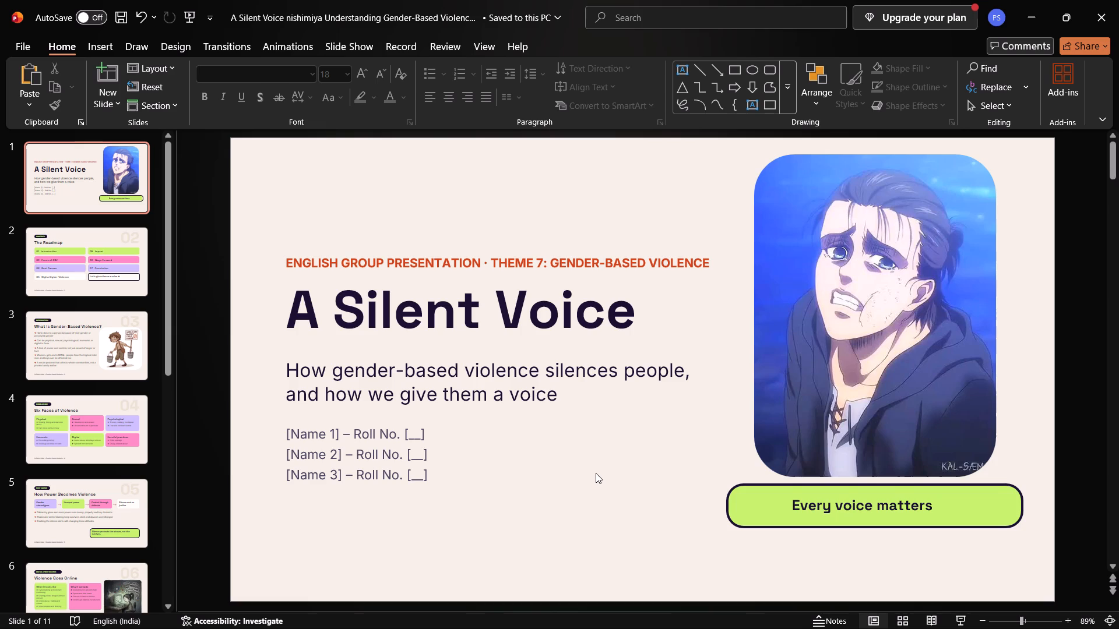
{"action": "left_click", "coordinate": [914, 326]}
{"action": "key", "text": "Delete"}
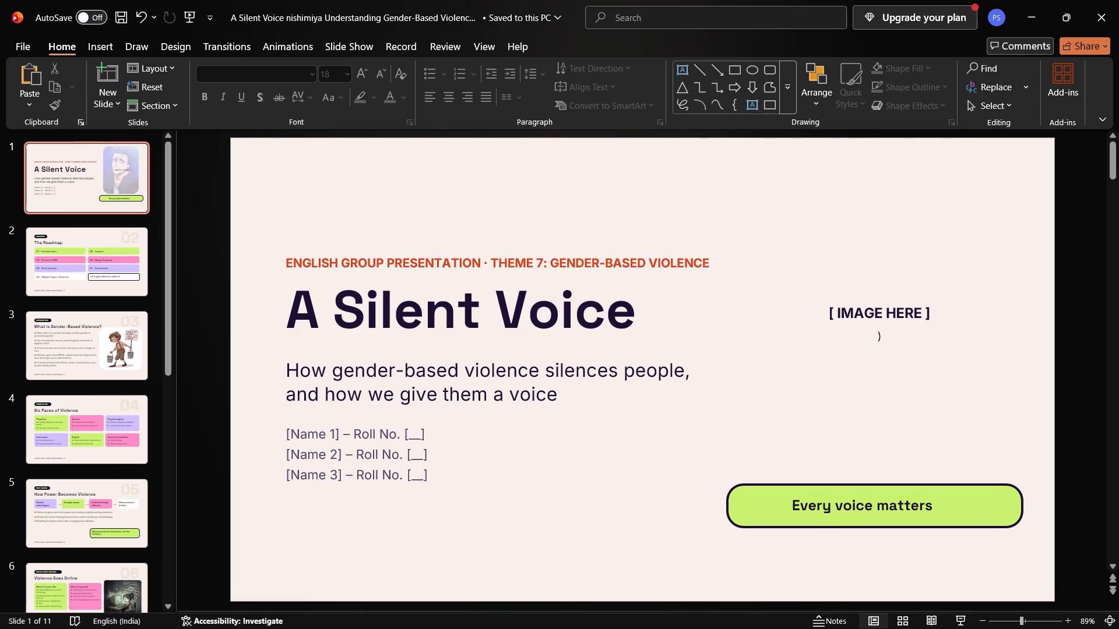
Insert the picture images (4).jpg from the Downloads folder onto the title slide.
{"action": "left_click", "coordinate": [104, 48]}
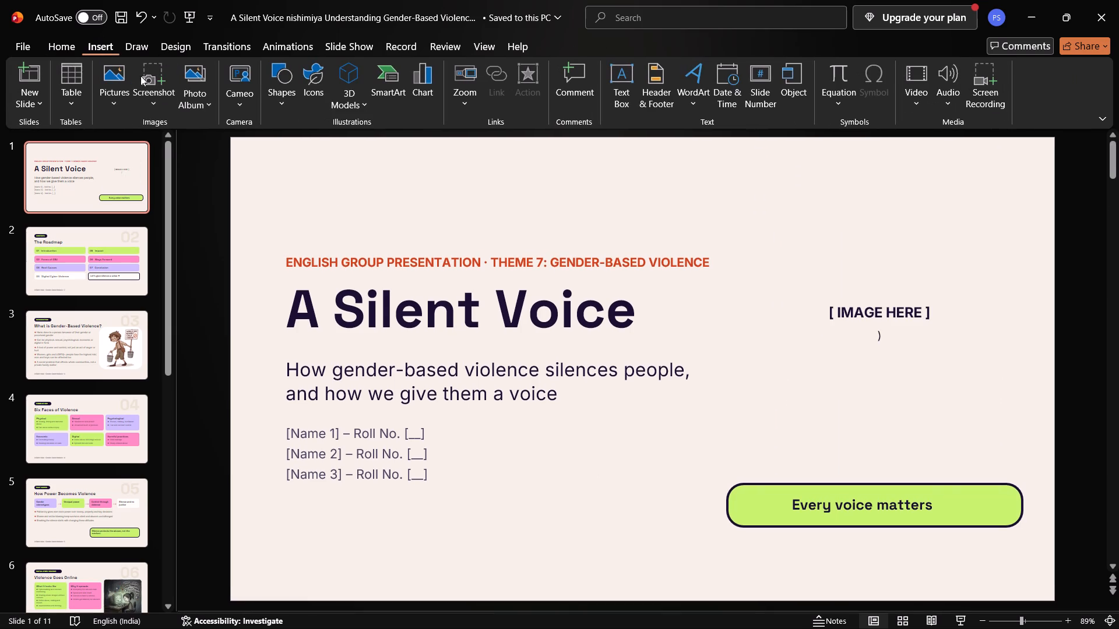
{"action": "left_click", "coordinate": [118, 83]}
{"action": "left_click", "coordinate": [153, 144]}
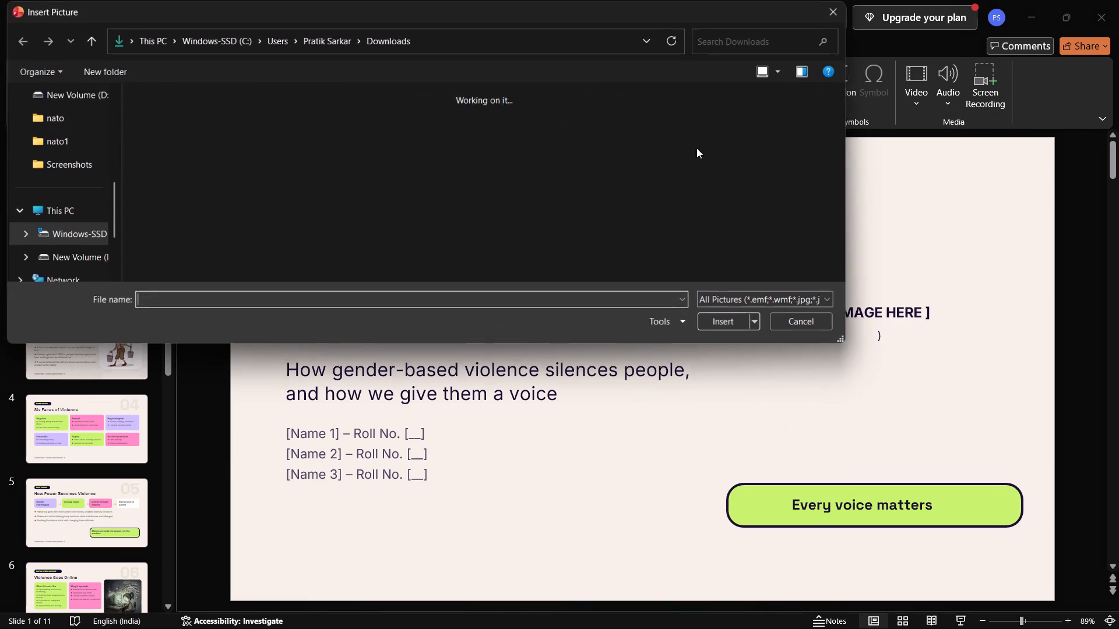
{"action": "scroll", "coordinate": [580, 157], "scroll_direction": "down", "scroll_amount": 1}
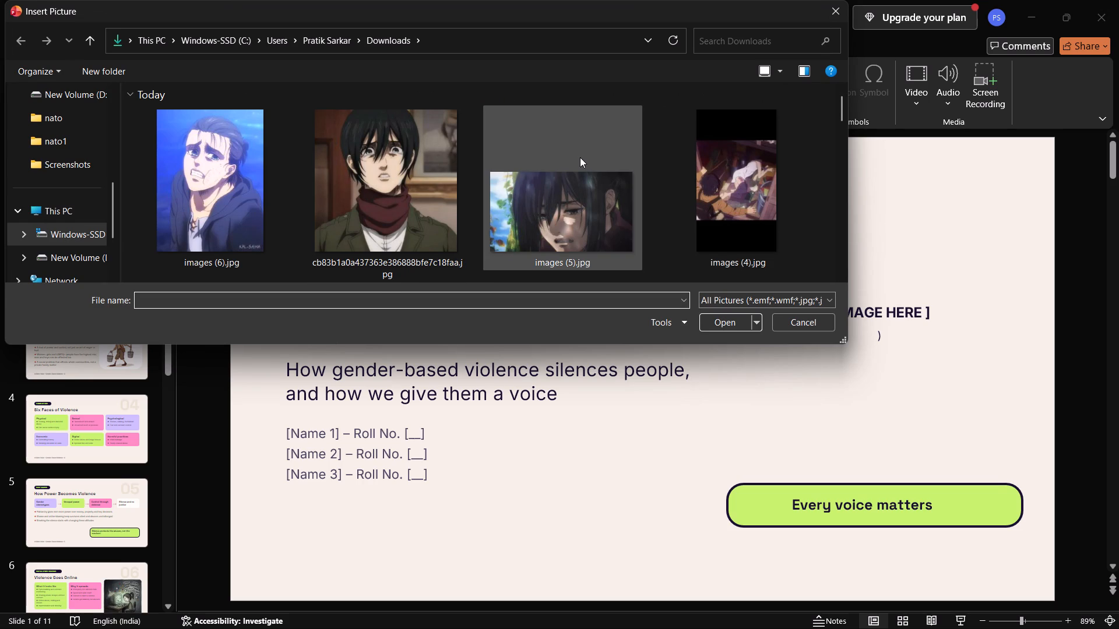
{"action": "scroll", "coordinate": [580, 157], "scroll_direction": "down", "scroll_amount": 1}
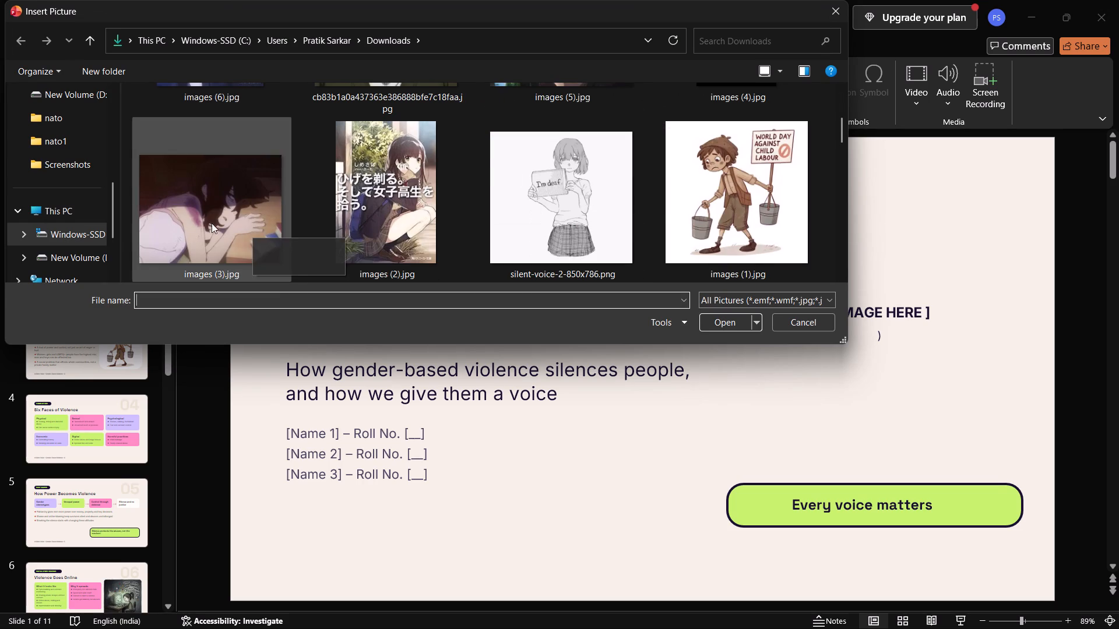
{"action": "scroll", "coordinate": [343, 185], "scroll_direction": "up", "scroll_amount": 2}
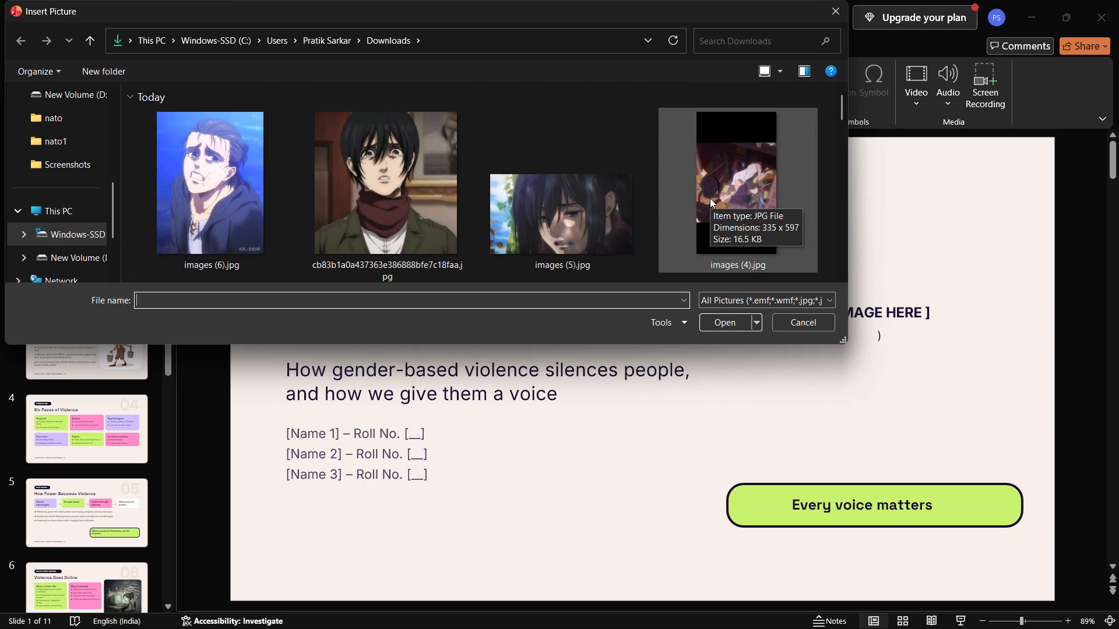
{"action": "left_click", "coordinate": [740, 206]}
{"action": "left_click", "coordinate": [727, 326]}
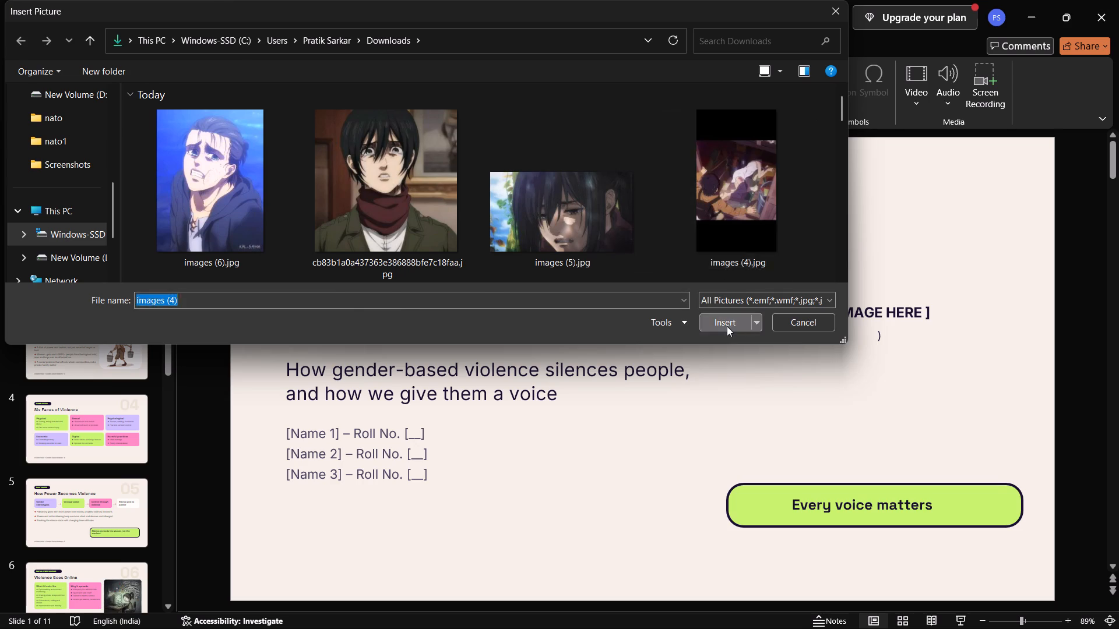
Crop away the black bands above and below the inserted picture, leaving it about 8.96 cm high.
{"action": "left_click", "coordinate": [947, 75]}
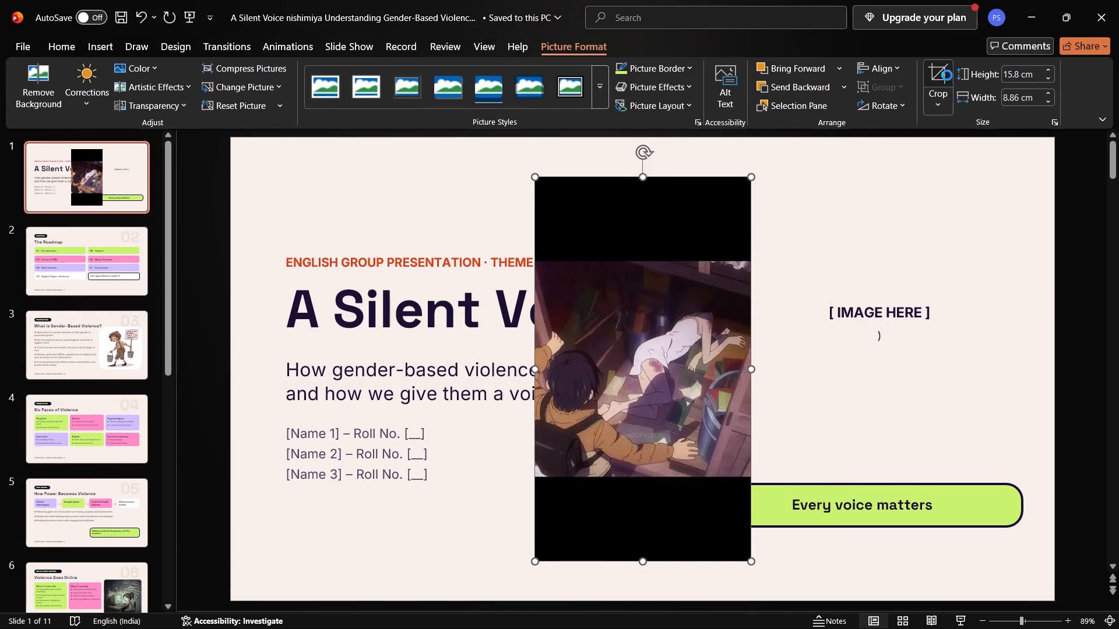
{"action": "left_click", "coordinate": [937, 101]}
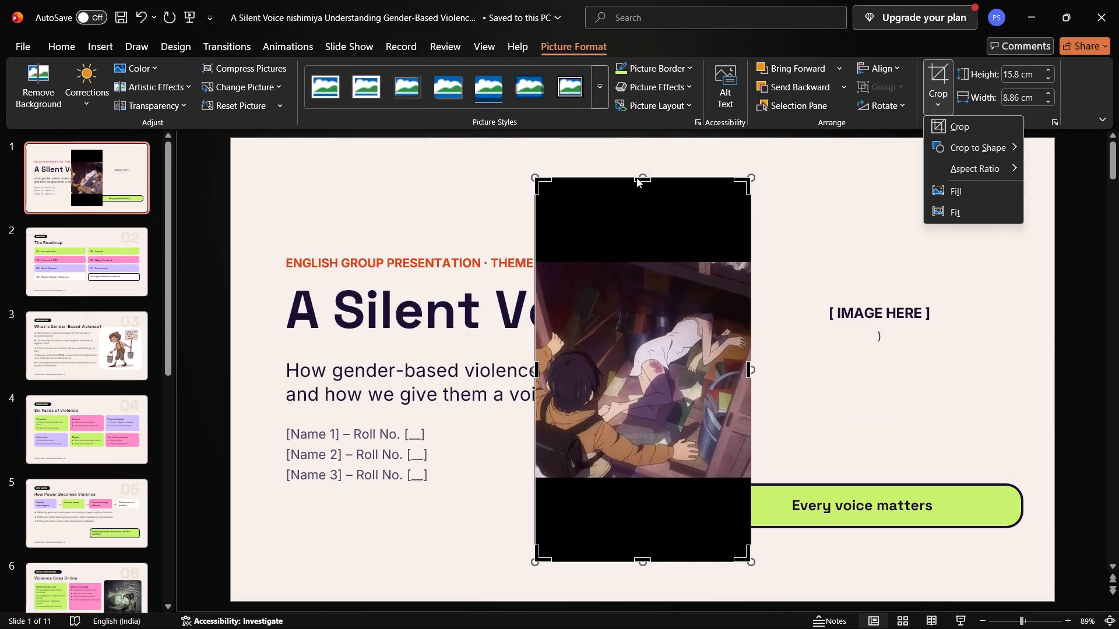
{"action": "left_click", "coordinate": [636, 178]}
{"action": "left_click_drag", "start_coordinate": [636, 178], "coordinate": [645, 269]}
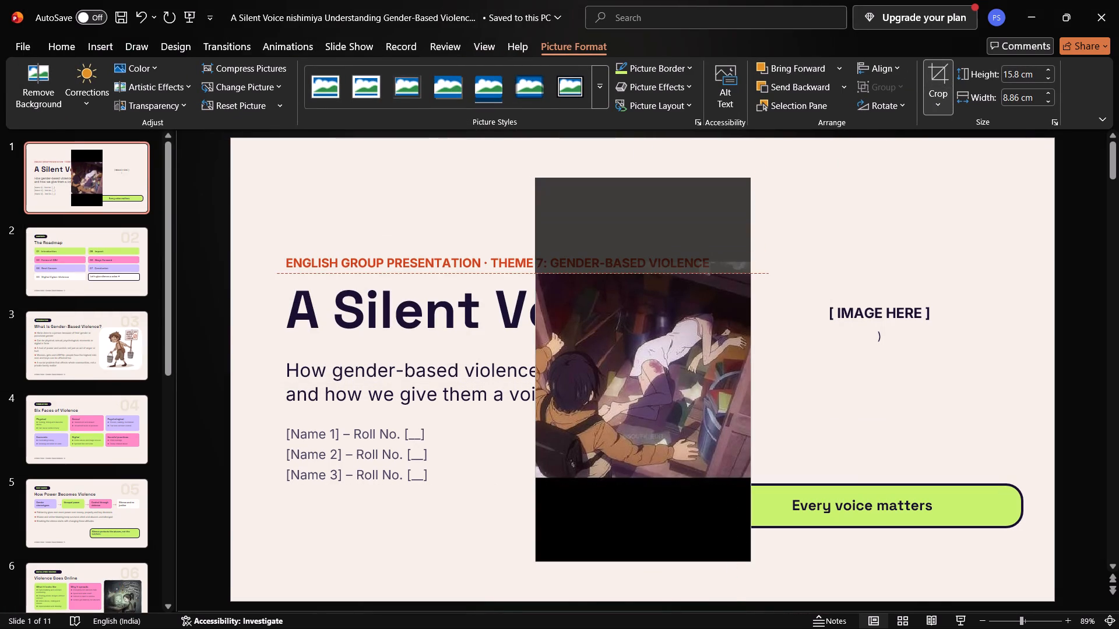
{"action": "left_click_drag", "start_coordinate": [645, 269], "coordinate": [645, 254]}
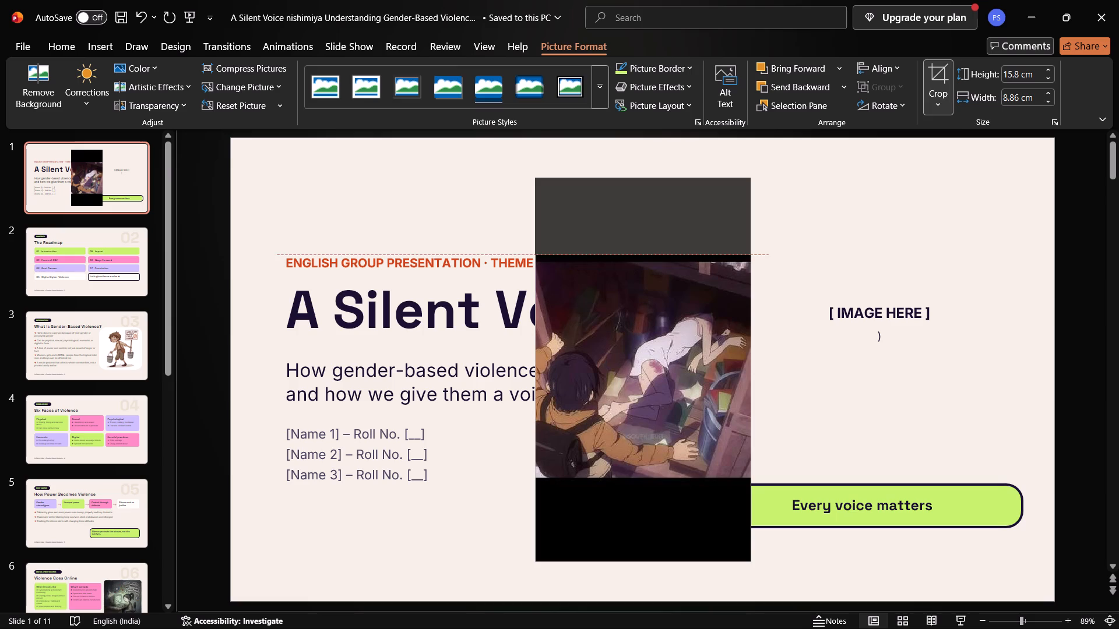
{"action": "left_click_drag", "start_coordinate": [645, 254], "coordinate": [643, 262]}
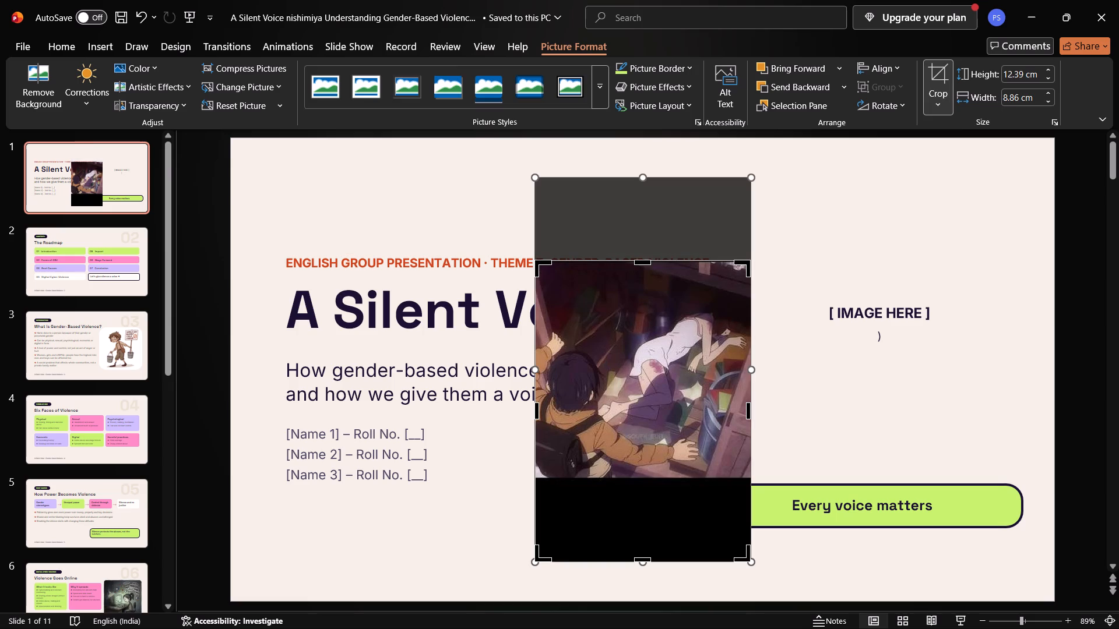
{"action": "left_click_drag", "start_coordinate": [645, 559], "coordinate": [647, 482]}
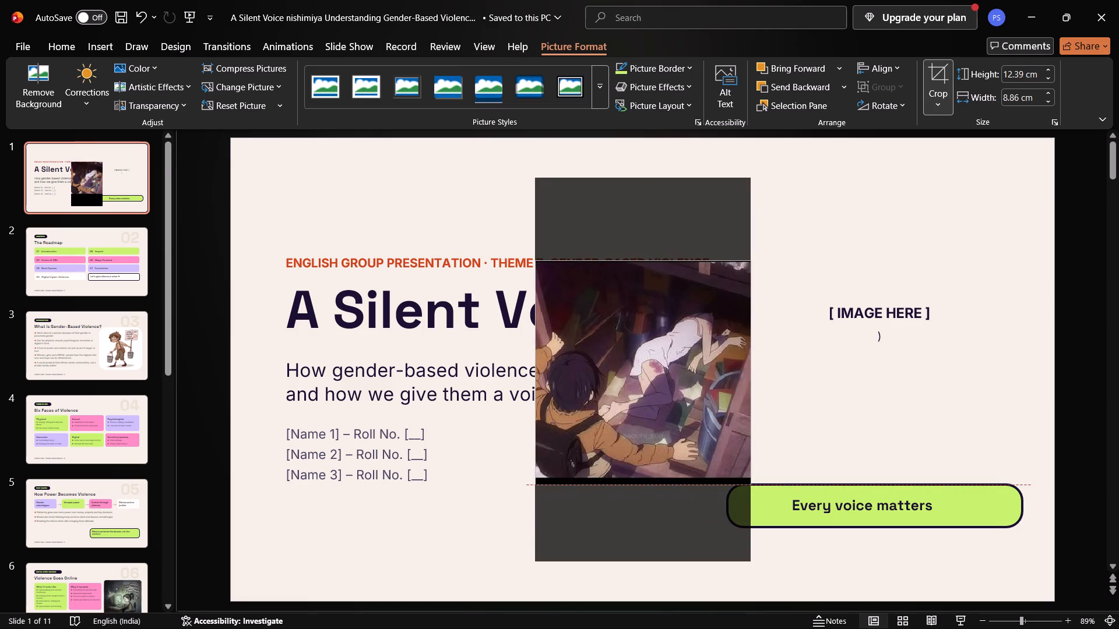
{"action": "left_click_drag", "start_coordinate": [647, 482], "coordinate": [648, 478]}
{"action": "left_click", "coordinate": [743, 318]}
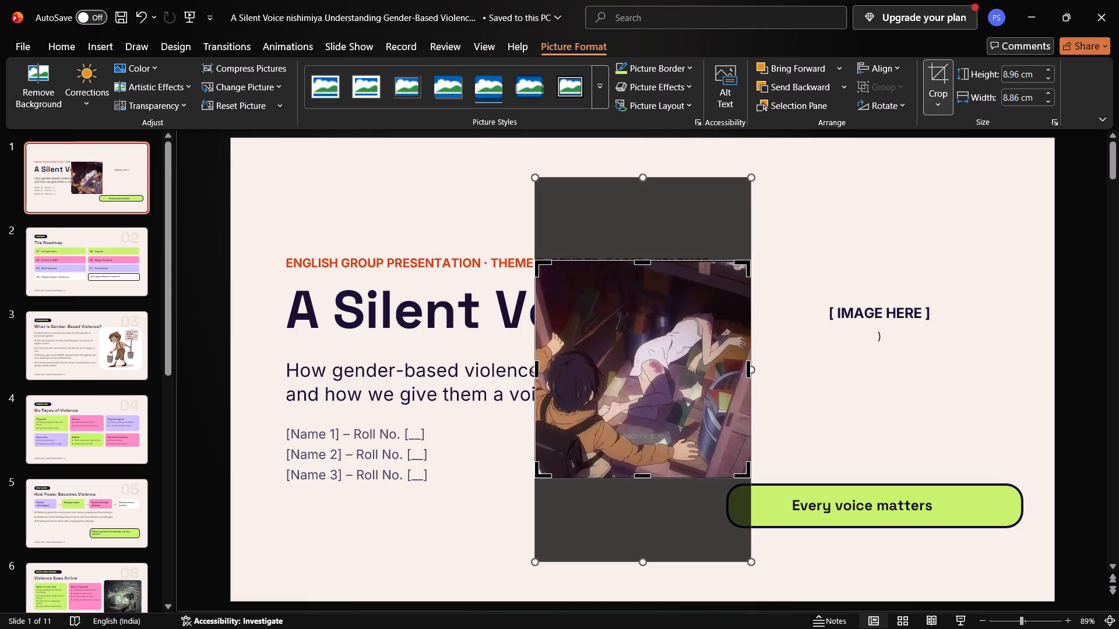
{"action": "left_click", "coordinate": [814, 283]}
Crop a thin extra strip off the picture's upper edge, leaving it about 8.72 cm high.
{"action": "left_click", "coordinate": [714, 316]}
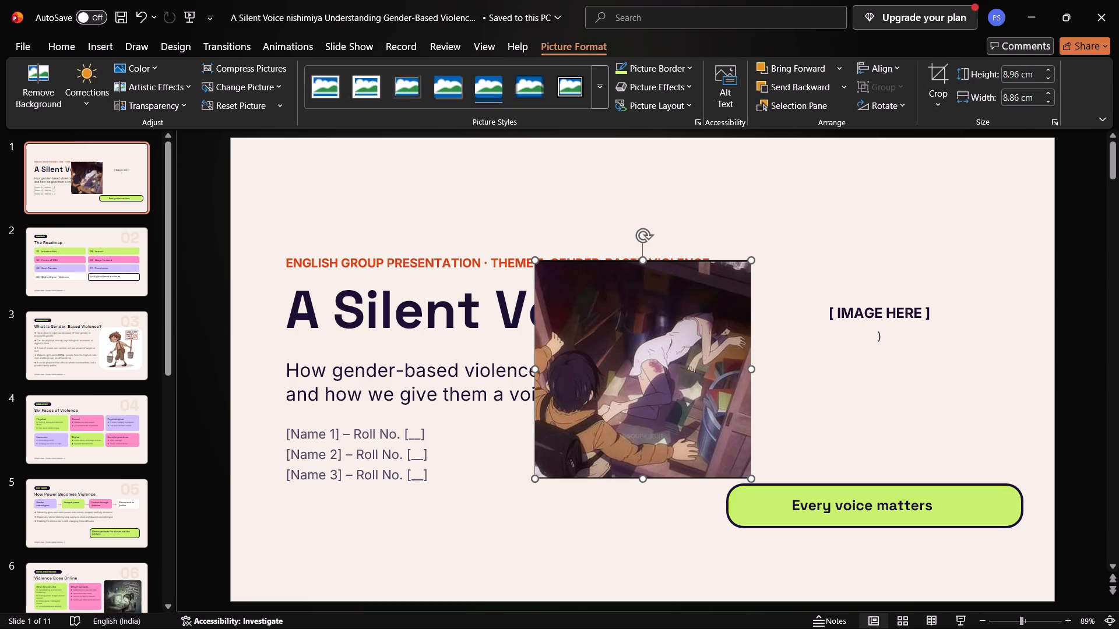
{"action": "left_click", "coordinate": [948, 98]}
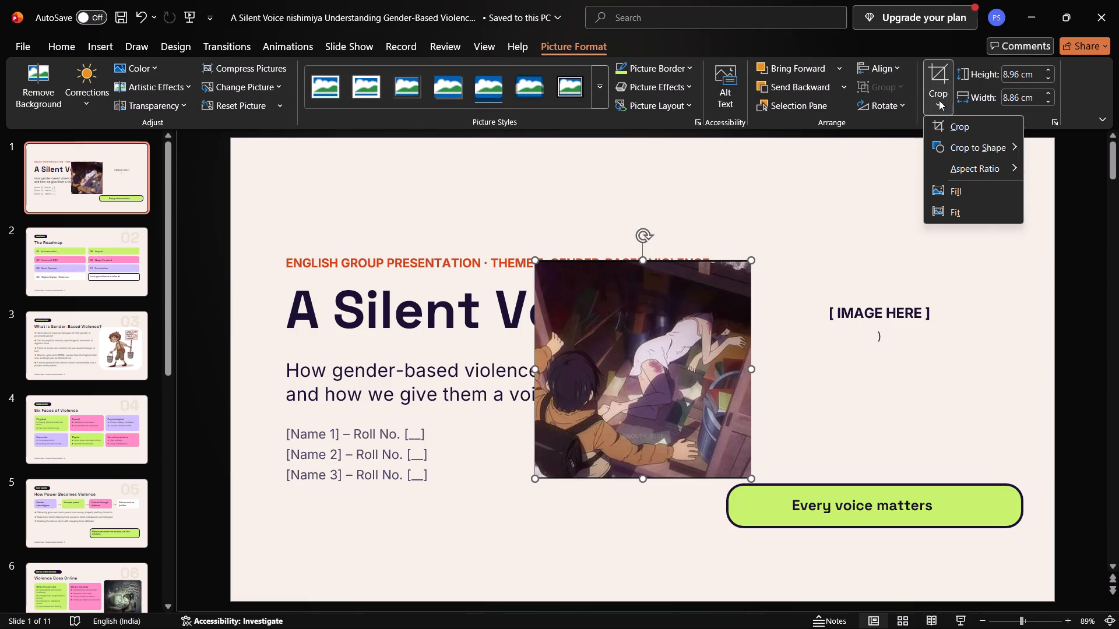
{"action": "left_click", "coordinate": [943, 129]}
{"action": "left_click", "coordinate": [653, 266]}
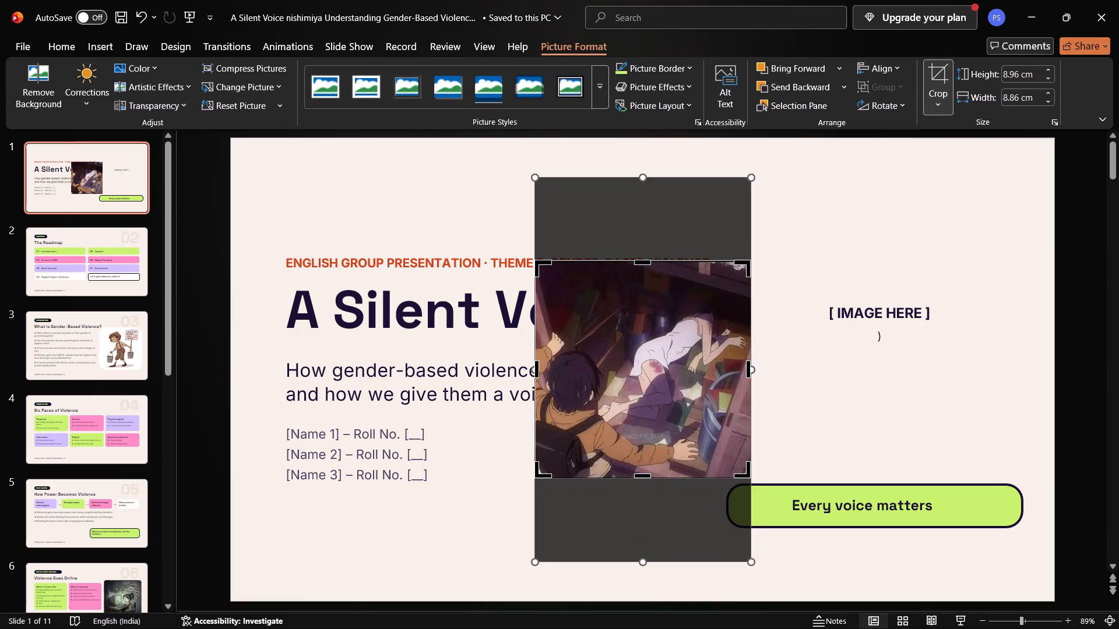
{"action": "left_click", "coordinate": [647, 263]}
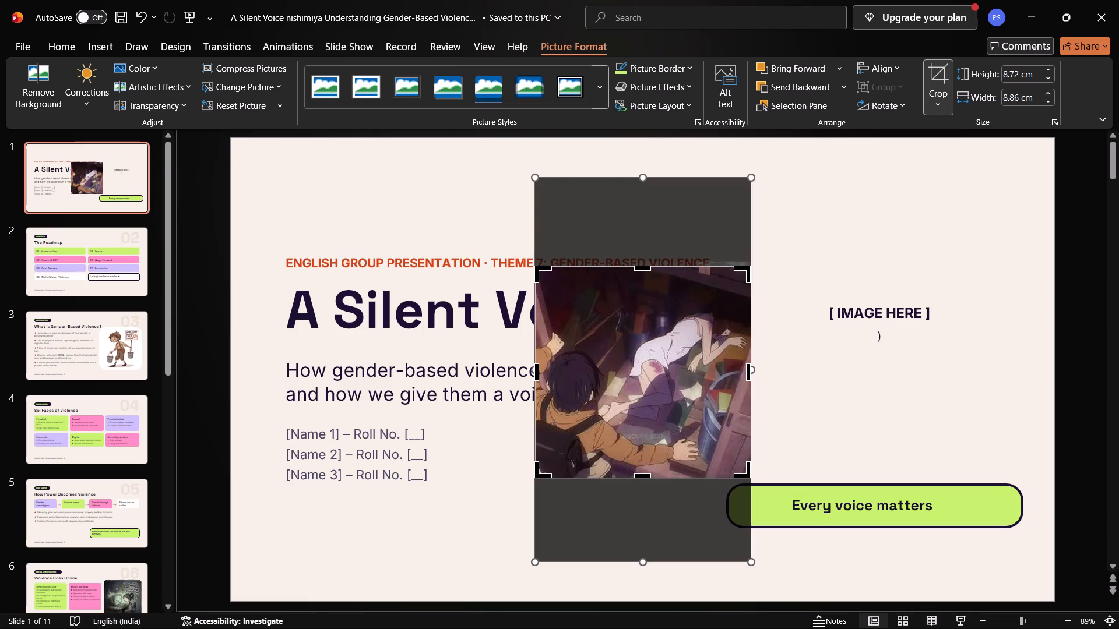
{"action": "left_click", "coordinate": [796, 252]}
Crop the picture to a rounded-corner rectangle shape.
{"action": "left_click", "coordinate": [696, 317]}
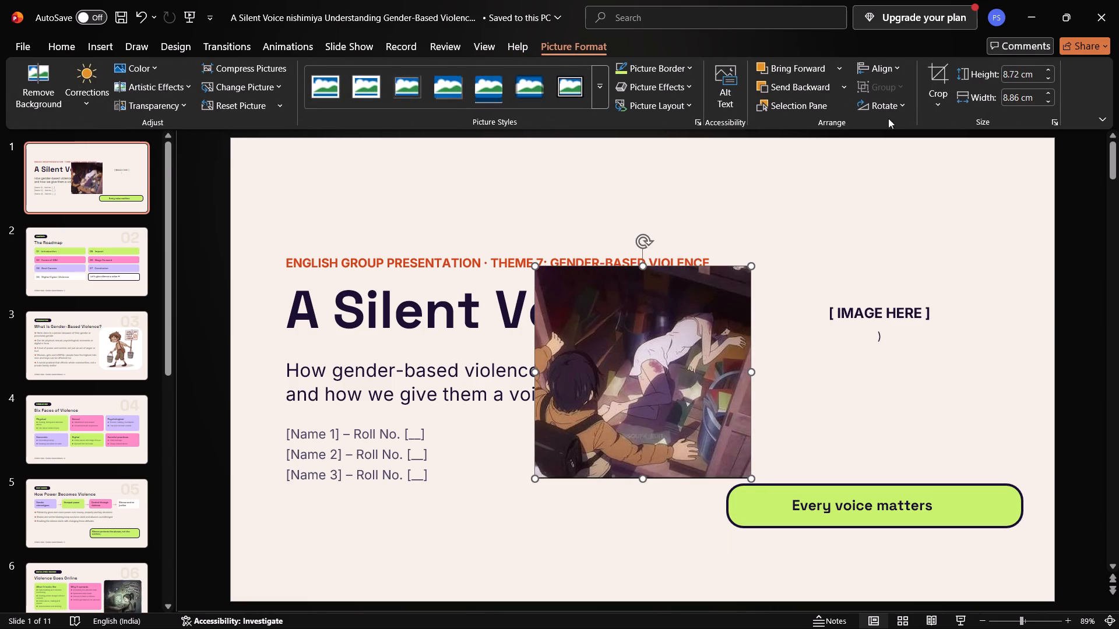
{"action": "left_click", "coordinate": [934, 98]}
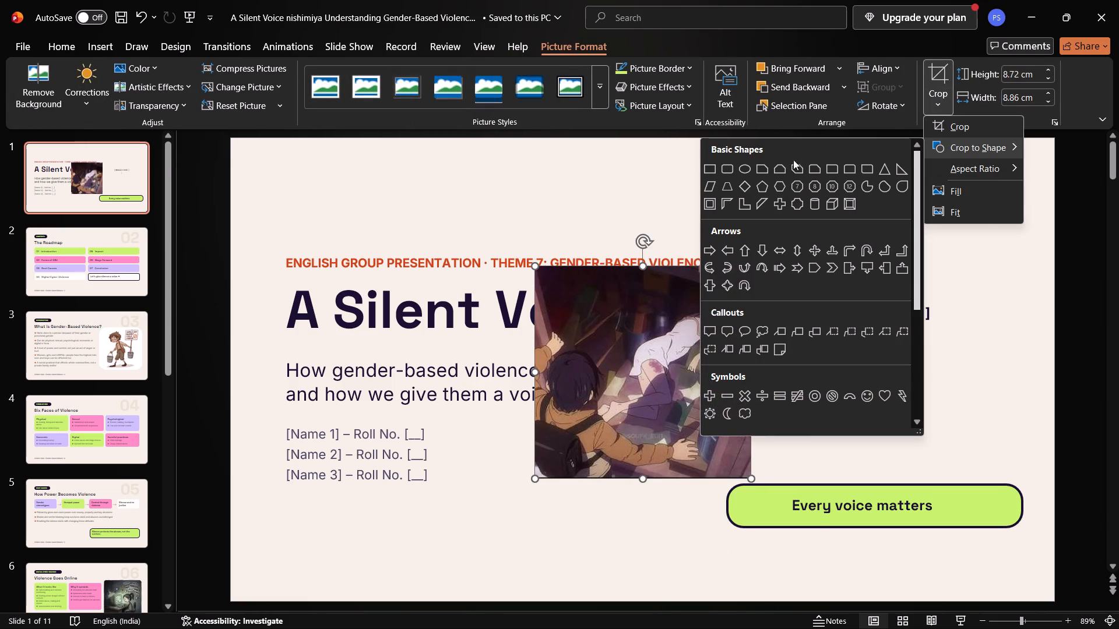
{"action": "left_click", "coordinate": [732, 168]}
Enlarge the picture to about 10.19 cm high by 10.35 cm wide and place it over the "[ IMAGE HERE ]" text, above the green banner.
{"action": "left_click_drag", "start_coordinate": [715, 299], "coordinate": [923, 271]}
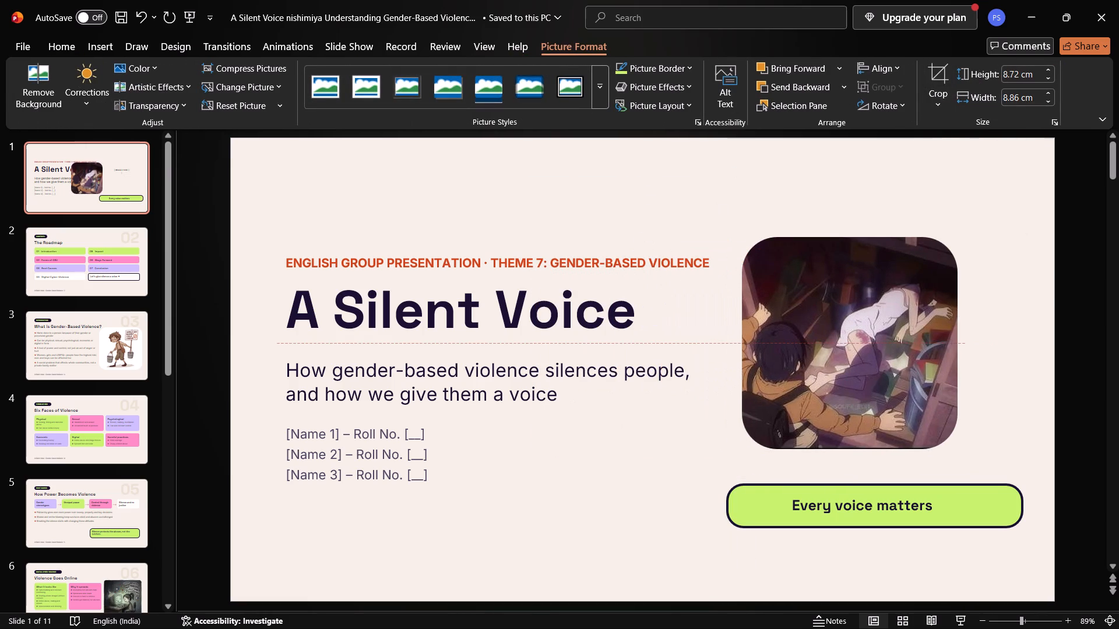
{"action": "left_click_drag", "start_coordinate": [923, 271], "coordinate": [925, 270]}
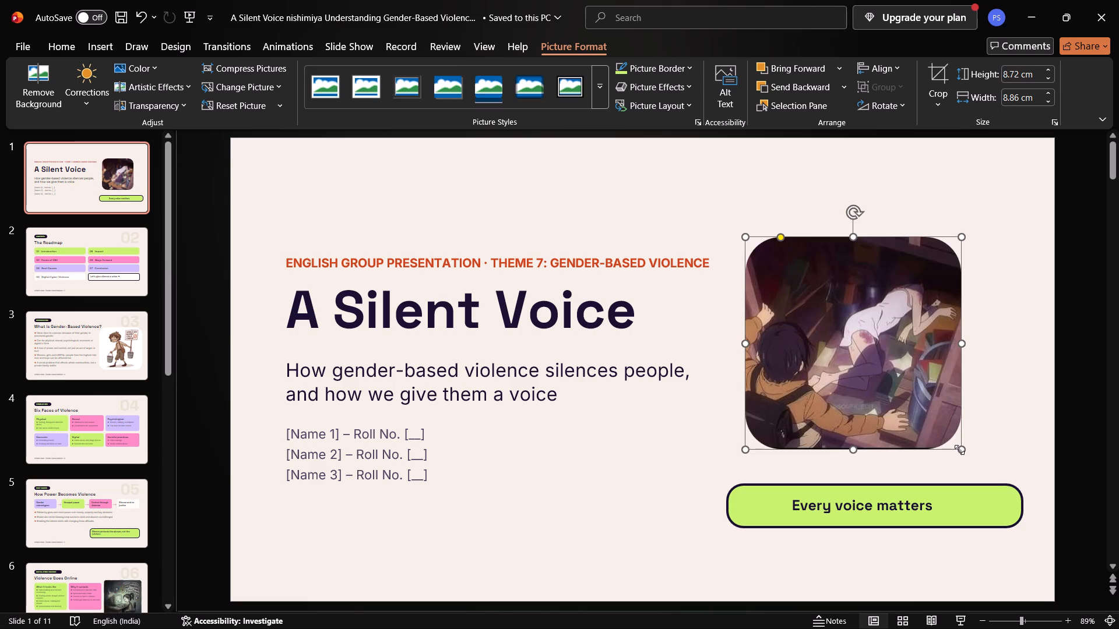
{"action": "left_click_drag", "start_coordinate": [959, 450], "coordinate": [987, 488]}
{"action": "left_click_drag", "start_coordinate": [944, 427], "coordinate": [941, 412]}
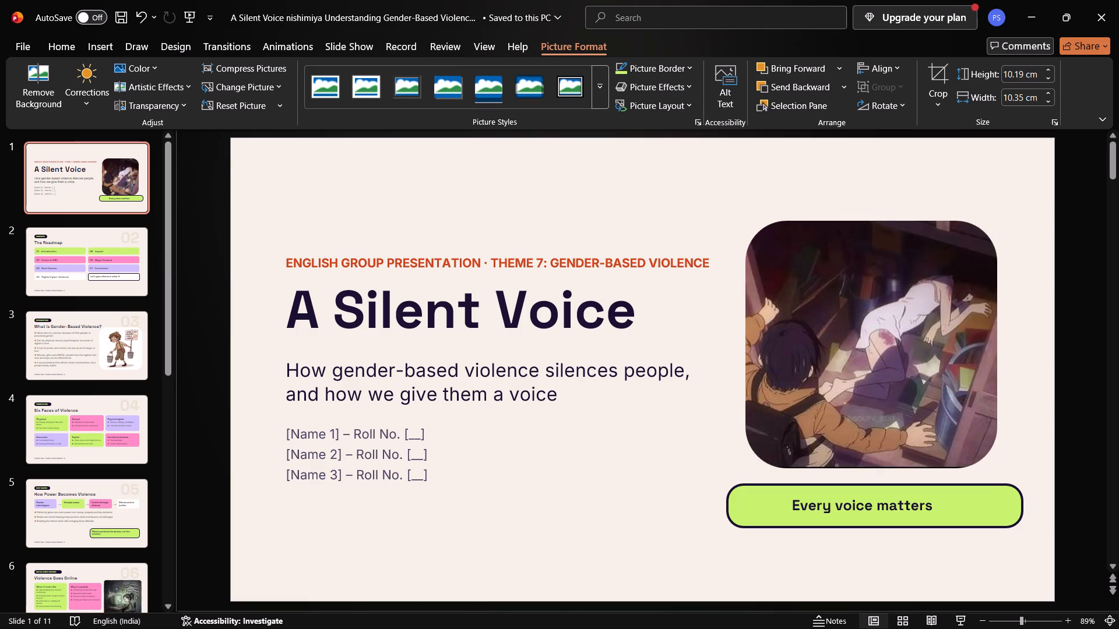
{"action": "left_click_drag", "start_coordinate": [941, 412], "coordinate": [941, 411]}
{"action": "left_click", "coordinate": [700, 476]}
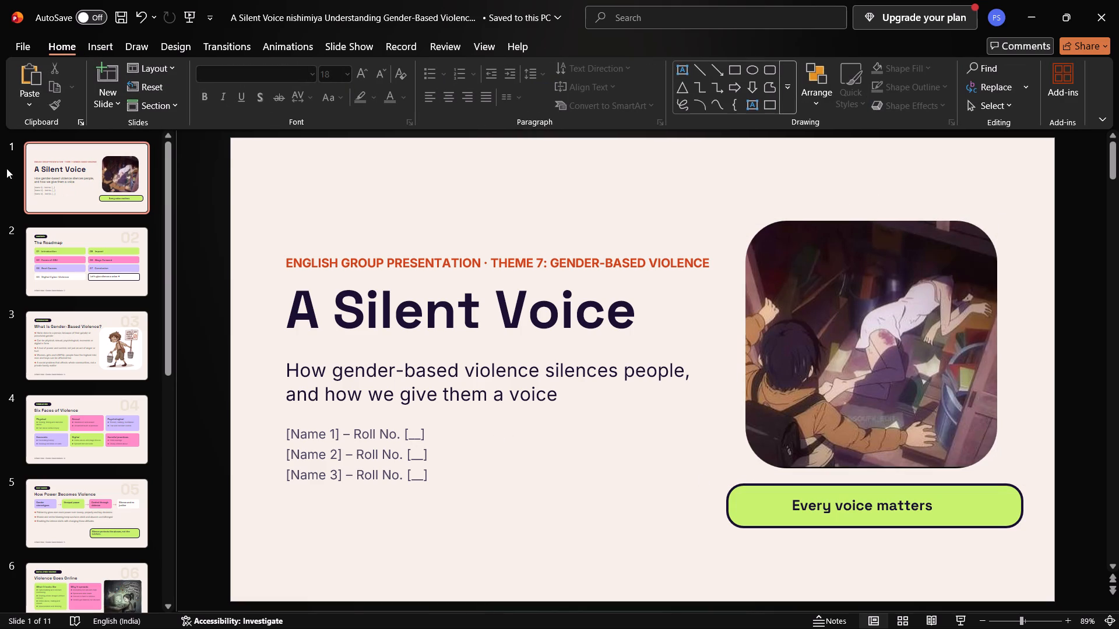
Look through the deck's slides up to References to review their content and pictures, and return to the title slide.
{"action": "left_click", "coordinate": [80, 271]}
{"action": "left_click", "coordinate": [72, 332]}
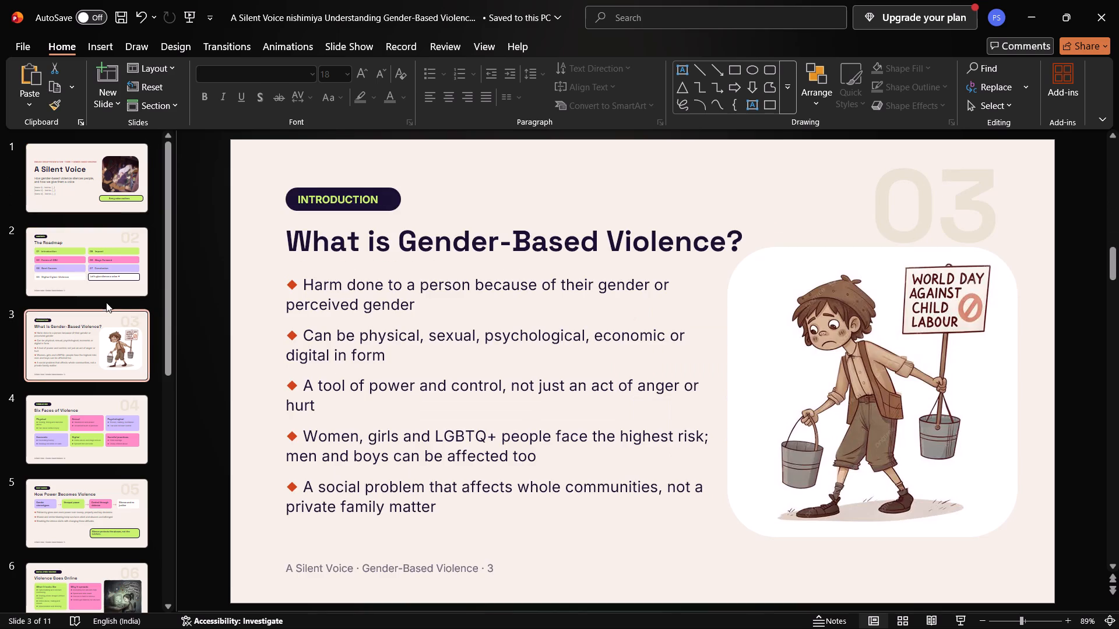
{"action": "left_click", "coordinate": [73, 441]}
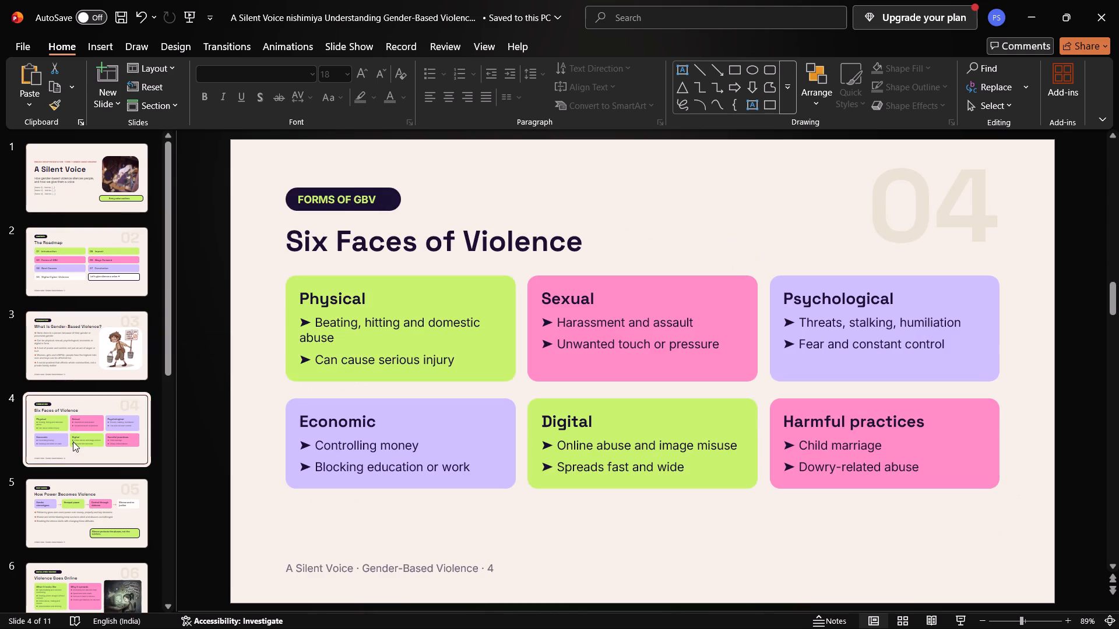
{"action": "scroll", "coordinate": [73, 441], "scroll_direction": "down", "scroll_amount": 2}
{"action": "left_click", "coordinate": [76, 434]}
{"action": "left_click", "coordinate": [78, 524]}
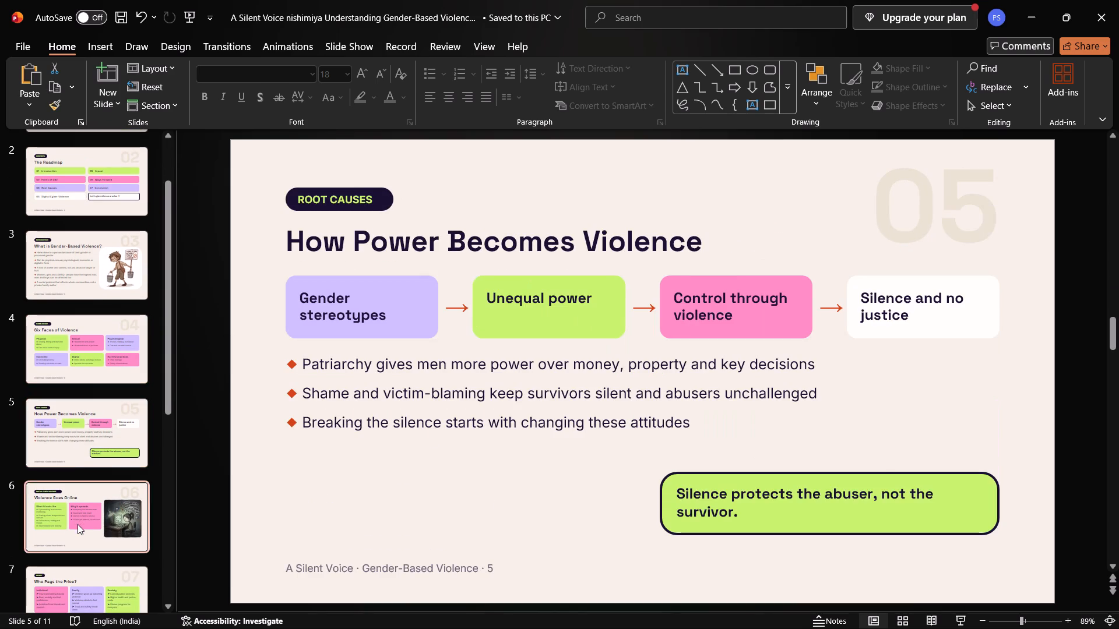
{"action": "scroll", "coordinate": [74, 422], "scroll_direction": "down", "scroll_amount": 4}
{"action": "left_click", "coordinate": [79, 483]}
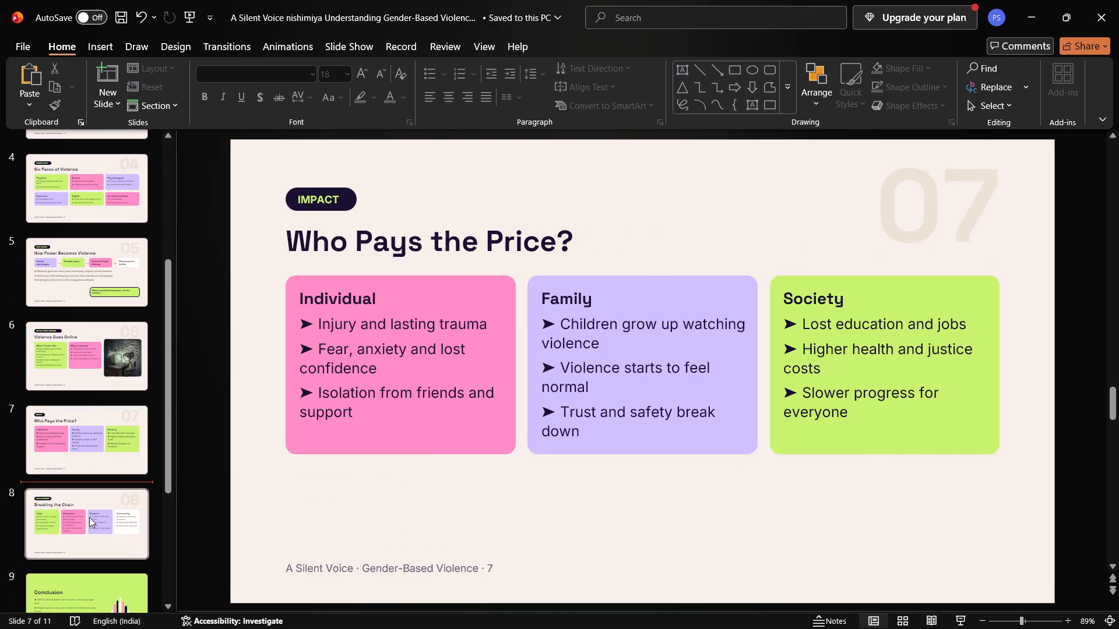
{"action": "left_click", "coordinate": [89, 517]}
{"action": "scroll", "coordinate": [90, 453], "scroll_direction": "down", "scroll_amount": 4}
{"action": "left_click", "coordinate": [73, 431]}
{"action": "left_click", "coordinate": [84, 505]}
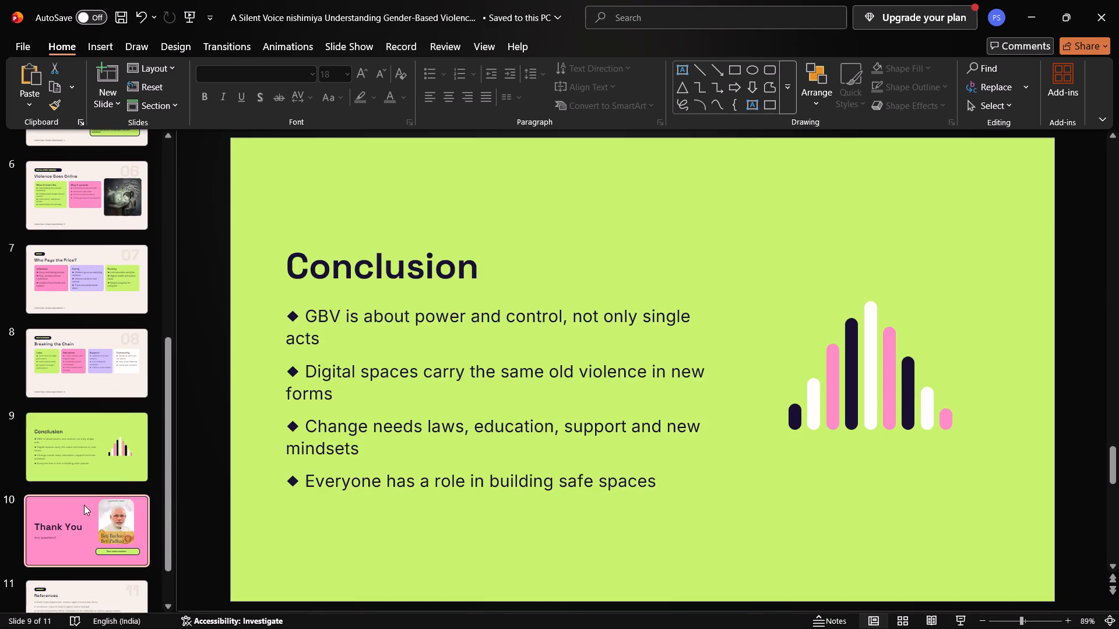
{"action": "scroll", "coordinate": [102, 443], "scroll_direction": "down", "scroll_amount": 3}
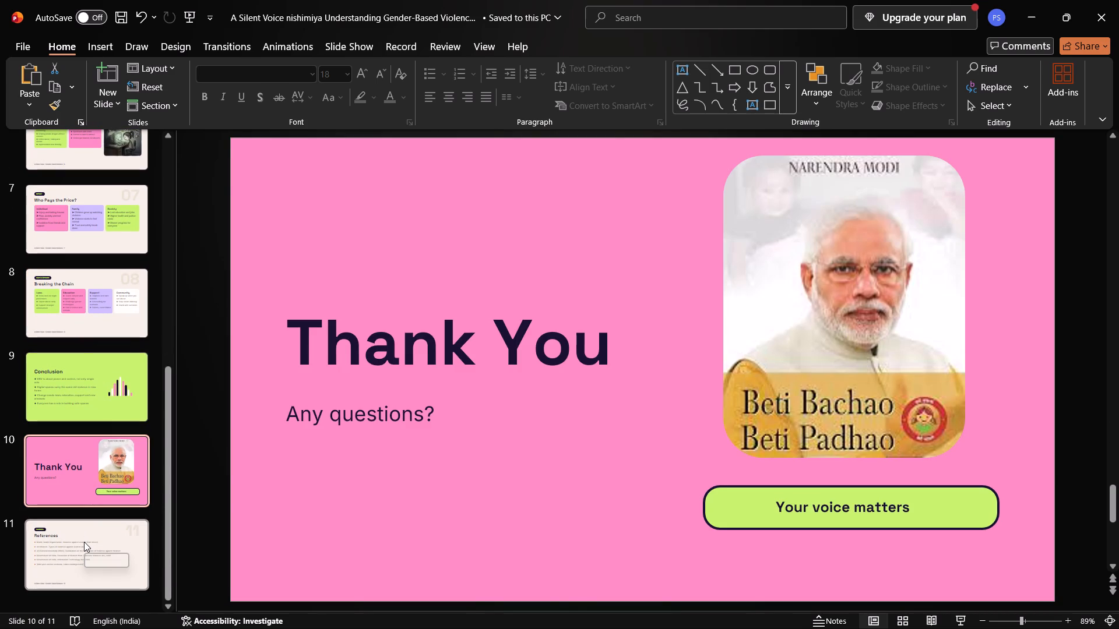
{"action": "left_click", "coordinate": [84, 542]}
{"action": "left_click", "coordinate": [103, 243]}
{"action": "scroll", "coordinate": [103, 243], "scroll_direction": "up", "scroll_amount": 17}
{"action": "left_click", "coordinate": [107, 177]}
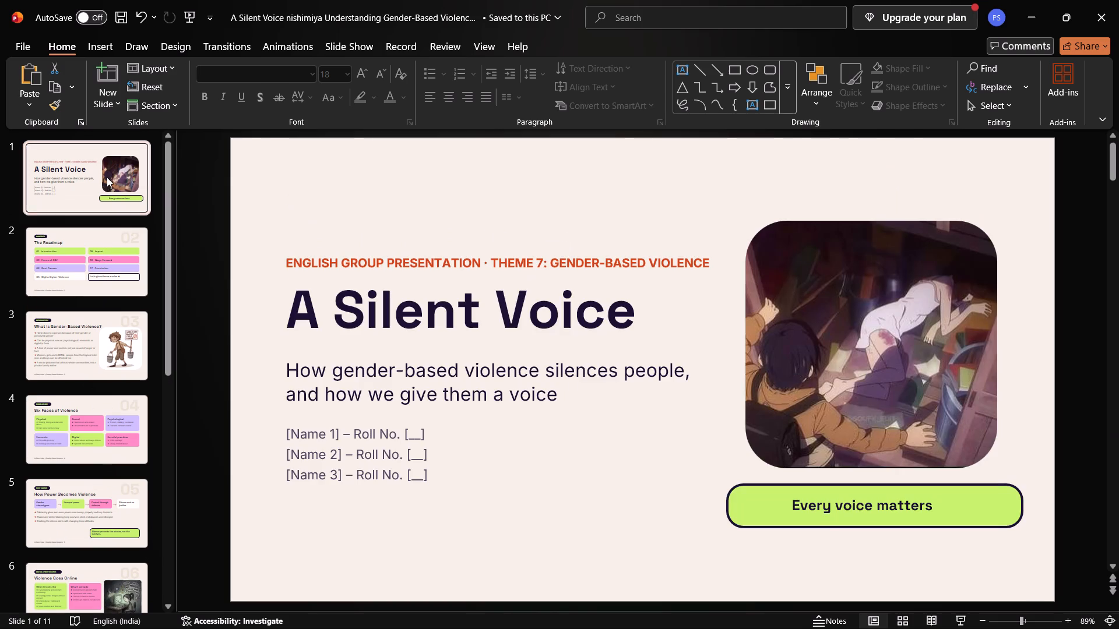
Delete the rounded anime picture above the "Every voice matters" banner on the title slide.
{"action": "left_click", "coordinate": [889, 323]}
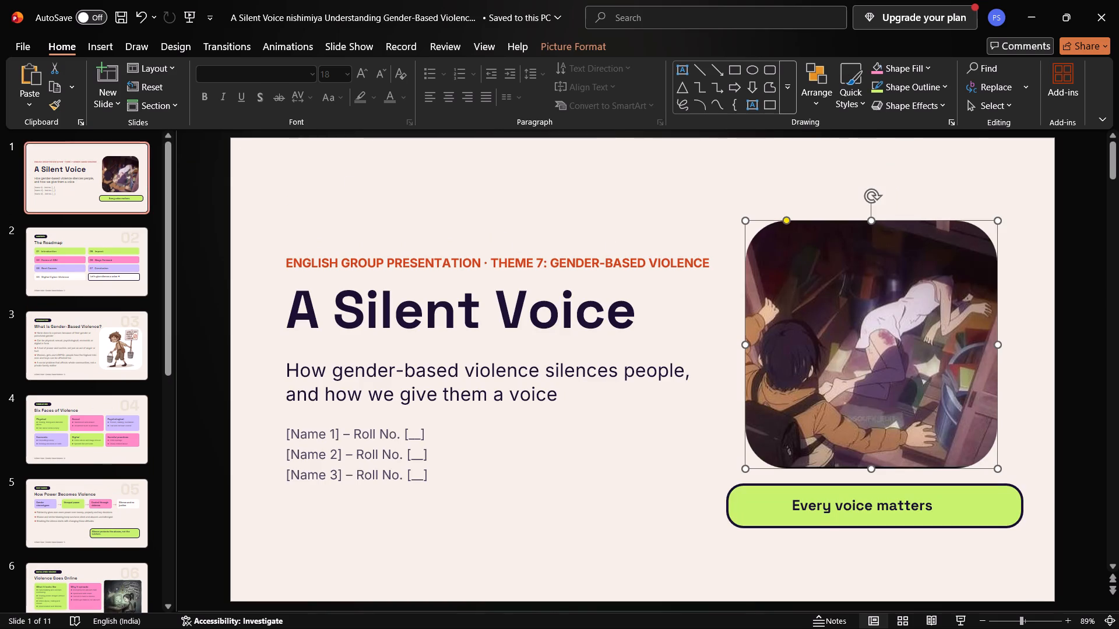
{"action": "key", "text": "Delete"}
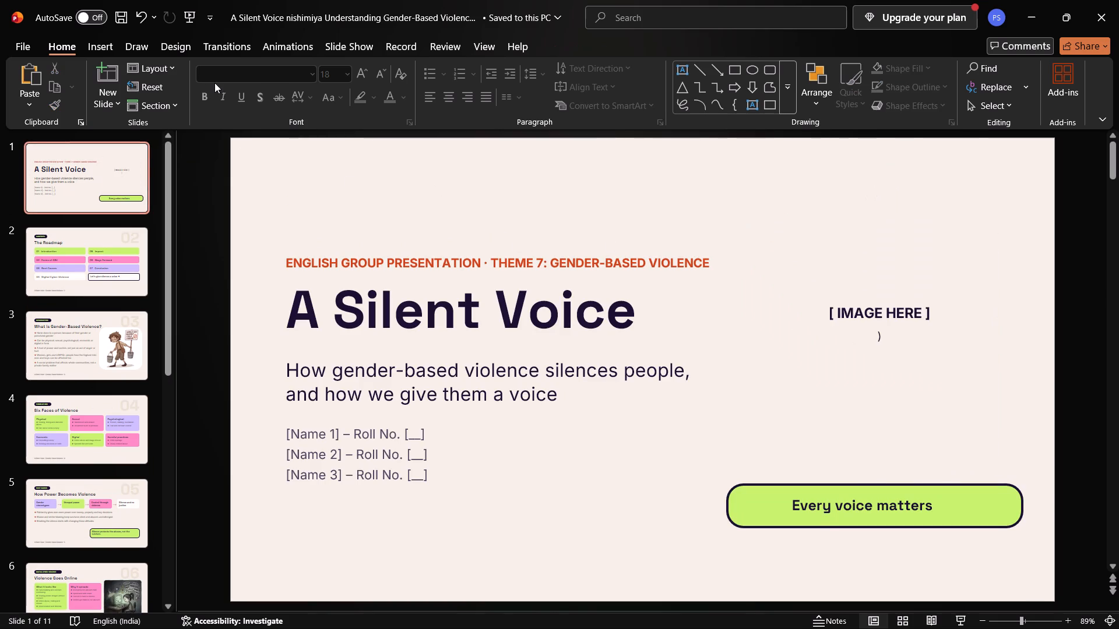
Insert the downloaded picture cb83b1a0a437363e386888bfe7c18faa.jpg, the black-haired anime character in a maroon scarf, on the title slide.
{"action": "left_click", "coordinate": [111, 47]}
{"action": "left_click", "coordinate": [127, 99]}
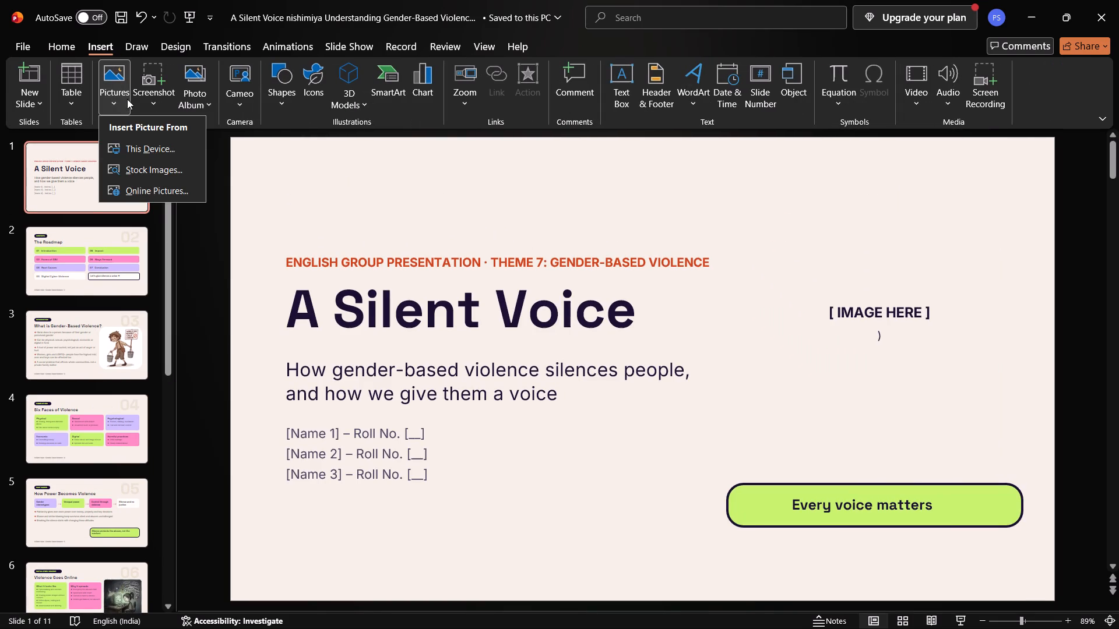
{"action": "left_click", "coordinate": [162, 143]}
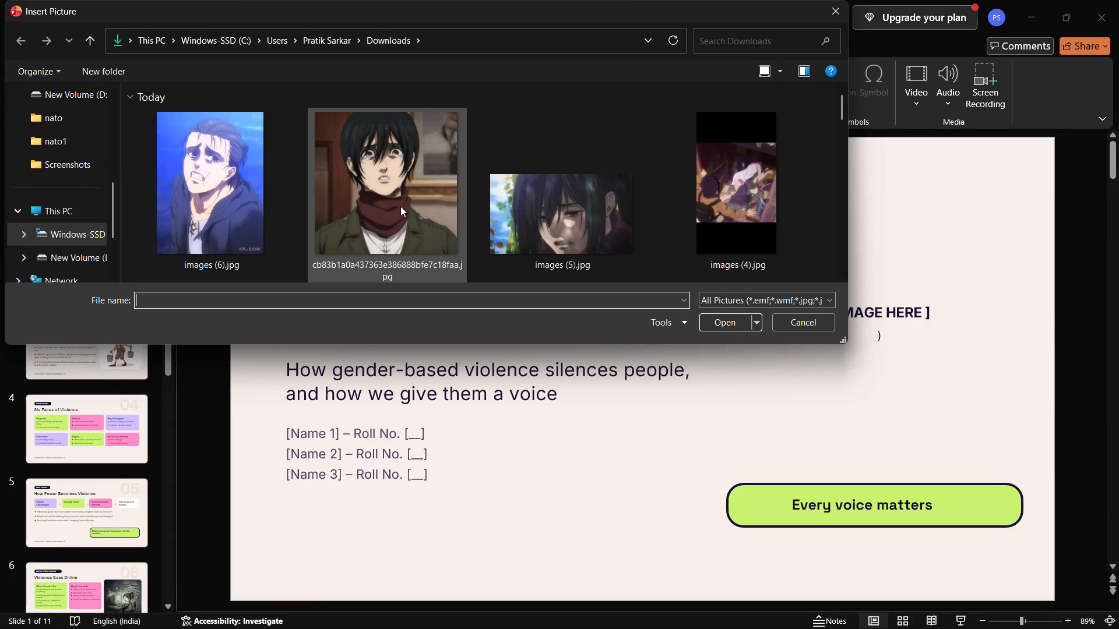
{"action": "left_click", "coordinate": [364, 165]}
{"action": "left_click", "coordinate": [736, 323]}
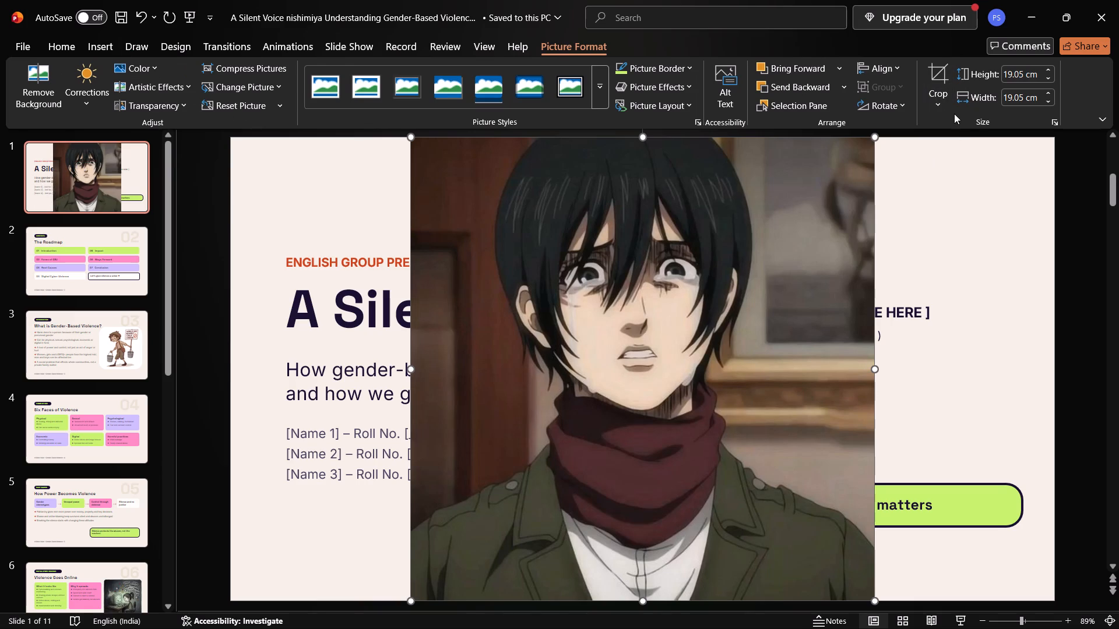
Crop the scarf character picture to a rounded-corner rectangle shape.
{"action": "left_click", "coordinate": [945, 108]}
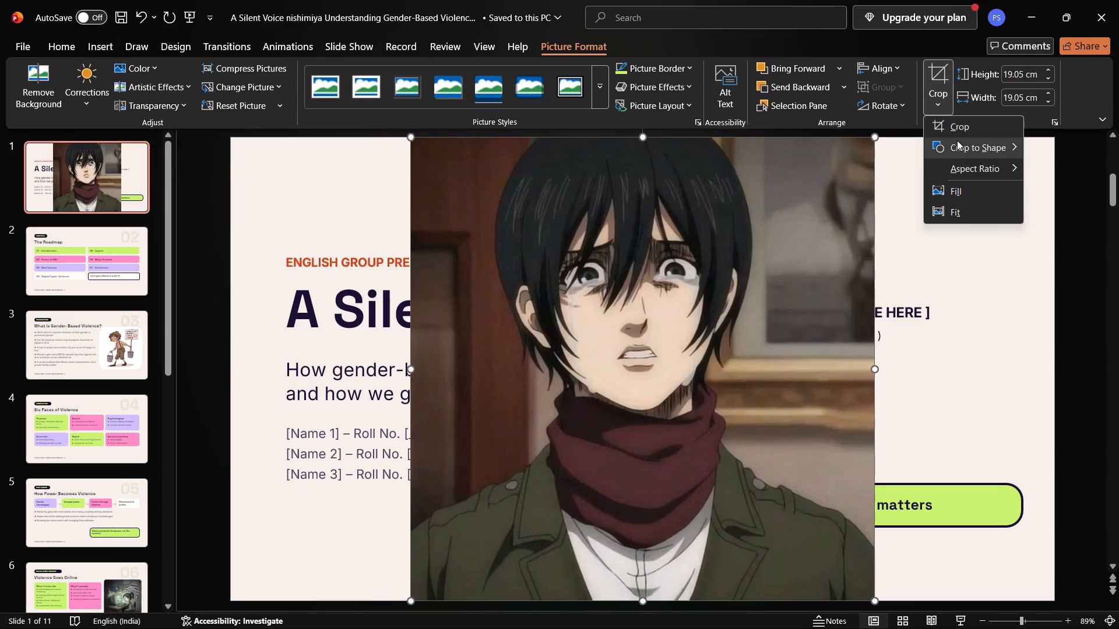
{"action": "left_click", "coordinate": [735, 171]}
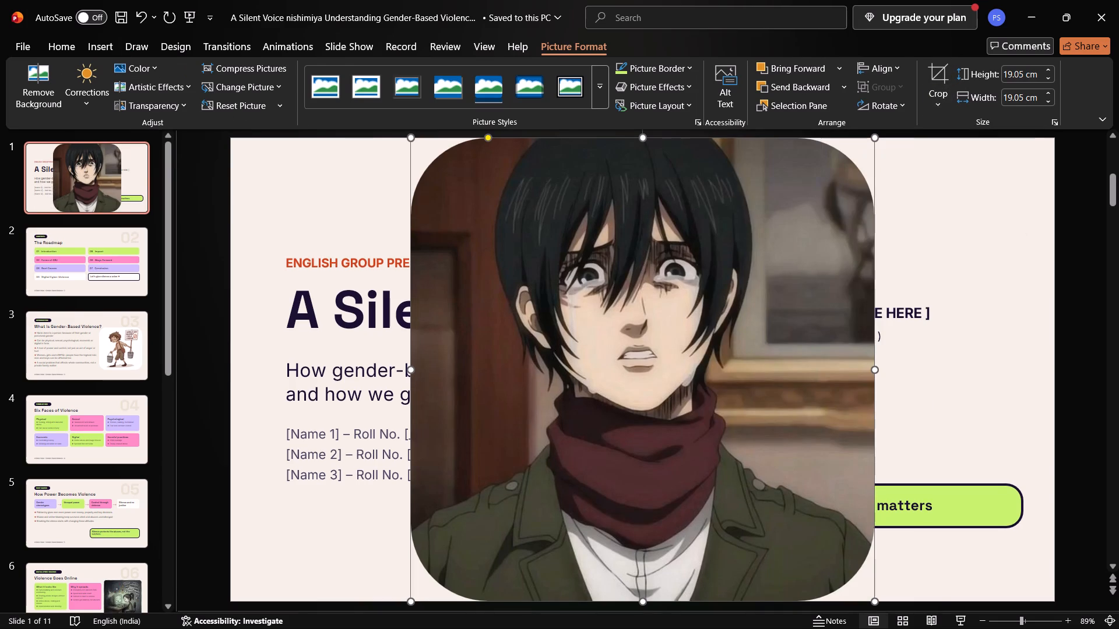
Shrink the picture to about 10.97 cm square and place it over the "[ IMAGE HERE ]" text, just above the green banner.
{"action": "left_click_drag", "start_coordinate": [851, 195], "coordinate": [778, 177]}
{"action": "left_click_drag", "start_coordinate": [766, 196], "coordinate": [765, 252]}
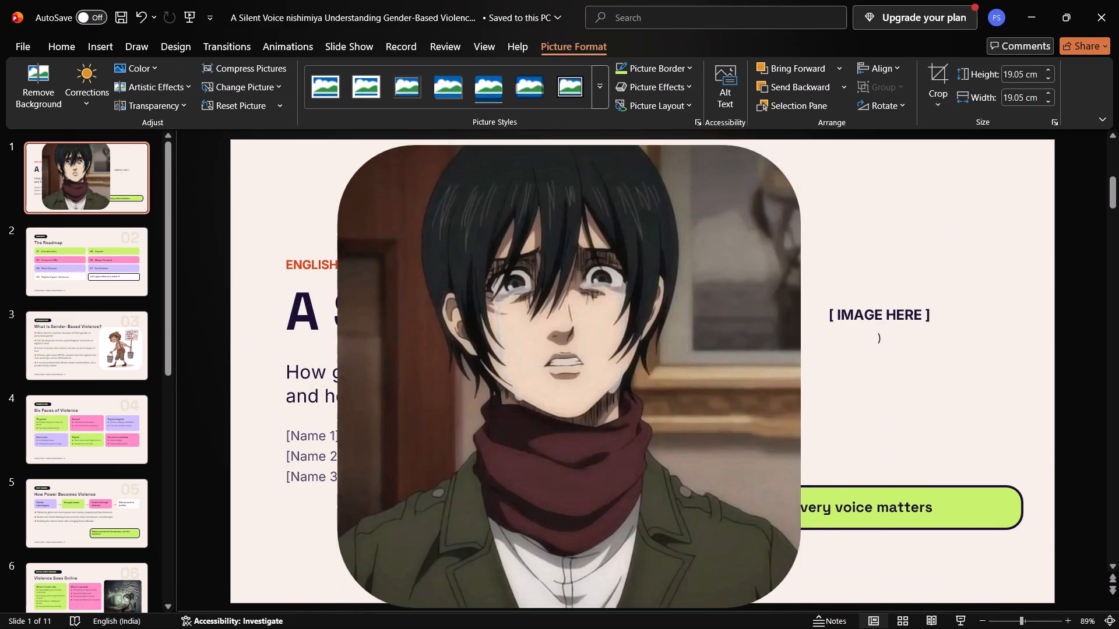
{"action": "left_click_drag", "start_coordinate": [765, 252], "coordinate": [762, 257]}
{"action": "left_click_drag", "start_coordinate": [801, 179], "coordinate": [702, 323]}
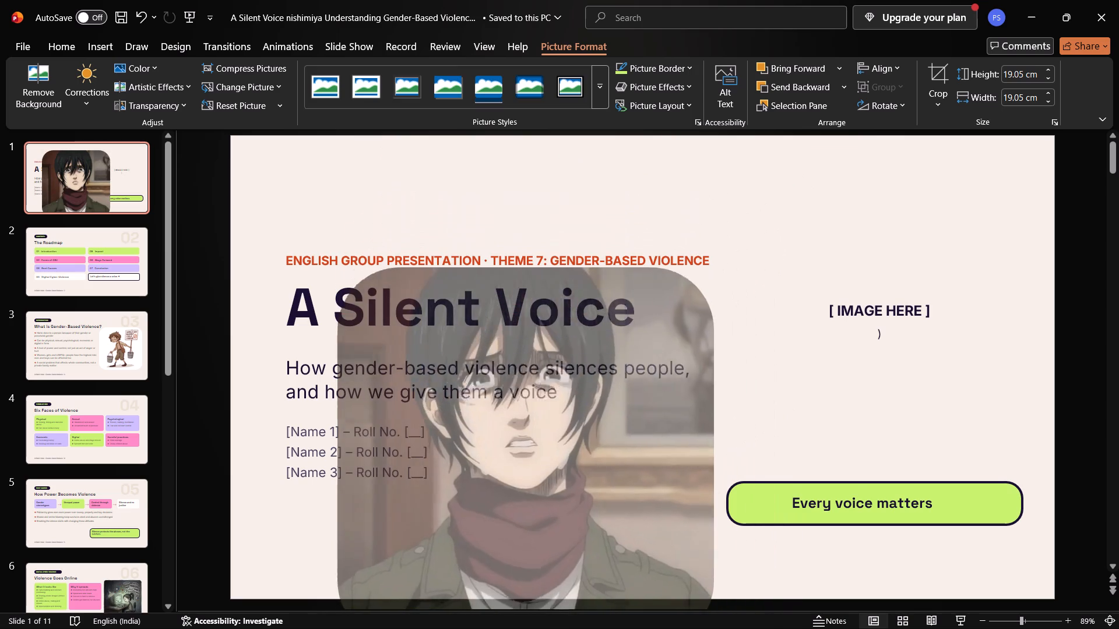
{"action": "left_click_drag", "start_coordinate": [702, 323], "coordinate": [674, 352]}
{"action": "left_click_drag", "start_coordinate": [599, 372], "coordinate": [887, 242]}
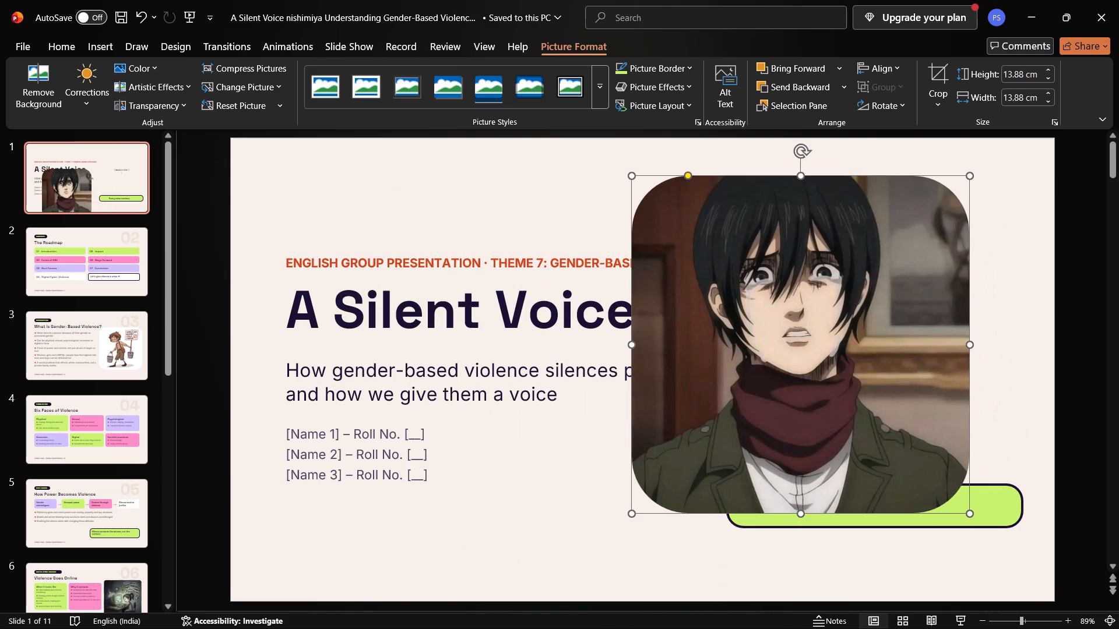
{"action": "left_click_drag", "start_coordinate": [972, 176], "coordinate": [879, 309]}
{"action": "left_click_drag", "start_coordinate": [798, 331], "coordinate": [905, 269]}
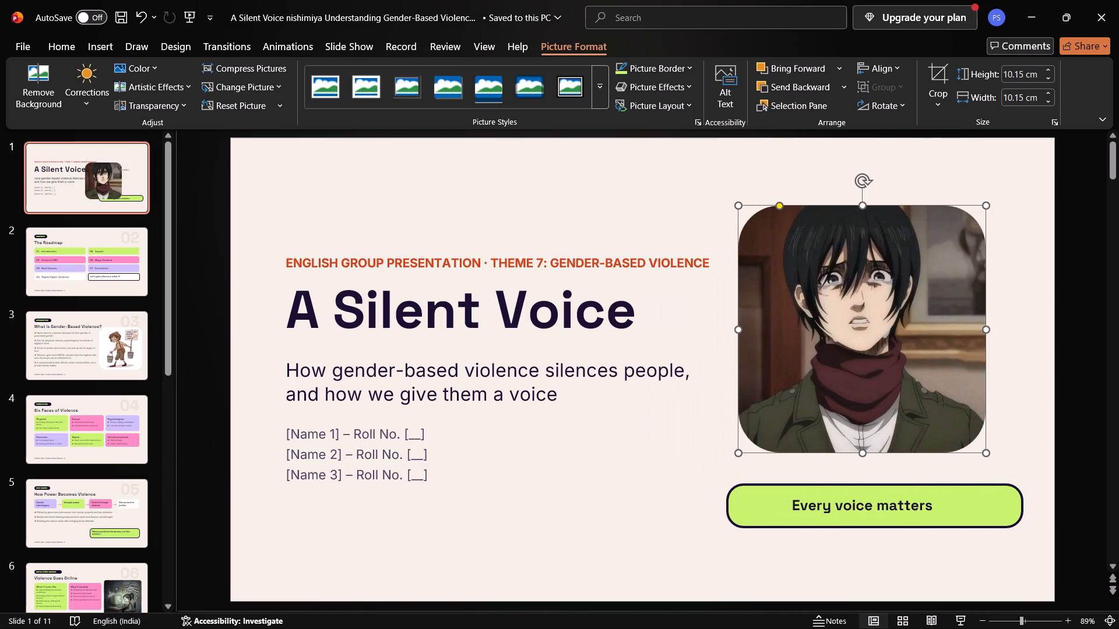
{"action": "left_click_drag", "start_coordinate": [984, 448], "coordinate": [1002, 472]}
{"action": "left_click", "coordinate": [951, 421]}
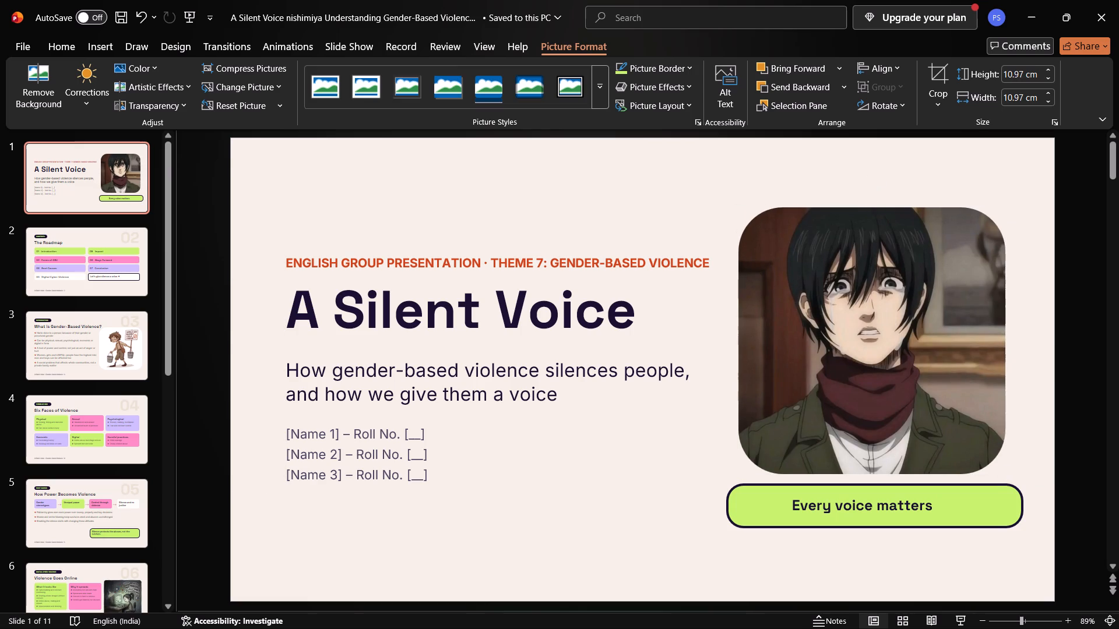
{"action": "left_click", "coordinate": [634, 486]}
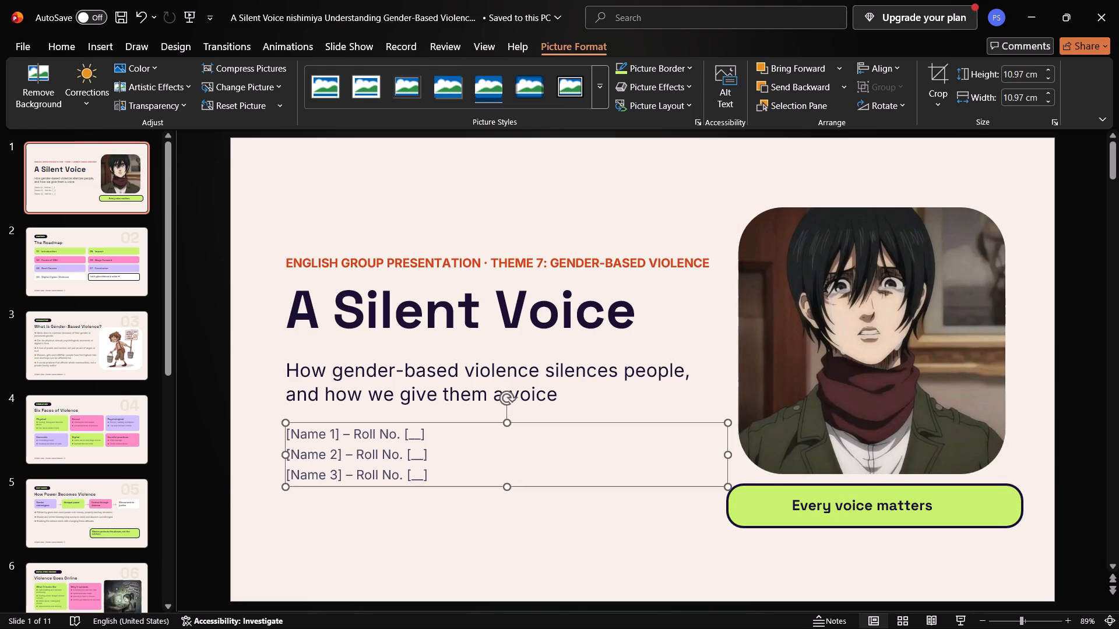
{"action": "left_click", "coordinate": [597, 544]}
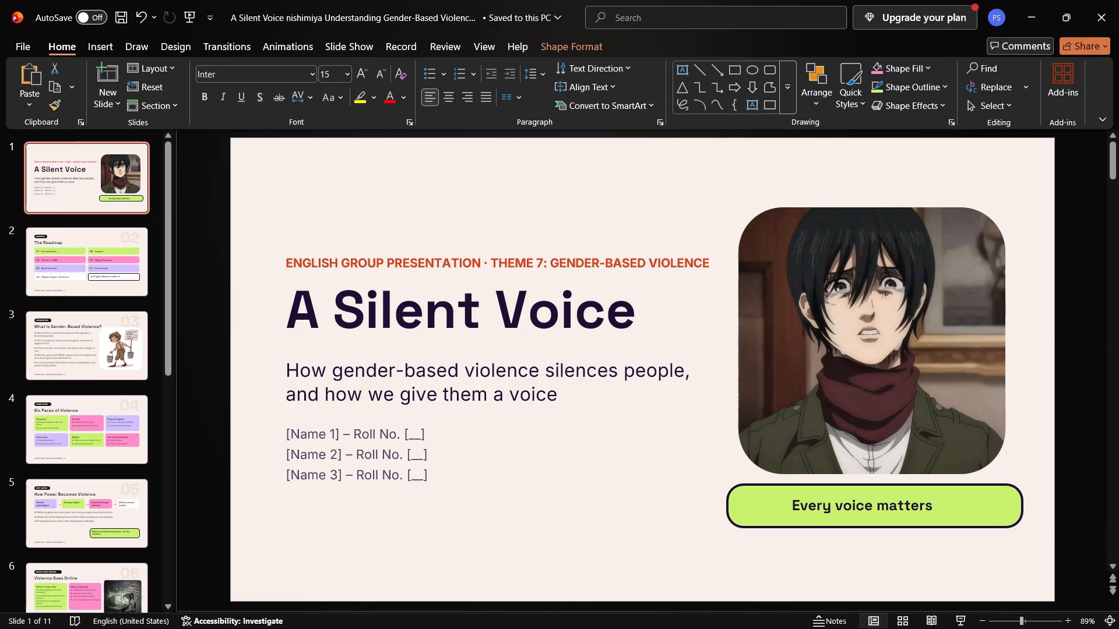
Replace the "[Name 1]" placeholder on the title slide with the first group member's full name.
{"action": "left_click", "coordinate": [337, 439]}
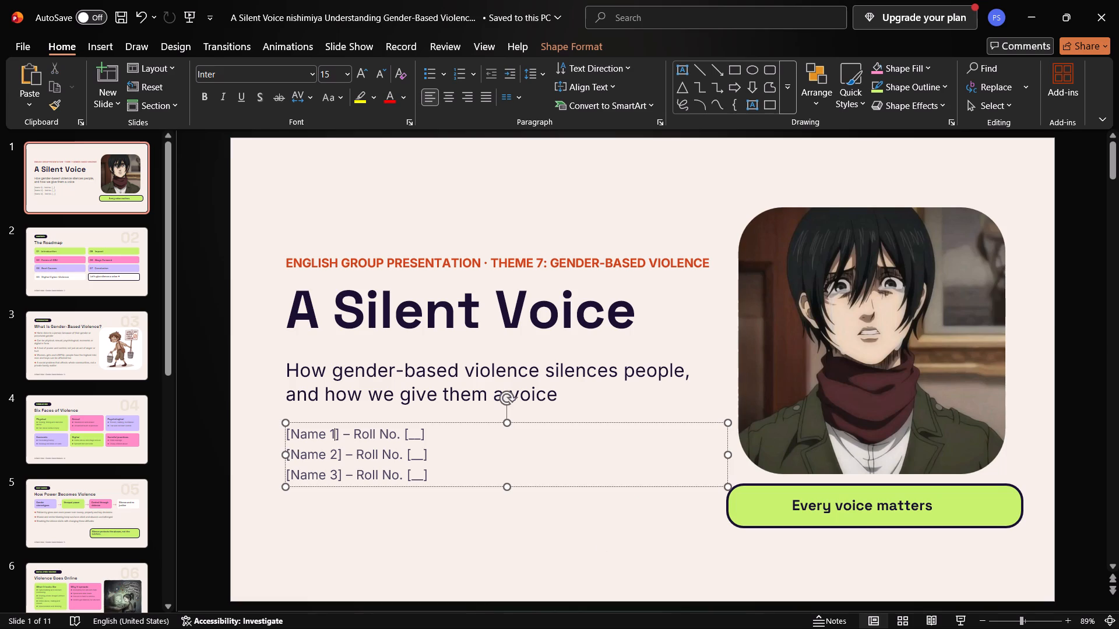
{"action": "left_click", "coordinate": [340, 435]}
{"action": "key", "text": "BackSpace"}
{"action": "key", "text": "BackSpace"}
{"action": "key", "text": "BackSpace"}
{"action": "key", "text": "BackSpace"}
{"action": "key", "text": "BackSpace"}
{"action": "key", "text": "BackSpace"}
{"action": "key", "text": "BackSpace"}
{"action": "key", "text": "BackSpace"}
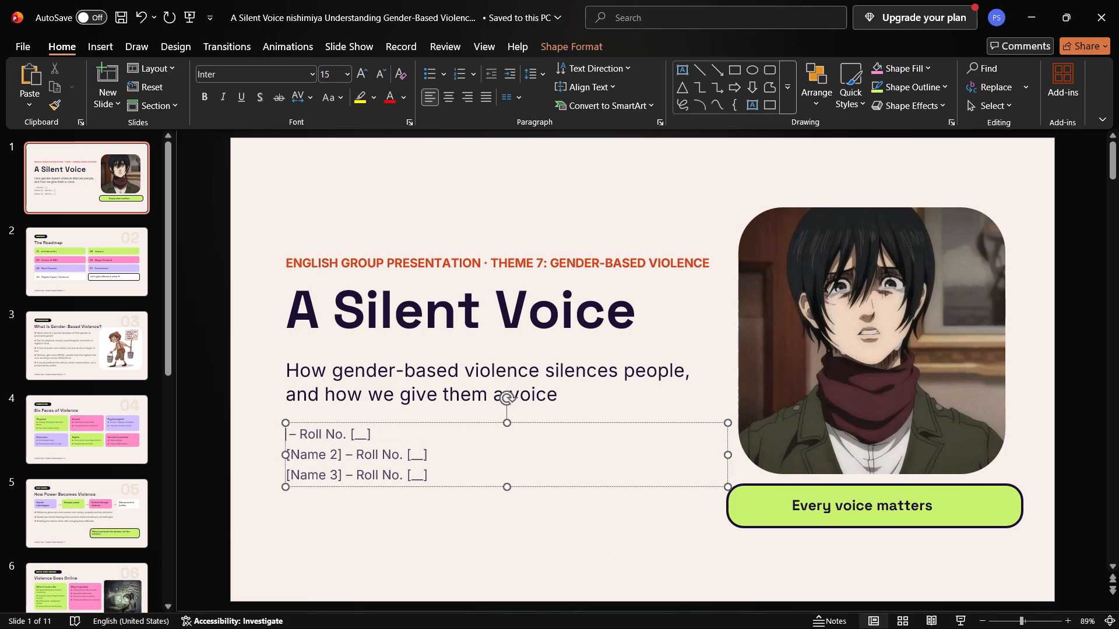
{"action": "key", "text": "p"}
{"action": "key", "text": "BackSpace"}
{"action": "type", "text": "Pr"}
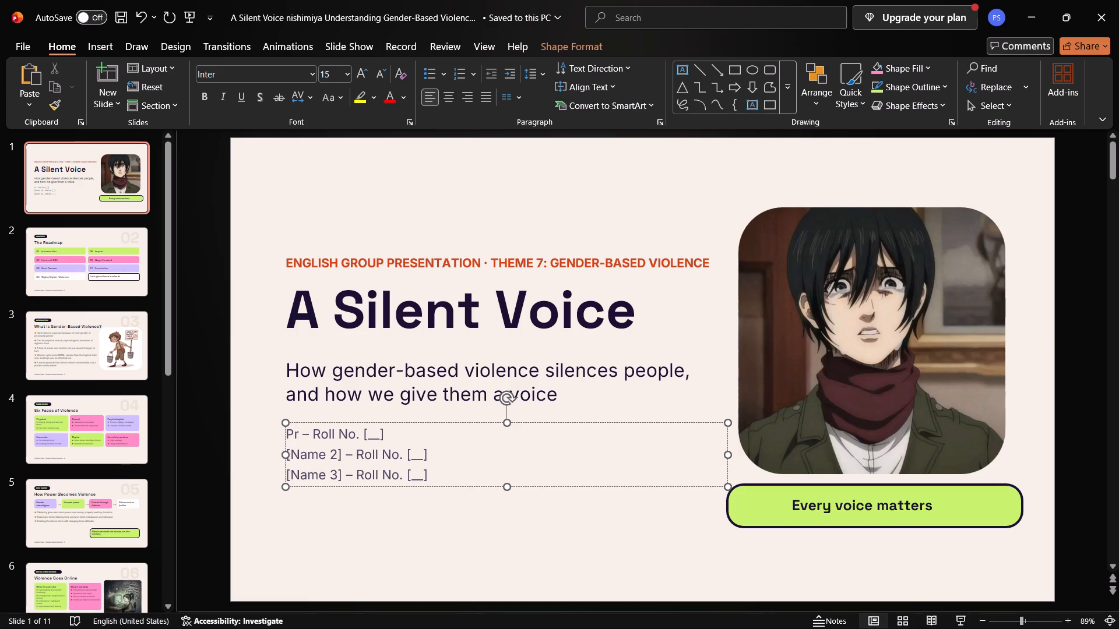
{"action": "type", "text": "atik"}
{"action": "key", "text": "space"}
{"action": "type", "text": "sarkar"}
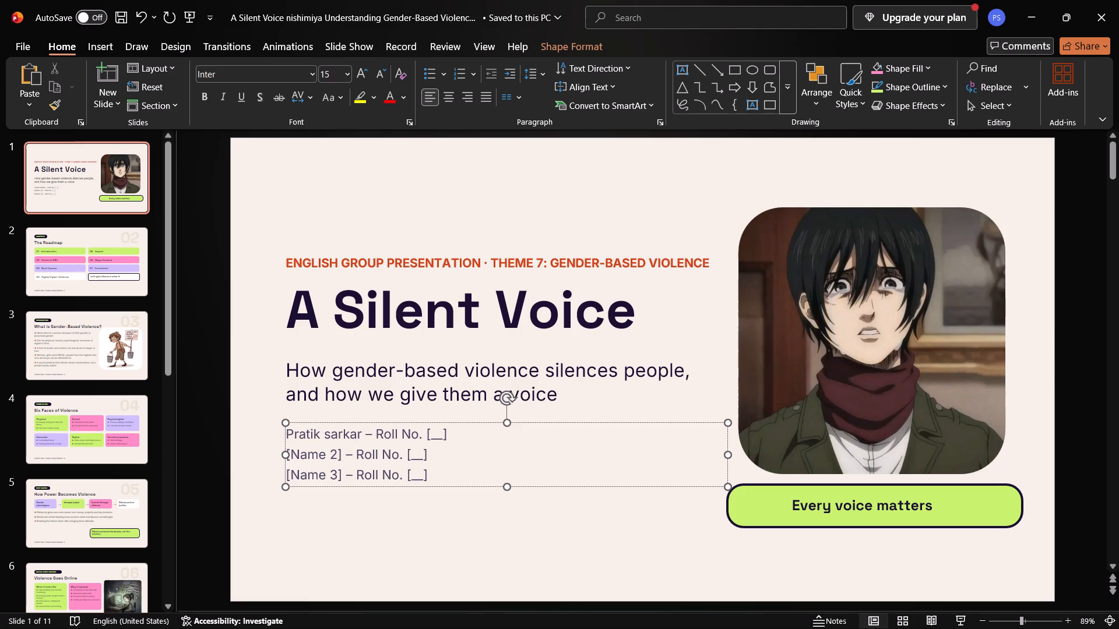
Replace "Roll No. [__]" on the first member's line with that member's roll number.
{"action": "left_click", "coordinate": [374, 439]}
{"action": "left_click_drag", "start_coordinate": [371, 433], "coordinate": [381, 433]}
{"action": "left_click", "coordinate": [376, 436]}
{"action": "left_click_drag", "start_coordinate": [376, 436], "coordinate": [444, 436]}
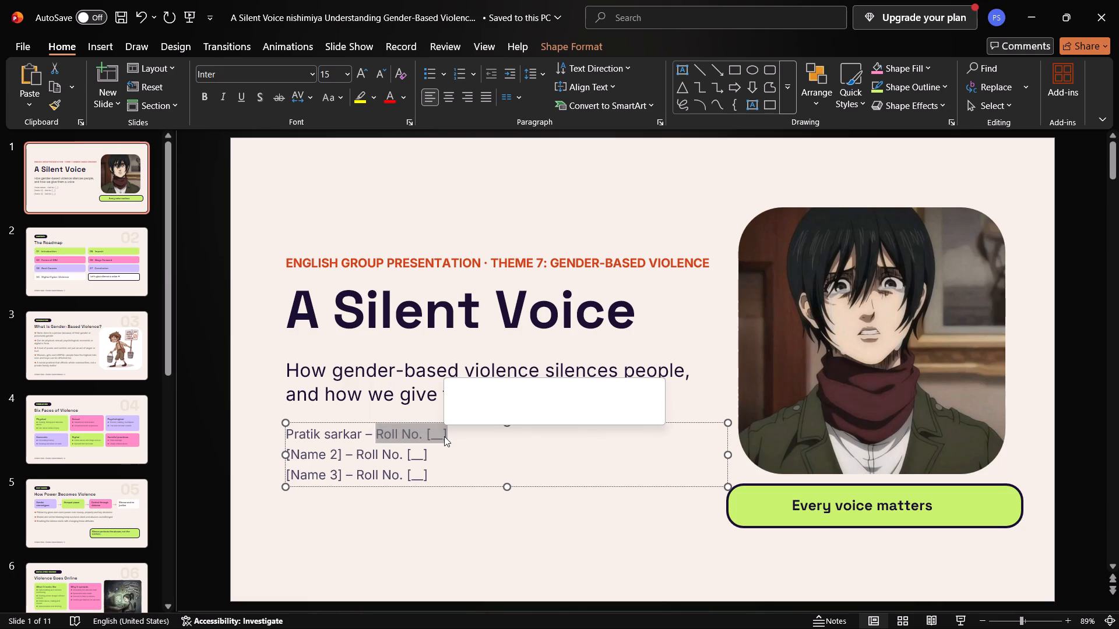
{"action": "key", "text": "BackSpace"}
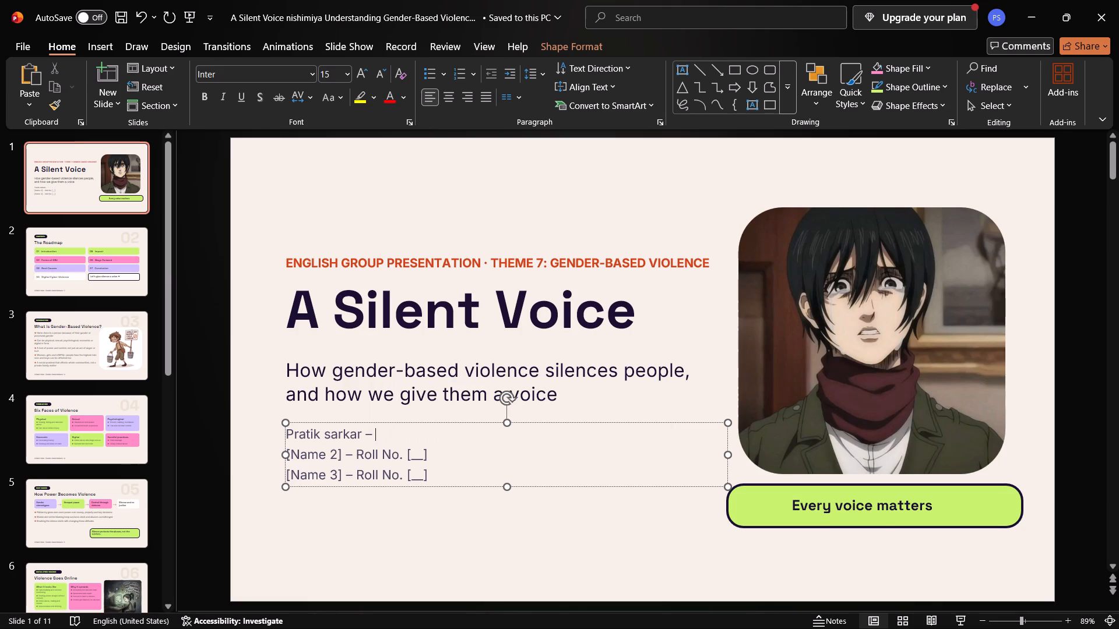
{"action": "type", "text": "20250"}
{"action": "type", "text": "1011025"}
Clear the "[Name 2]" placeholder from the second line of the member list.
{"action": "left_click_drag", "start_coordinate": [342, 456], "coordinate": [290, 451]}
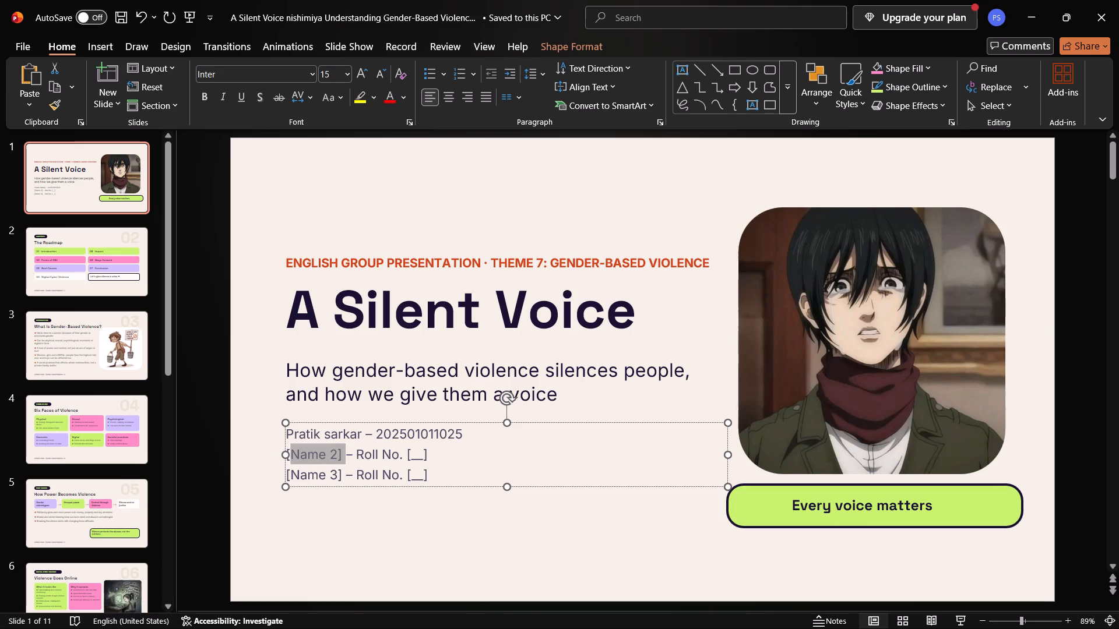
{"action": "left_click_drag", "start_coordinate": [290, 451], "coordinate": [287, 453]}
{"action": "key", "text": "BackSpace"}
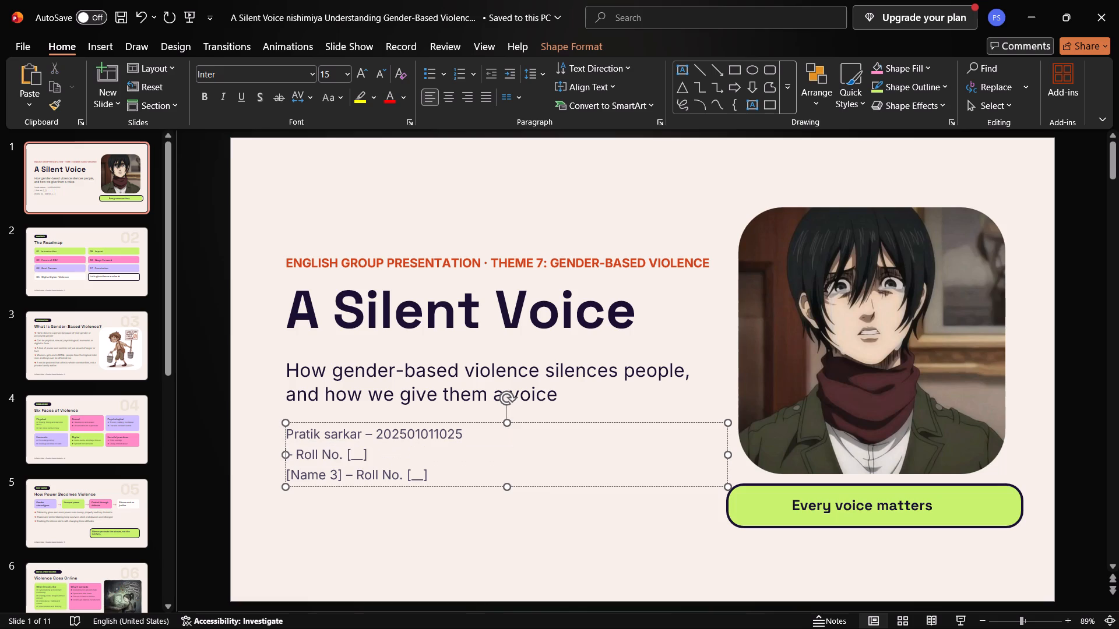
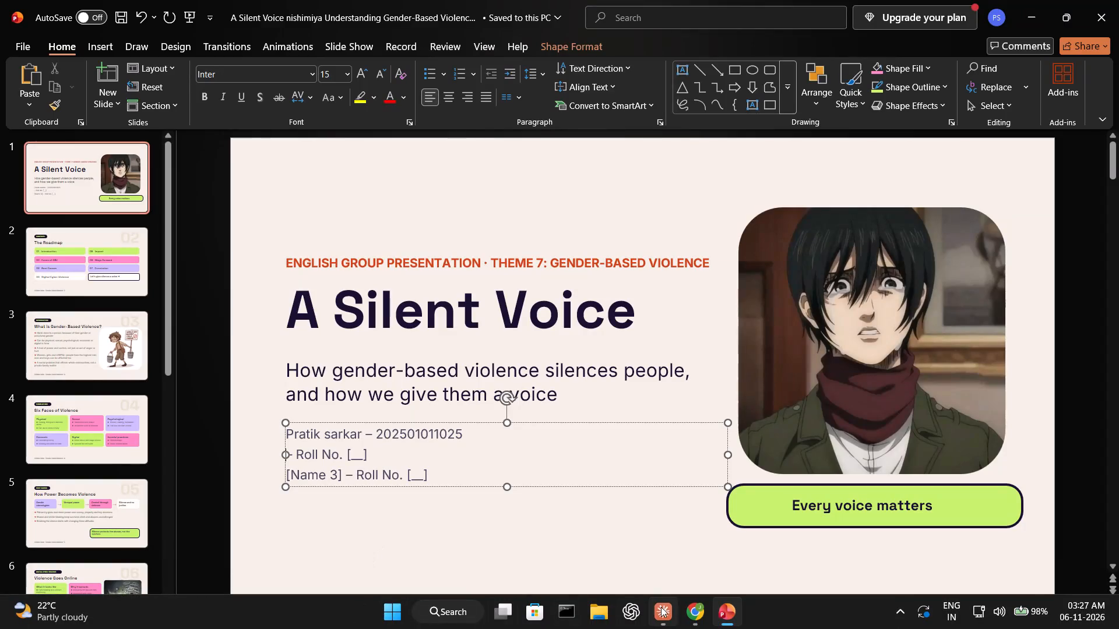
Switch to File Explorer and look through the Downloads folder and the Recycle Bin for the group member list.
{"action": "left_click", "coordinate": [605, 624]}
{"action": "left_click", "coordinate": [87, 233]}
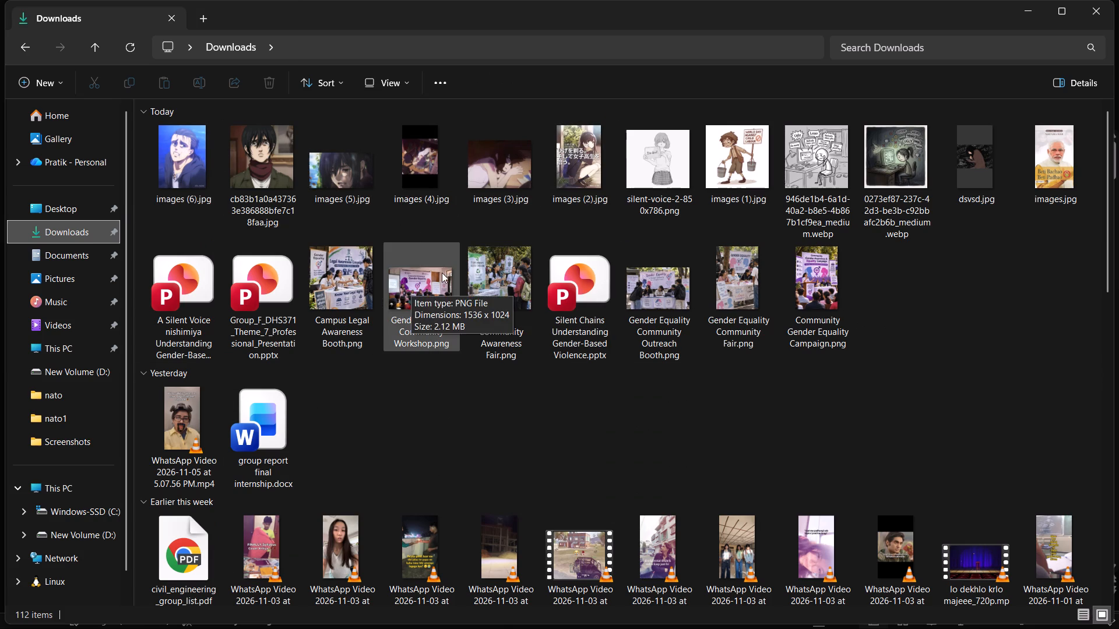
{"action": "left_click", "coordinate": [1085, 16]}
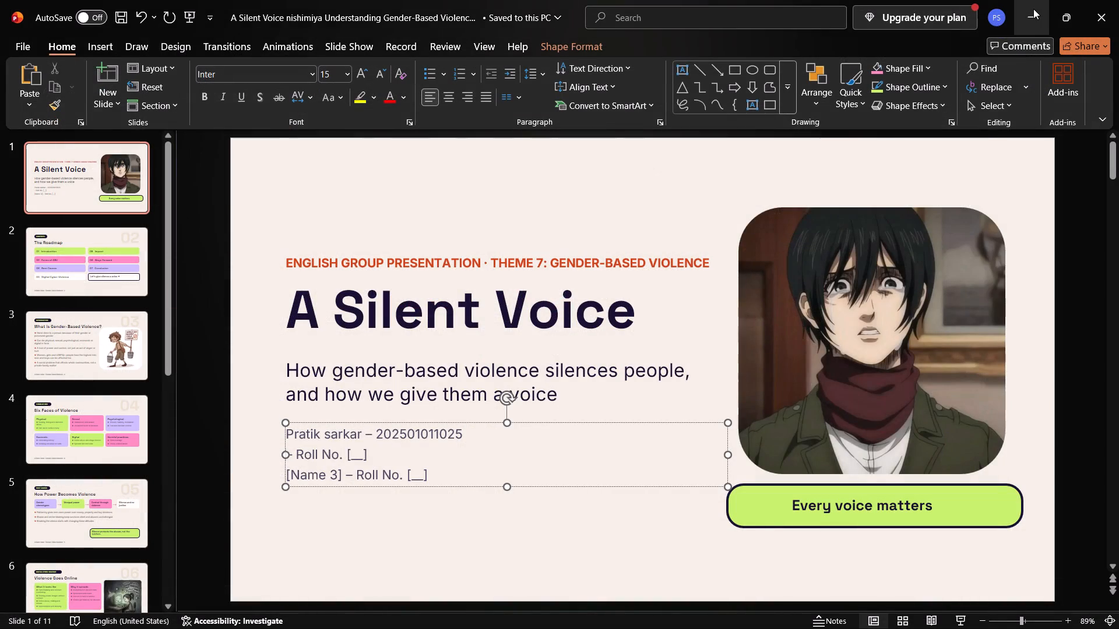
{"action": "left_click", "coordinate": [1033, 9]}
{"action": "double_click", "coordinate": [43, 147]}
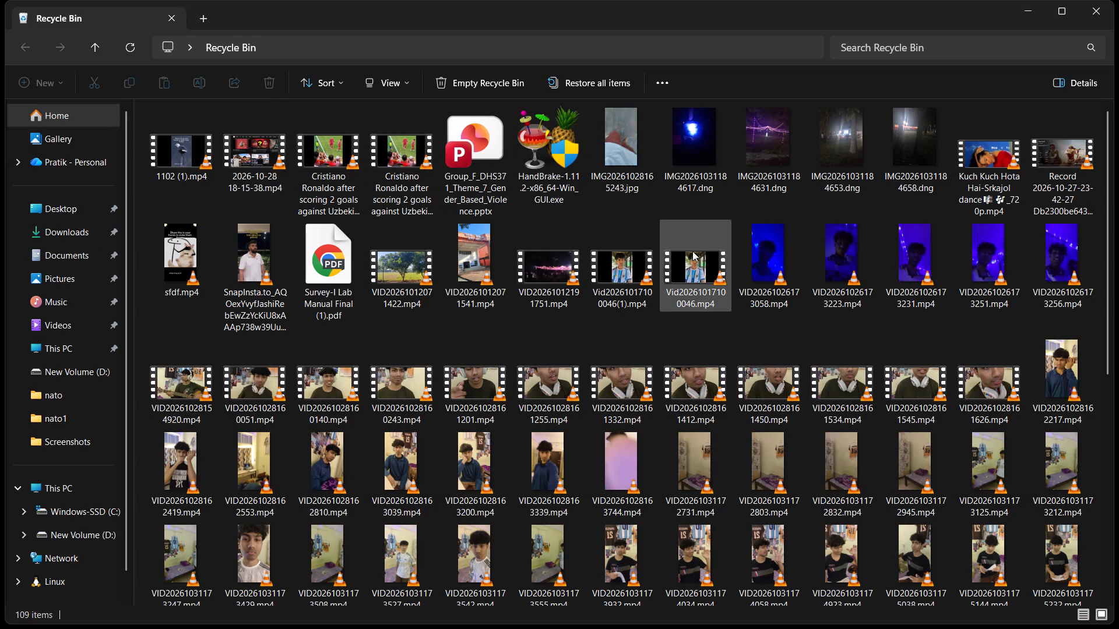
{"action": "scroll", "coordinate": [702, 276], "scroll_direction": "down", "scroll_amount": 3}
{"action": "scroll", "coordinate": [691, 324], "scroll_direction": "down", "scroll_amount": 3}
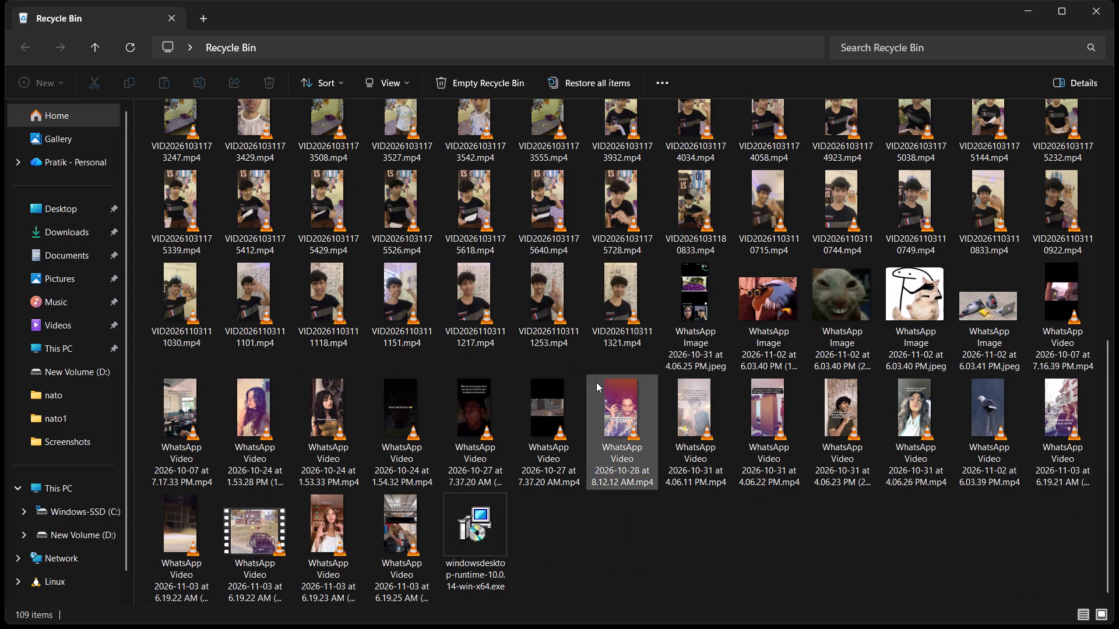
{"action": "scroll", "coordinate": [774, 464], "scroll_direction": "up", "scroll_amount": 2}
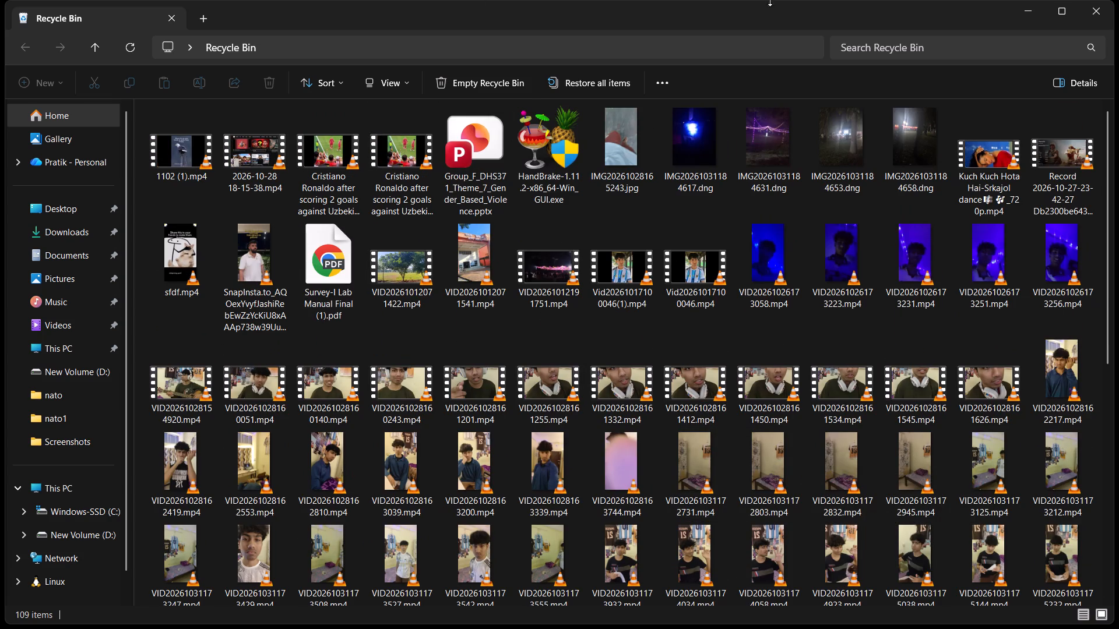
{"action": "left_click", "coordinate": [1106, 10]}
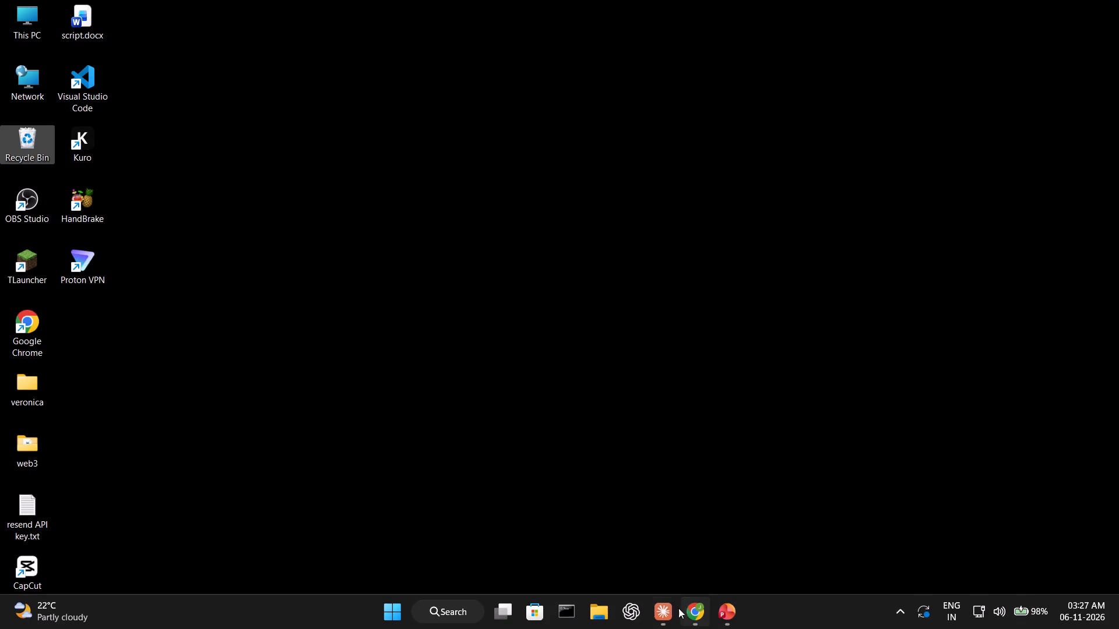
{"action": "left_click", "coordinate": [605, 603]}
{"action": "left_click", "coordinate": [72, 220]}
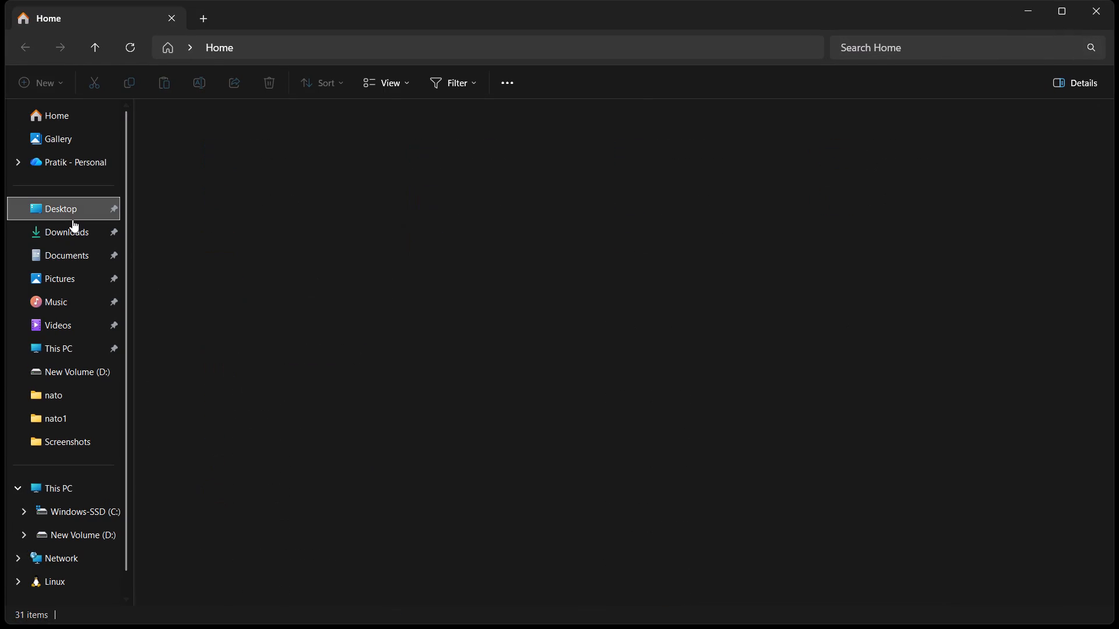
{"action": "left_click", "coordinate": [68, 224]}
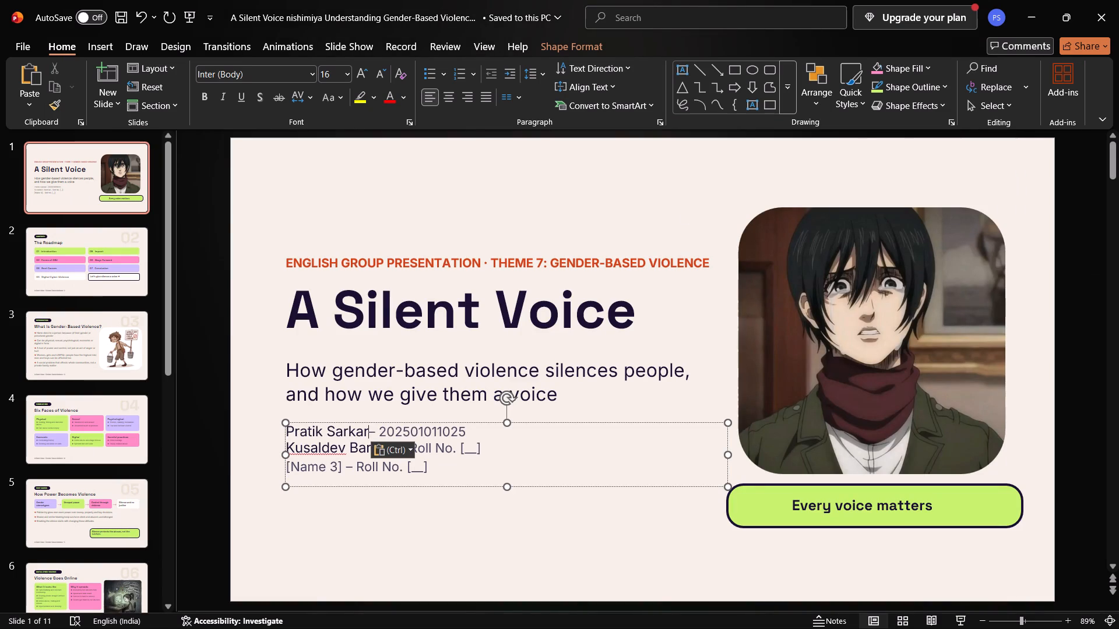
Replace the "[Name 3]" placeholder on the title slide with the name copied from the first Group F row of the PDF.
{"action": "left_click_drag", "start_coordinate": [343, 467], "coordinate": [290, 462]}
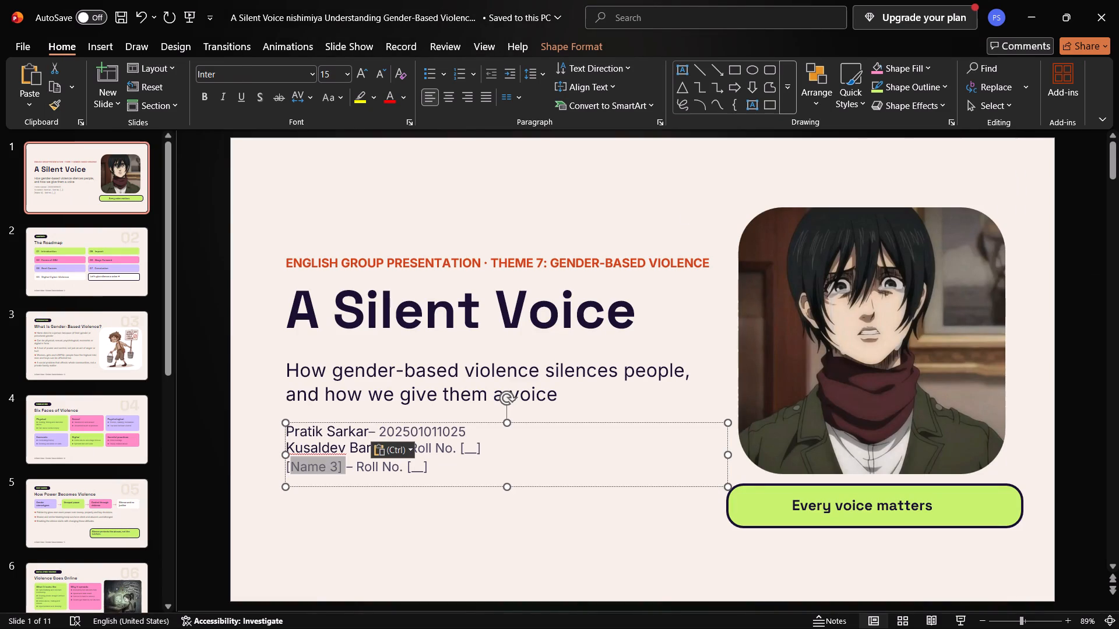
{"action": "left_click_drag", "start_coordinate": [290, 462], "coordinate": [285, 465]}
{"action": "key", "text": "BackSpace"}
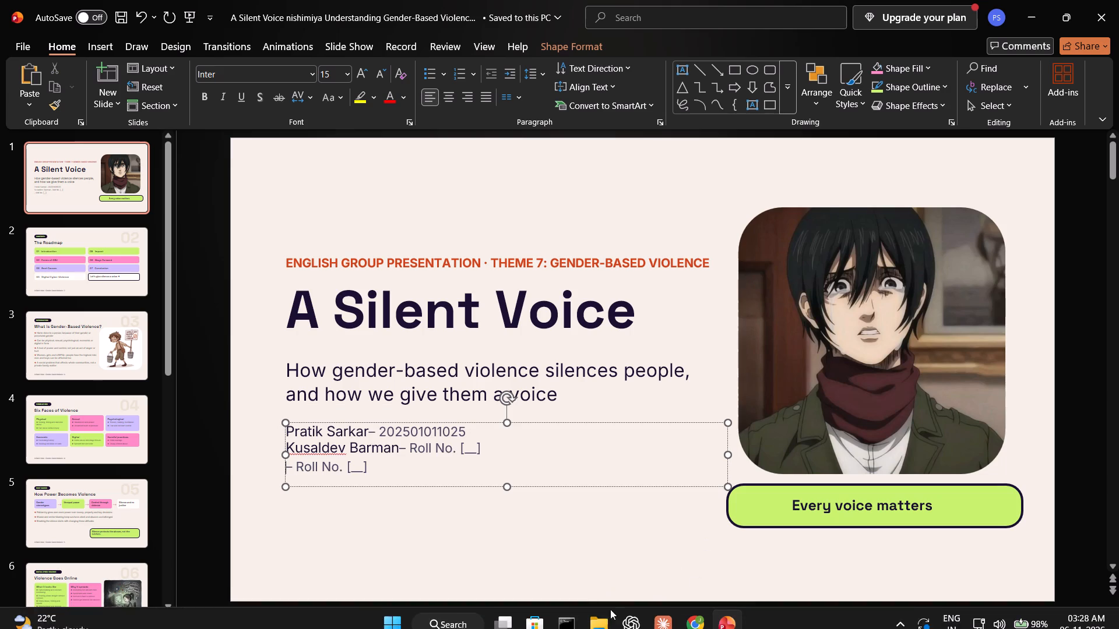
{"action": "left_click", "coordinate": [696, 620]}
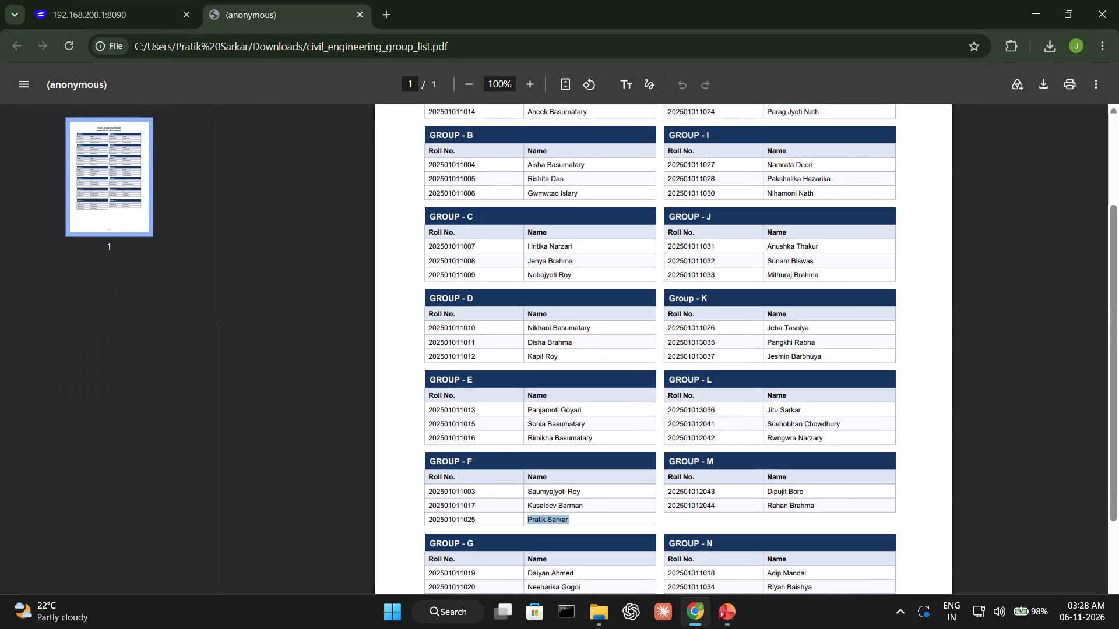
{"action": "left_click_drag", "start_coordinate": [583, 494], "coordinate": [547, 487]}
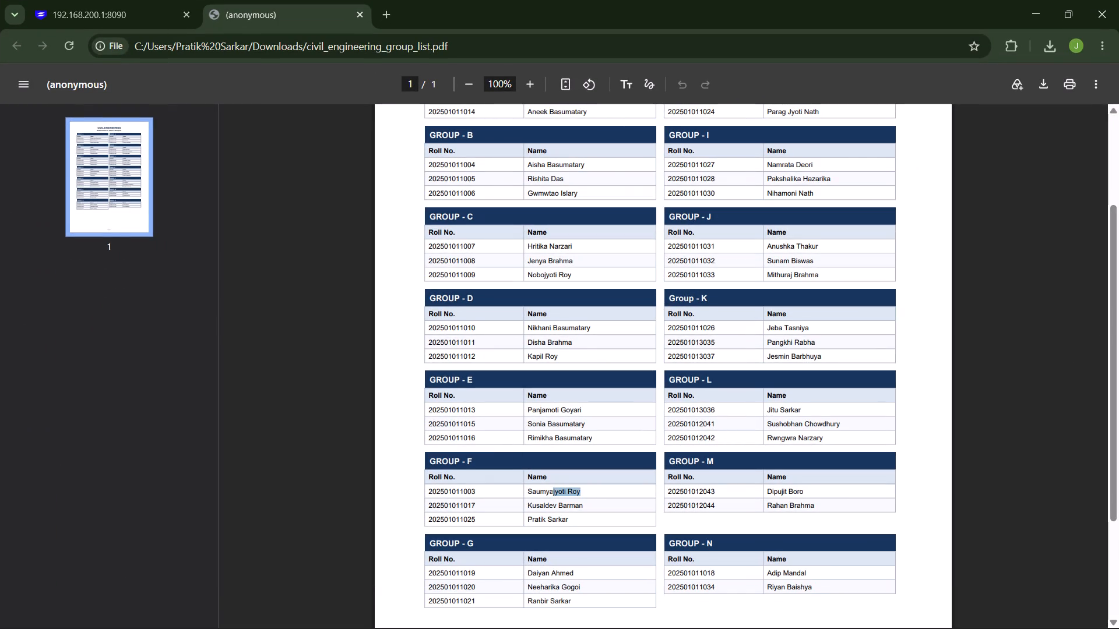
{"action": "left_click_drag", "start_coordinate": [547, 487], "coordinate": [526, 487]}
{"action": "key", "text": "ctrl+c"}
{"action": "left_click", "coordinate": [1029, 0]}
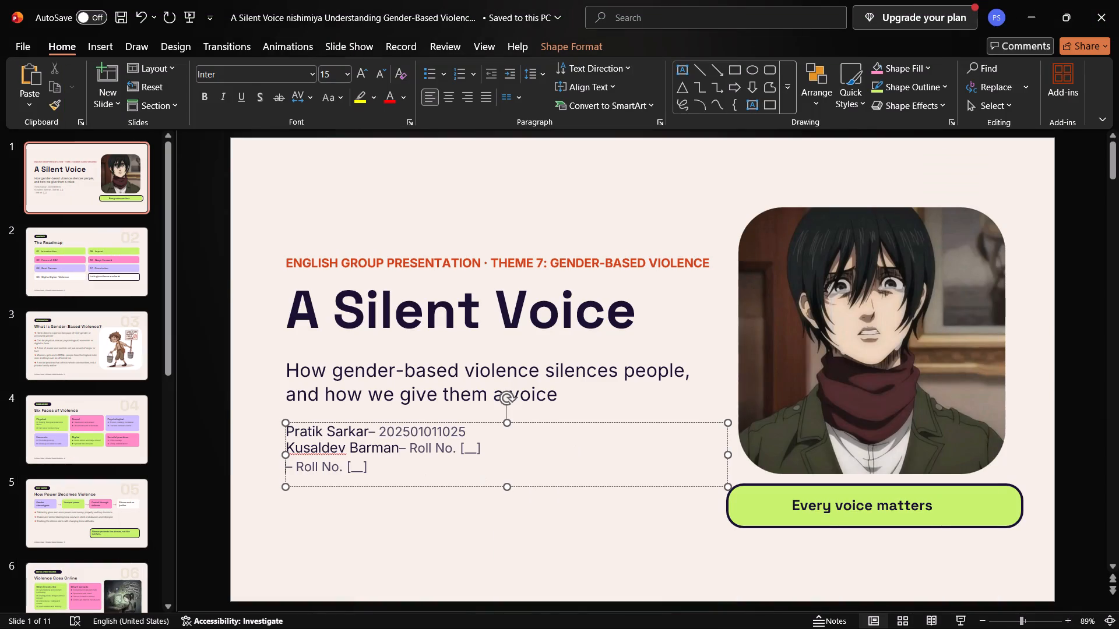
{"action": "key", "text": "ctrl+v"}
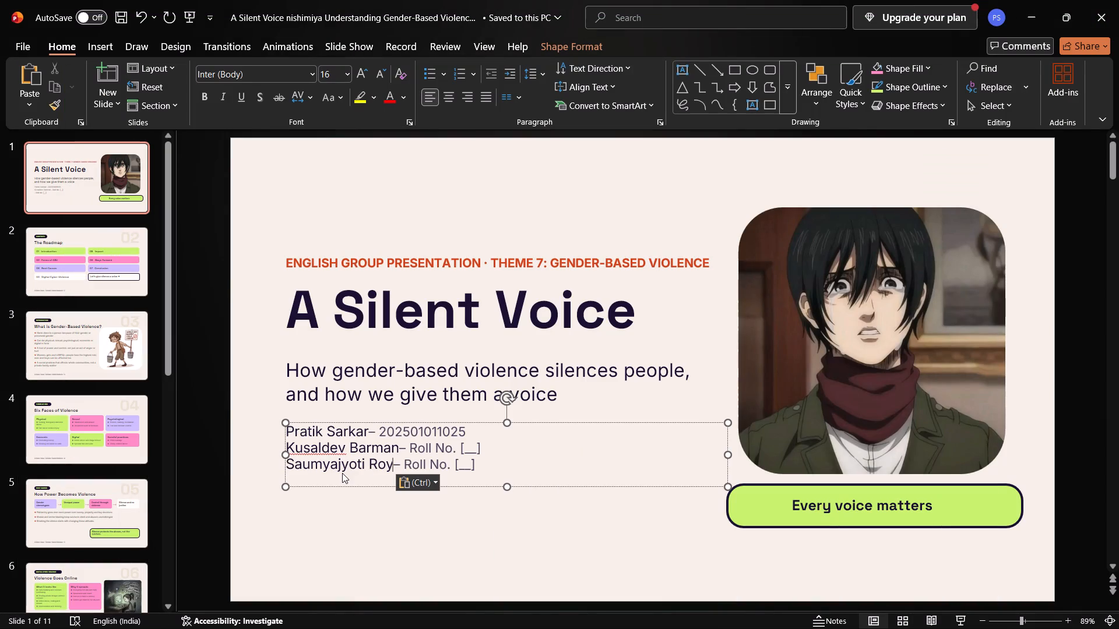
Replace the second member's "Roll No. [__]" placeholder with the roll number copied from the second Group F row of the PDF, keeping the third member on a separate line.
{"action": "left_click_drag", "start_coordinate": [491, 446], "coordinate": [452, 443]}
{"action": "left_click", "coordinate": [465, 447]}
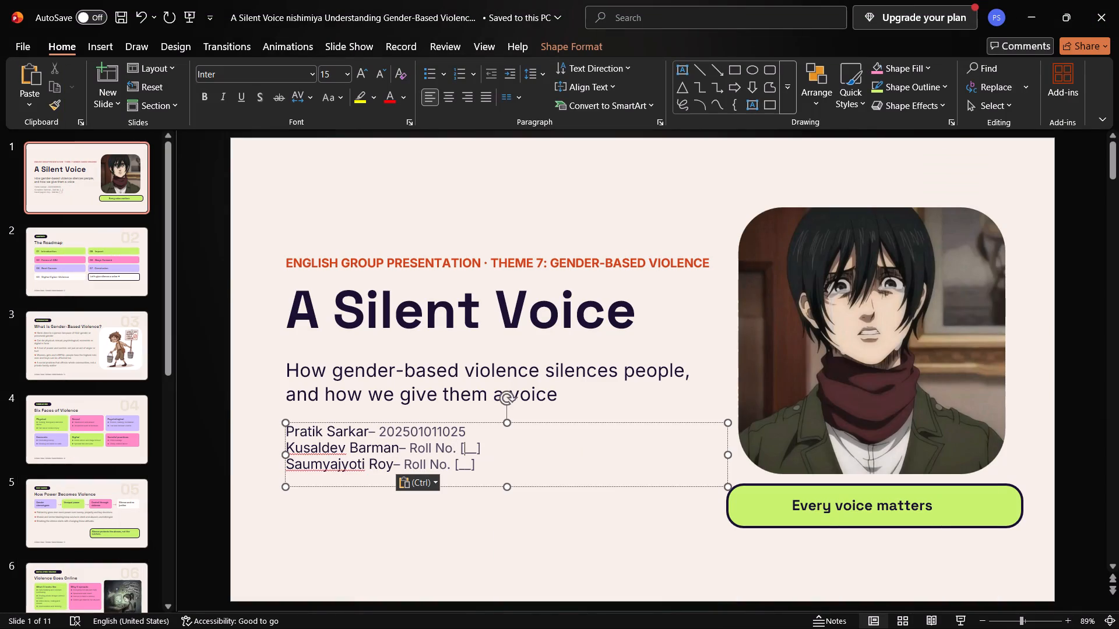
{"action": "left_click_drag", "start_coordinate": [480, 446], "coordinate": [421, 444]}
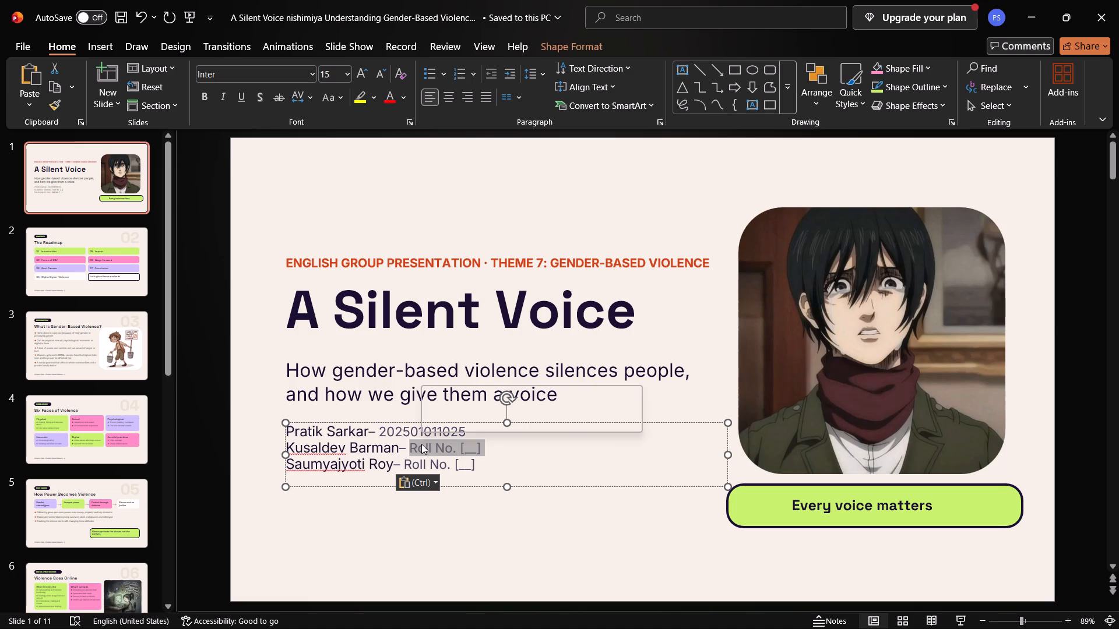
{"action": "key", "text": "BackSpace"}
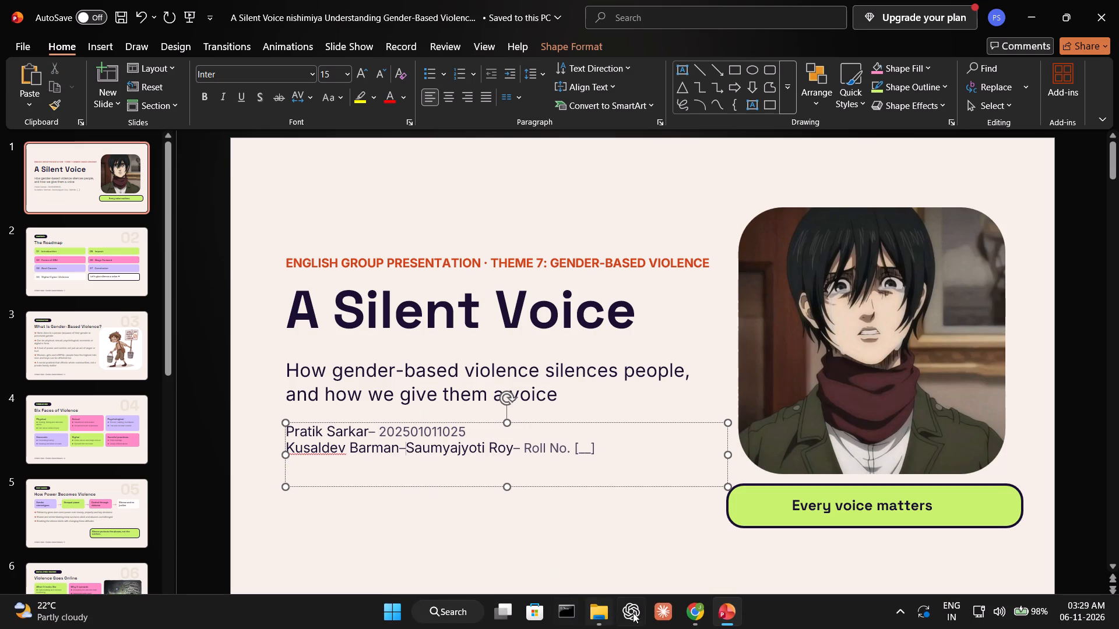
{"action": "left_click", "coordinate": [692, 616]}
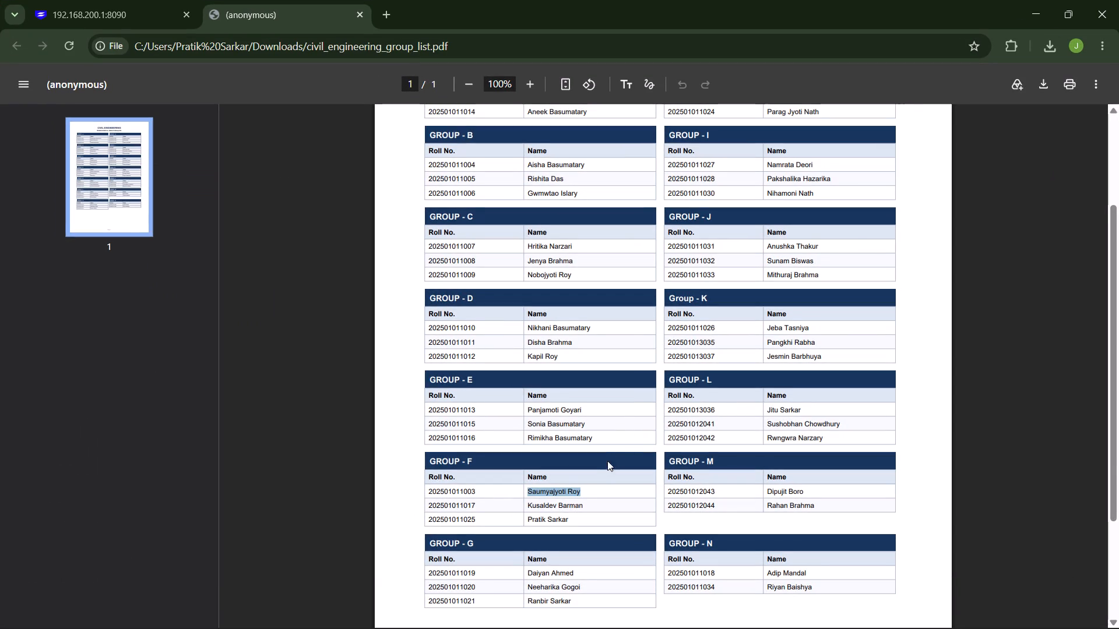
{"action": "left_click_drag", "start_coordinate": [479, 508], "coordinate": [471, 510]}
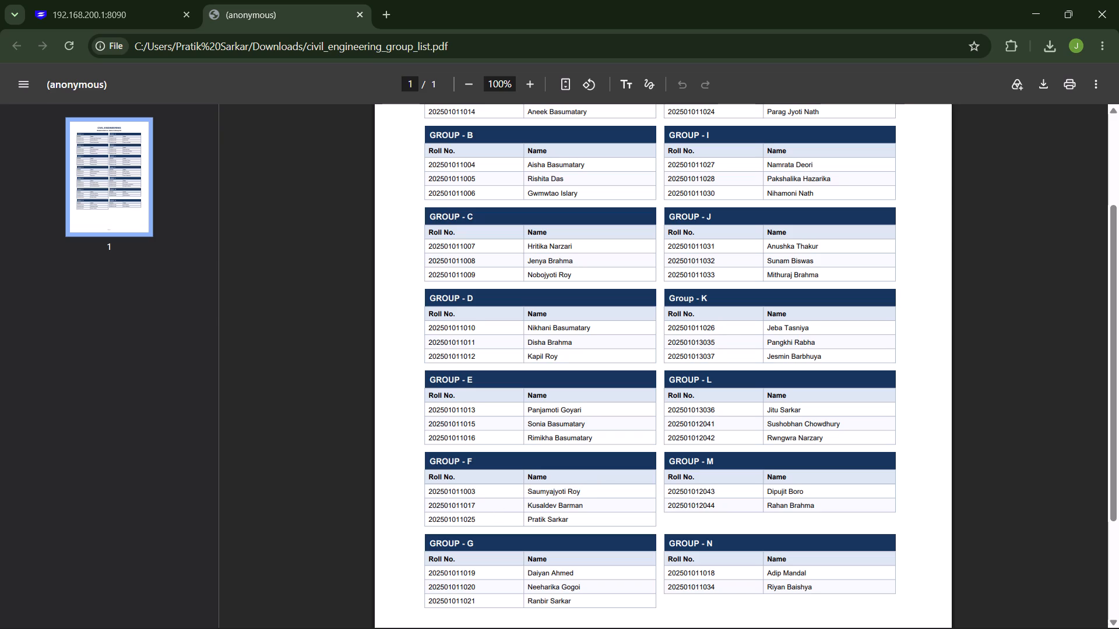
{"action": "left_click_drag", "start_coordinate": [471, 510], "coordinate": [425, 506]}
{"action": "key", "text": "ctrl+c"}
{"action": "left_click", "coordinate": [1029, 16]}
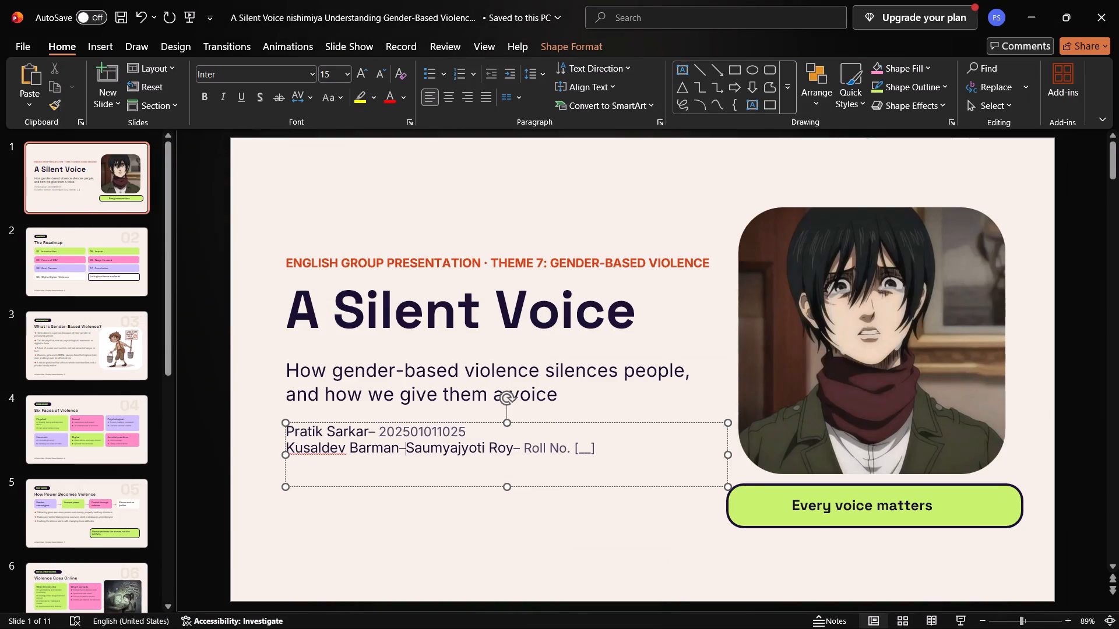
{"action": "key", "text": "ctrl+v"}
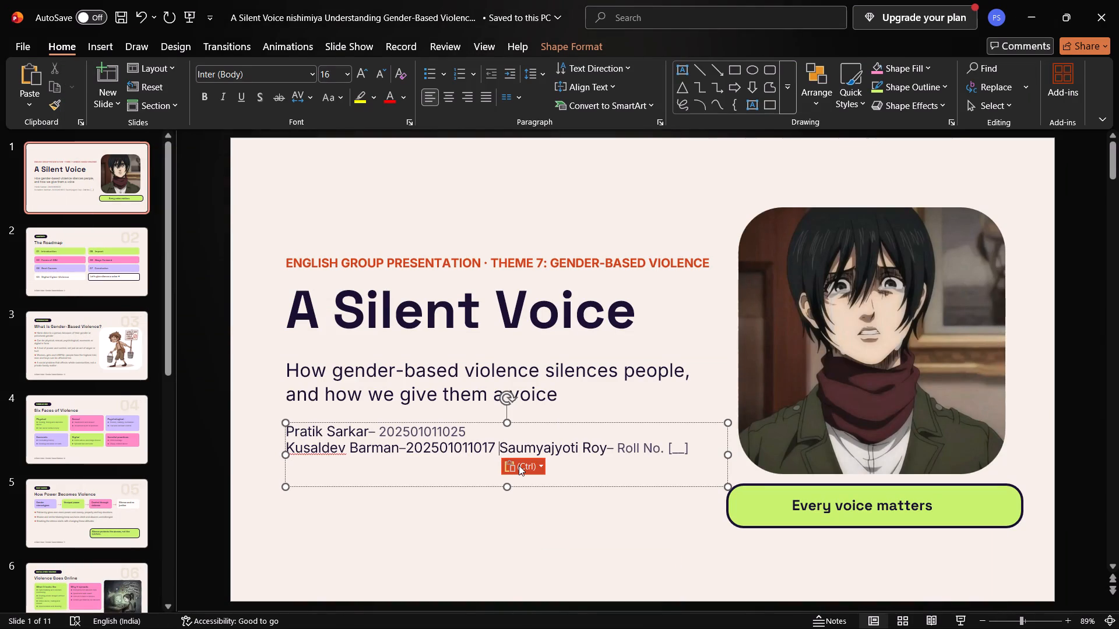
{"action": "key", "text": "Return"}
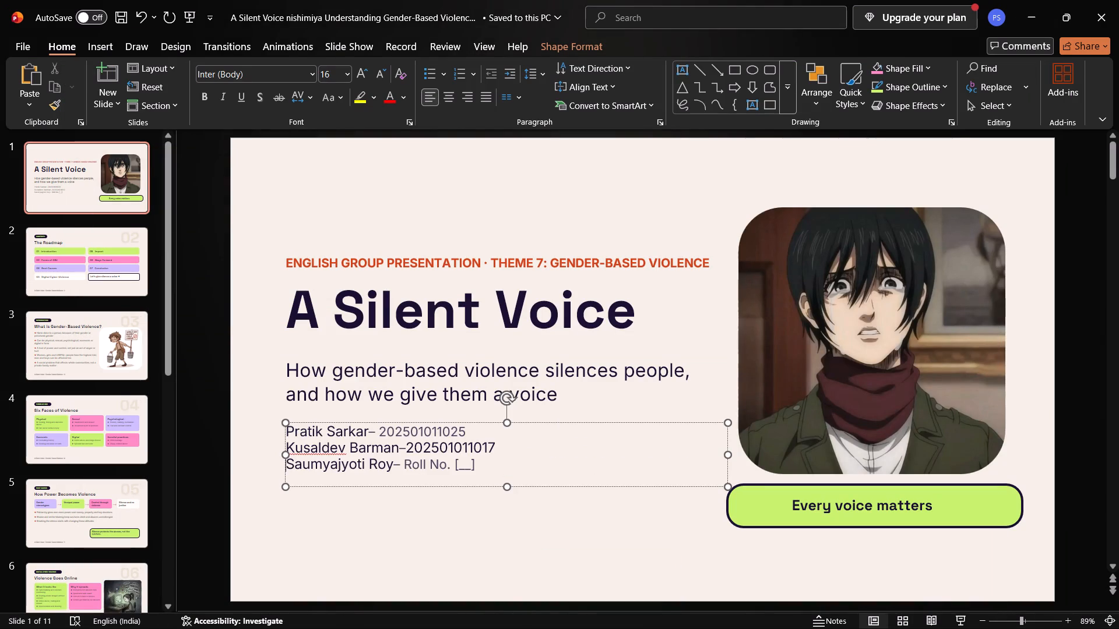
Replace the third member's "Roll No. [__]" placeholder on the title slide with the roll number copied from the first Group F row of the PDF.
{"action": "left_click_drag", "start_coordinate": [478, 466], "coordinate": [420, 464]}
{"action": "key", "text": "BackSpace"}
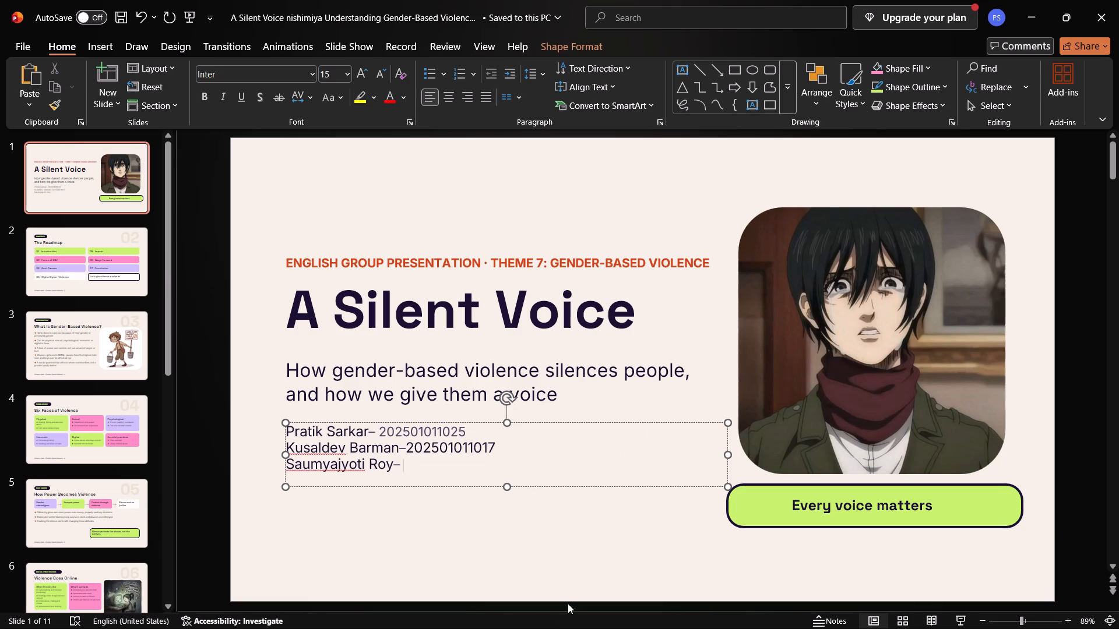
{"action": "left_click", "coordinate": [688, 616]}
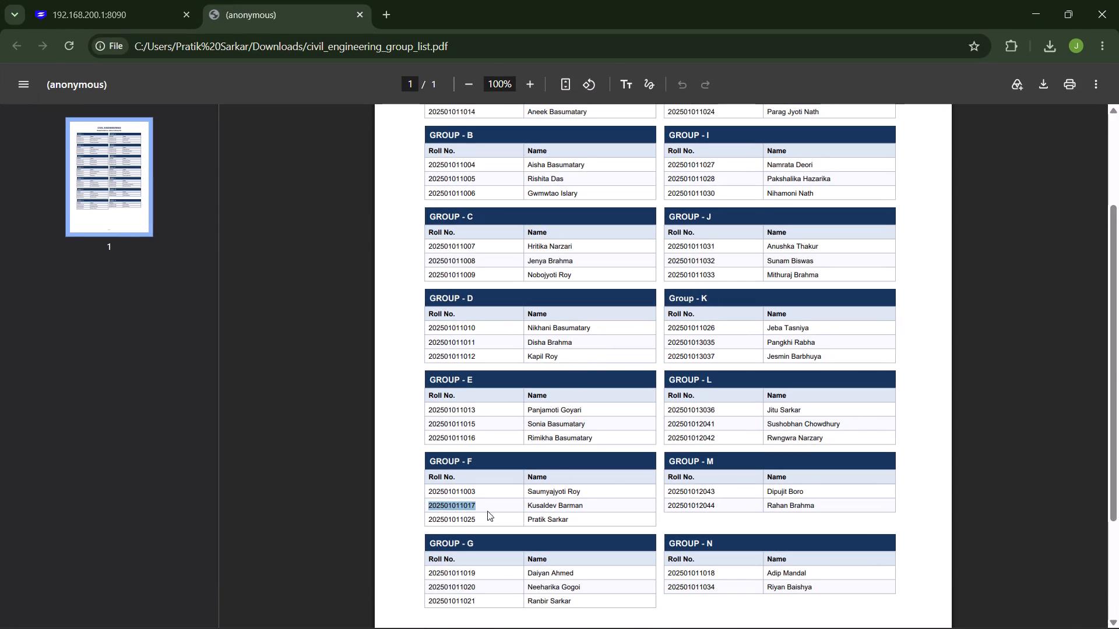
{"action": "left_click_drag", "start_coordinate": [479, 489], "coordinate": [422, 486]}
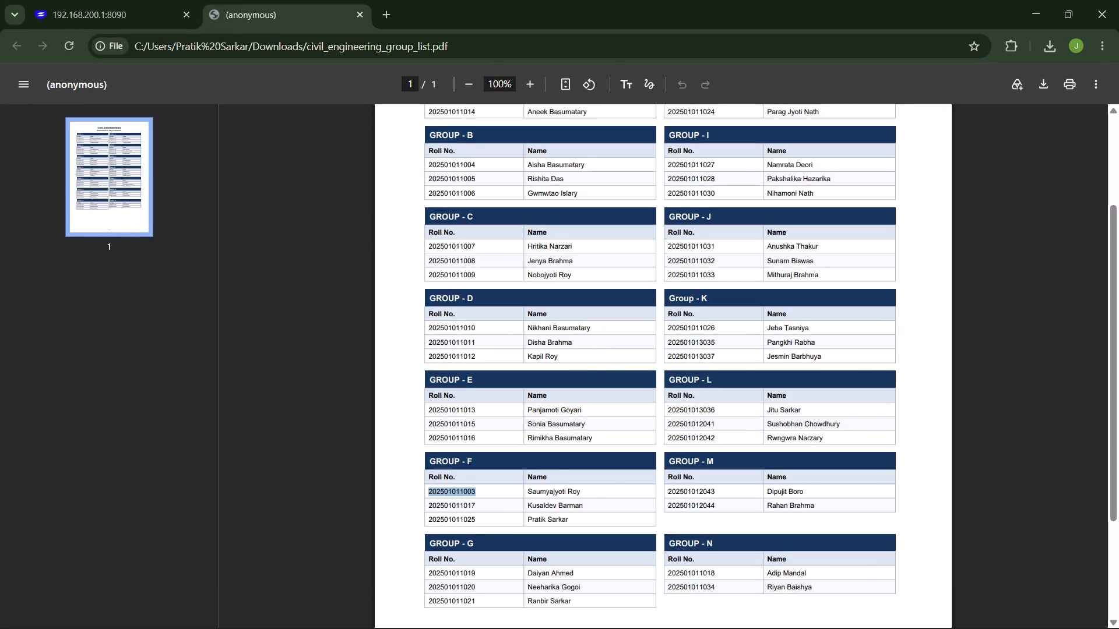
{"action": "key", "text": "ctrl+c"}
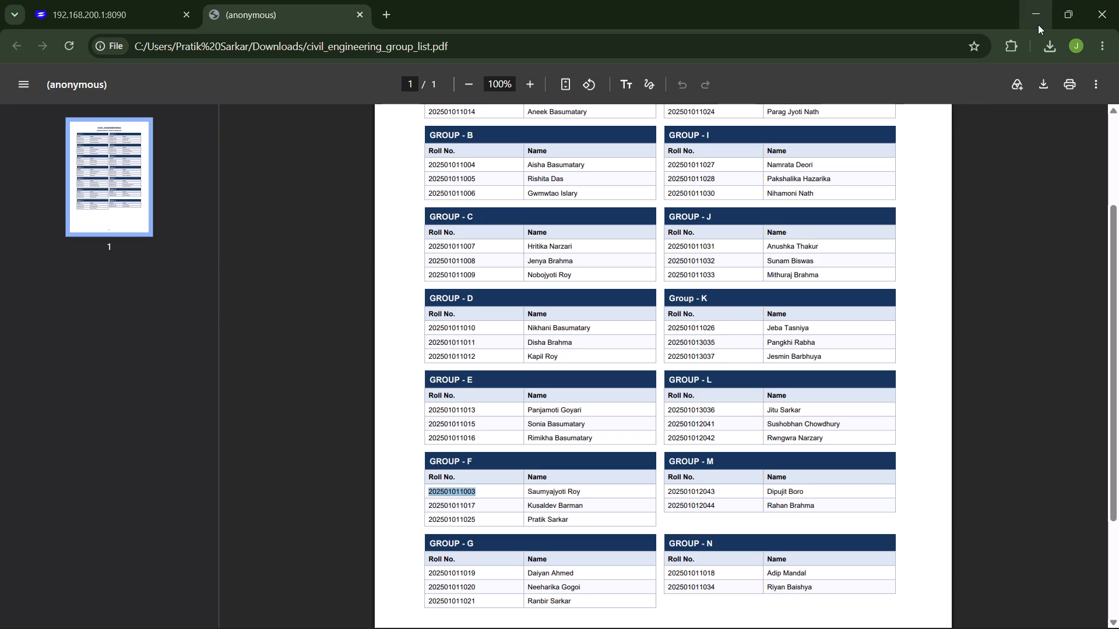
{"action": "left_click", "coordinate": [1038, 24]}
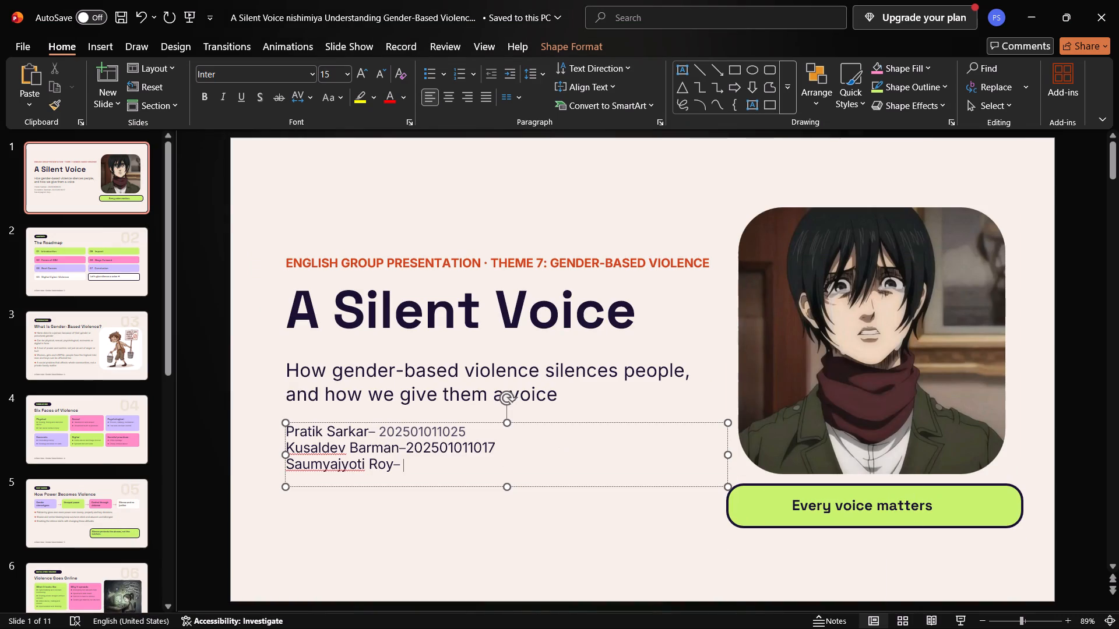
{"action": "key", "text": "ctrl+v"}
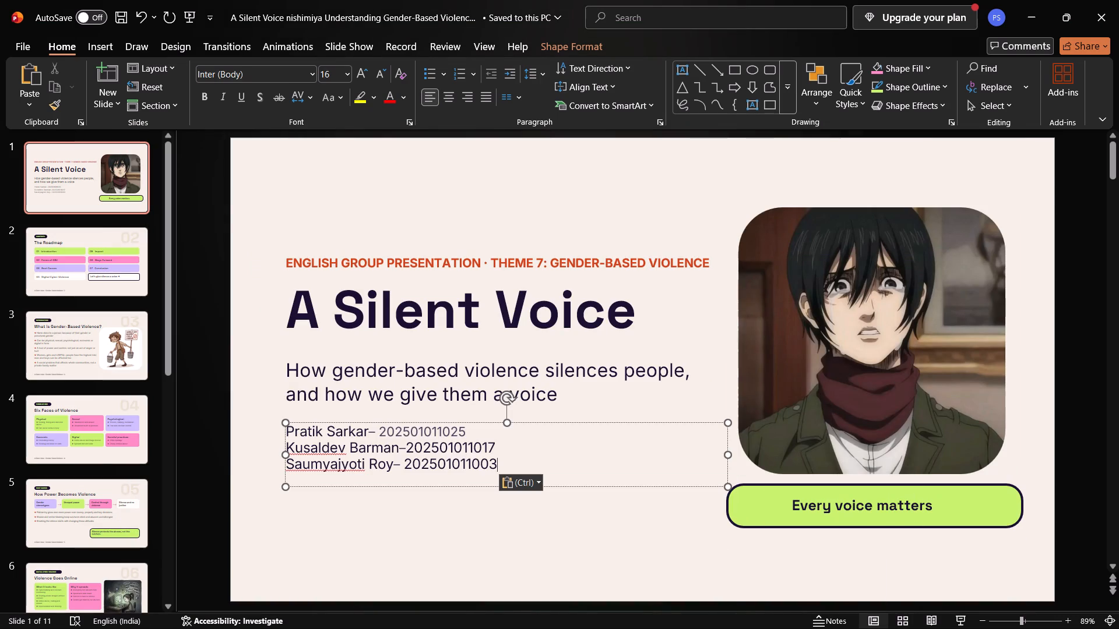
Replace the first member's roll number on the title slide with the one copied from the last Group F row of the PDF.
{"action": "left_click_drag", "start_coordinate": [466, 433], "coordinate": [390, 432]}
{"action": "key", "text": "BackSpace"}
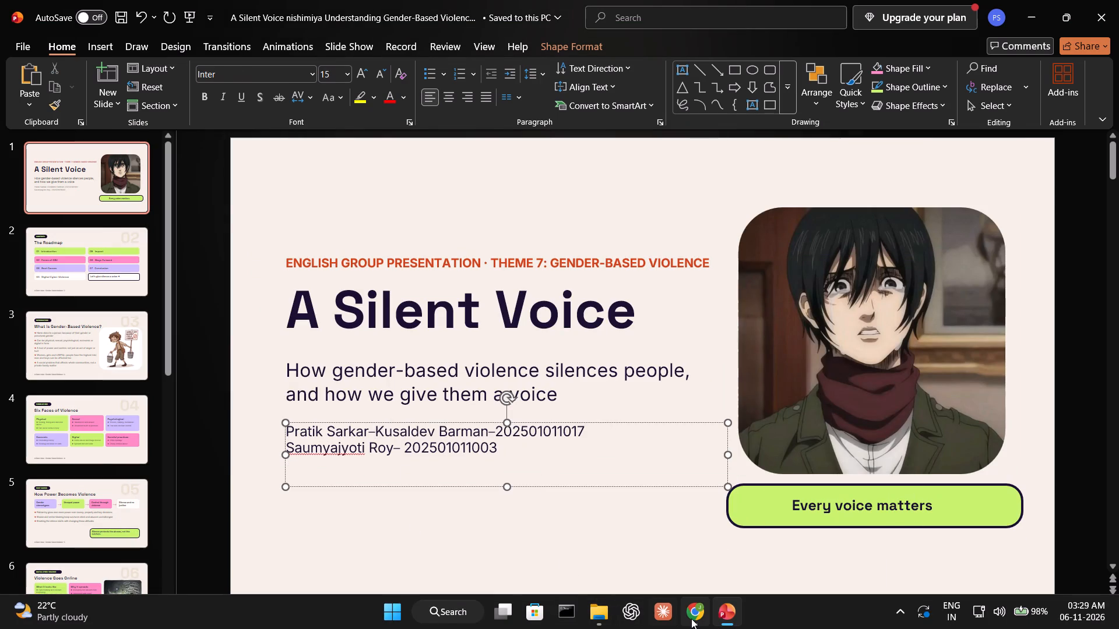
{"action": "left_click", "coordinate": [691, 619]}
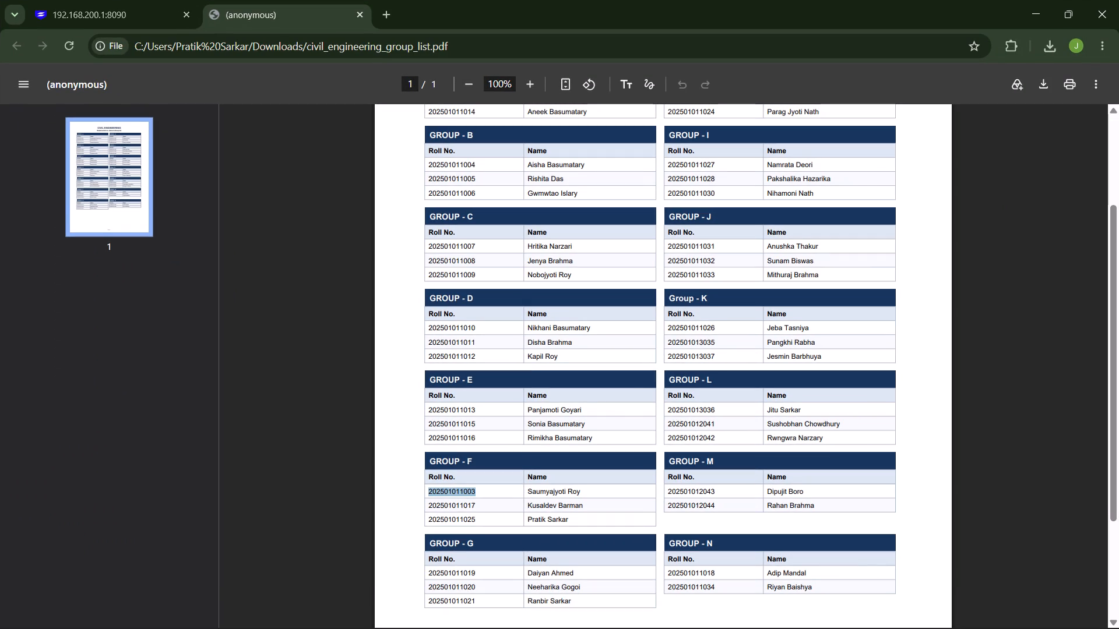
{"action": "left_click_drag", "start_coordinate": [476, 523], "coordinate": [385, 524]}
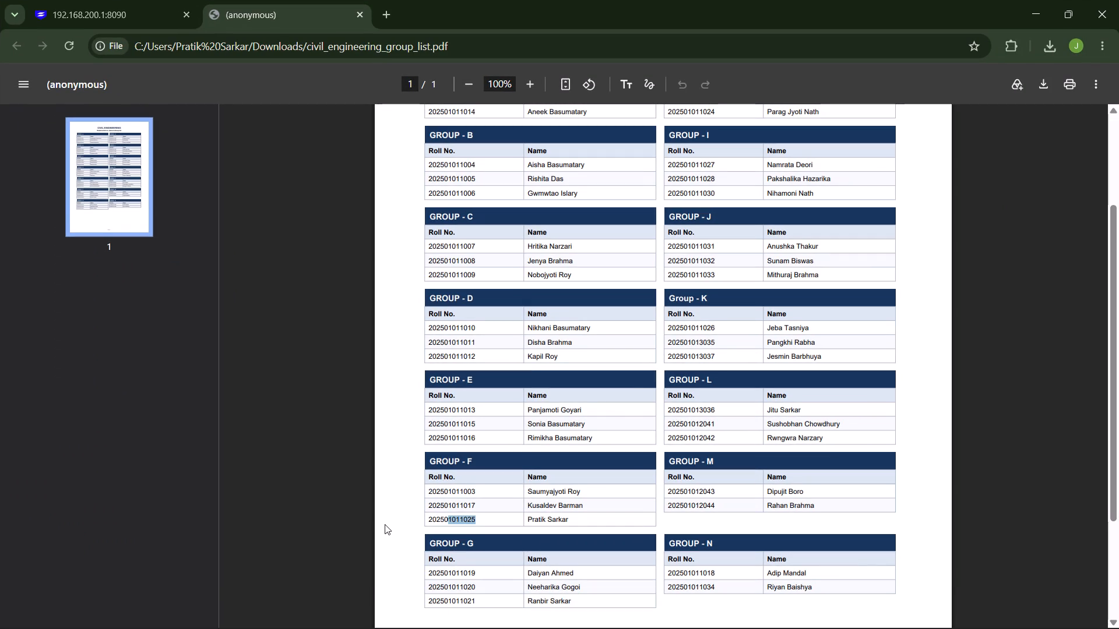
{"action": "key", "text": "ctrl+c"}
{"action": "left_click", "coordinate": [1033, 9]}
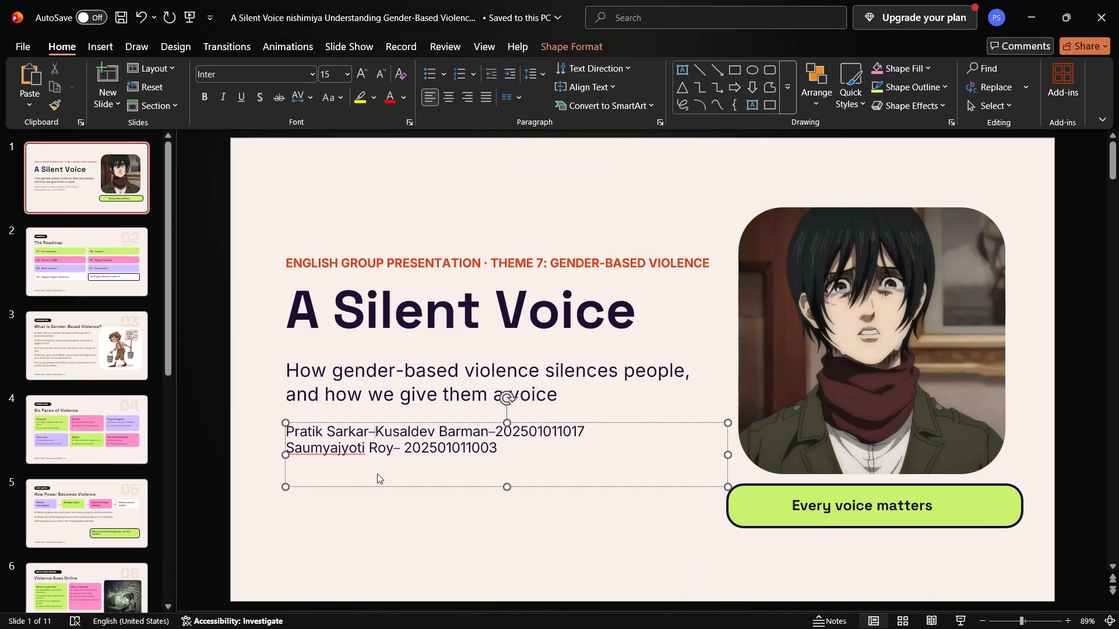
{"action": "key", "text": "ctrl+c"}
{"action": "key", "text": "ctrl+v"}
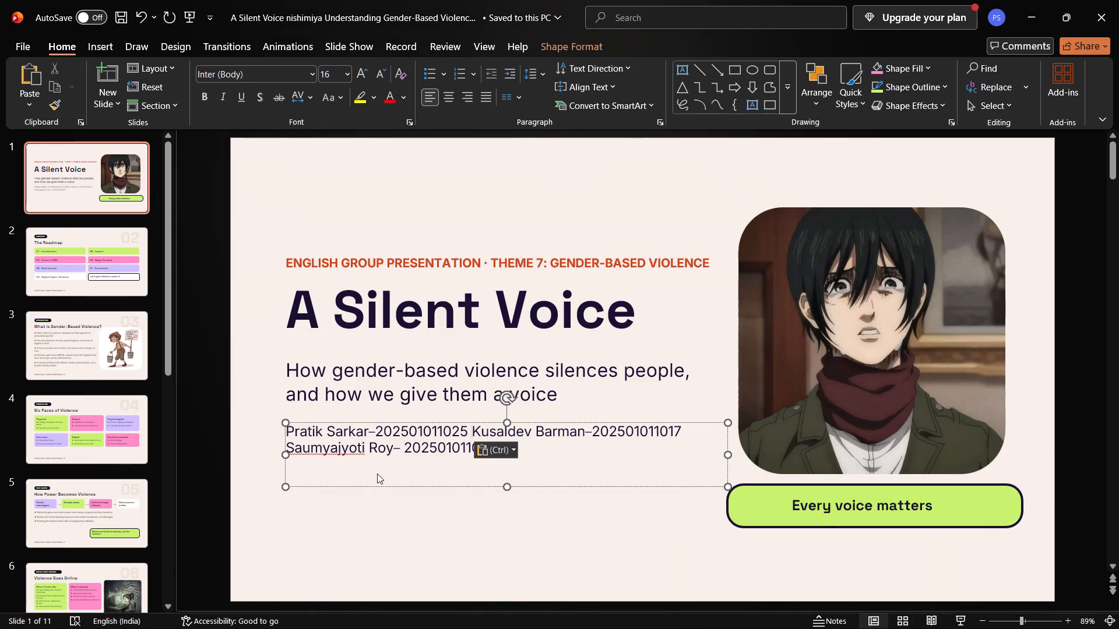
Move the second member's name and roll number onto their own line in the title slide's member list.
{"action": "key", "text": "Return"}
{"action": "left_click", "coordinate": [368, 543]}
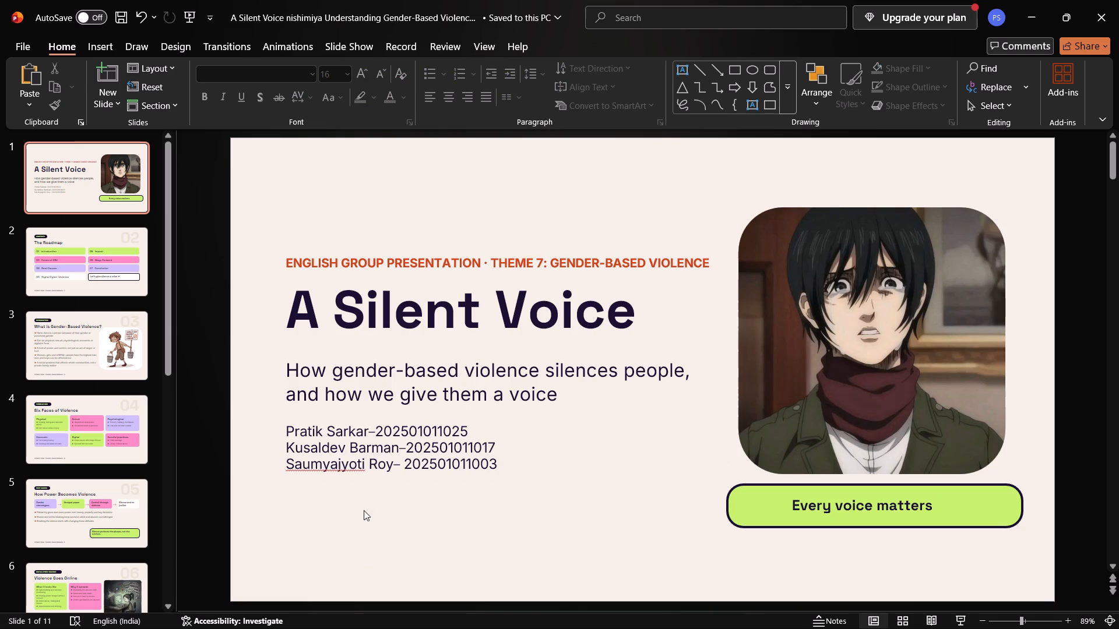
Review slides 2 to 6 of the presentation, checking their text, layout and illustrations.
{"action": "left_click", "coordinate": [118, 266]}
{"action": "left_click", "coordinate": [108, 309]}
{"action": "left_click", "coordinate": [107, 364]}
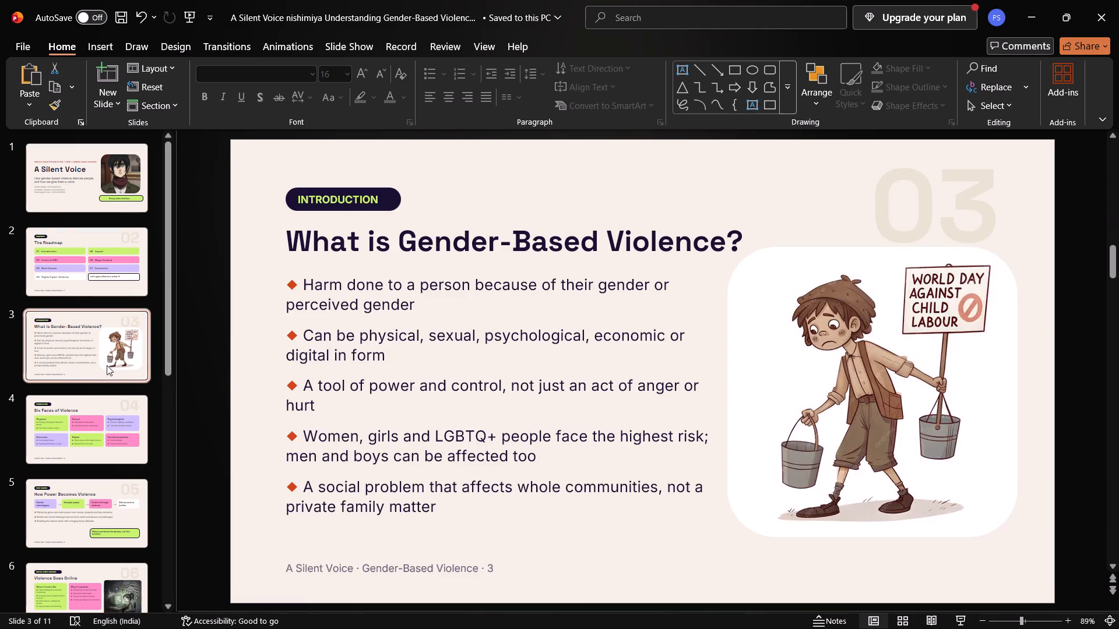
{"action": "left_click", "coordinate": [100, 419]}
{"action": "left_click", "coordinate": [100, 498]}
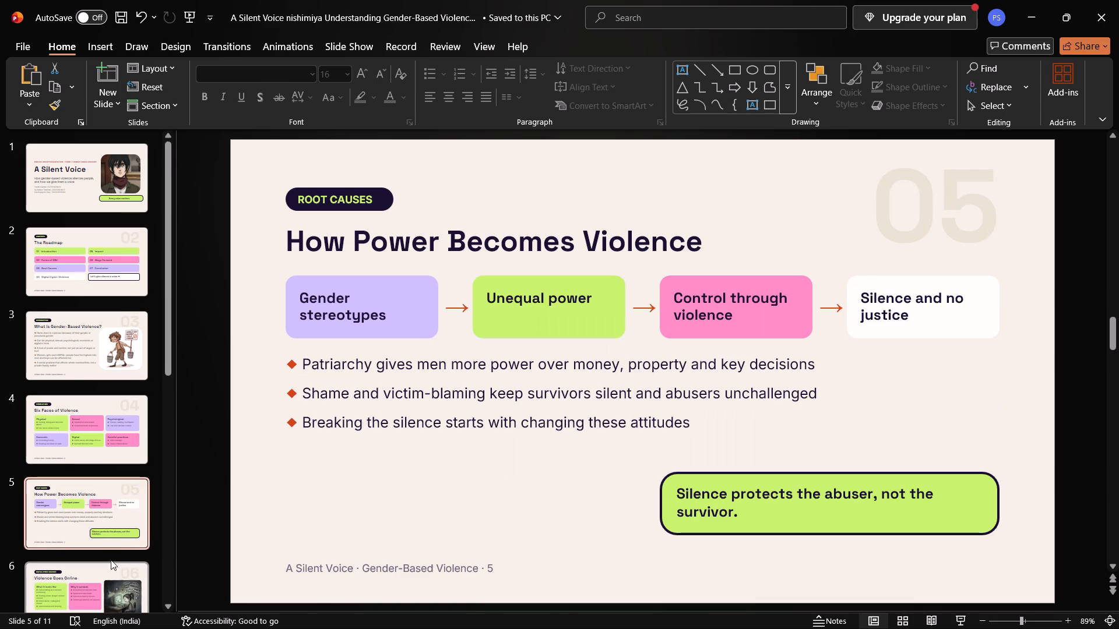
{"action": "scroll", "coordinate": [120, 525], "scroll_direction": "down", "scroll_amount": 2}
{"action": "left_click", "coordinate": [91, 528]}
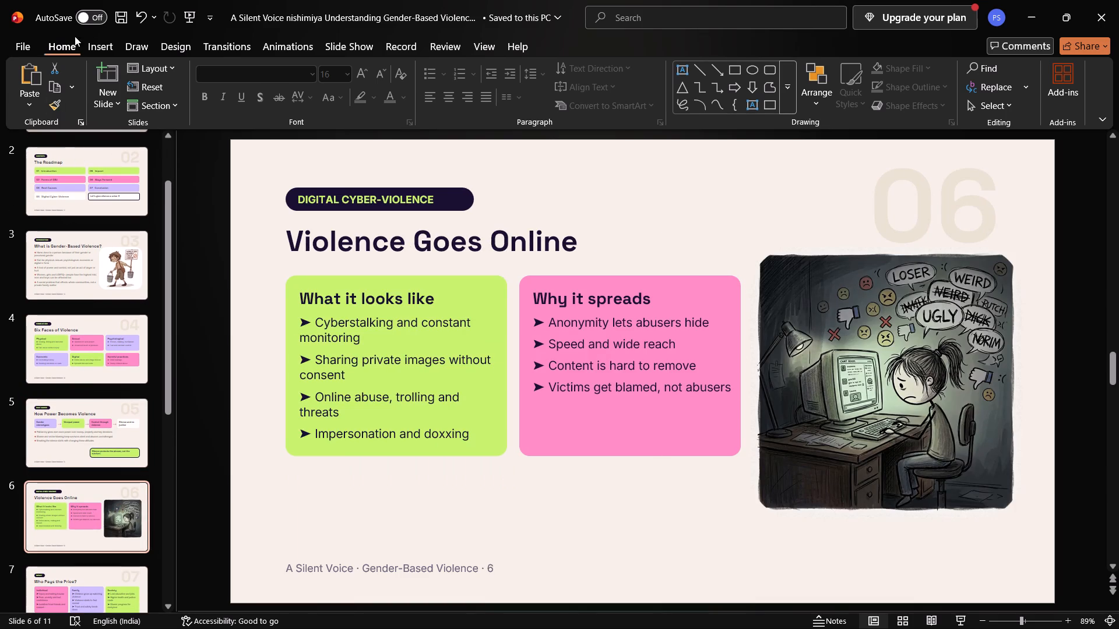
Save the gender-based violence presentation, and close it along with the Downloads folder window.
{"action": "left_click", "coordinate": [122, 20]}
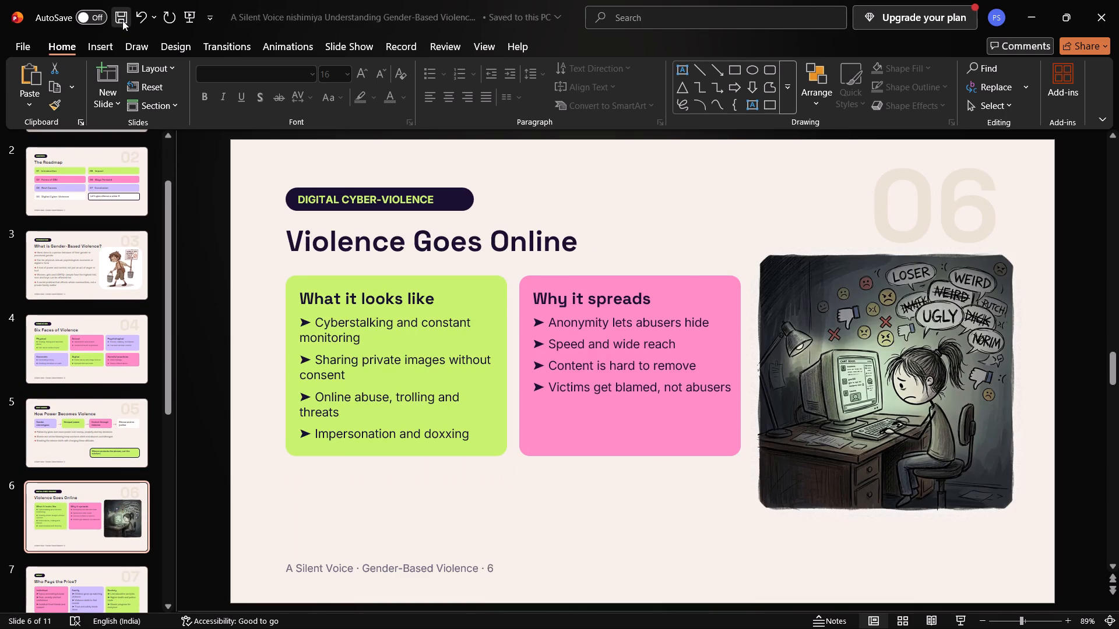
{"action": "left_click", "coordinate": [122, 20]}
{"action": "double_click", "coordinate": [122, 20]}
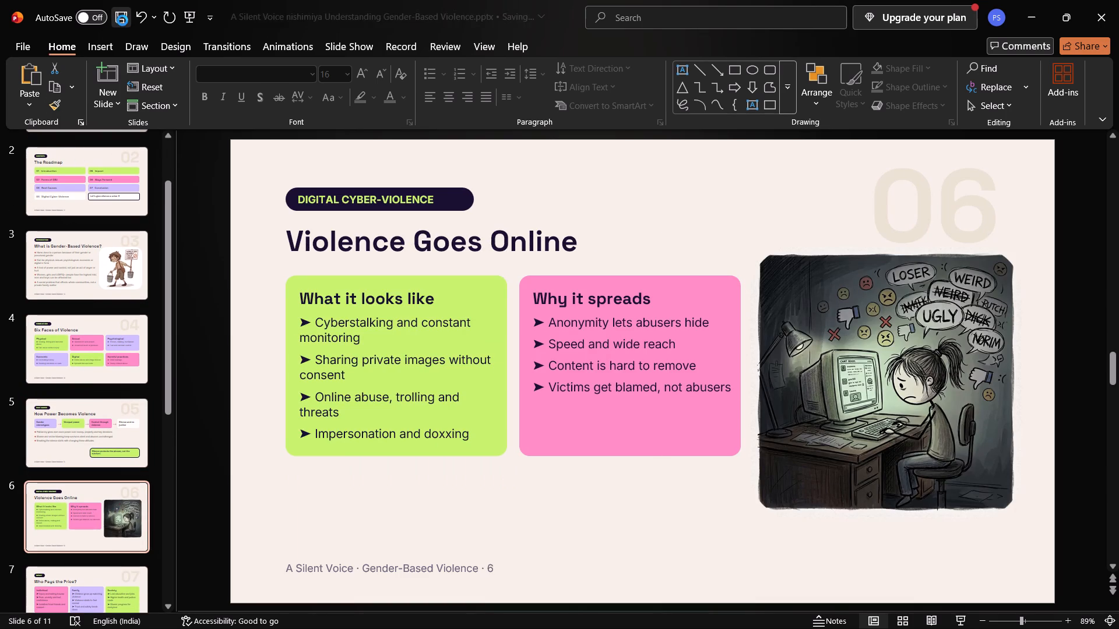
{"action": "left_click", "coordinate": [1090, 8]}
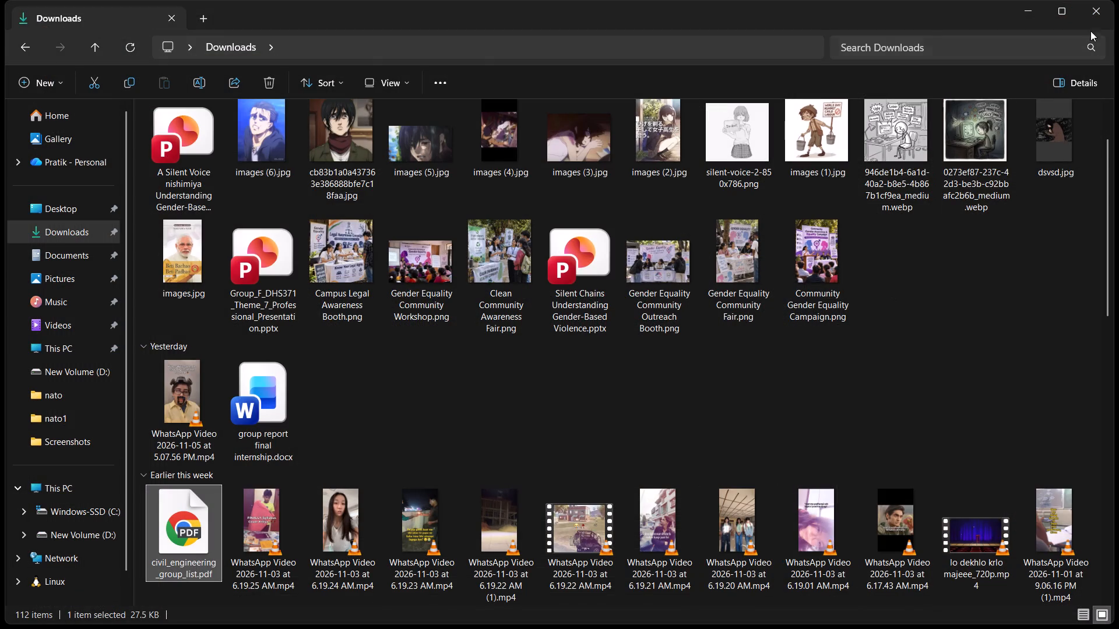
{"action": "left_click", "coordinate": [1090, 15]}
Switch to Chrome, close the "(anonymous)" tab and start a Google search in the new tab.
{"action": "left_click", "coordinate": [706, 617]}
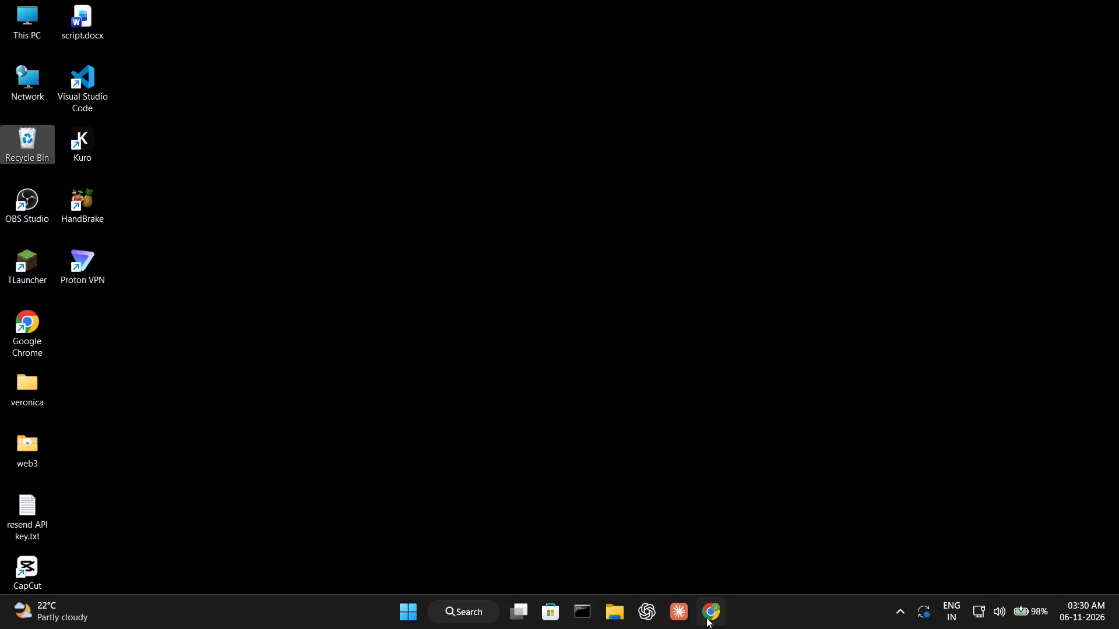
{"action": "left_click", "coordinate": [391, 11]}
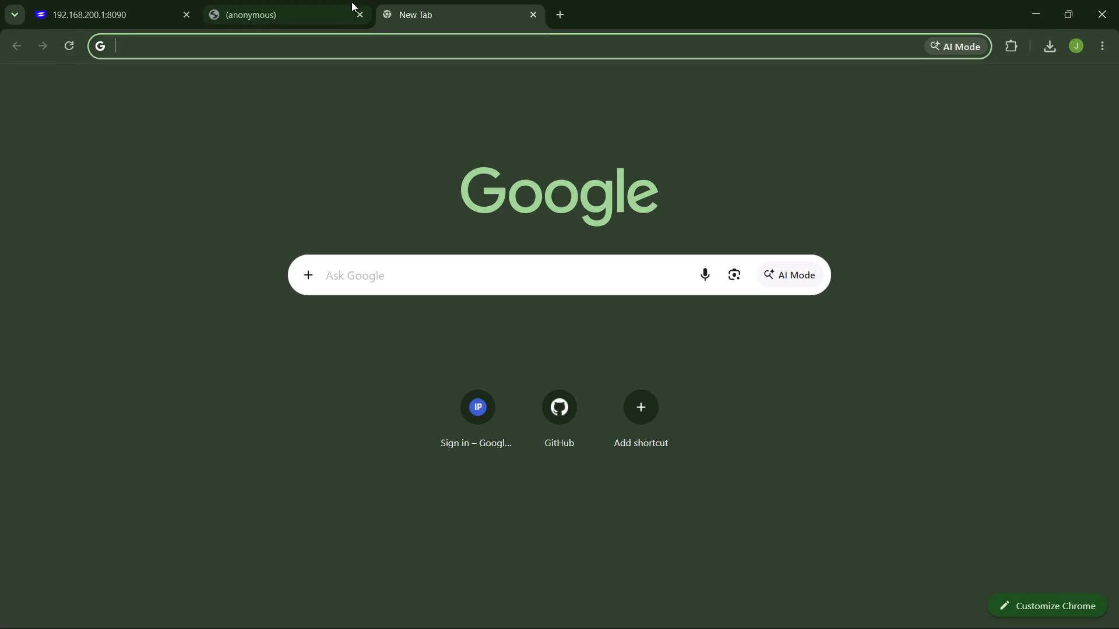
{"action": "left_click", "coordinate": [359, 16]}
{"action": "left_click", "coordinate": [404, 260]}
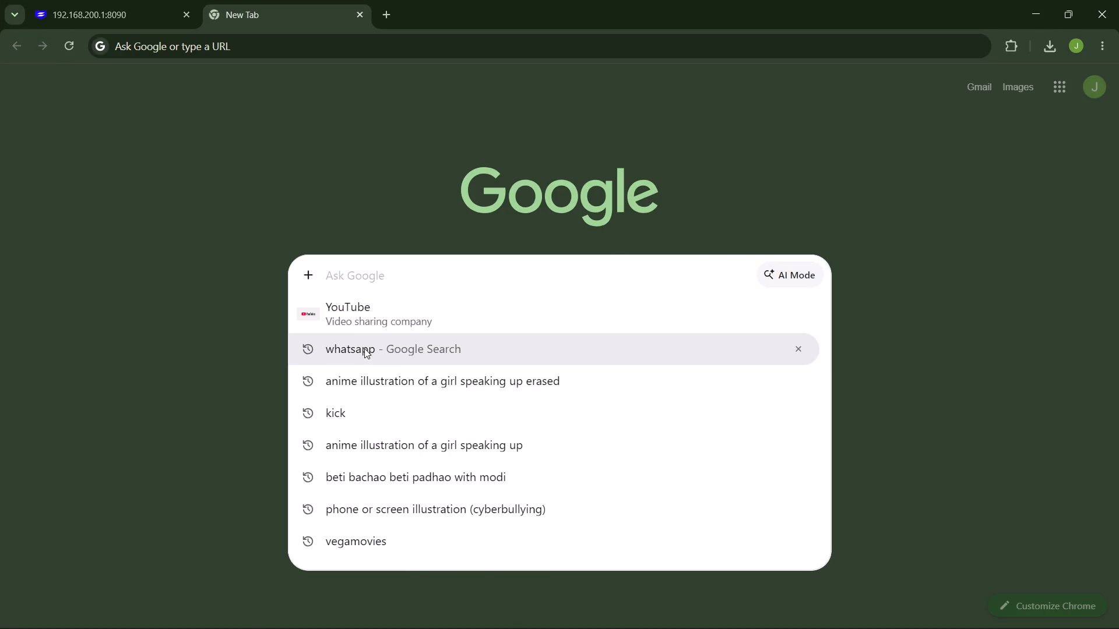